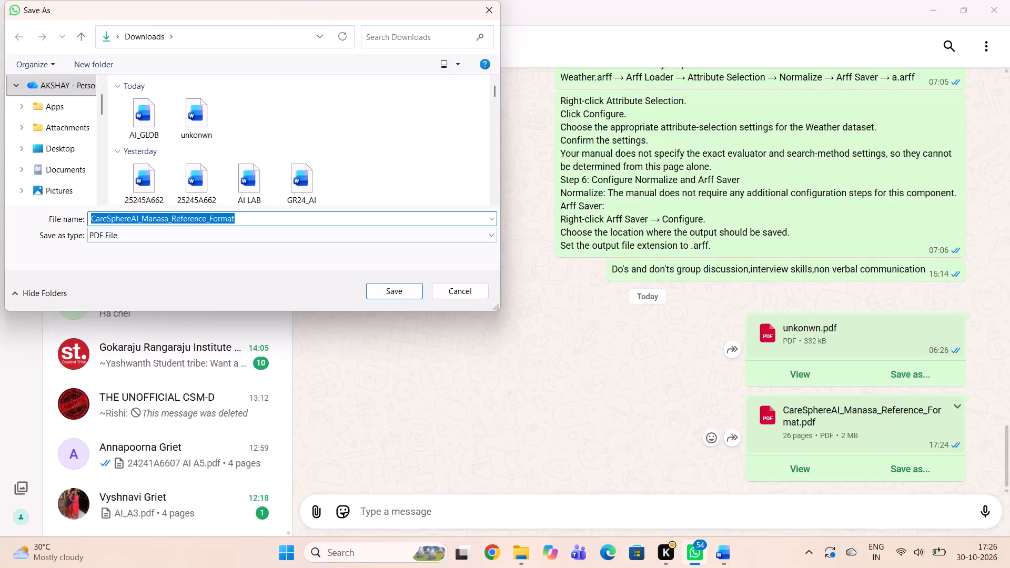
Replace the suggested file name of the PDF being saved in the Downloads folder with AI_GLOB1.
left_click(266, 218)
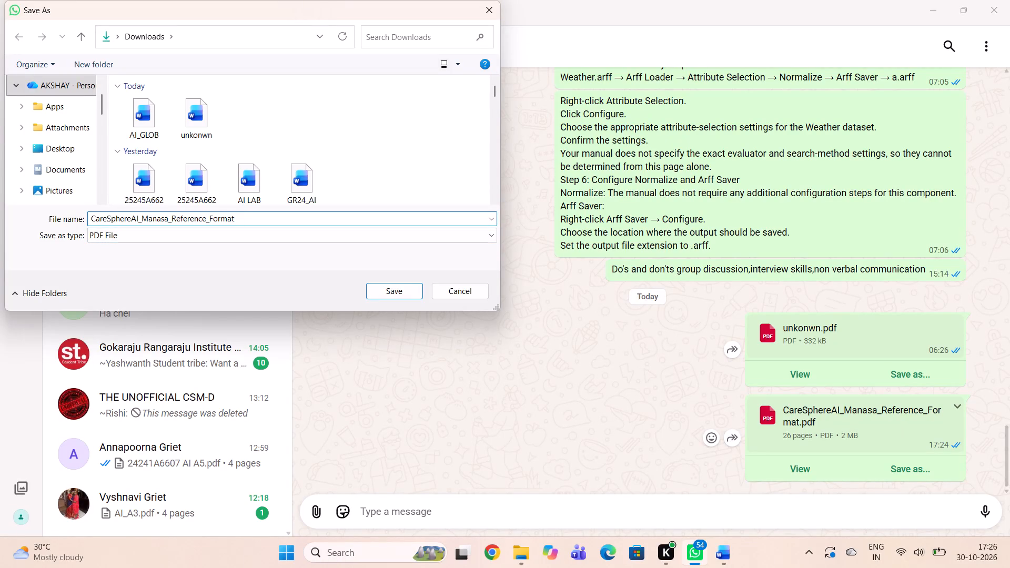
key("BackSpace")
key("BackSpace")
key("BackSpace")
key("BackSpace")
key("BackSpace")
key("BackSpace")
key("BackSpace")
key("BackSpace")
key("BackSpace")
key("BackSpace")
key("BackSpace")
key("BackSpace")
key("BackSpace")
key("BackSpace")
key("BackSpace")
key("BackSpace")
key("BackSpace")
key("BackSpace")
key("BackSpace")
key("BackSpace")
key("BackSpace")
key("BackSpace")
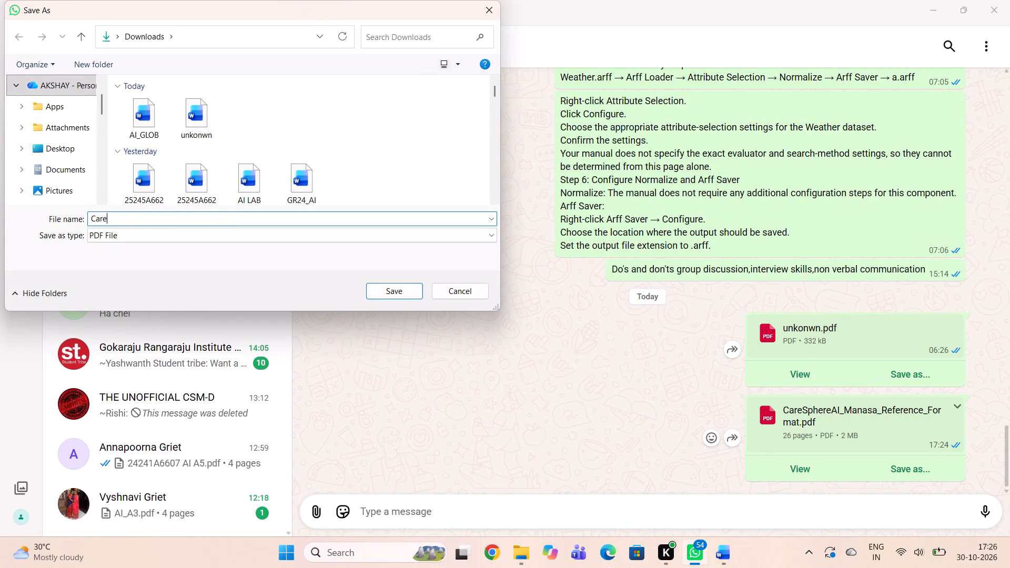
key("BackSpace")
key("BackSpace")
key("BackSpace")
key("BackSpace")
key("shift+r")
key("BackSpace")
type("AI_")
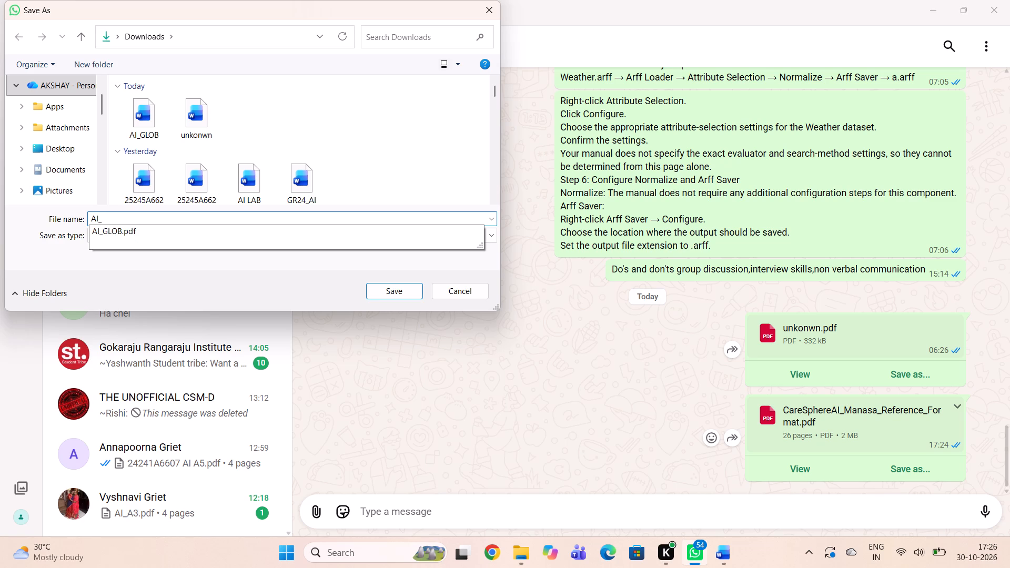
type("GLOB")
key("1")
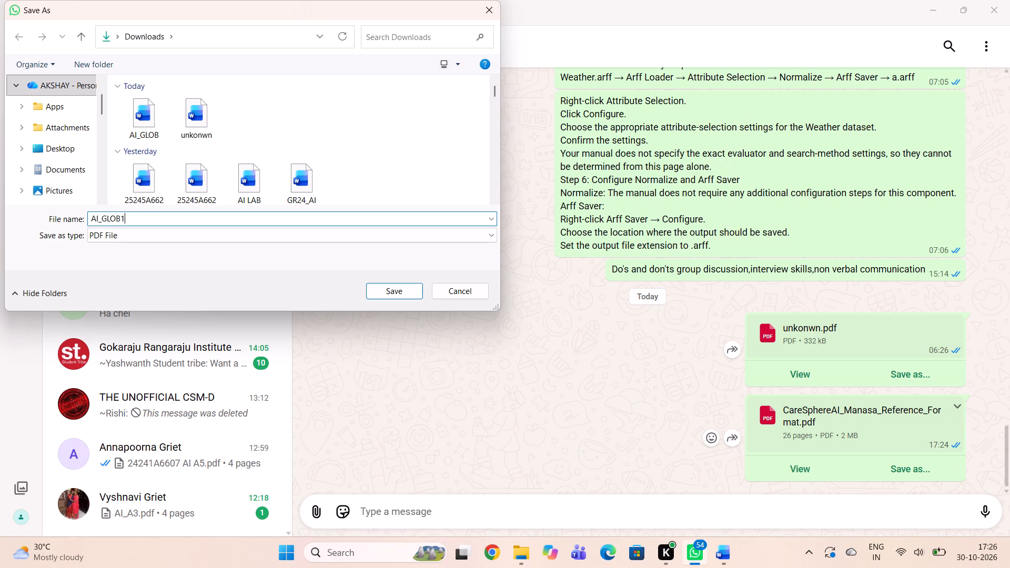
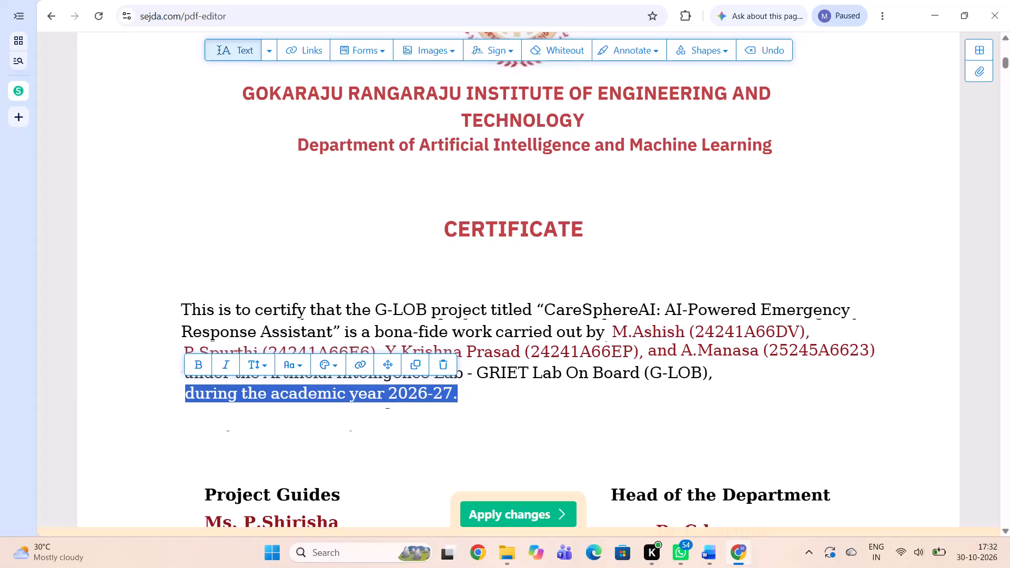
Delete the certificate paragraph piece by piece: the academic-year line, the two opening lines, and the student names with roll numbers.
key("BackSpace")
double_click(336, 310)
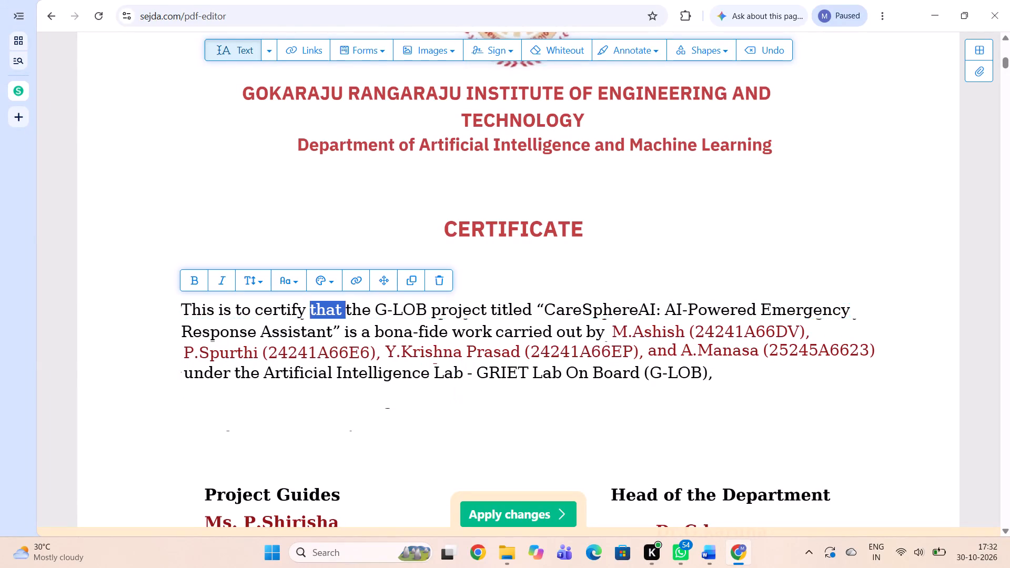
key("BackSpace")
double_click(379, 339)
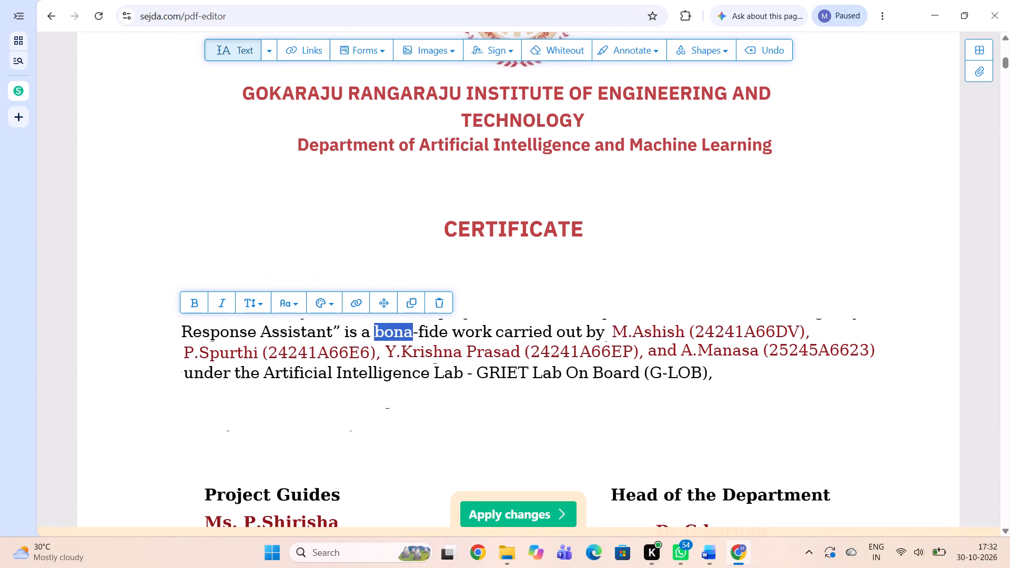
key("BackSpace")
double_click(427, 348)
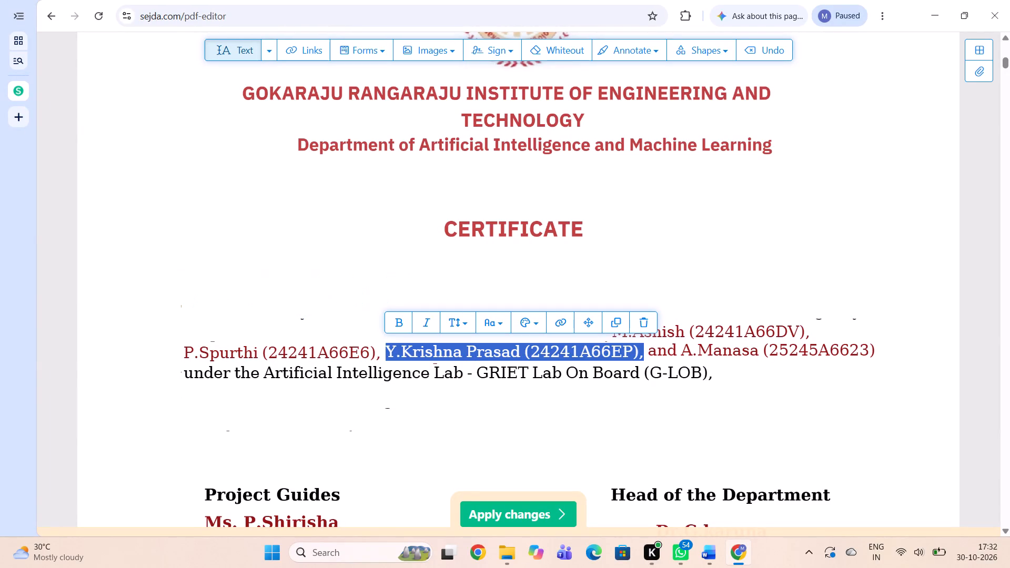
key("BackSpace")
double_click(679, 339)
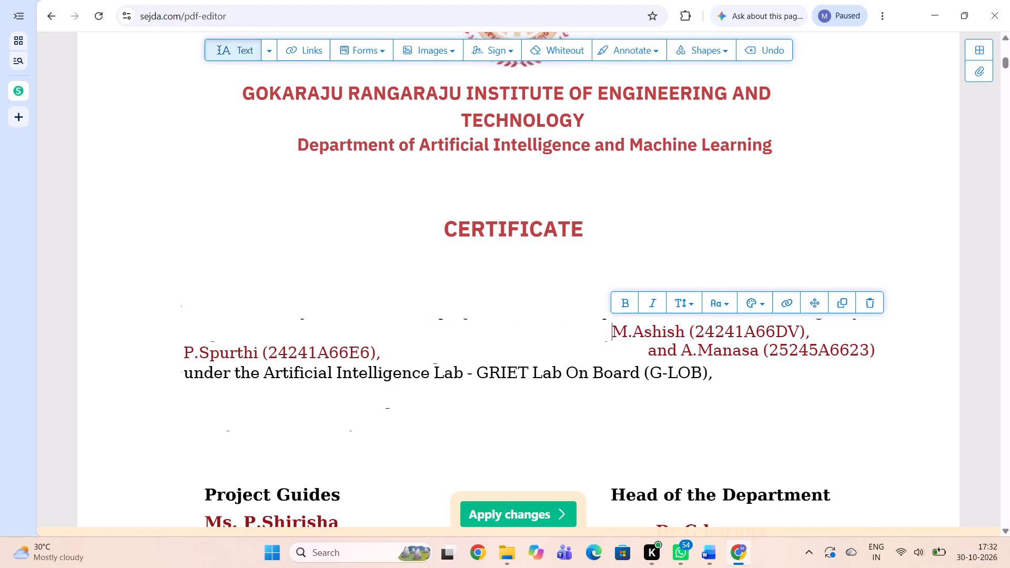
key("BackSpace")
double_click(734, 354)
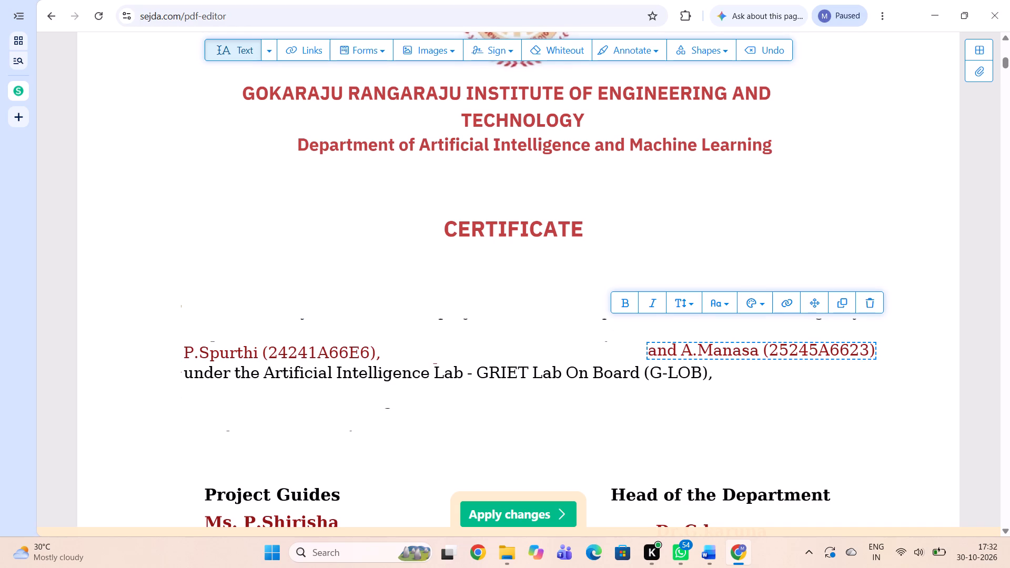
Delete the remaining old certificate body lines: the two student entries and the Artificial Intelligence Lab line.
key("BackSpace")
double_click(688, 376)
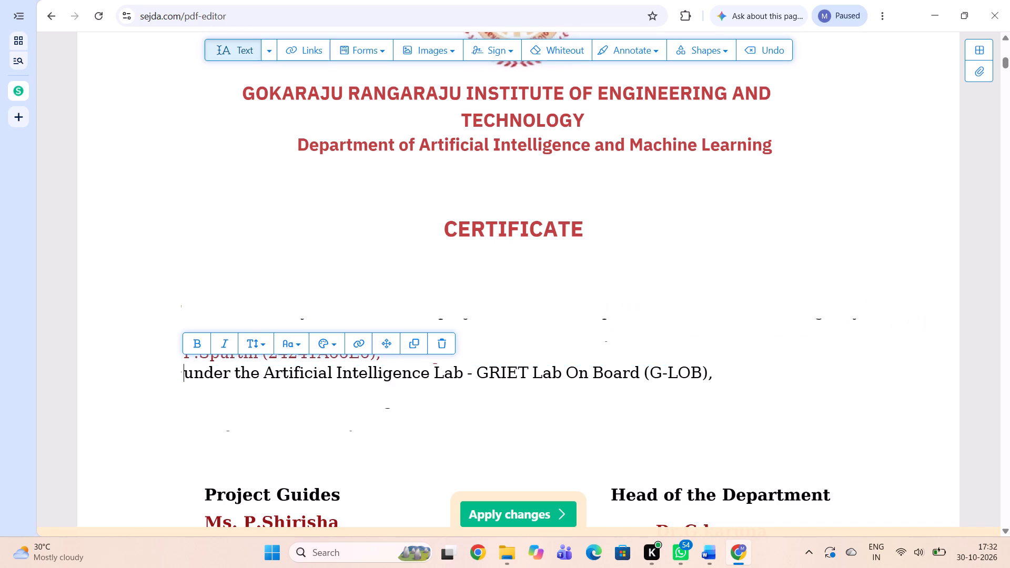
key("BackSpace")
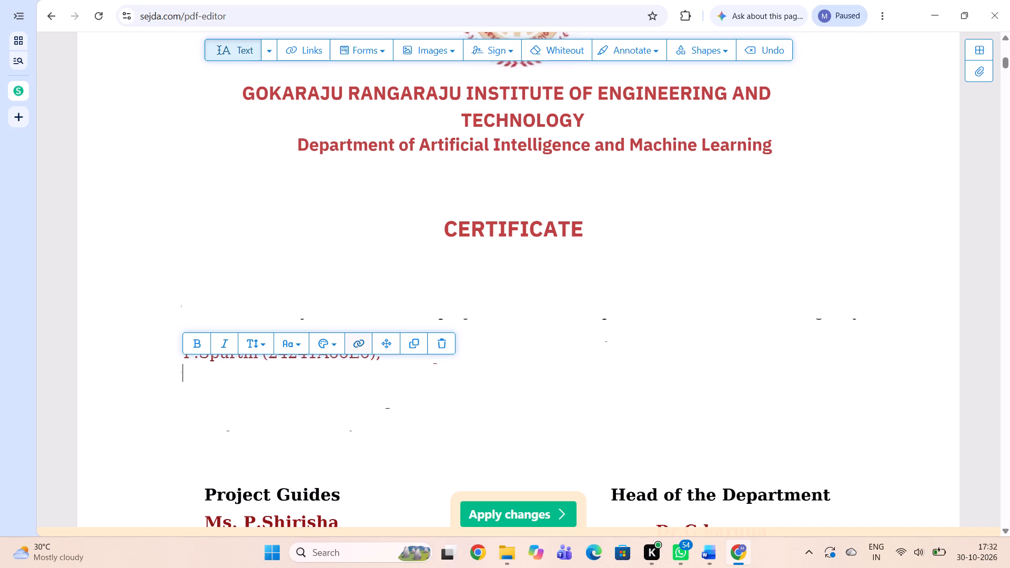
double_click(365, 360)
key("BackSpace")
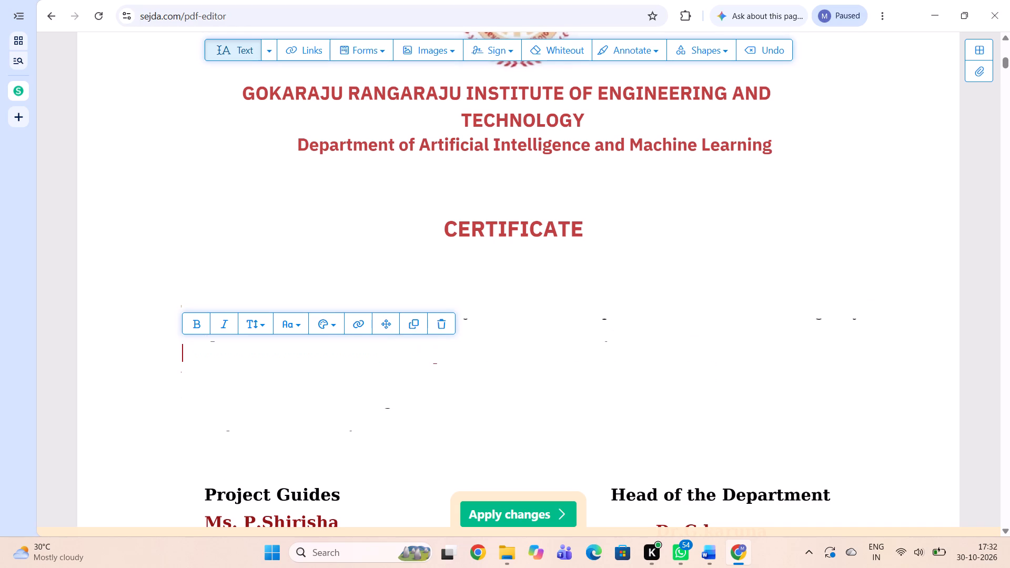
Add a text box below the CERTIFICATE heading and paste in the copied certification paragraph.
left_click(206, 292)
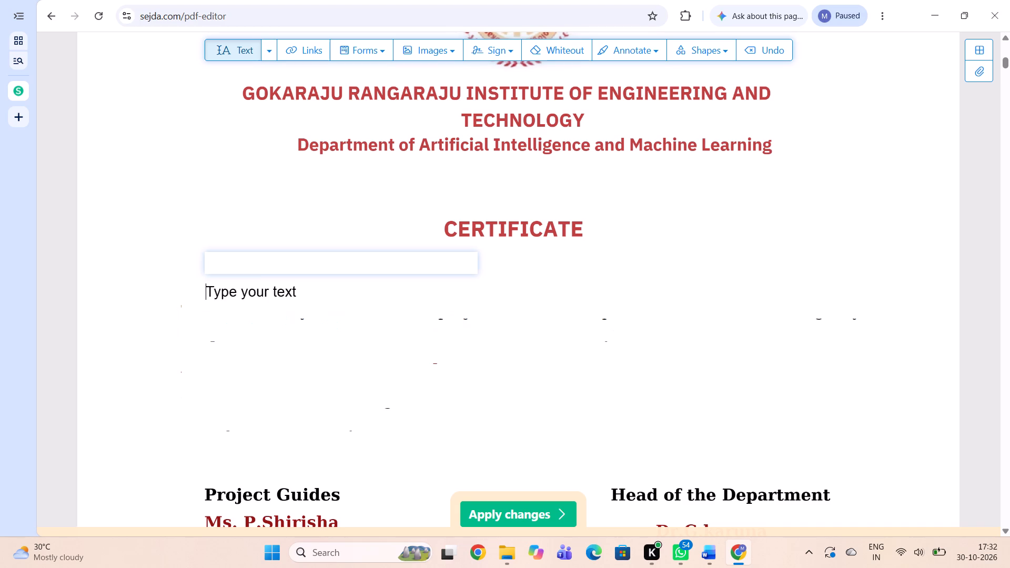
key("ctrl+v")
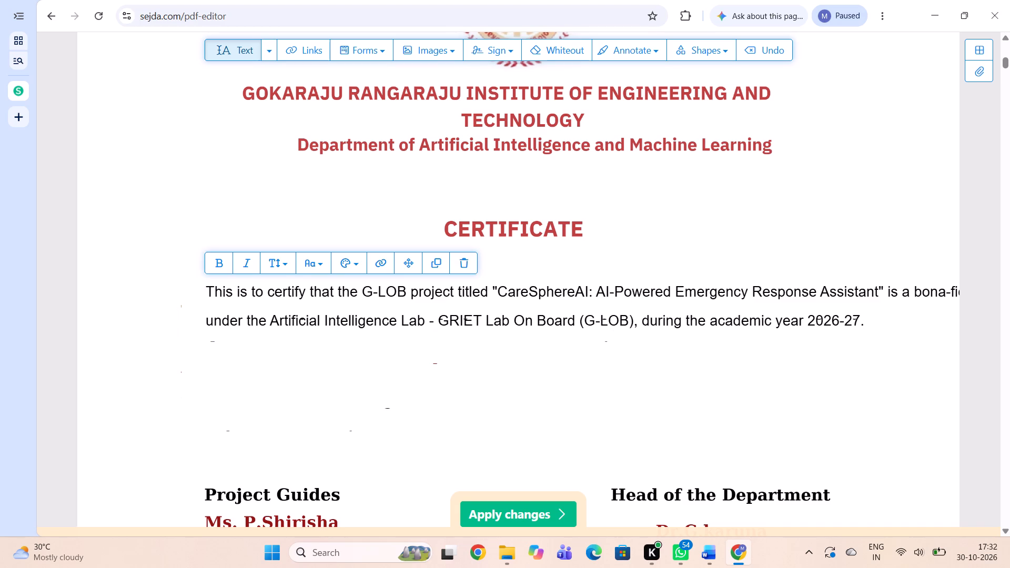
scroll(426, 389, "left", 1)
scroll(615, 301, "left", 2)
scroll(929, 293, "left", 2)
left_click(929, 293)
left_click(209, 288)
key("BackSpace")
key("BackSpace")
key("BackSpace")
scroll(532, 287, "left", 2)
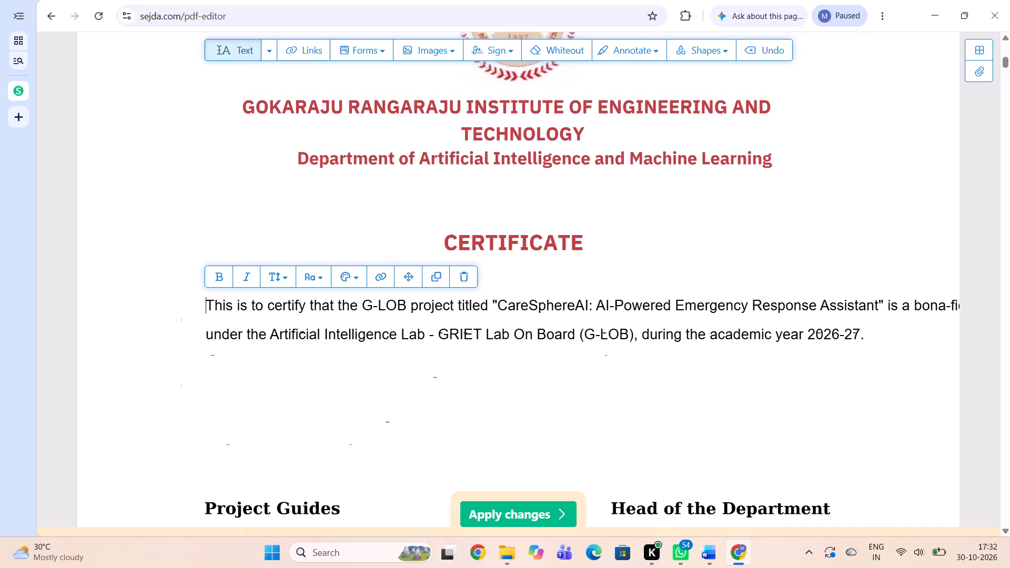
Break the pasted paragraph after "Response Assistant" and before the third student's name, and remove the blank line before "under the Artificial Intelligence Lab".
left_click(892, 310)
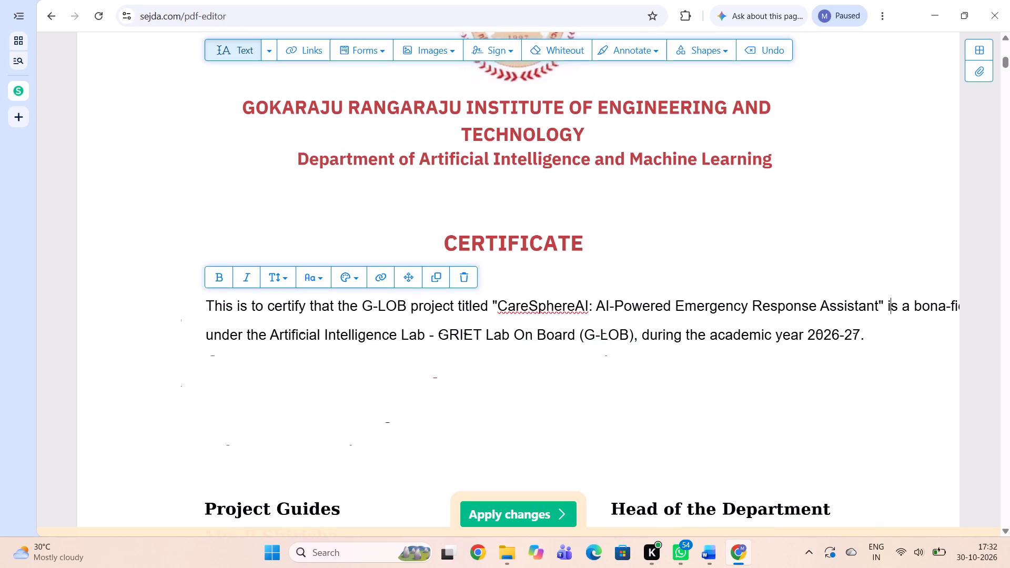
left_click(883, 305)
key("Return")
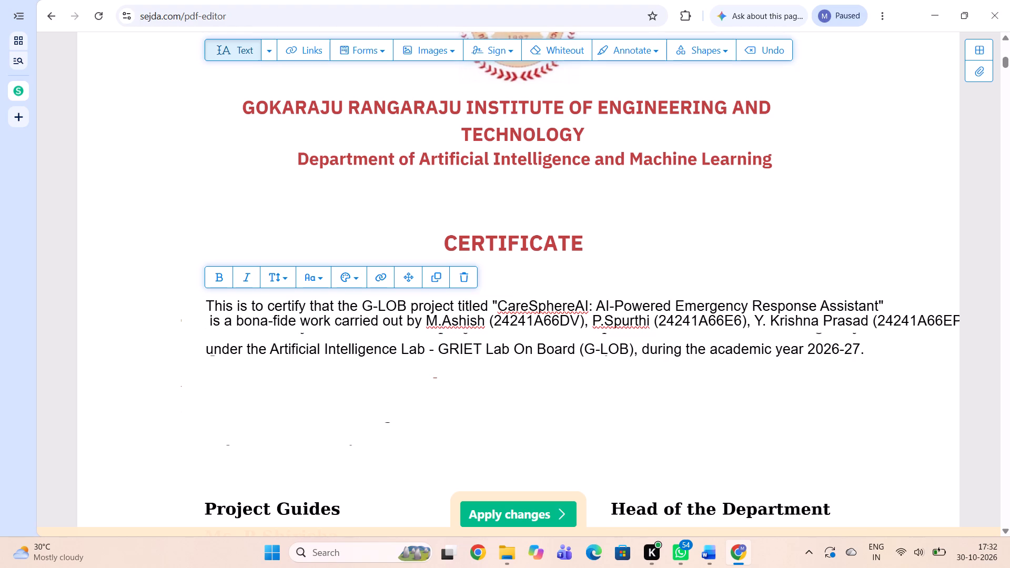
left_click(755, 322)
key("Return")
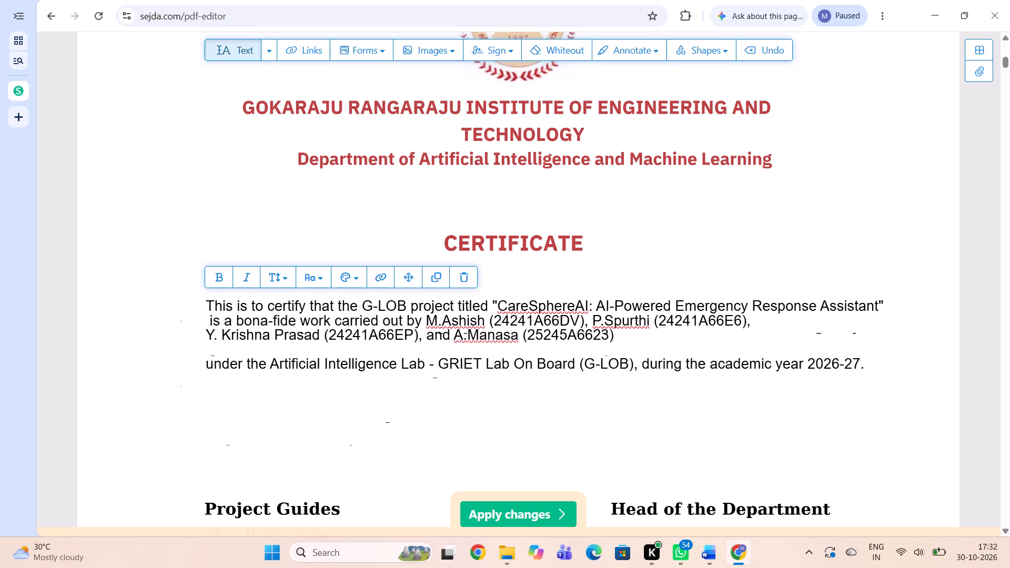
left_click(220, 357)
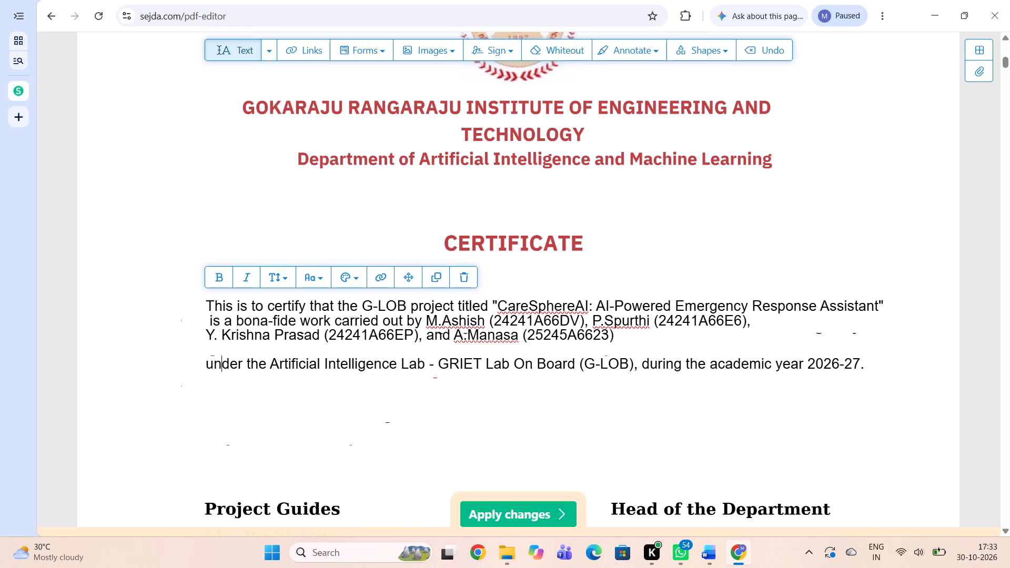
left_click(205, 363)
key("BackSpace")
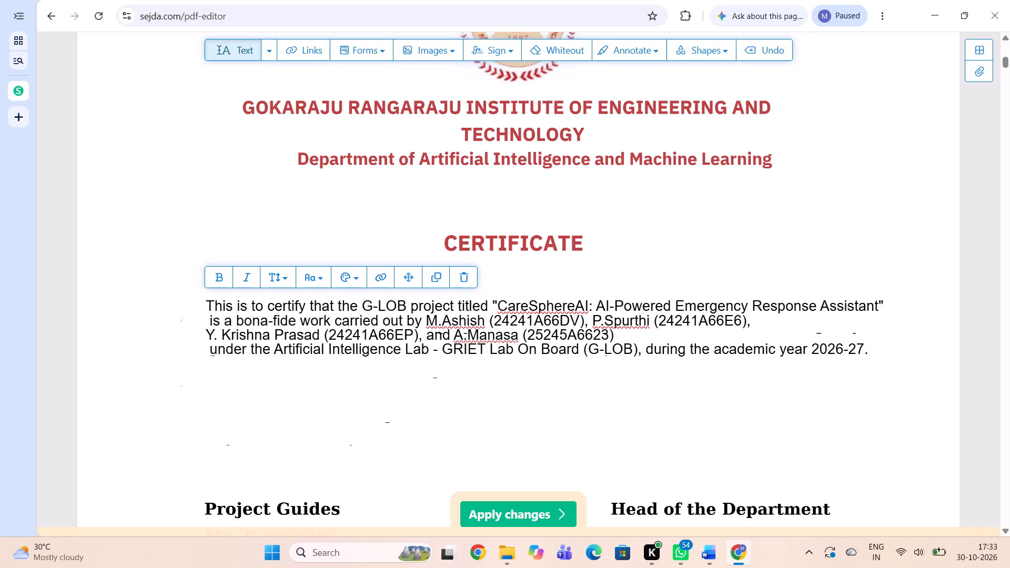
Set the font size of the pasted certificate paragraph to 12.
left_click_drag(203, 302, 457, 361)
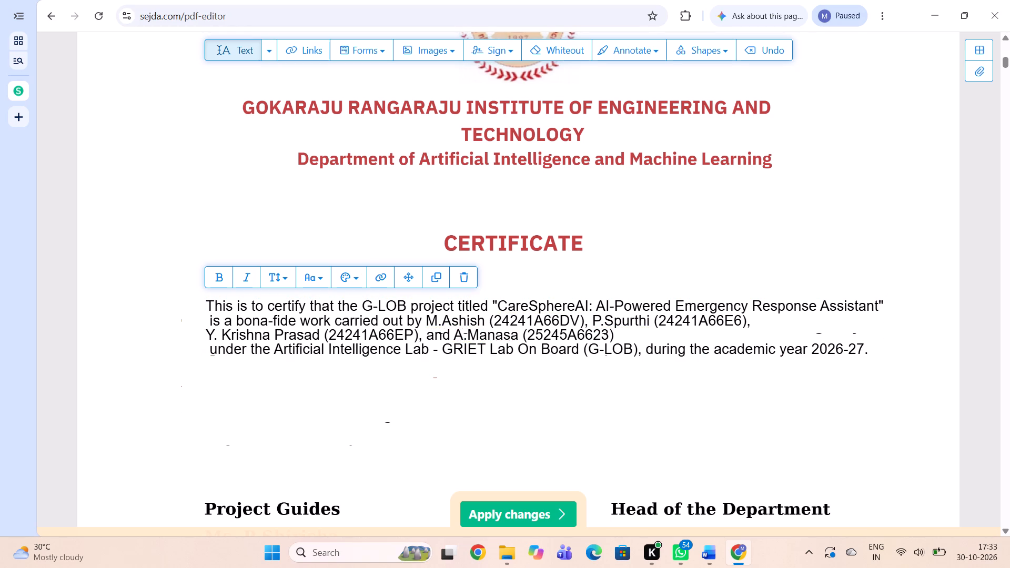
left_click_drag(457, 361, 424, 337)
double_click(424, 337)
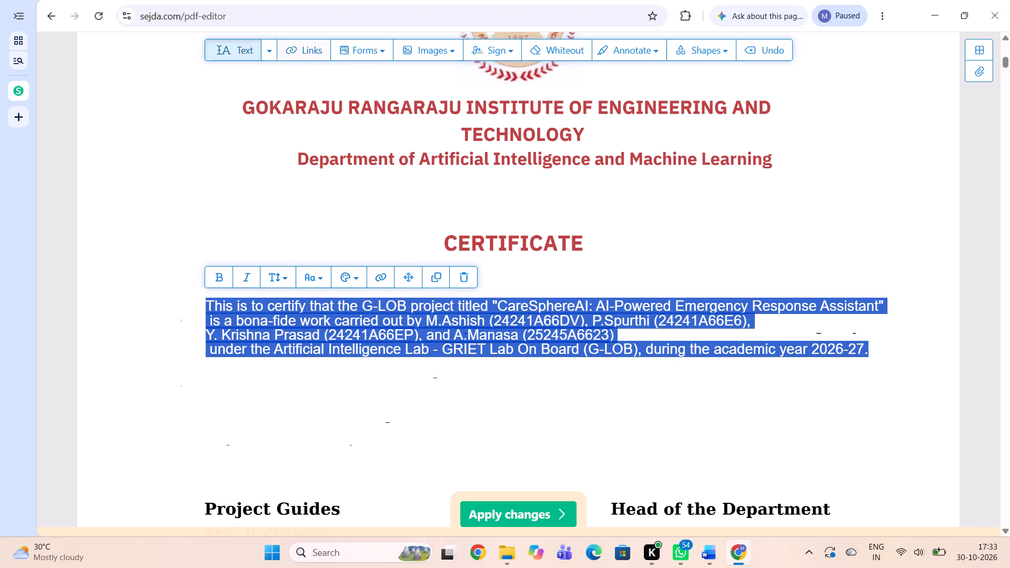
left_click(267, 49)
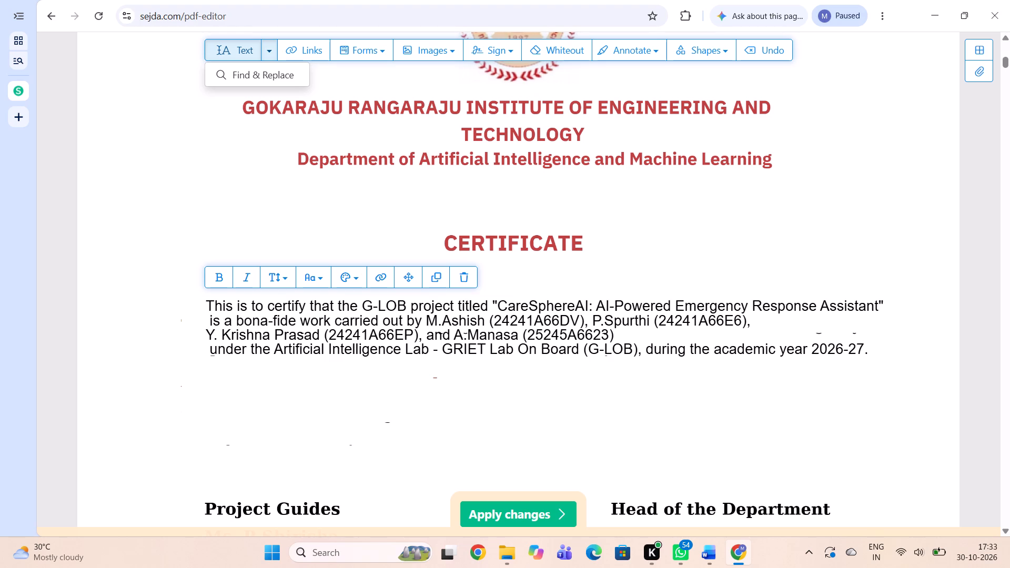
double_click(213, 303)
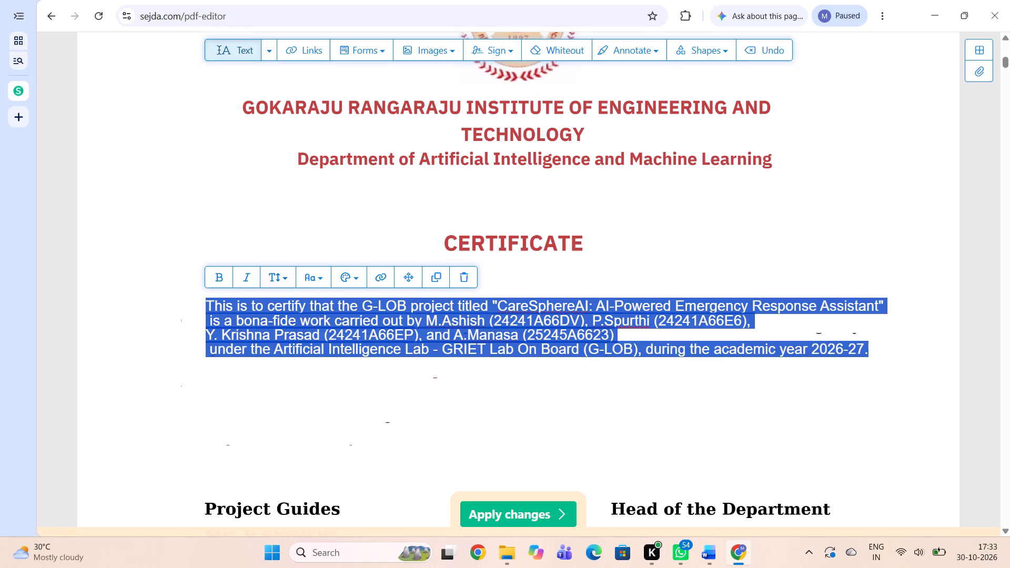
left_click(276, 273)
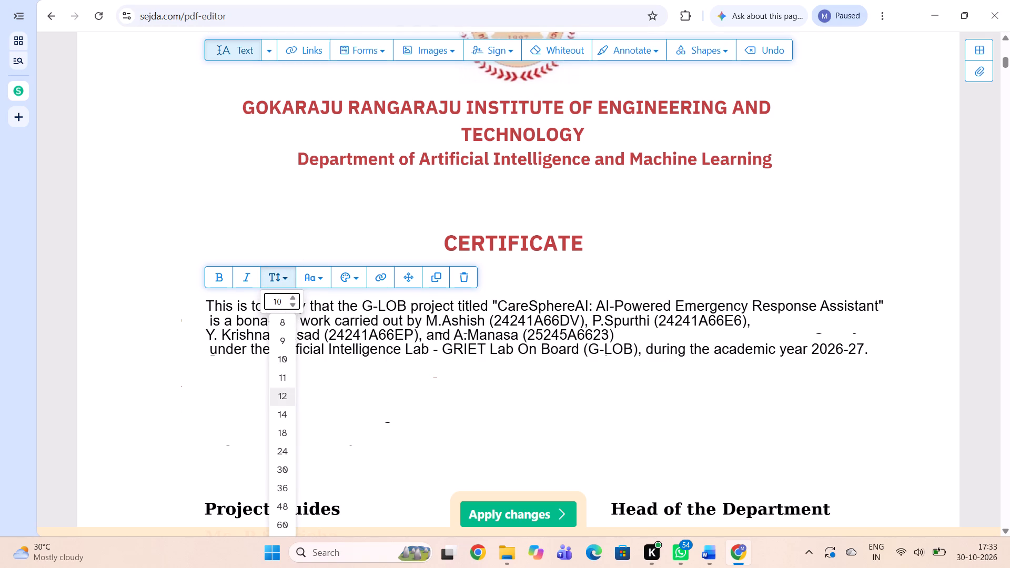
left_click(284, 397)
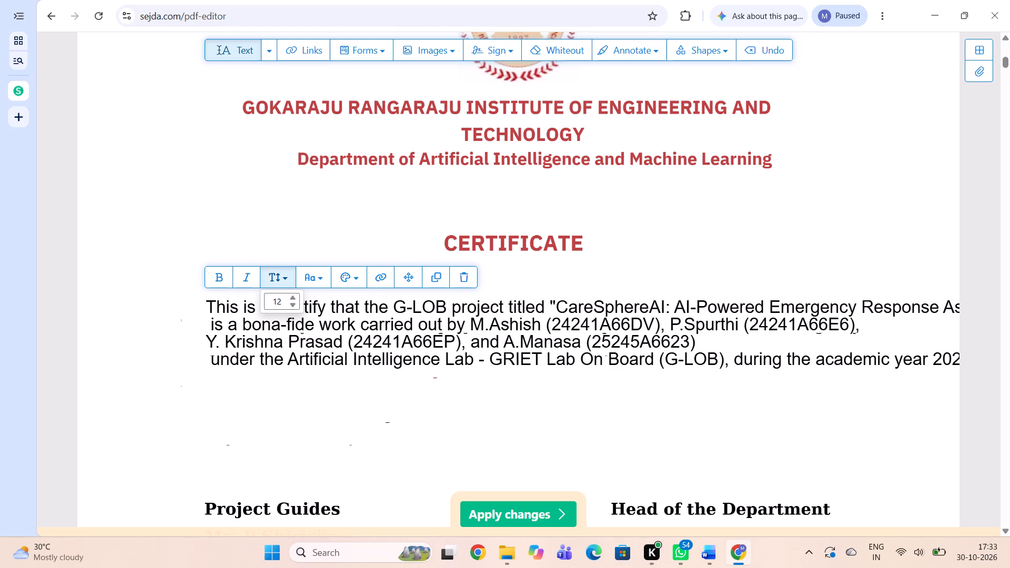
left_click(284, 217)
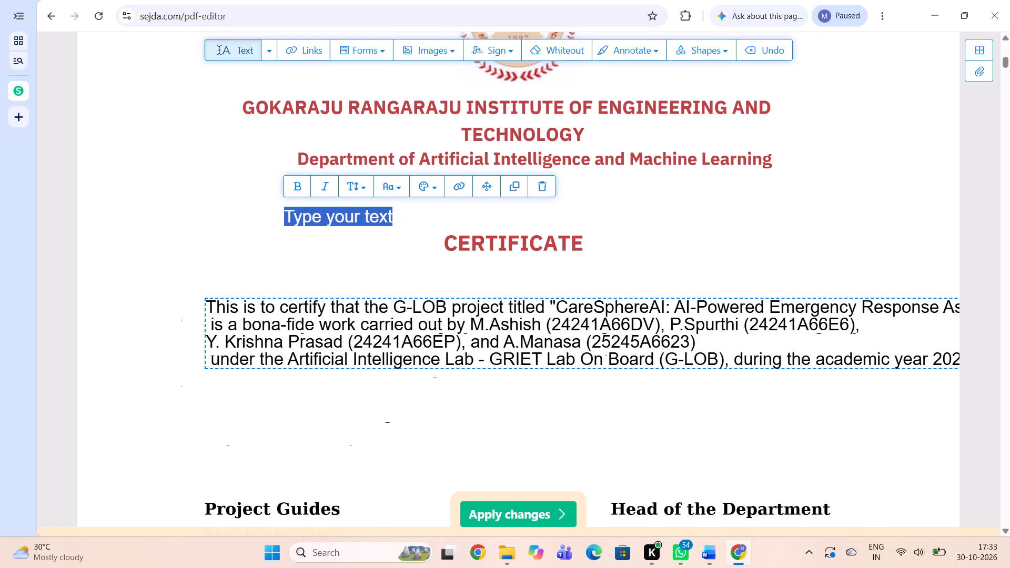
Rewrap the paragraph's opening so lines break before "Response Assistant" and after "carried out by", joining "is a bona-fide work" to the project title.
left_click(862, 310)
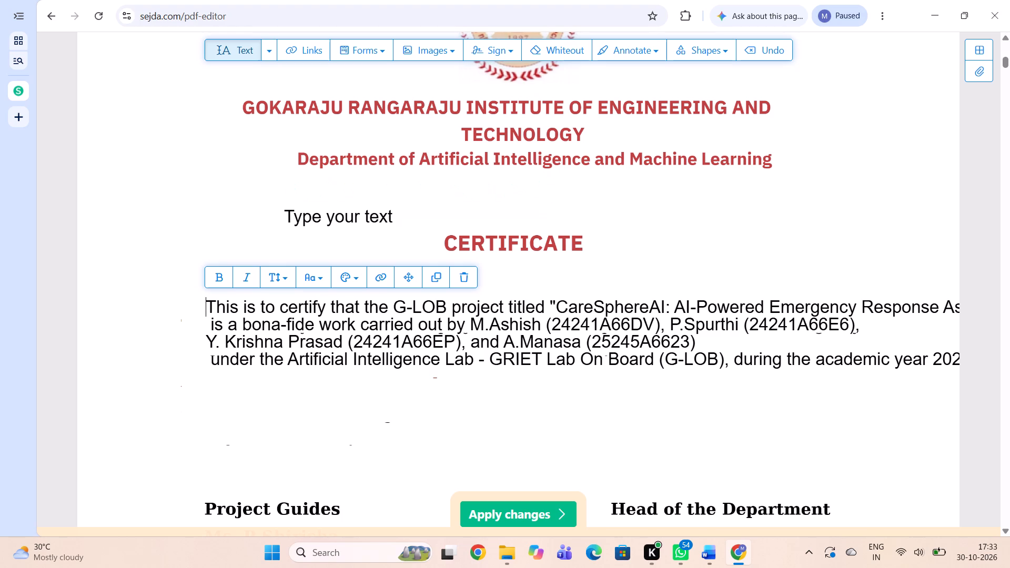
left_click(862, 310)
key("Return")
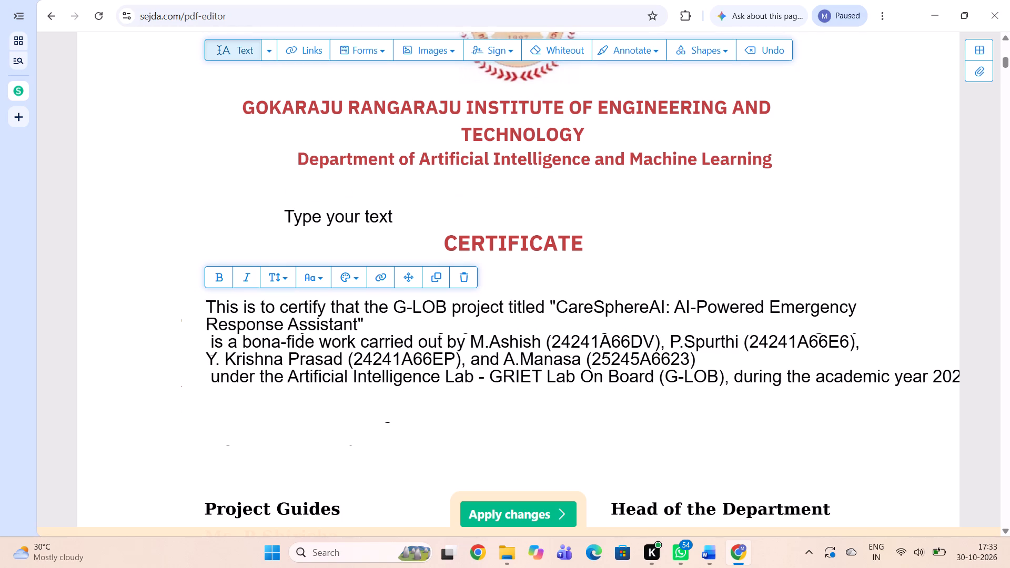
left_click(210, 340)
key("BackSpace")
key("BackSpace")
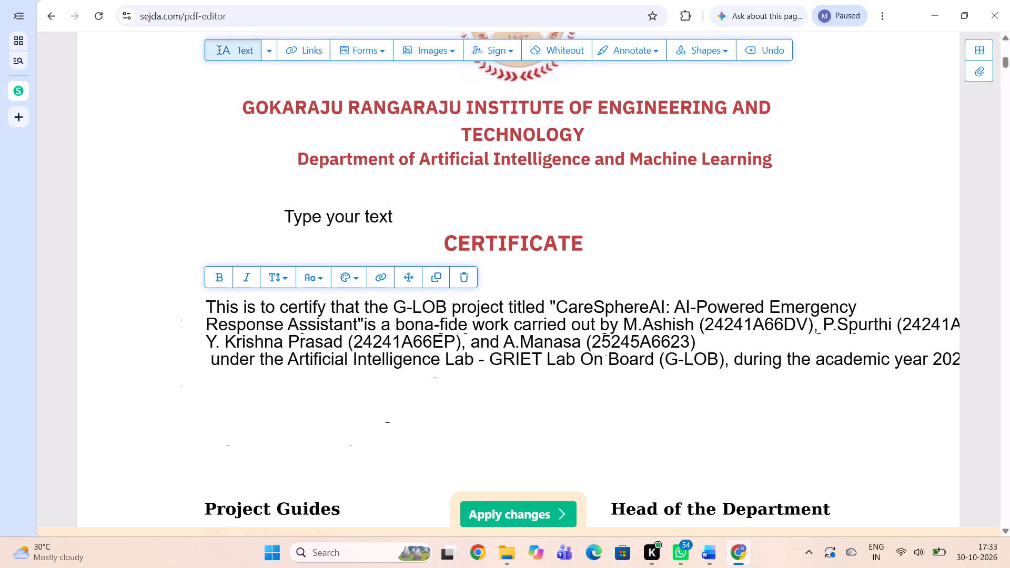
left_click(619, 328)
key("Return")
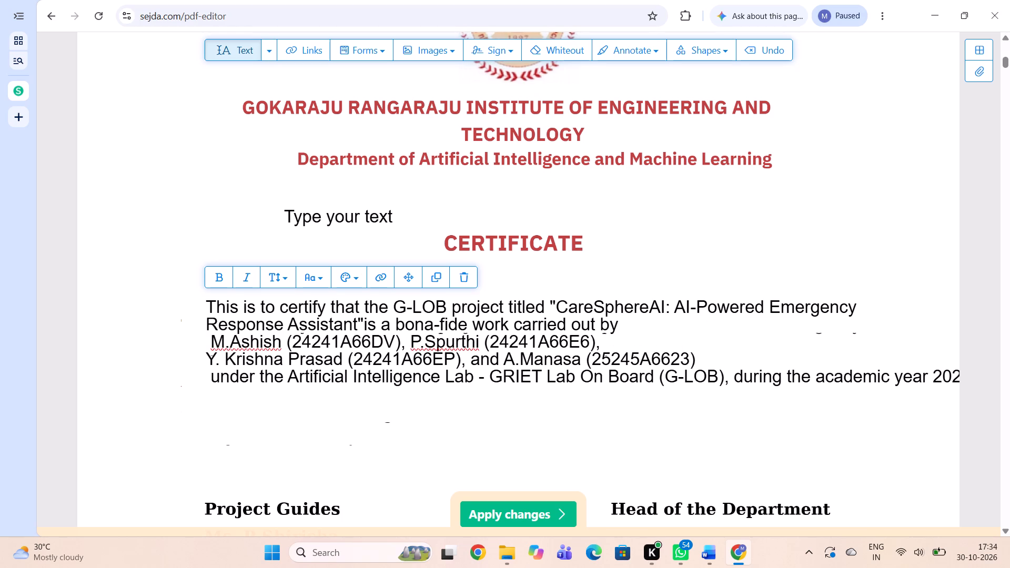
Join the "under the Artificial" text to the last student's line and break the line before "Intelligence Lab".
left_click(209, 377)
key("BackSpace")
key("BackSpace")
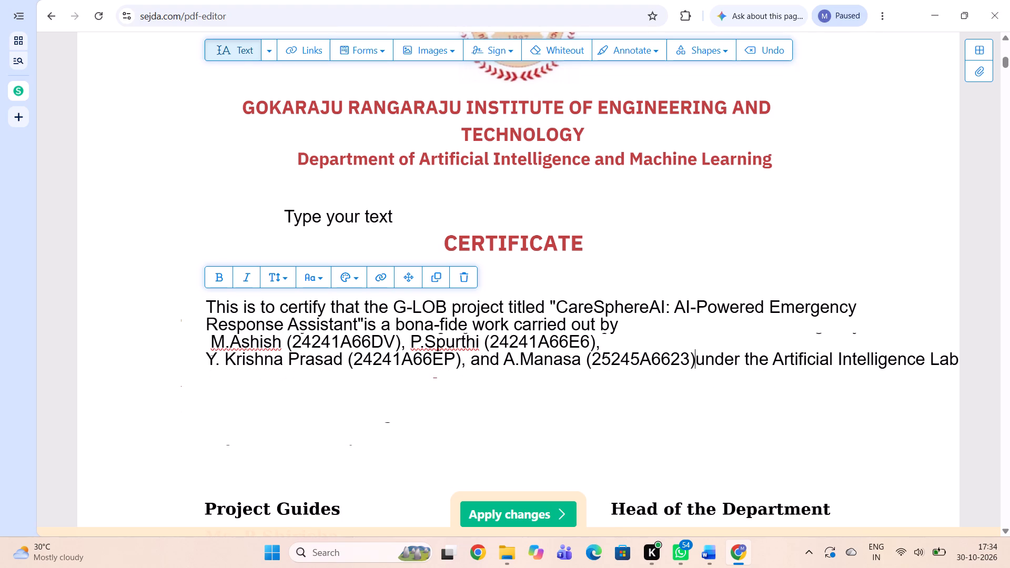
left_click(837, 363)
key("Return")
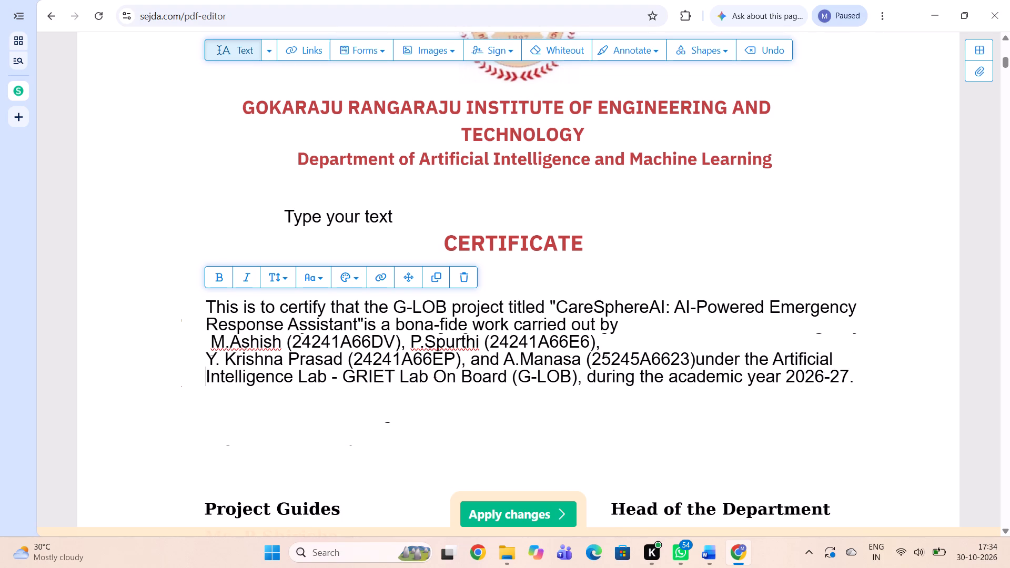
Change the font family of the whole certificate paragraph to Amiri.
scroll(776, 407, "down", 1)
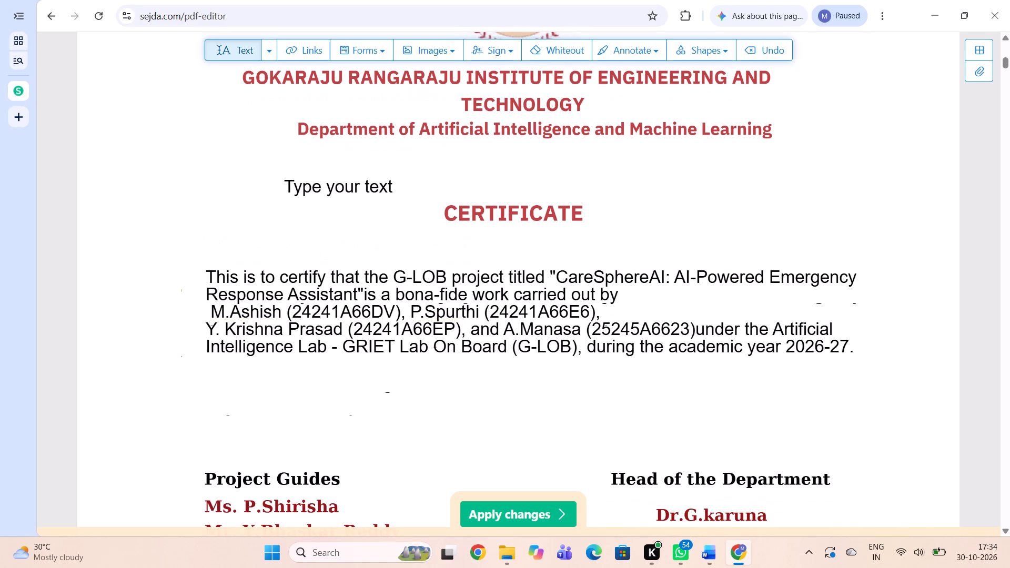
double_click(220, 277)
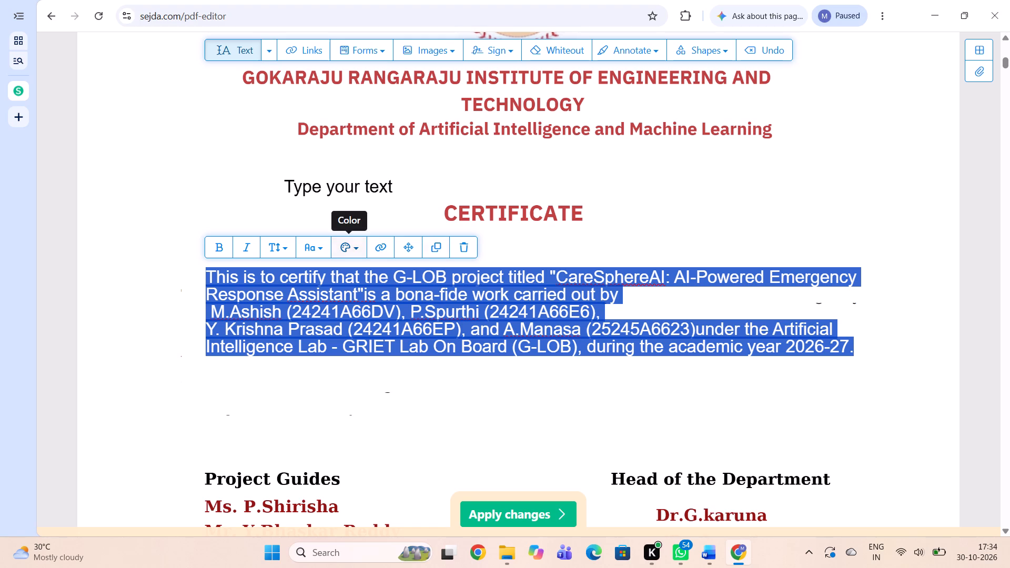
left_click(304, 247)
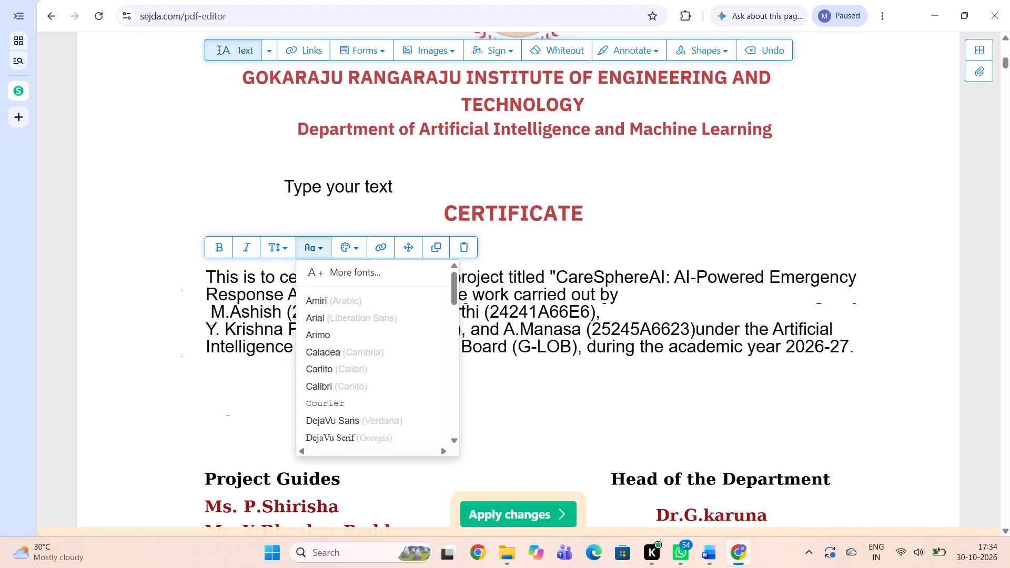
left_click(323, 300)
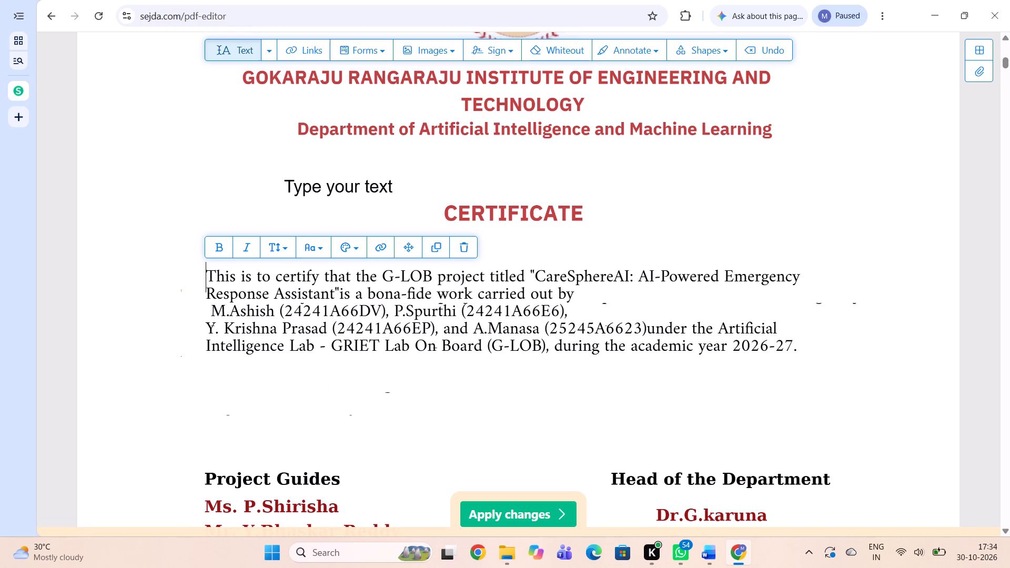
Clear the stray placeholder text above the CERTIFICATE heading.
double_click(383, 190)
key("BackSpace")
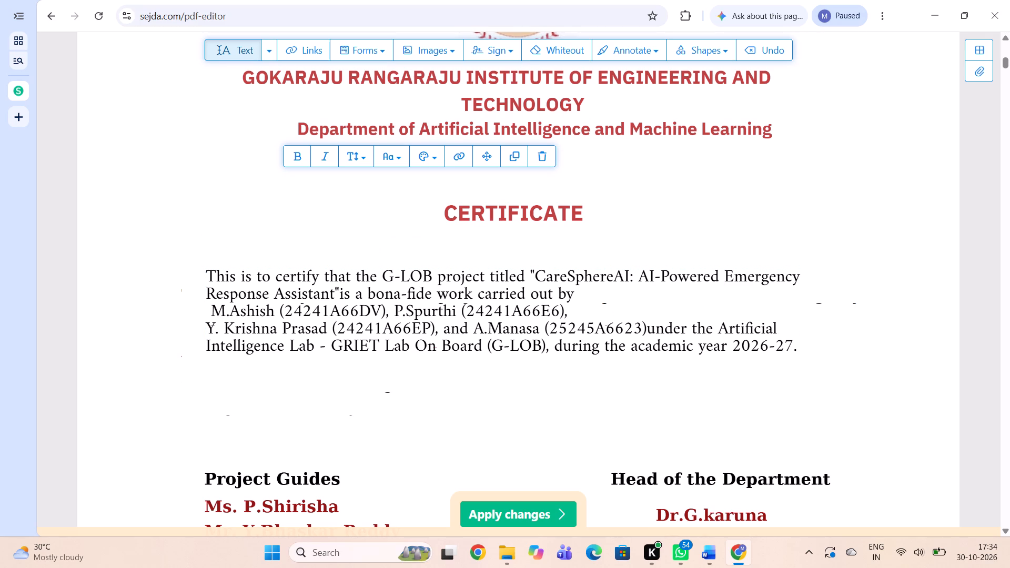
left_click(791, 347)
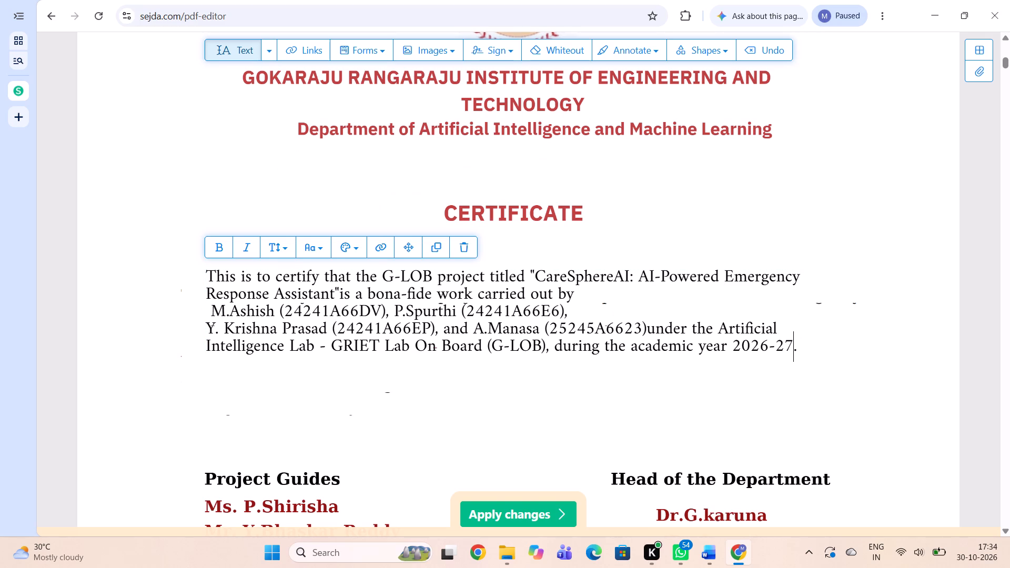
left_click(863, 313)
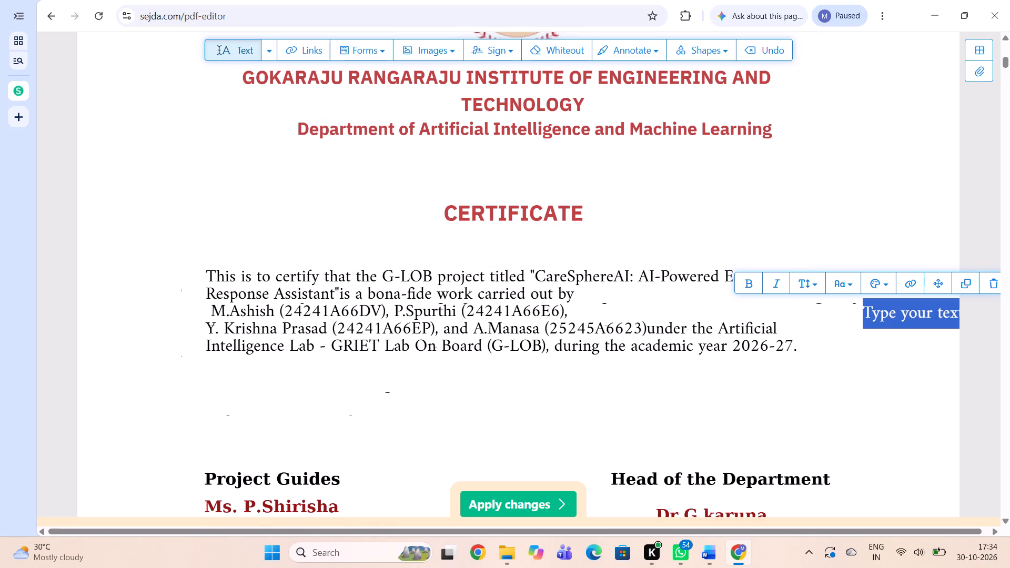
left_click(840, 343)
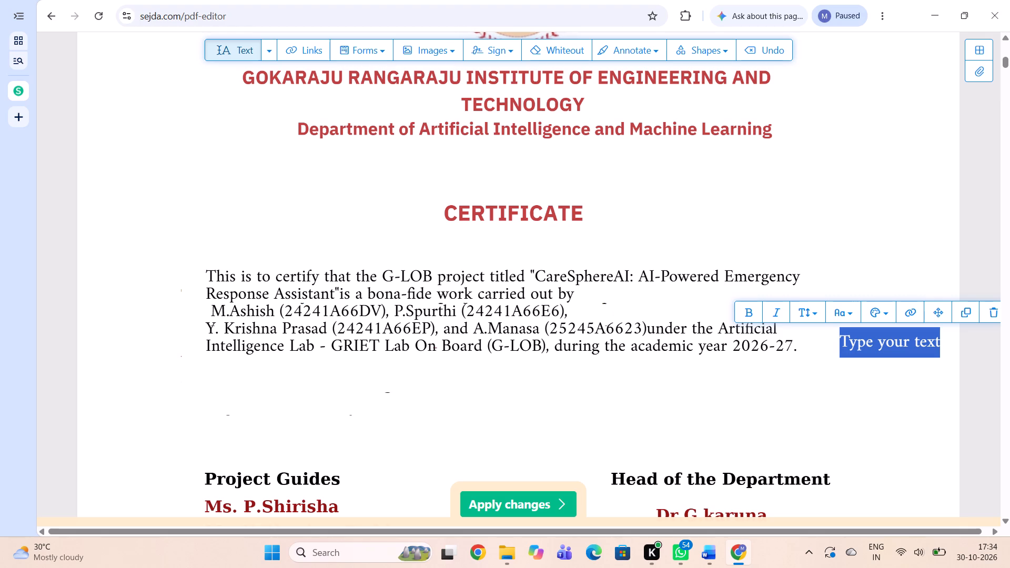
Move the certificate paragraph slightly to the right and down on the page, keeping it beneath the CERTIFICATE heading.
left_click_drag(797, 353, 820, 365)
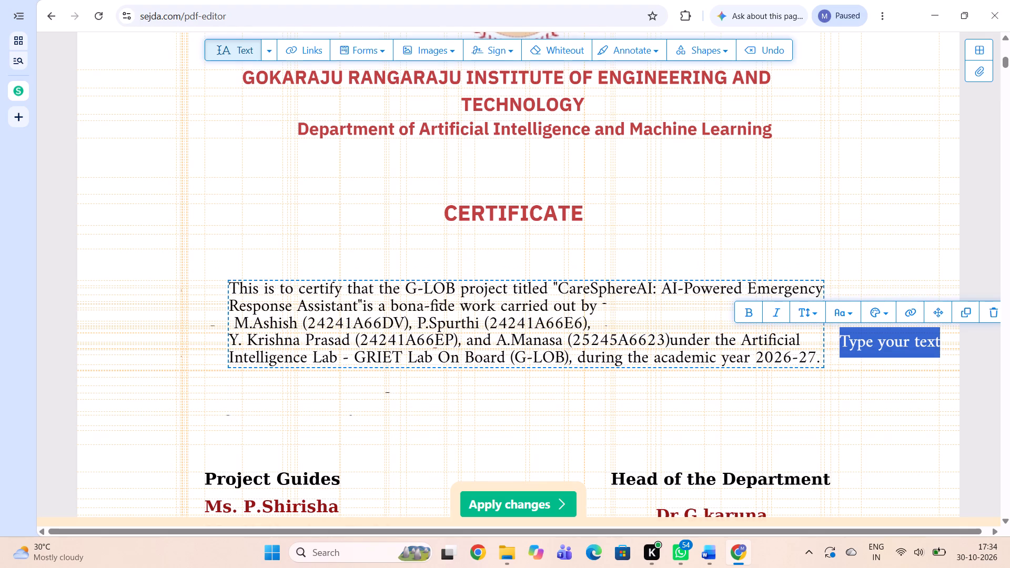
left_click_drag(820, 365, 819, 366)
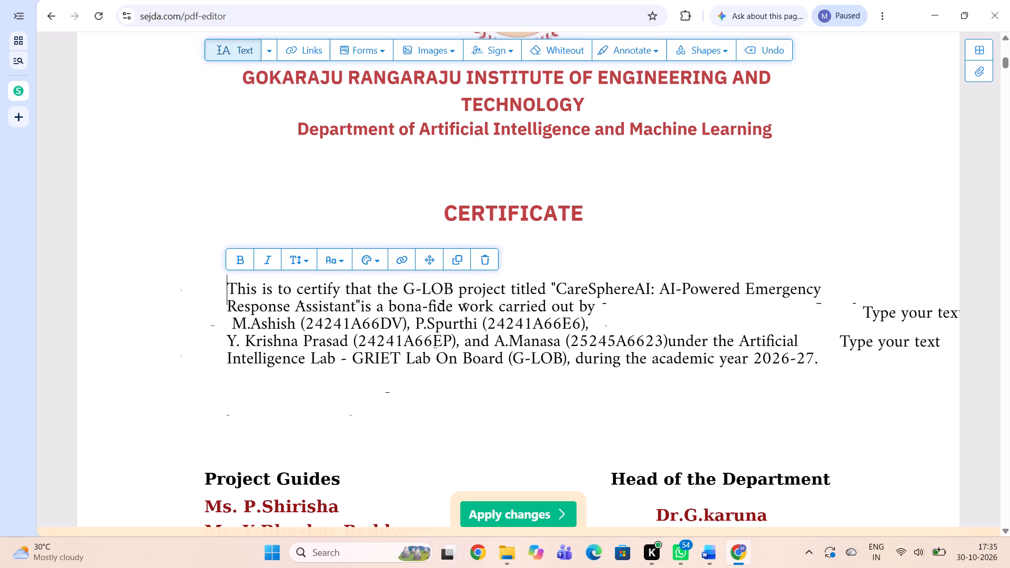
Clear the two stray "Type your text" placeholders beside the certificate paragraph.
double_click(907, 316)
key("BackSpace")
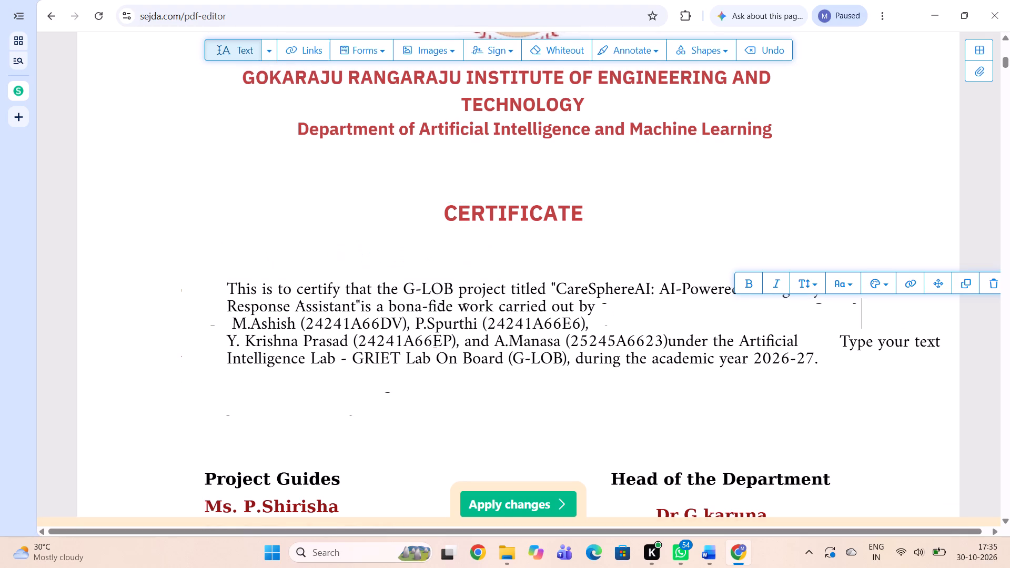
double_click(908, 340)
key("BackSpace")
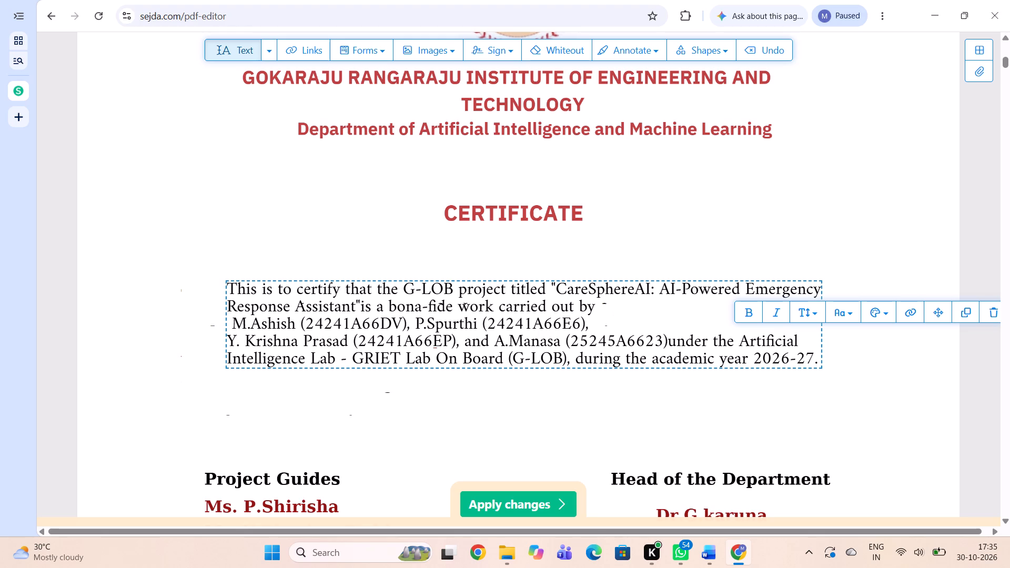
Join the third student's entry to the line with the first two students and break the line before "and".
left_click(229, 340)
key("BackSpace")
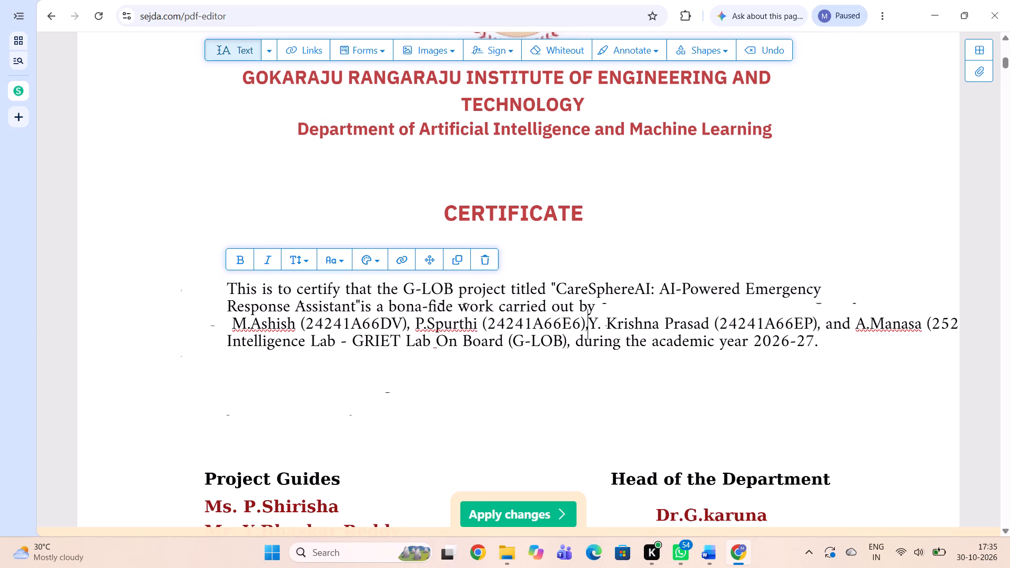
left_click(829, 328)
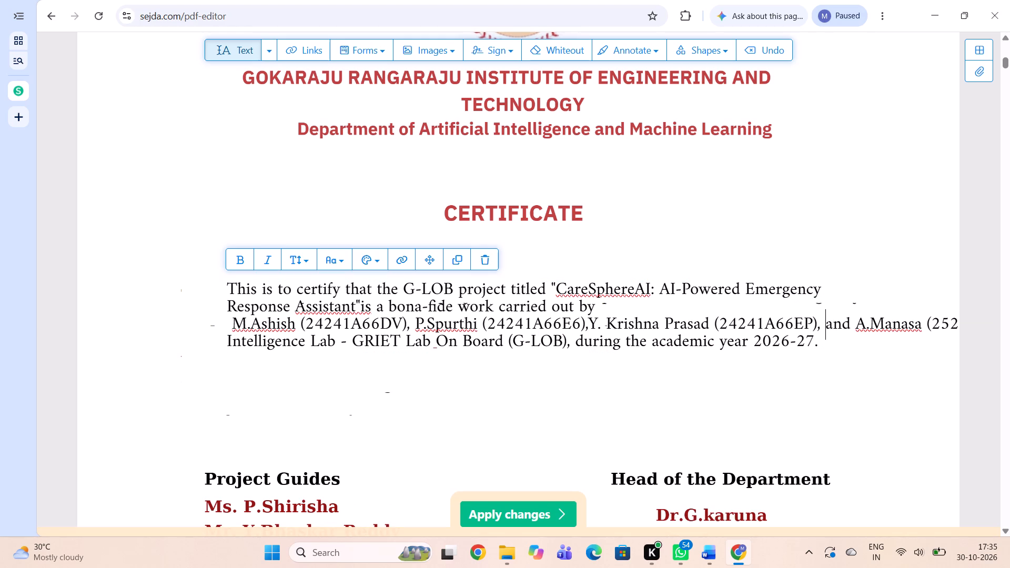
key("Return")
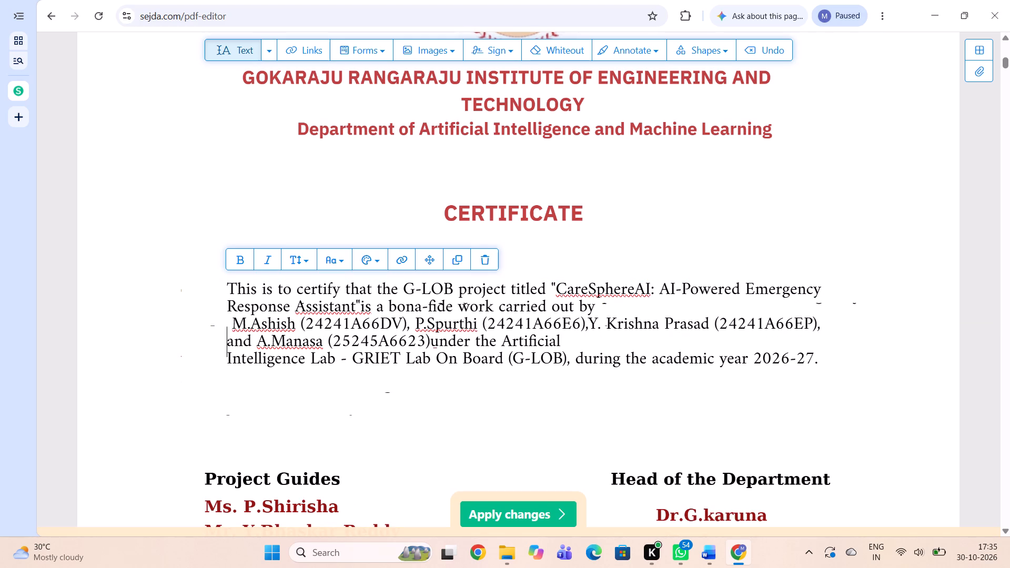
Join "Intelligence Lab" to "under the Artificial" with a space between them, and break the line before "during the academic year".
left_click(228, 357)
key("BackSpace")
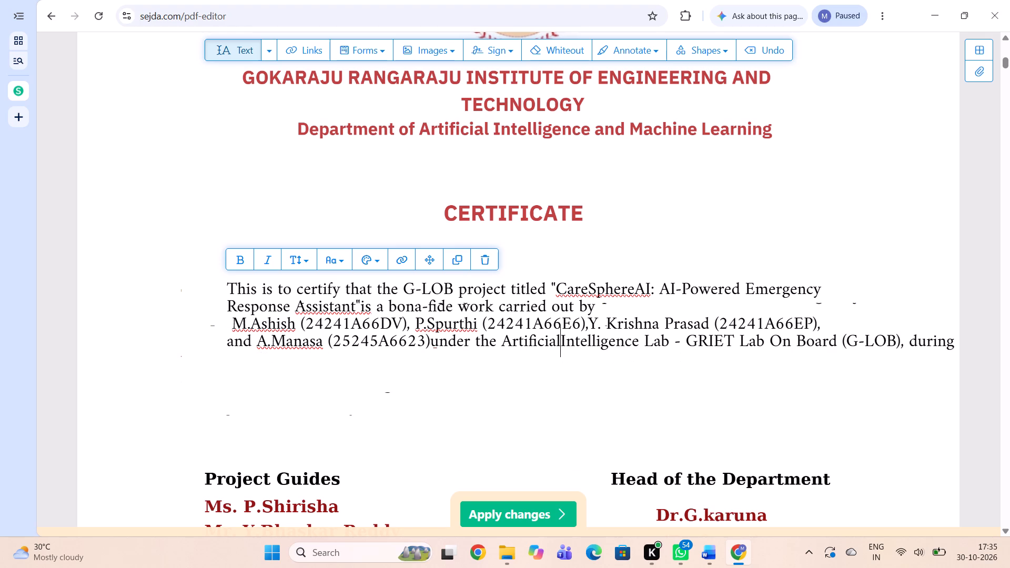
left_click(388, 362)
key("space")
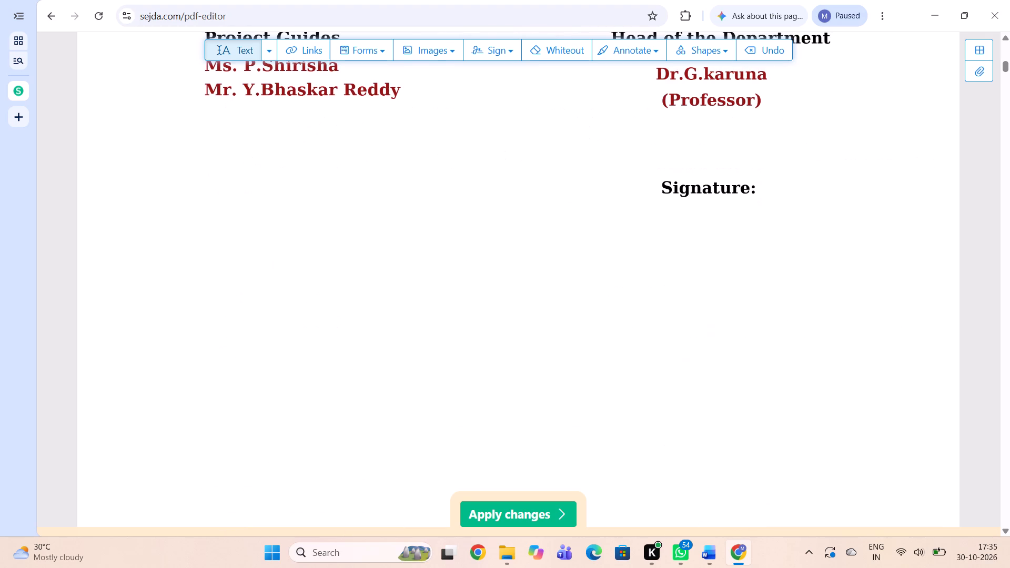
scroll(494, 271, "up", 5)
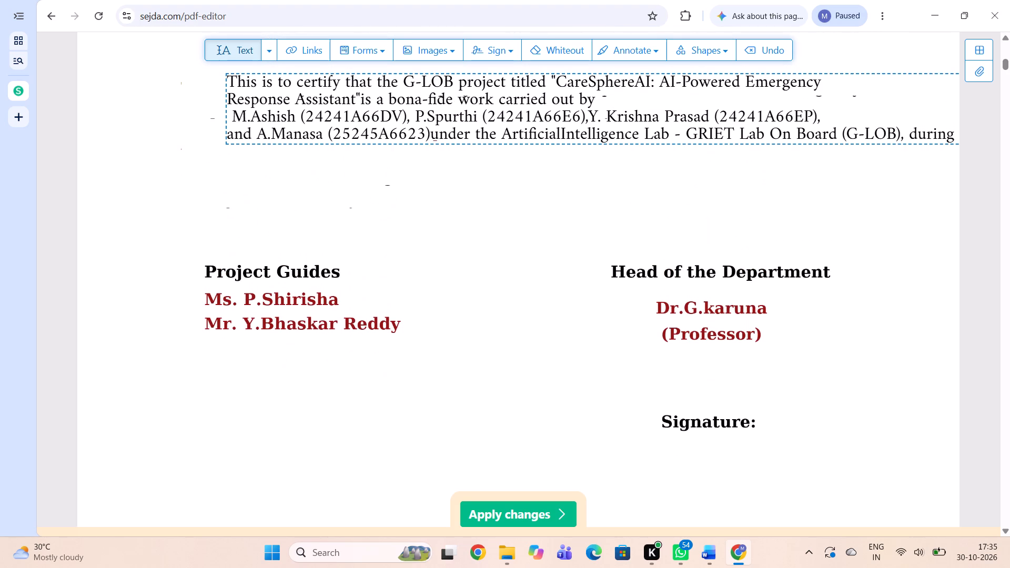
left_click(560, 131)
left_click(560, 131)
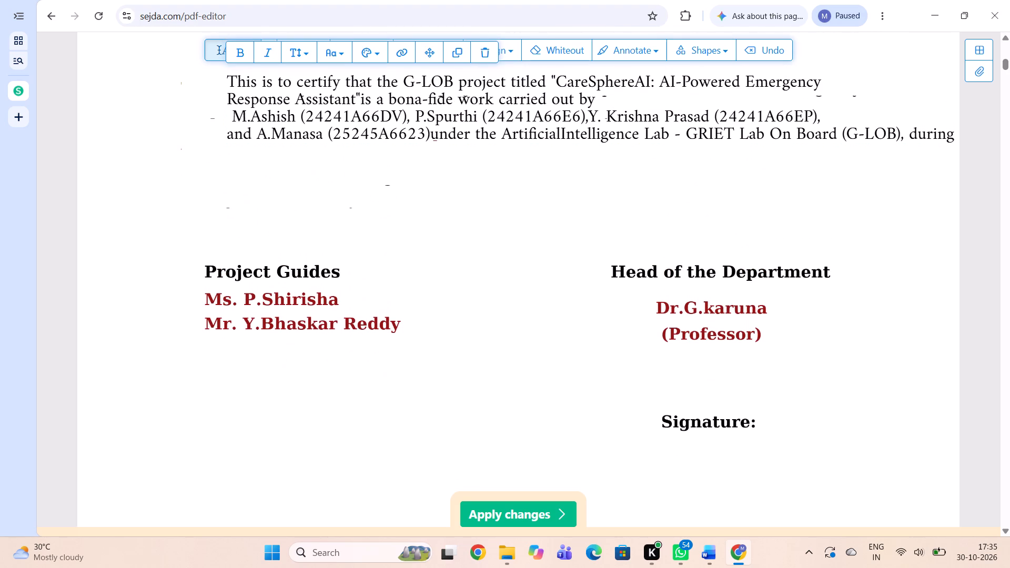
key("space")
scroll(660, 152, "up", 2)
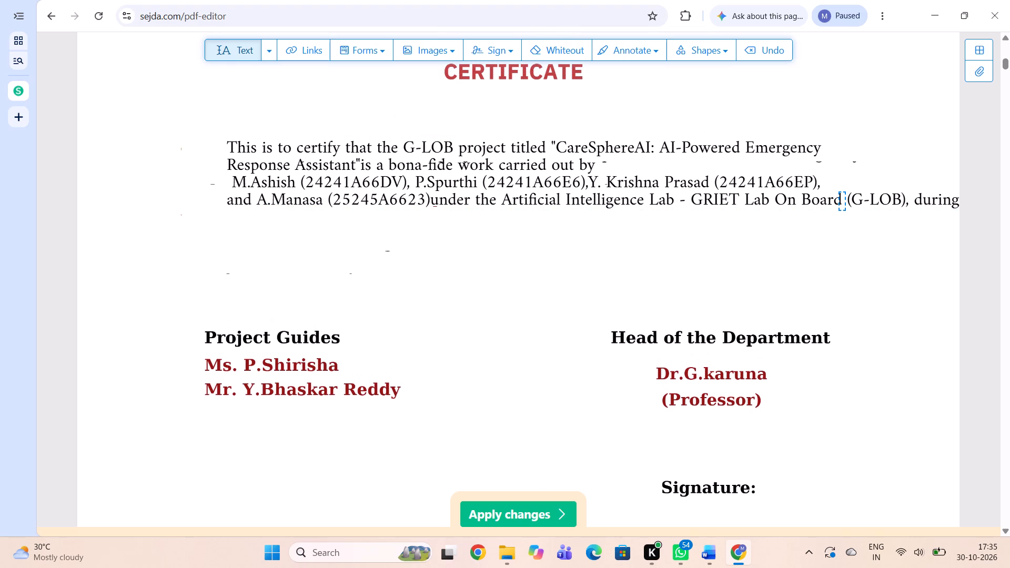
left_click(915, 201)
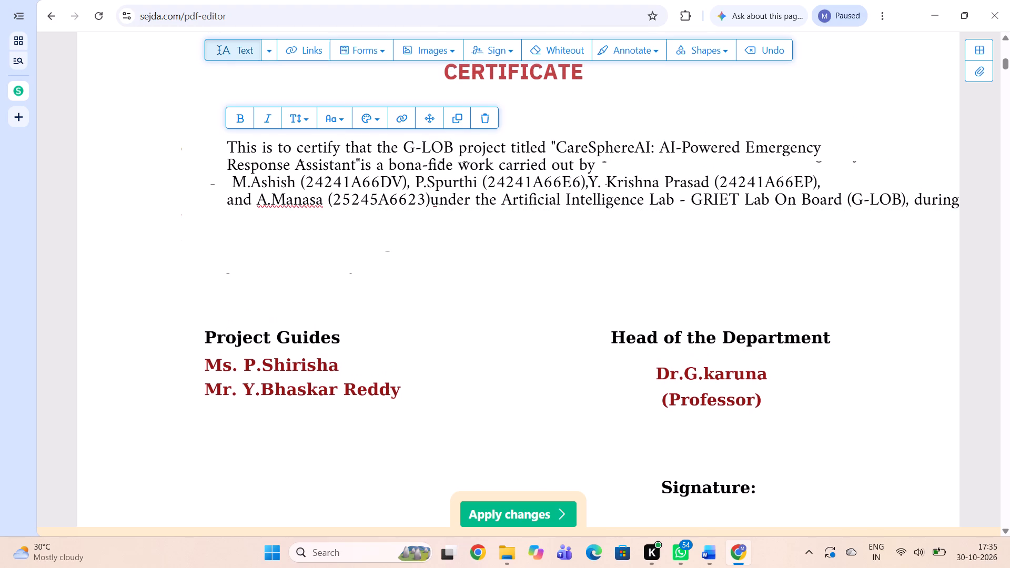
key("Return")
scroll(773, 216, "up", 1)
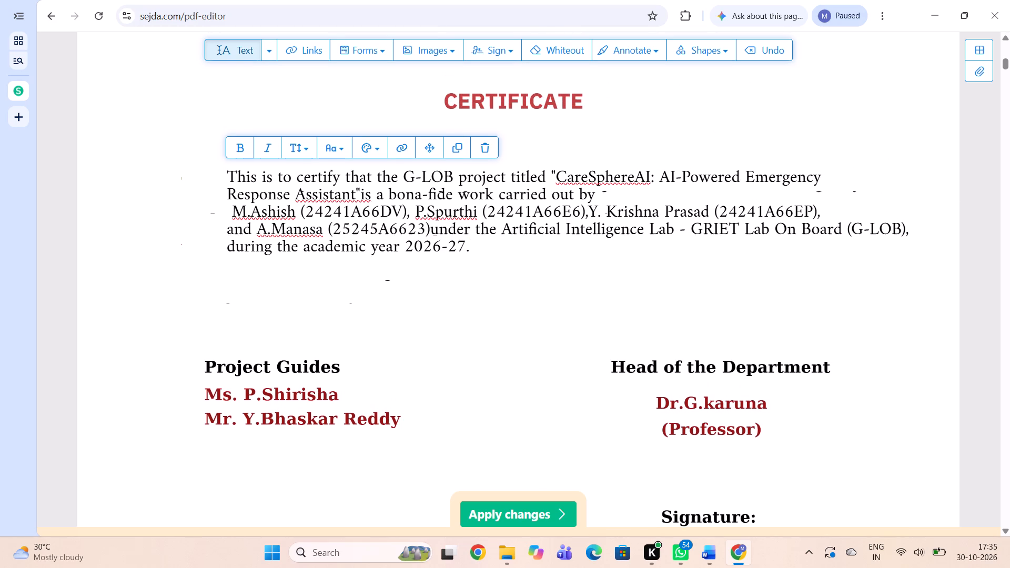
Remove the leading space before the first student's name in the certificate paragraph.
left_click(673, 234)
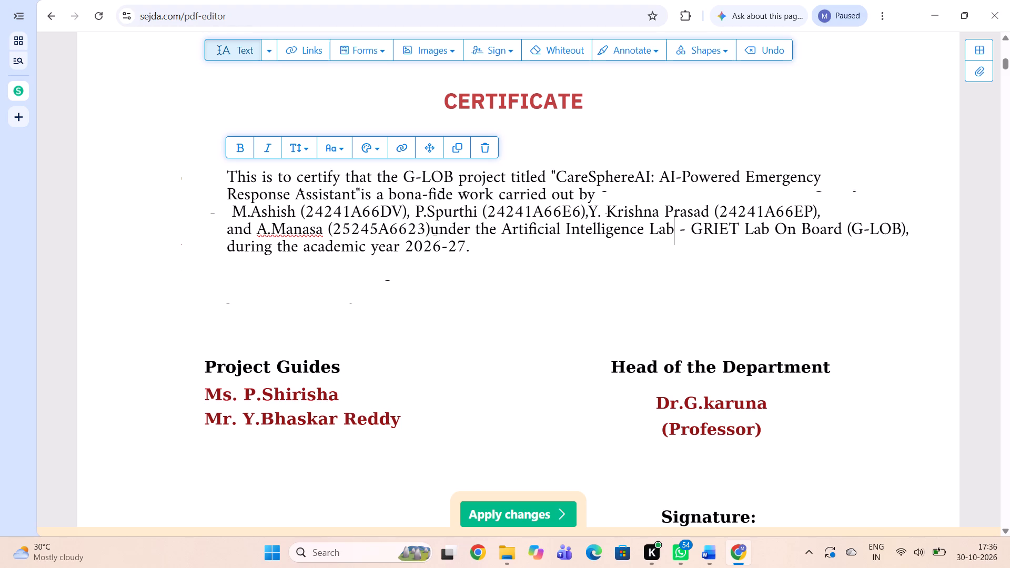
left_click(237, 212)
key("BackSpace")
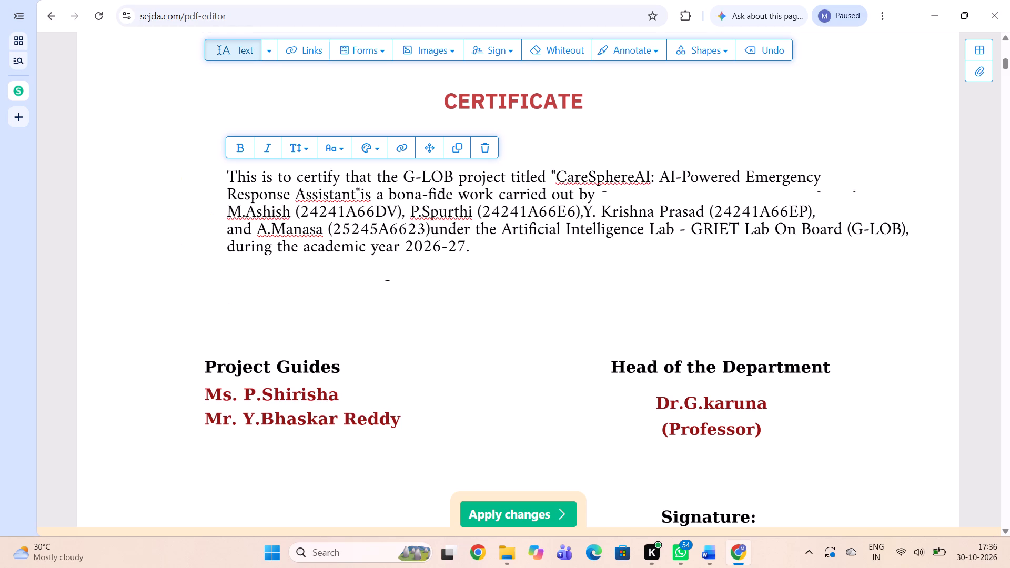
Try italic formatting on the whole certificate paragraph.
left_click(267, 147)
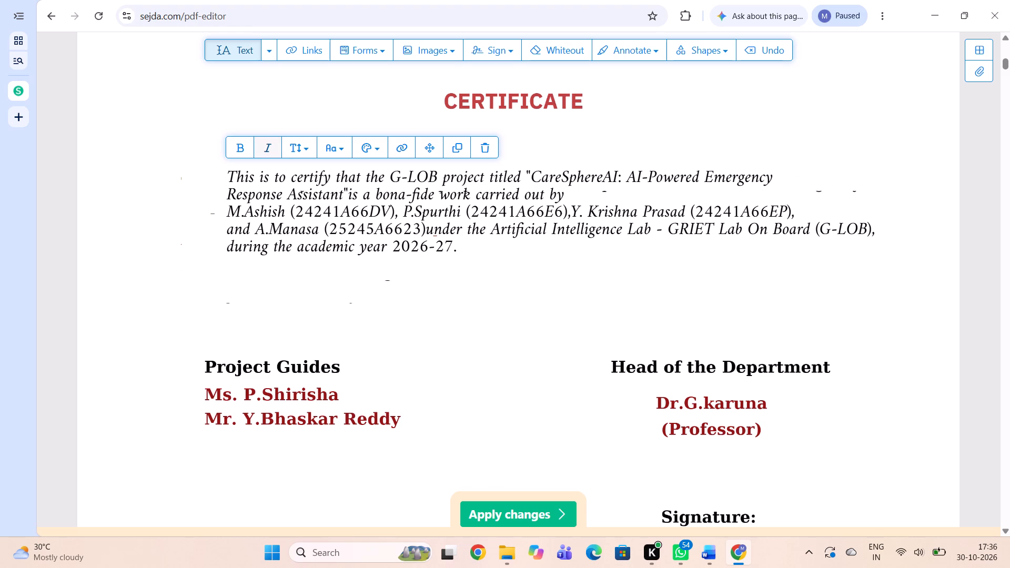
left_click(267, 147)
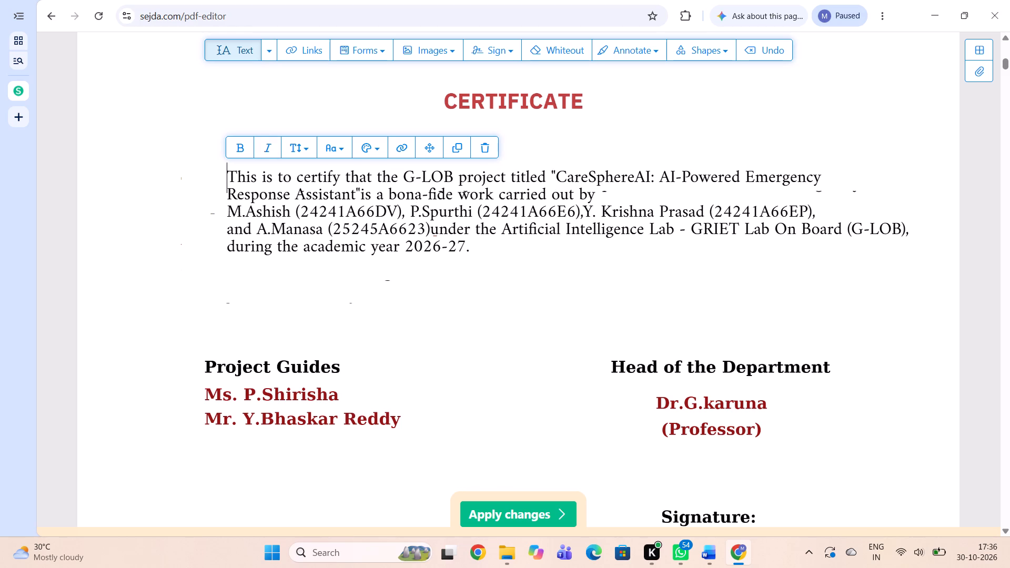
Join the first student's entry to the "carried out by" line and break the line before the second student's name.
left_click(227, 211)
key("BackSpace")
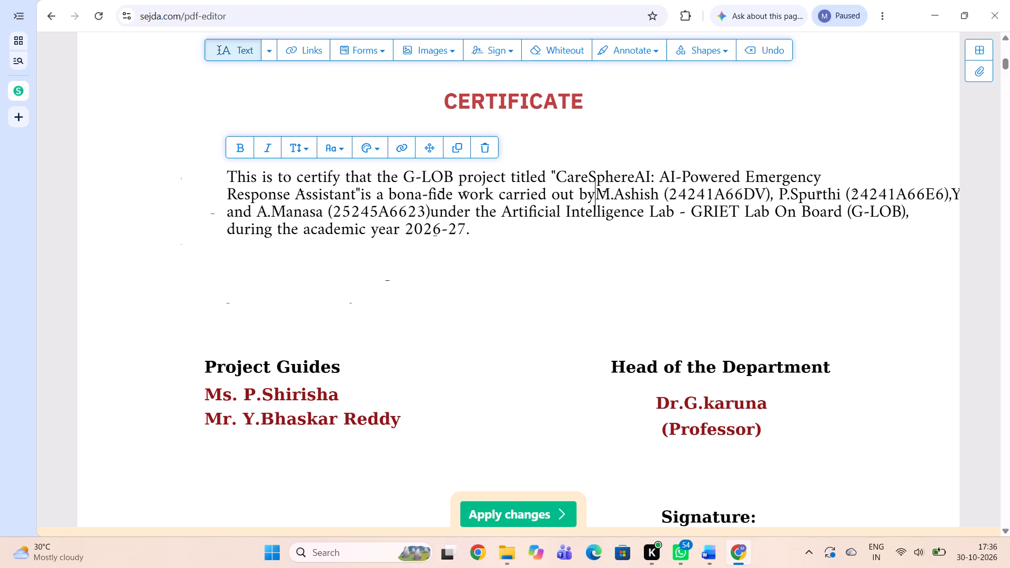
left_click(779, 193)
key("Return")
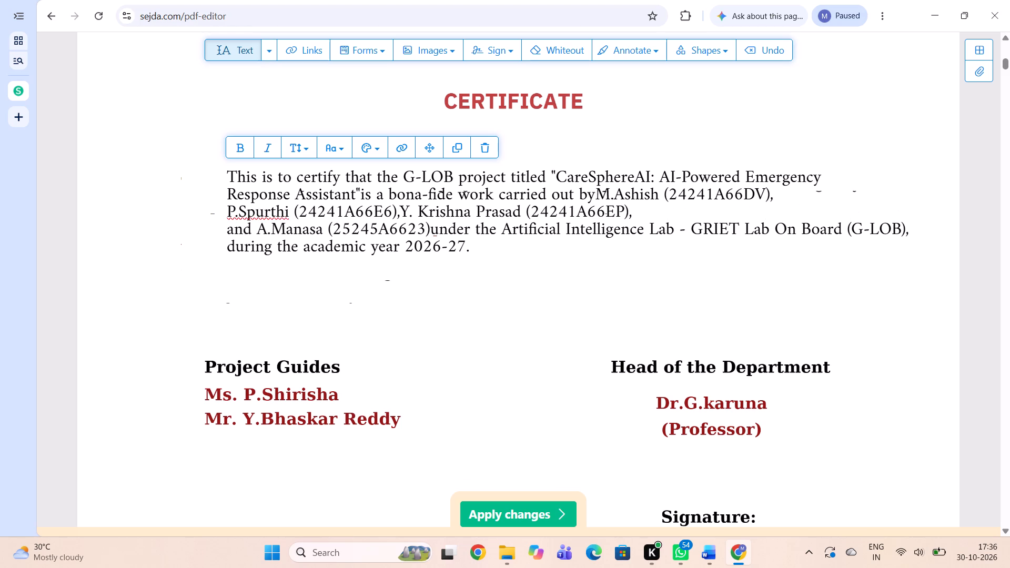
Join the last student's entry to the third student's line and break the line before "under the Artificial".
left_click(228, 227)
key("BackSpace")
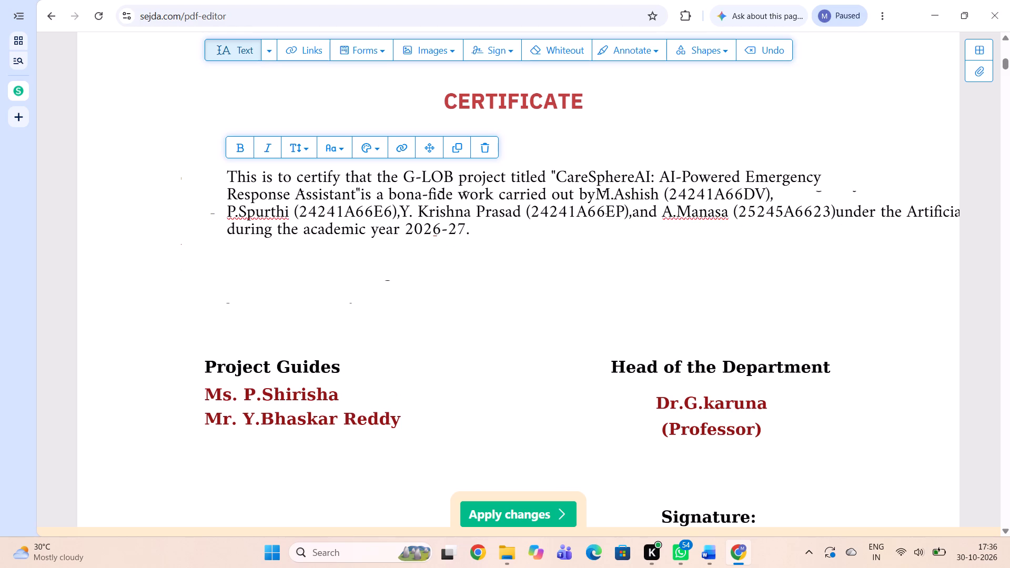
left_click(836, 215)
key("Return")
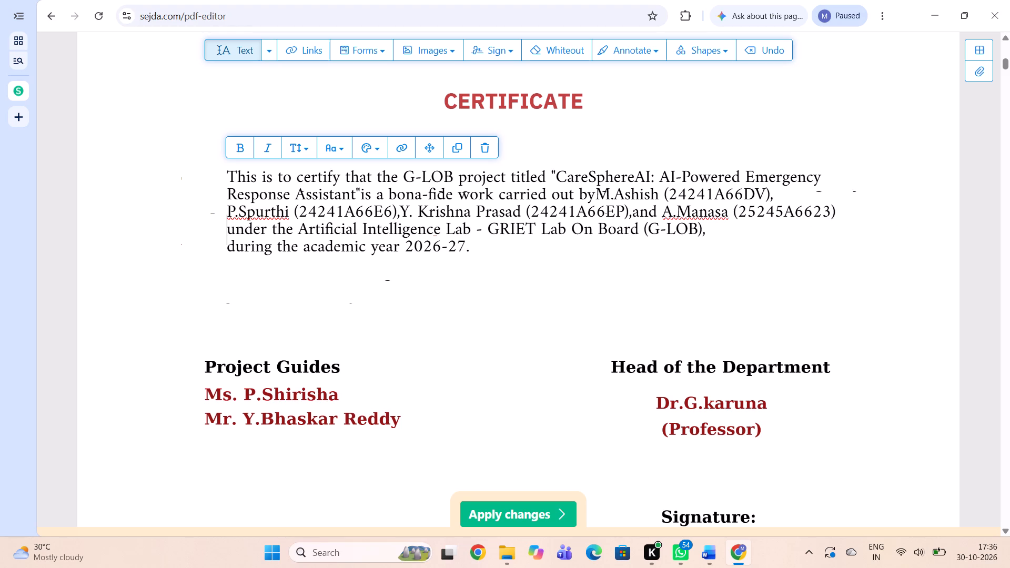
Set the font size of the whole certificate paragraph to 9.
scroll(828, 206, "up", 3)
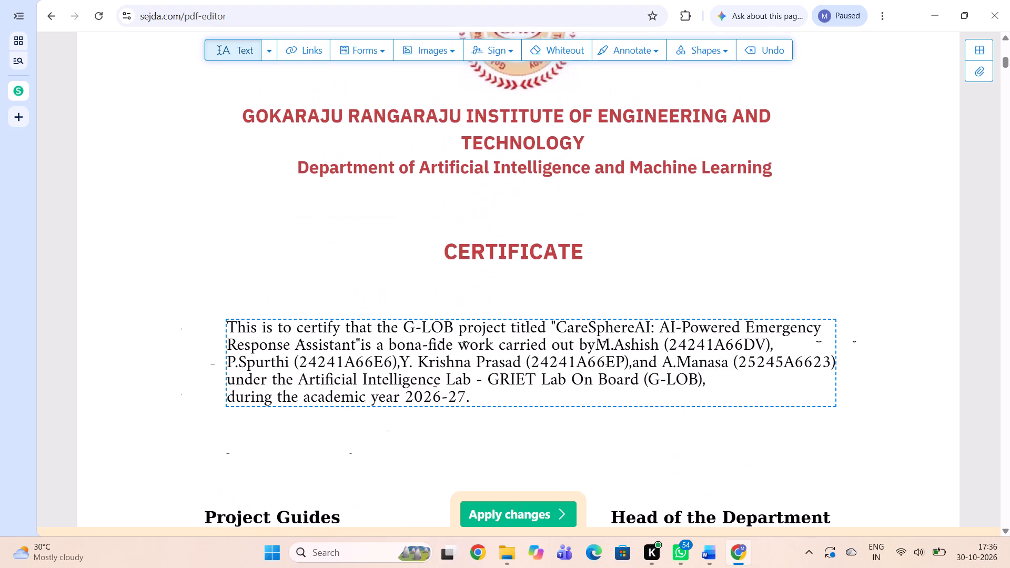
left_click_drag(229, 325, 326, 362)
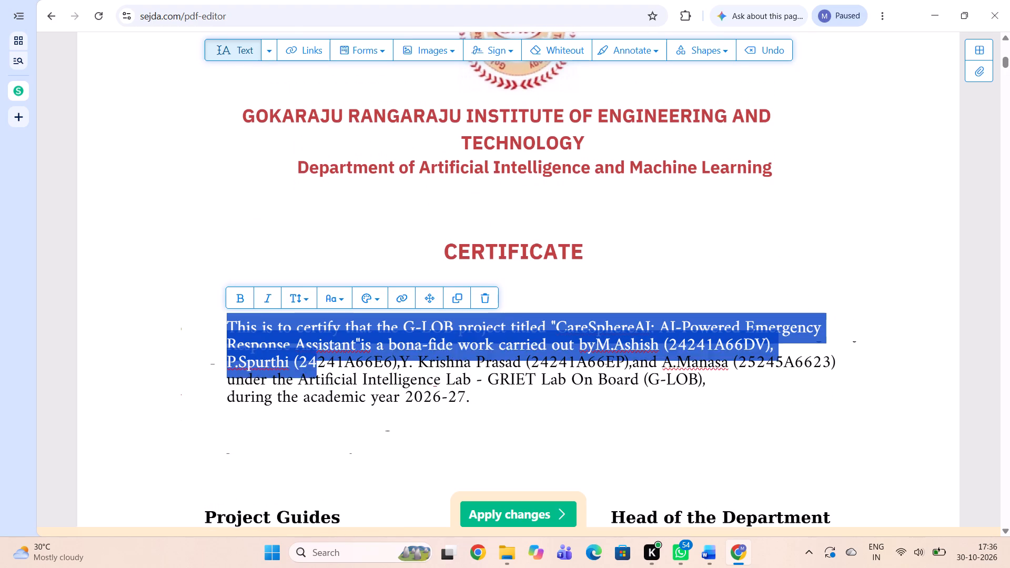
left_click_drag(326, 362, 479, 401)
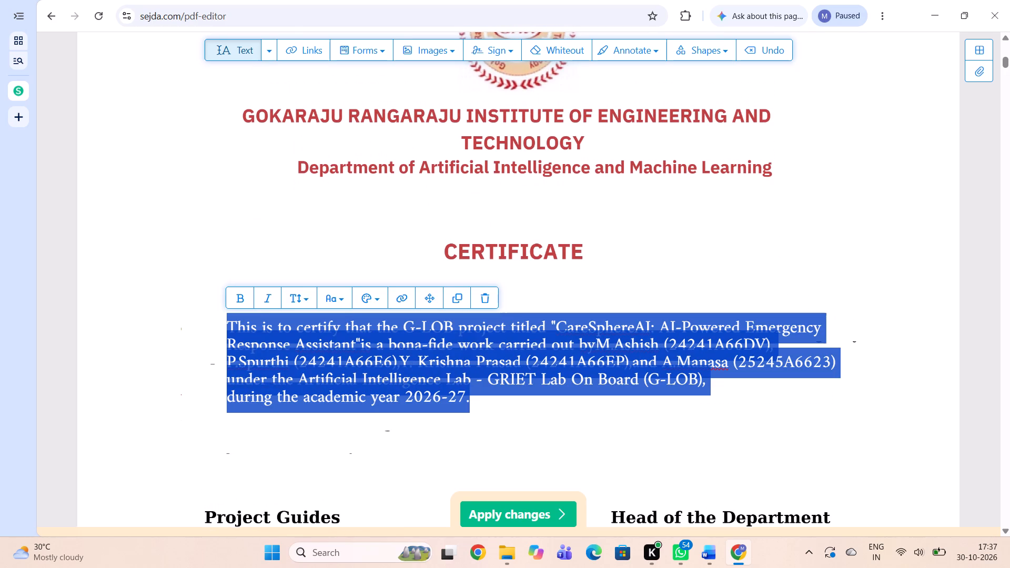
left_click(307, 299)
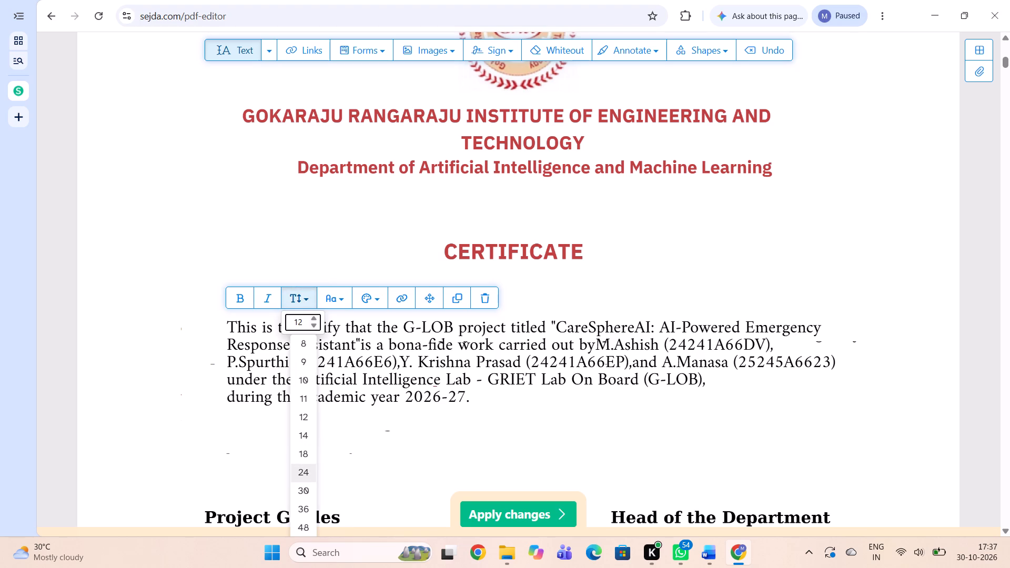
left_click(303, 383)
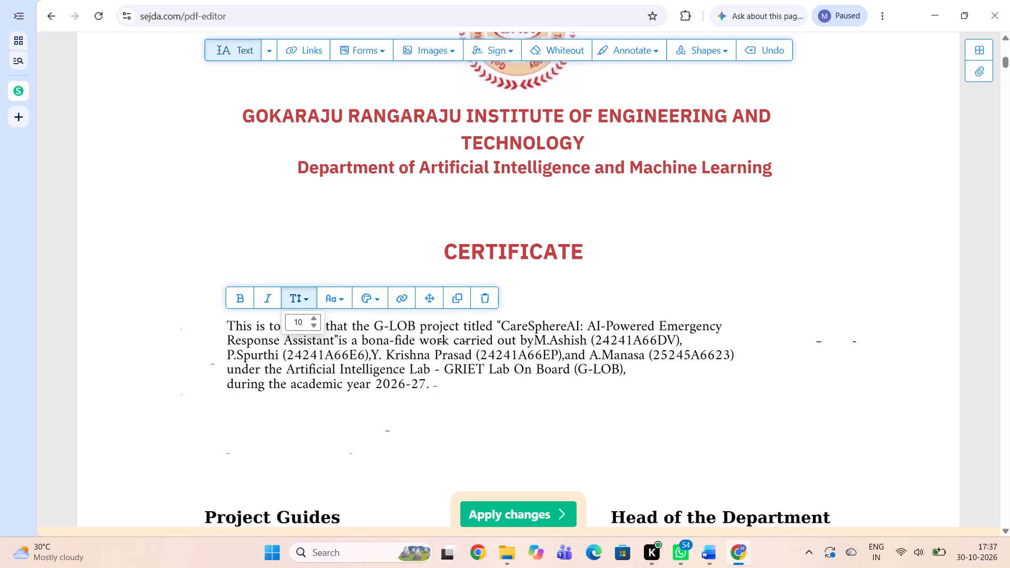
left_click(315, 326)
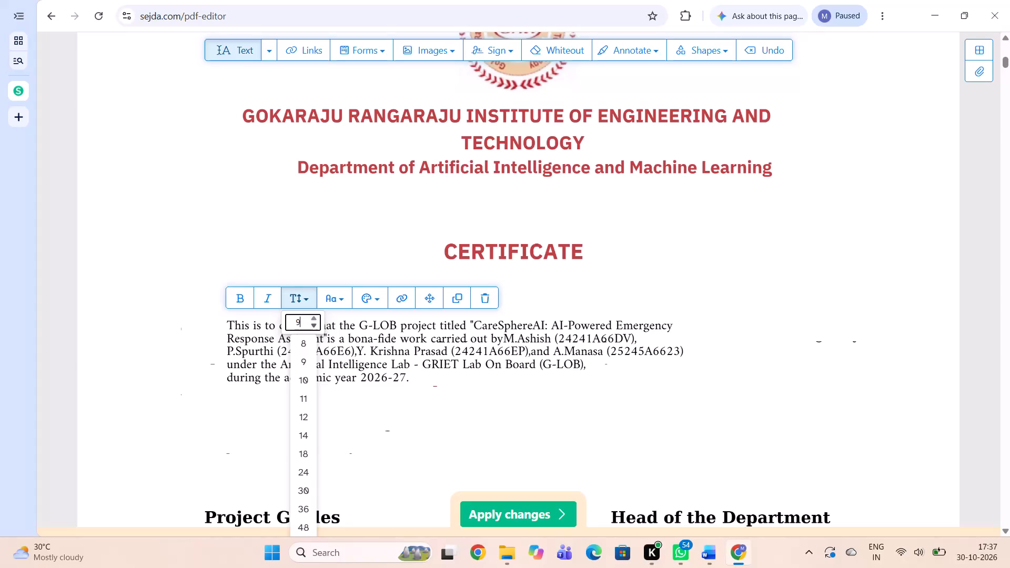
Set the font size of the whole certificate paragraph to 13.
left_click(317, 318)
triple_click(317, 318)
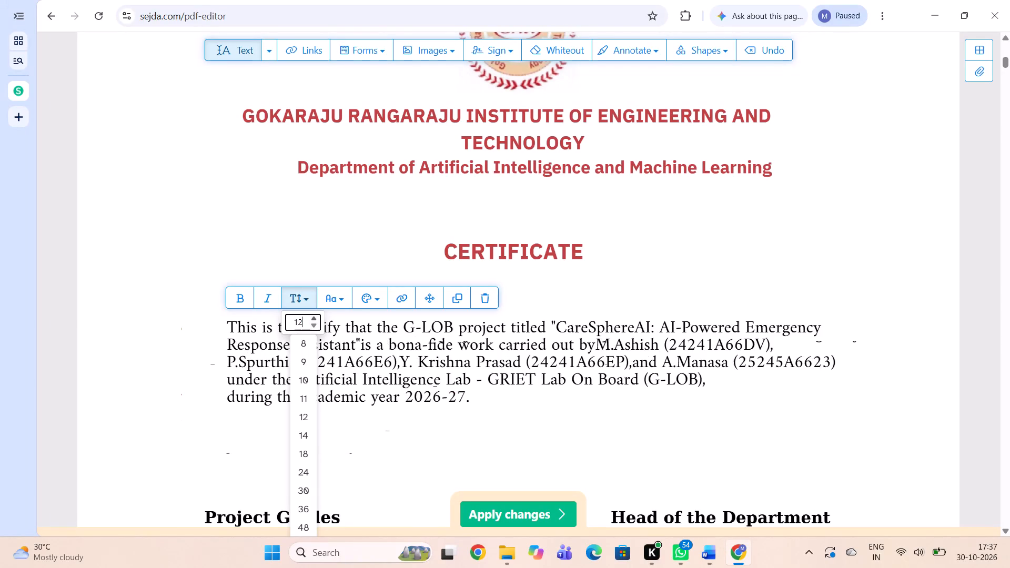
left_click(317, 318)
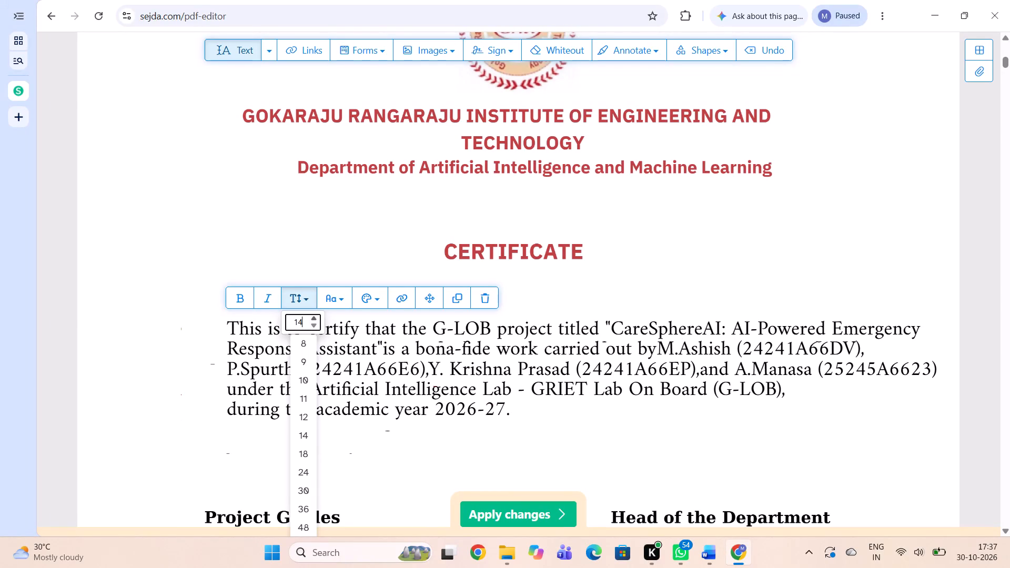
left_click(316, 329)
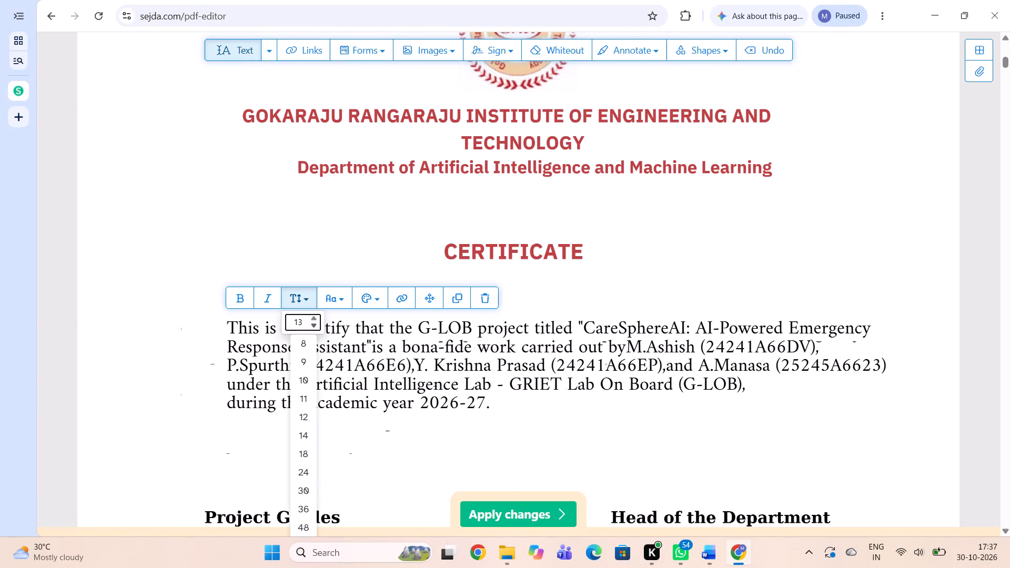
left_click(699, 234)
Apply the Amiri font to the whole certificate paragraph.
double_click(379, 354)
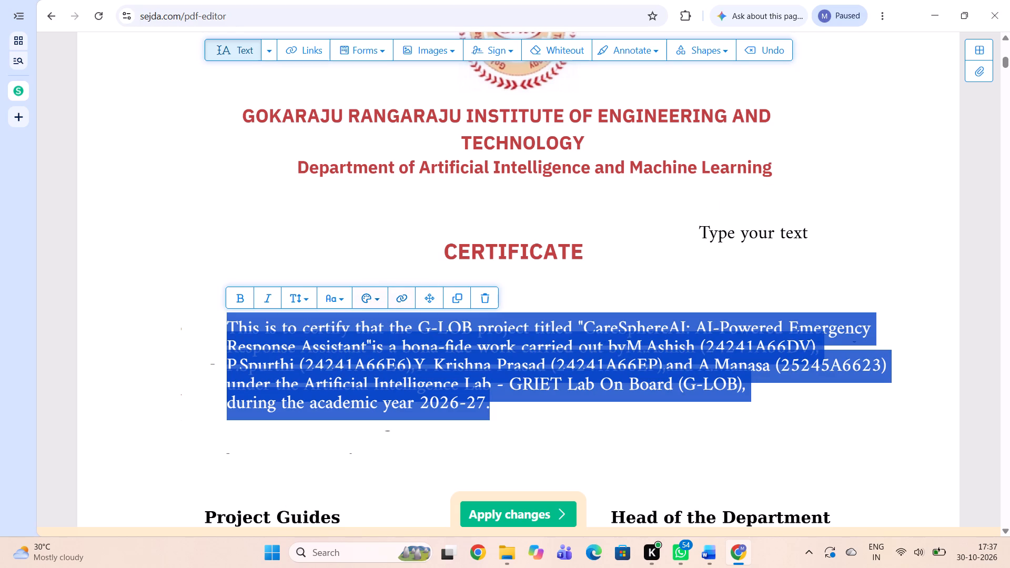
left_click(343, 296)
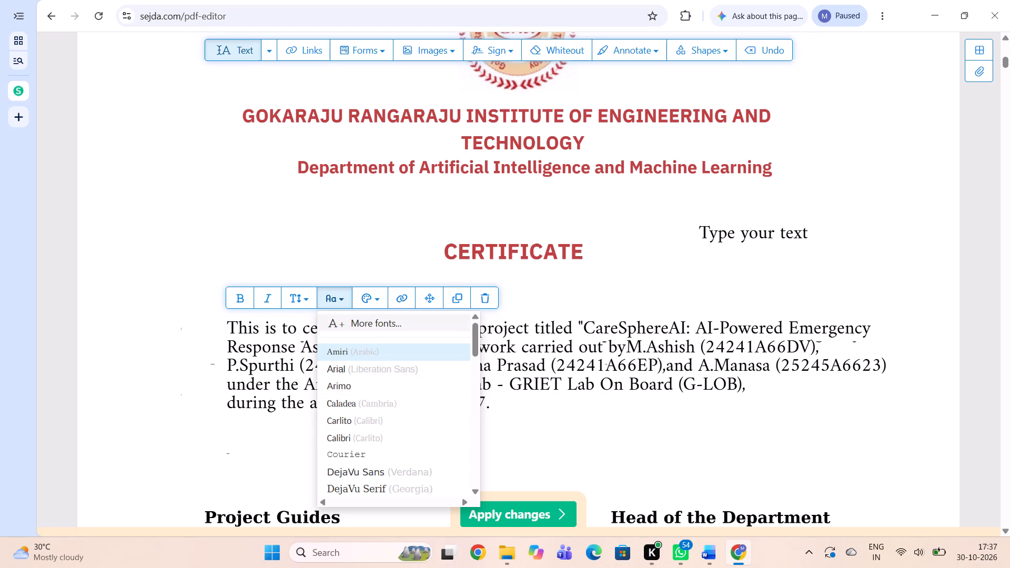
left_click(351, 354)
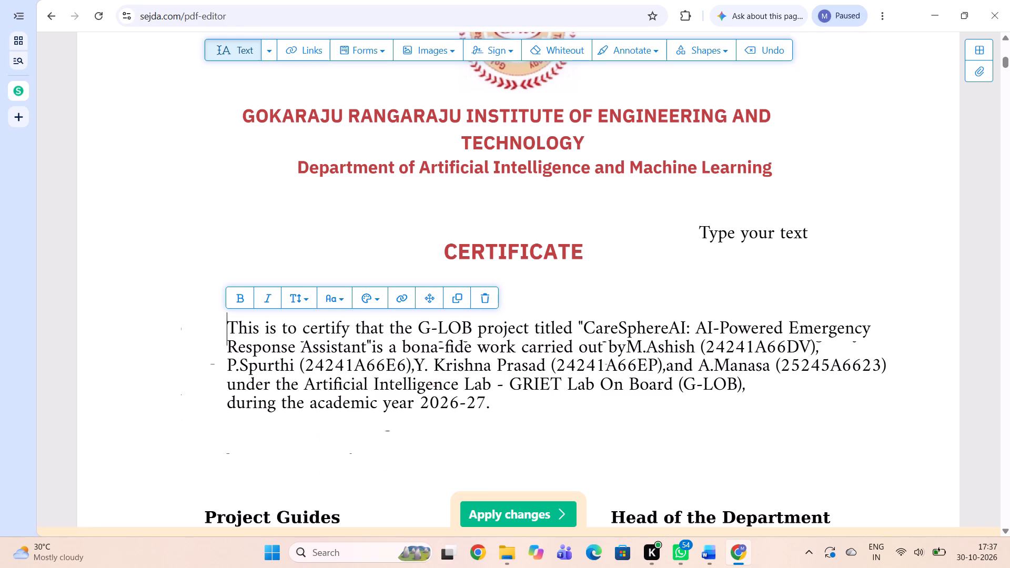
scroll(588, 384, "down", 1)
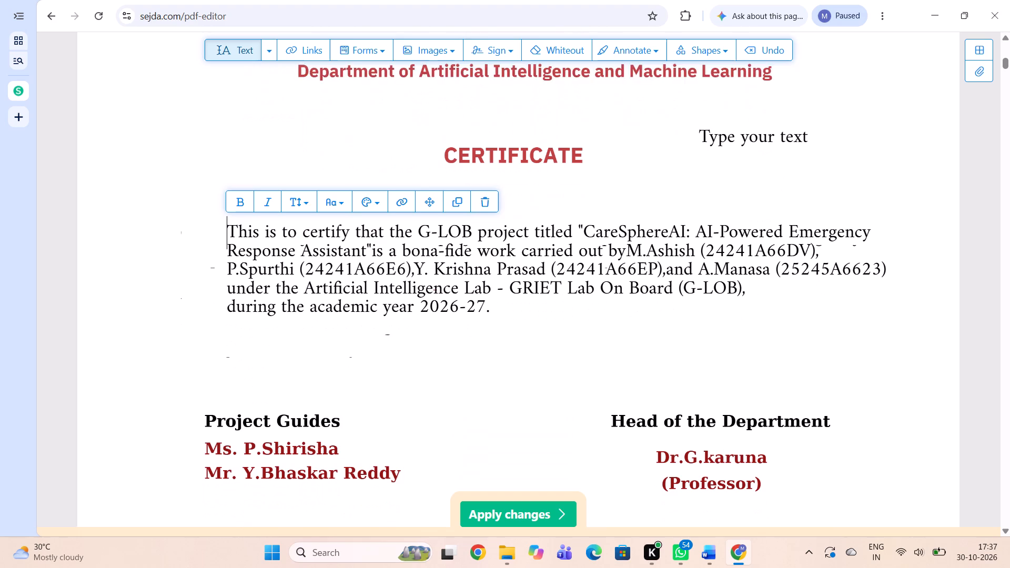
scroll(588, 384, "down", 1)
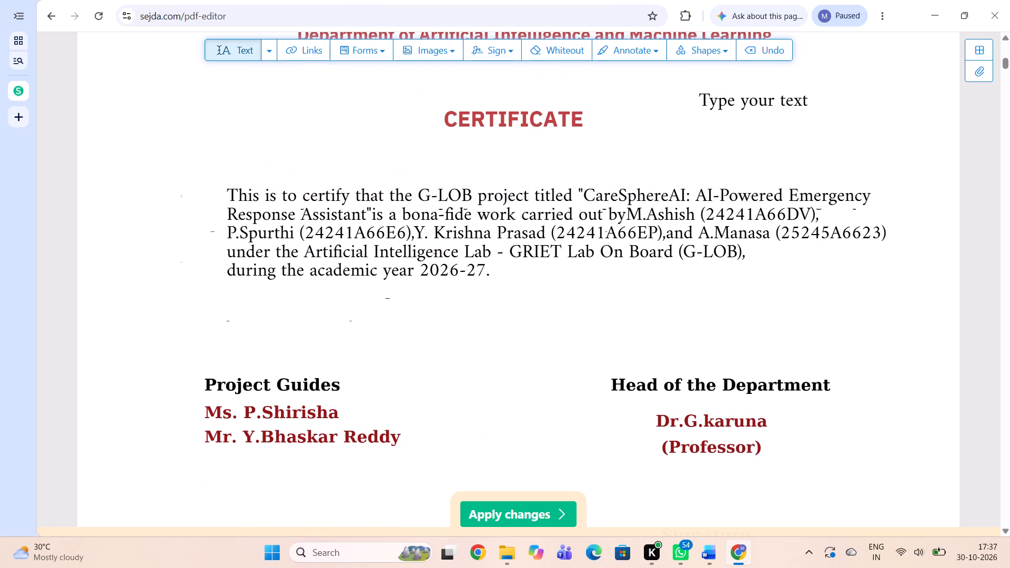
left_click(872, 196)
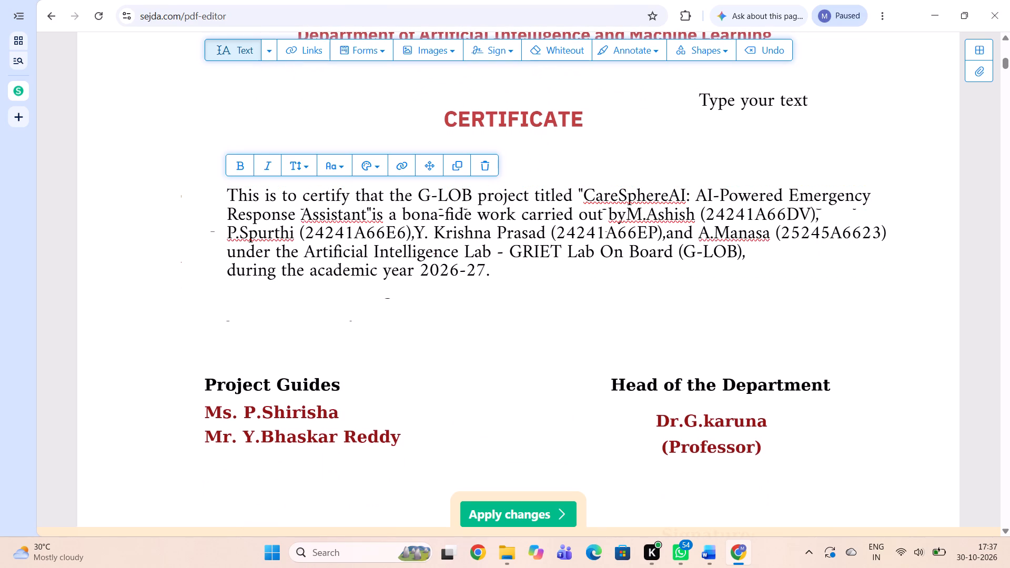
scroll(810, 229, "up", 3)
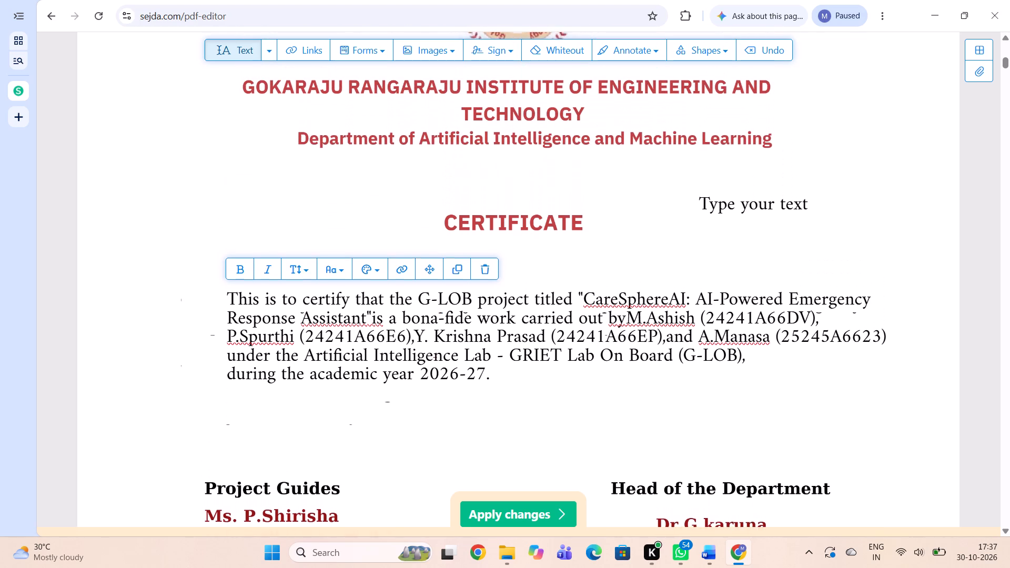
Capitalize the "K" in the name under Head of the Department.
scroll(810, 229, "down", 1)
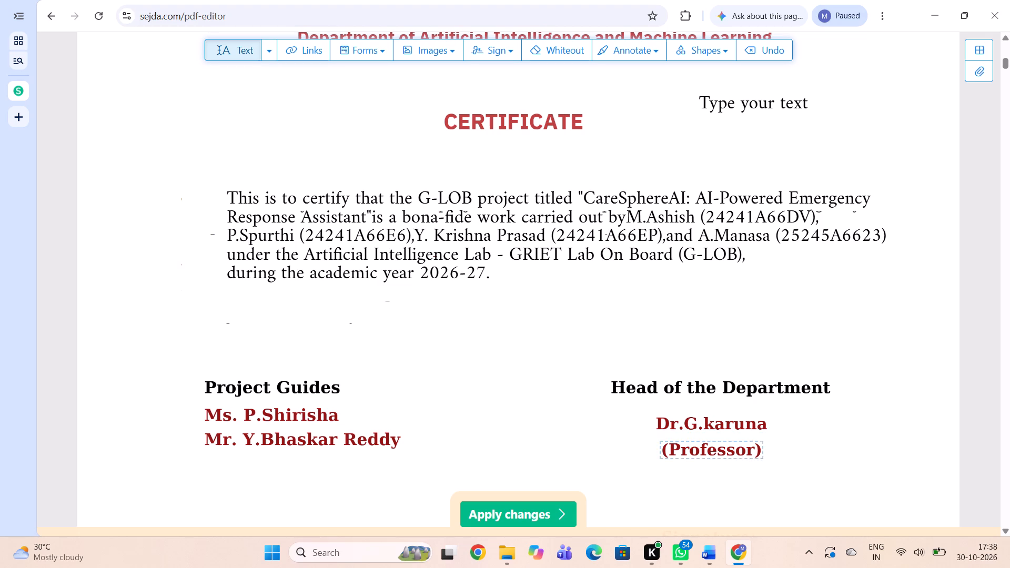
left_click(712, 420)
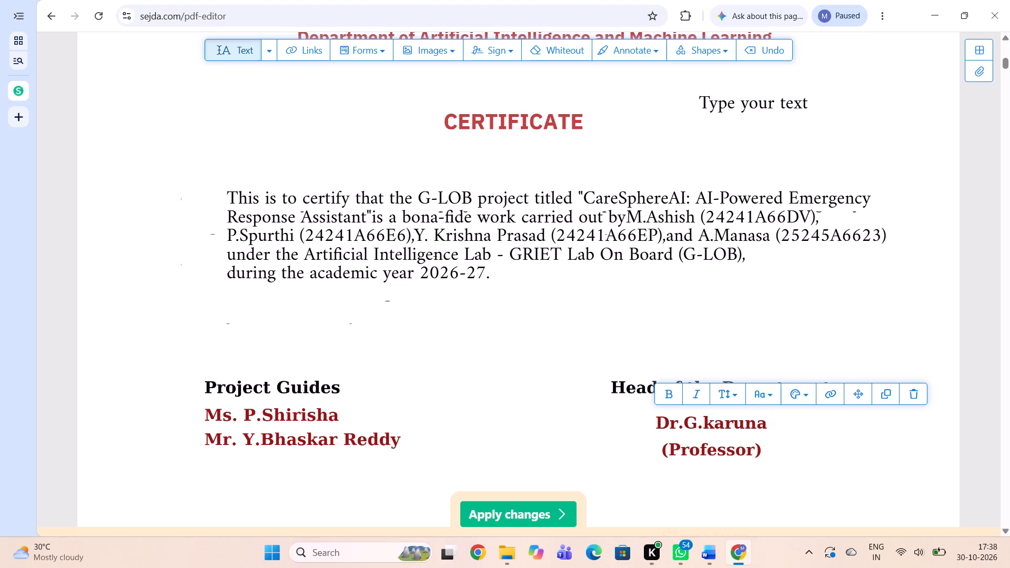
left_click(712, 421)
key("BackSpace")
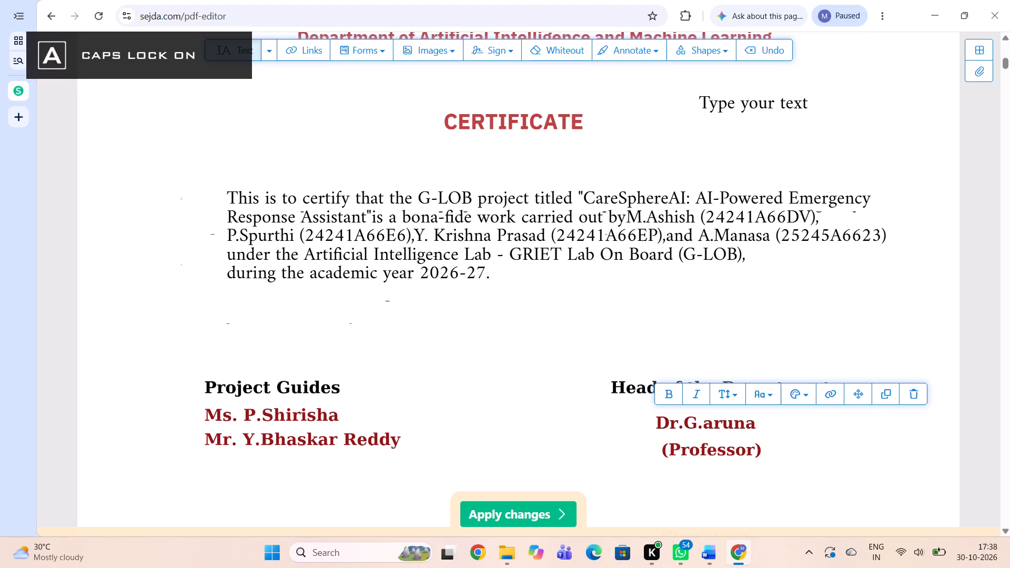
key("k")
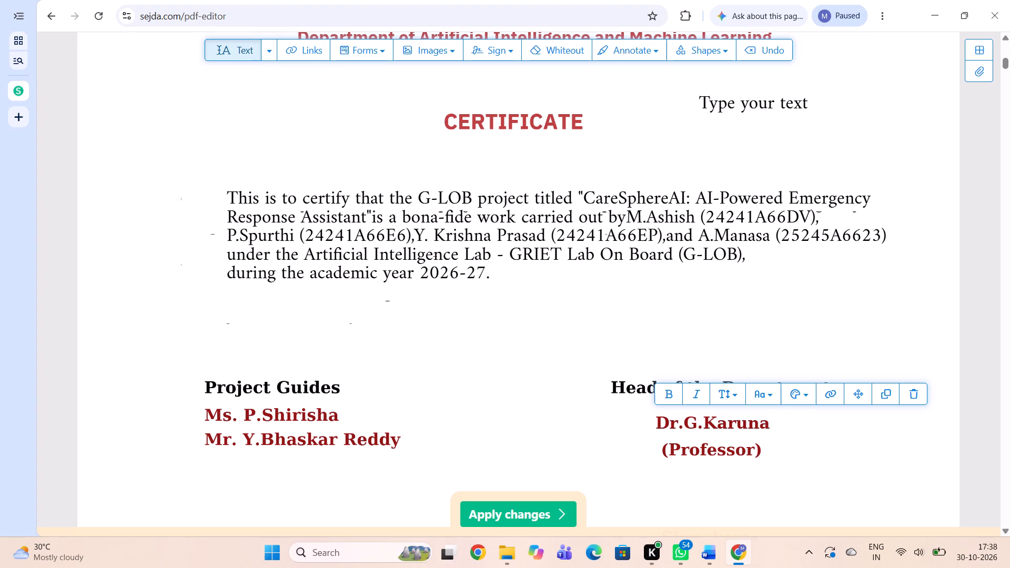
Insert a blank line after the line ending "AI-Powered Emergency" and another after the first student's line.
scroll(570, 418, "up", 1)
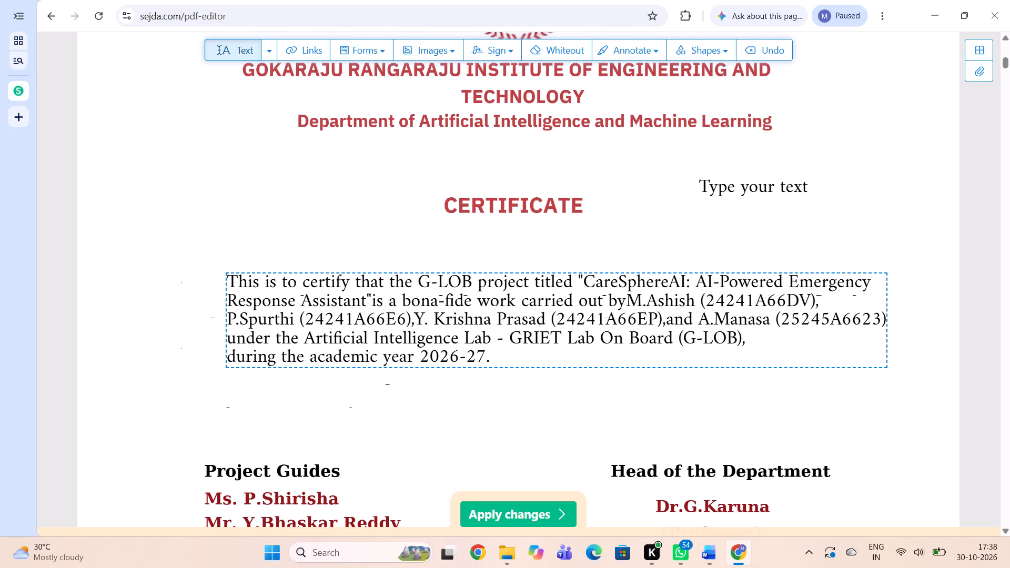
left_click(871, 285)
left_click(871, 285)
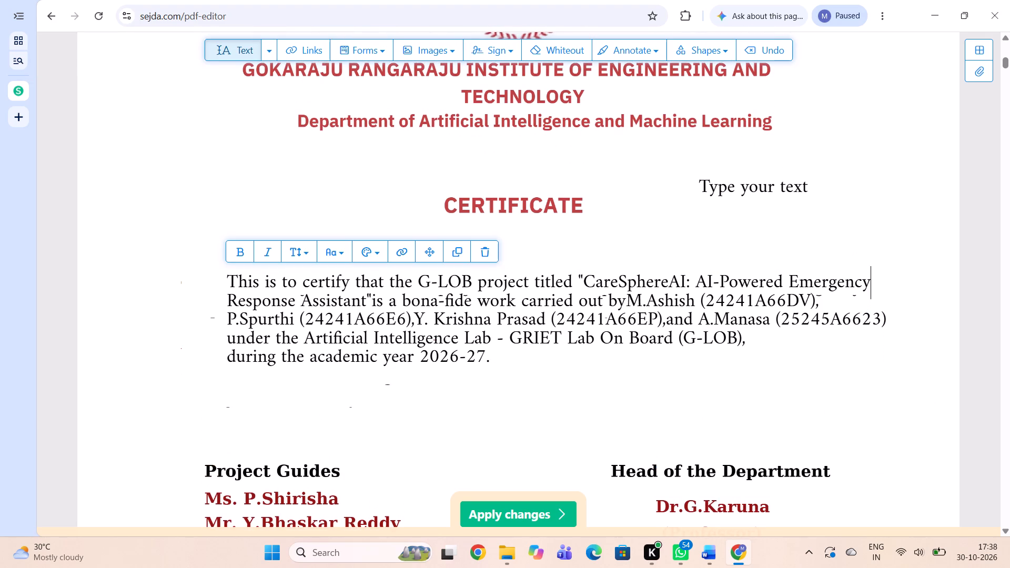
key("Return")
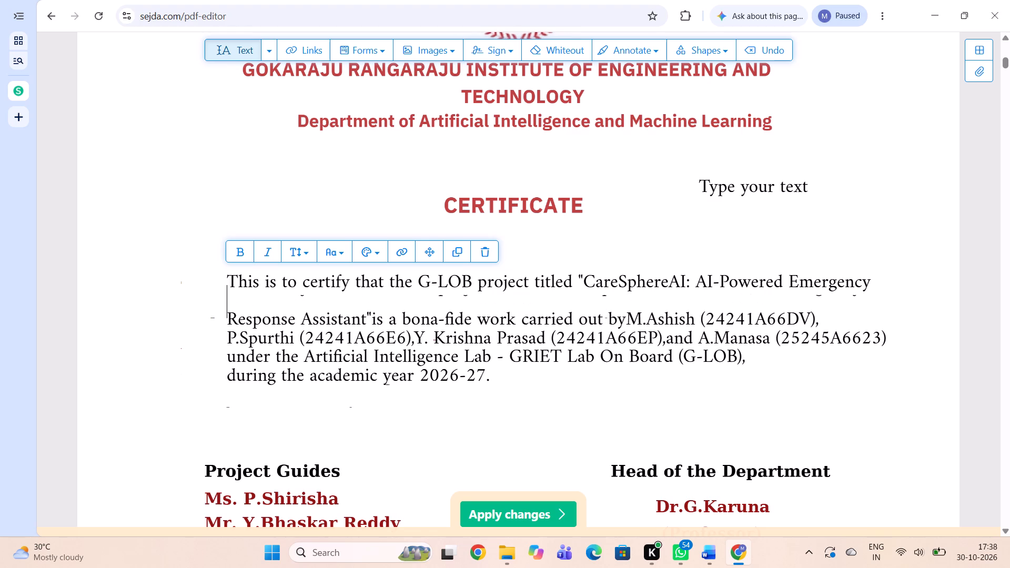
left_click(824, 317)
key("Return")
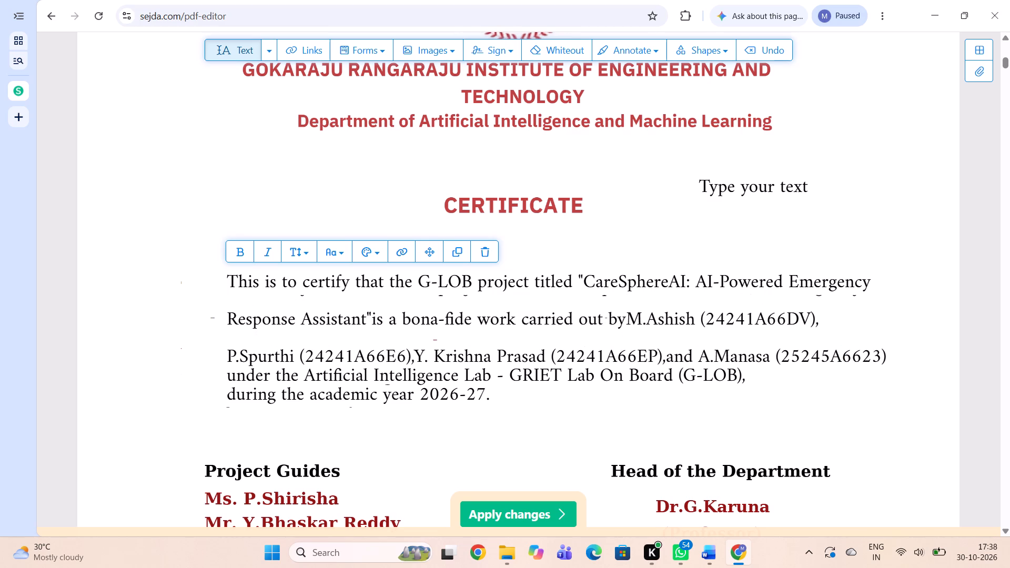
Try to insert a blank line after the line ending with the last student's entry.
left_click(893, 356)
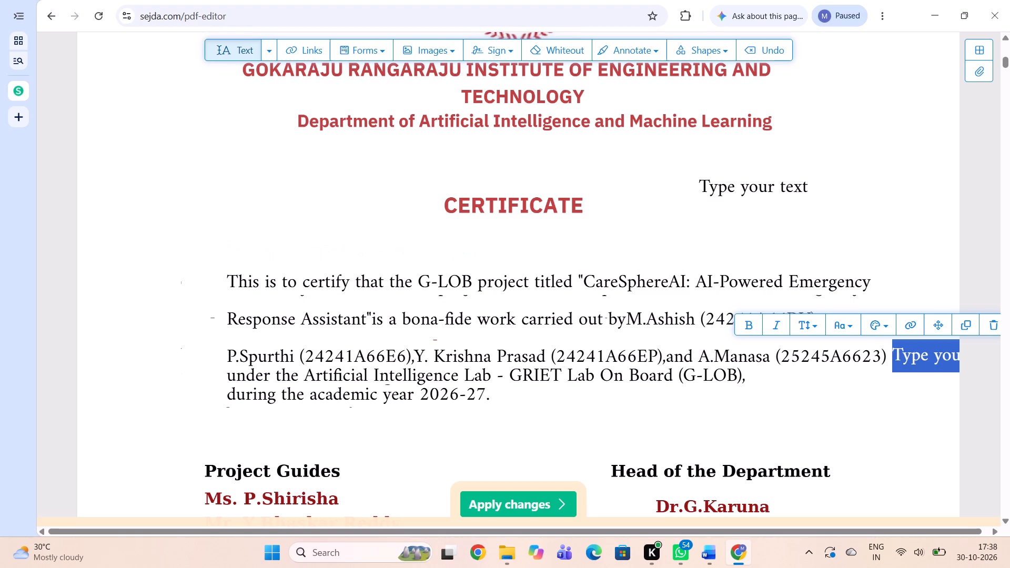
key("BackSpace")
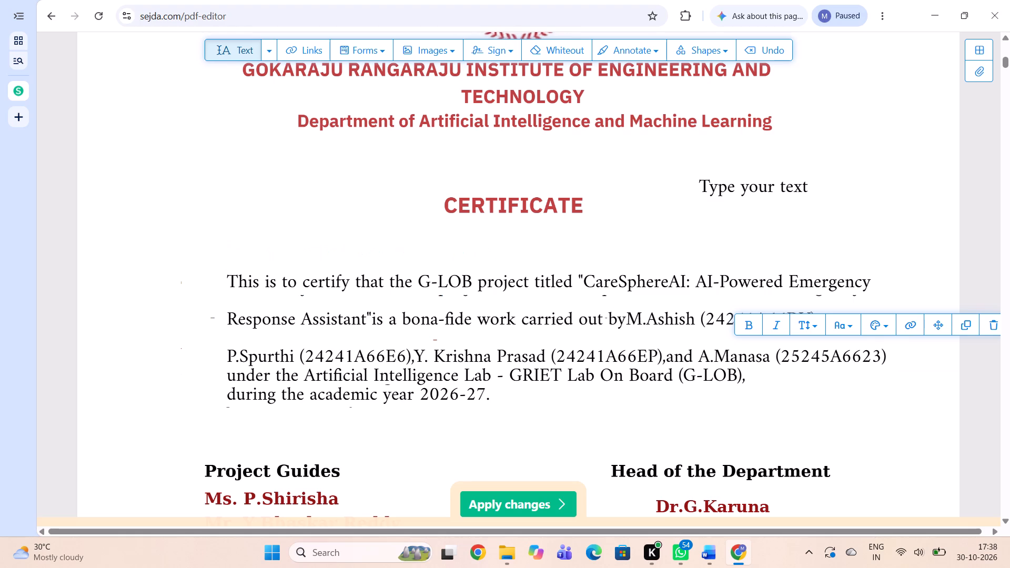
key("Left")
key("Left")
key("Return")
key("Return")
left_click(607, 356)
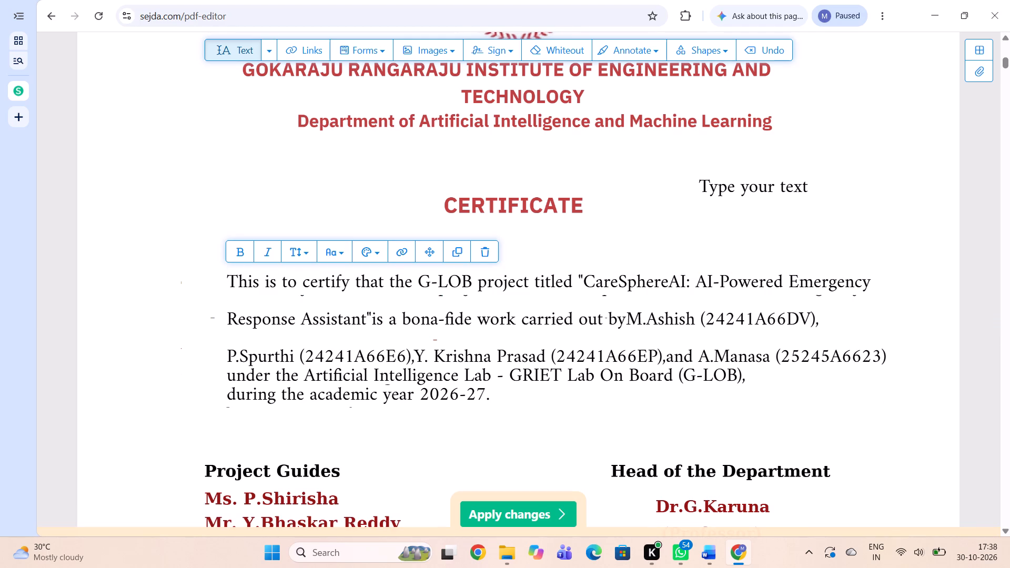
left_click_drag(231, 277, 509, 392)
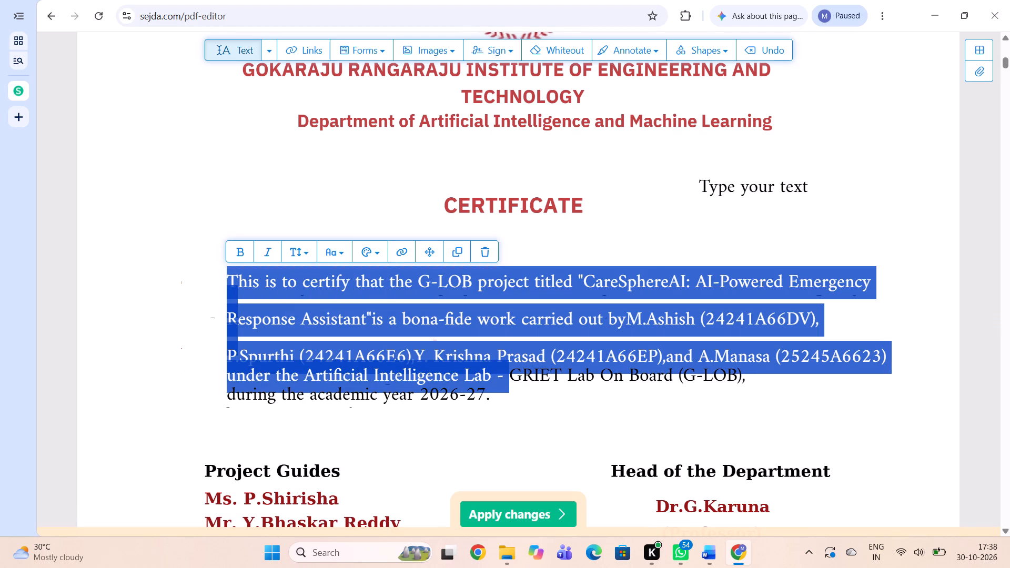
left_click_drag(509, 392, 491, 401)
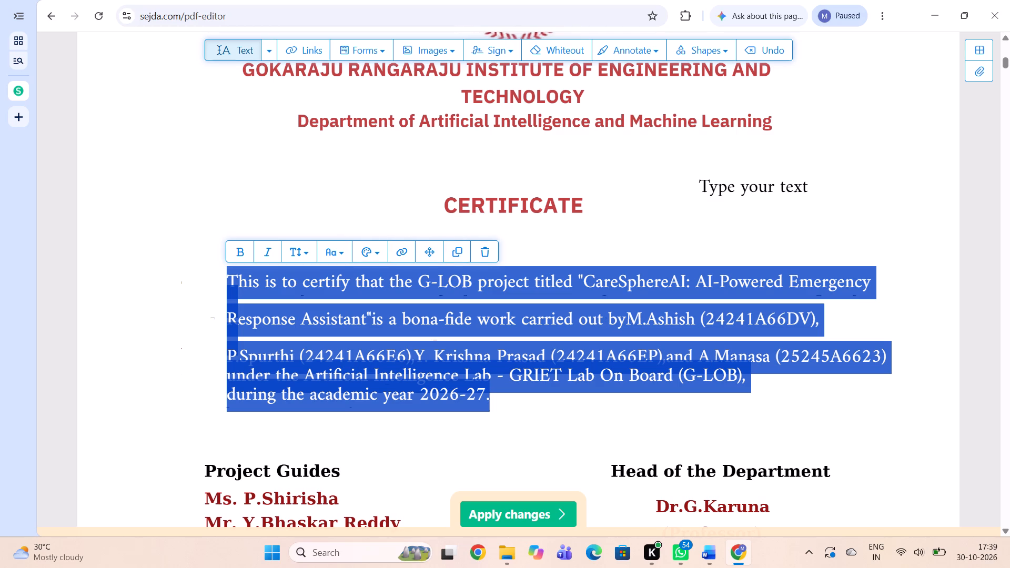
Insert a blank line after the last student's entry and another after the line ending "(G-LOB),".
left_click(896, 358)
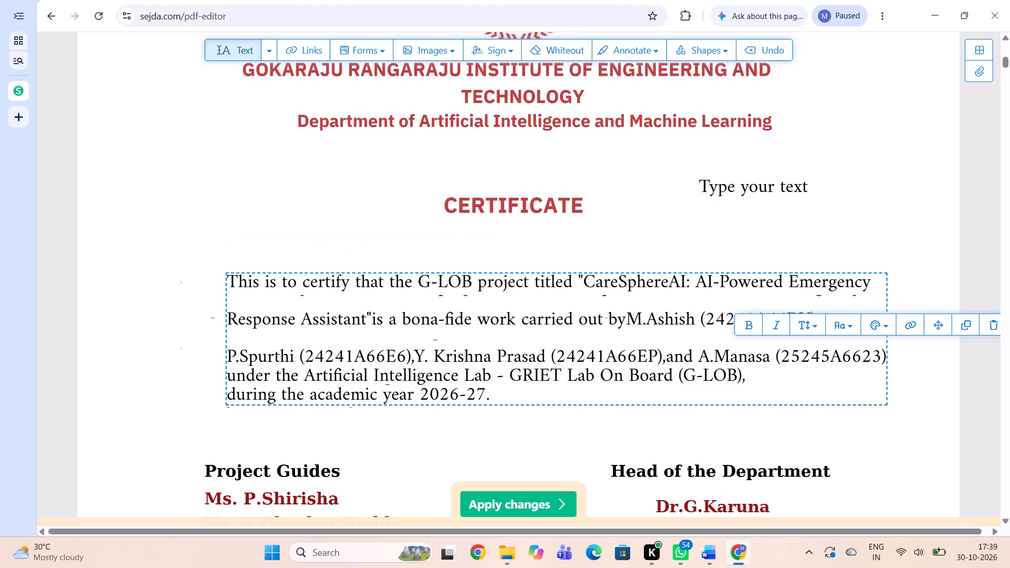
left_click(886, 358)
key("Return")
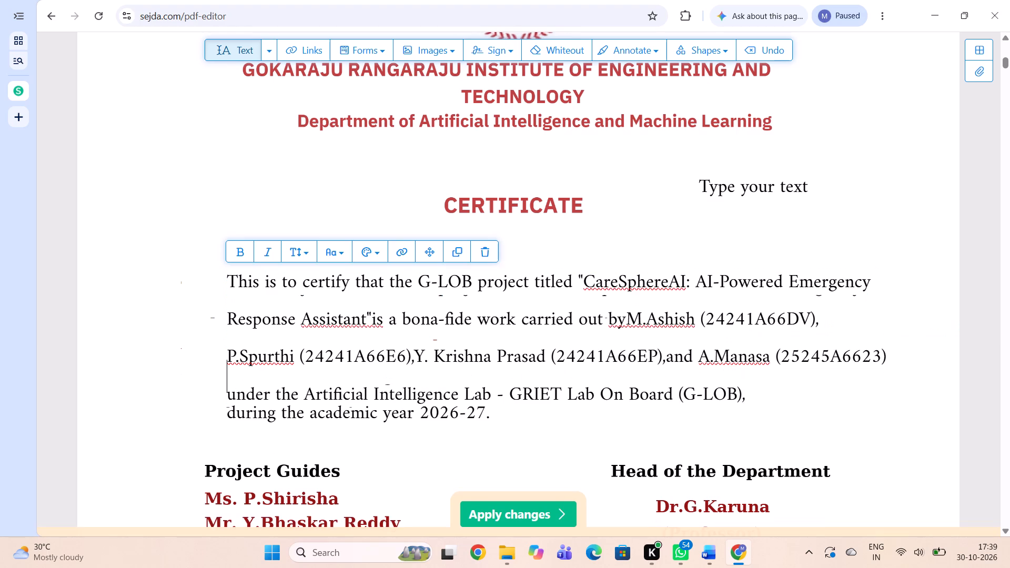
left_click(748, 396)
key("Return")
Set the font size of the whole certificate paragraph to 12.
scroll(517, 340, "down", 1)
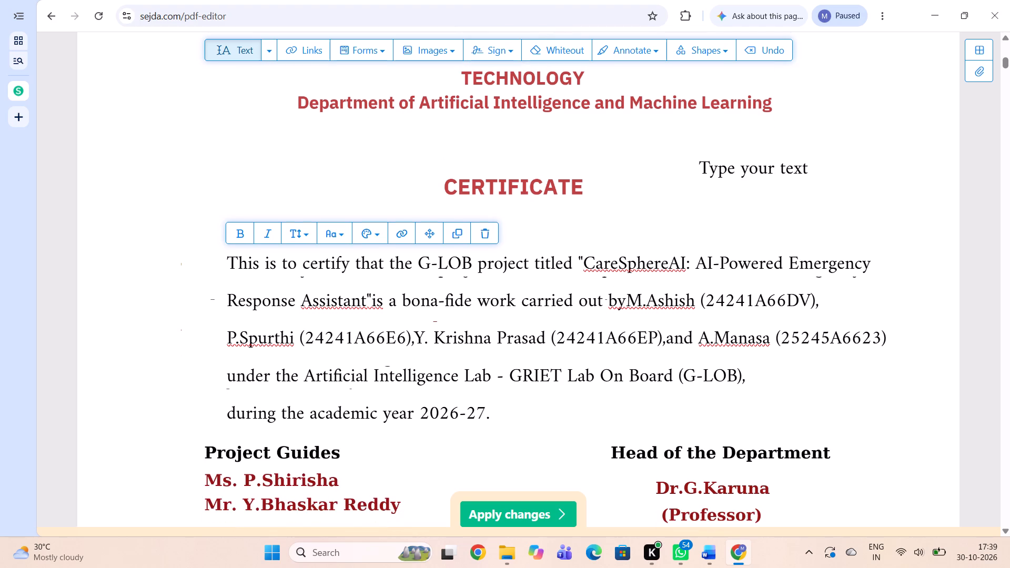
left_click_drag(228, 262, 493, 413)
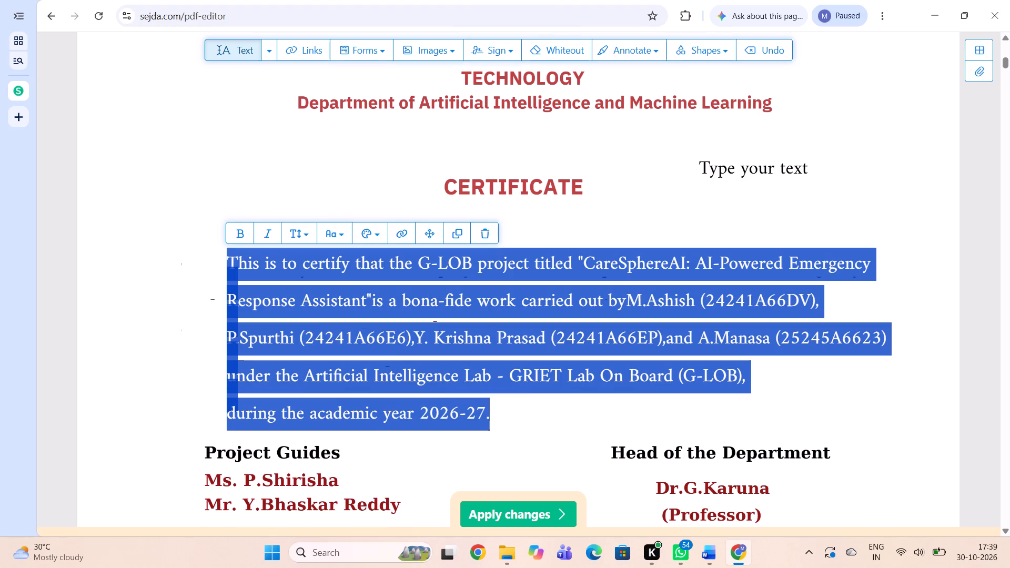
left_click(294, 235)
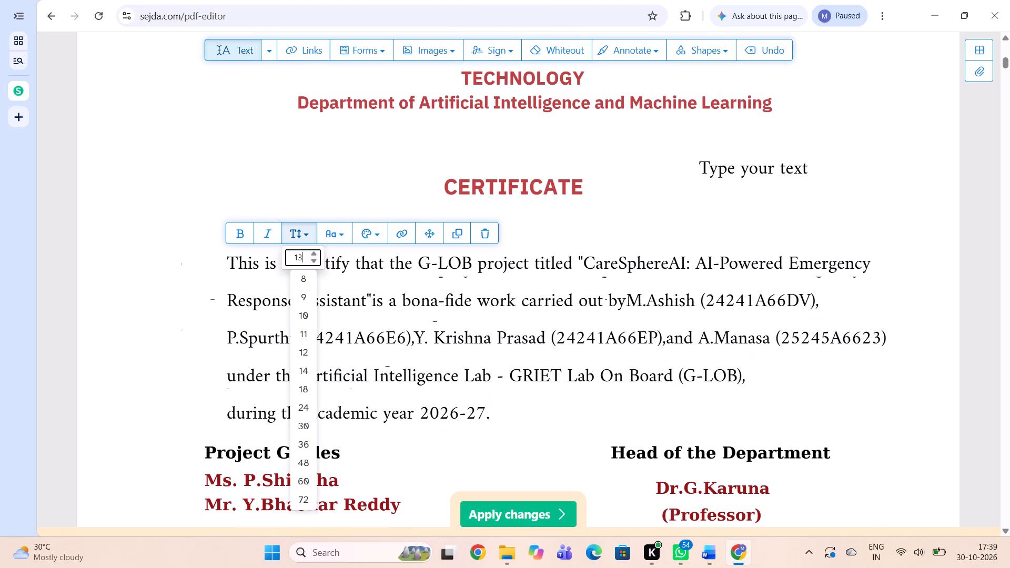
left_click(305, 356)
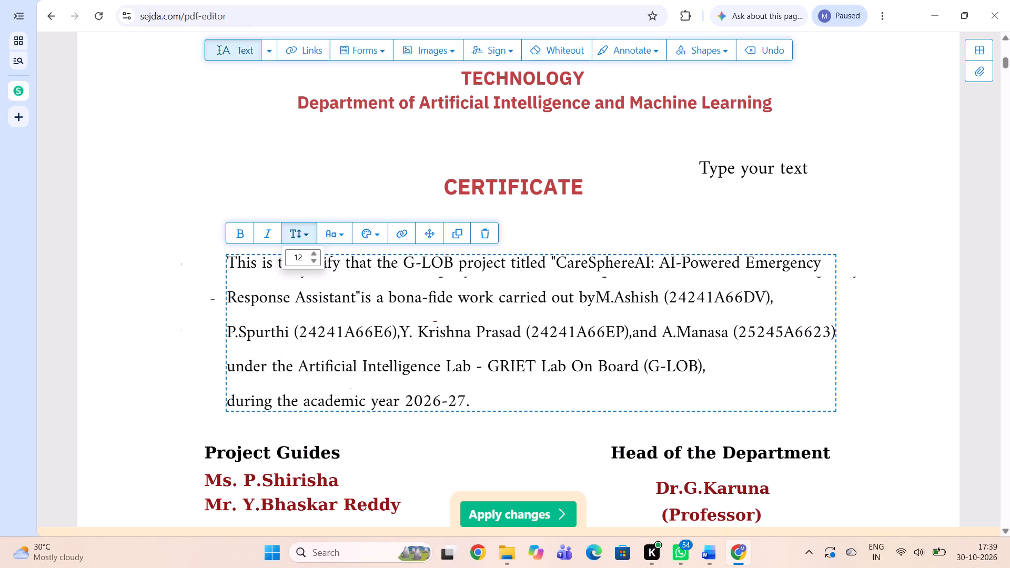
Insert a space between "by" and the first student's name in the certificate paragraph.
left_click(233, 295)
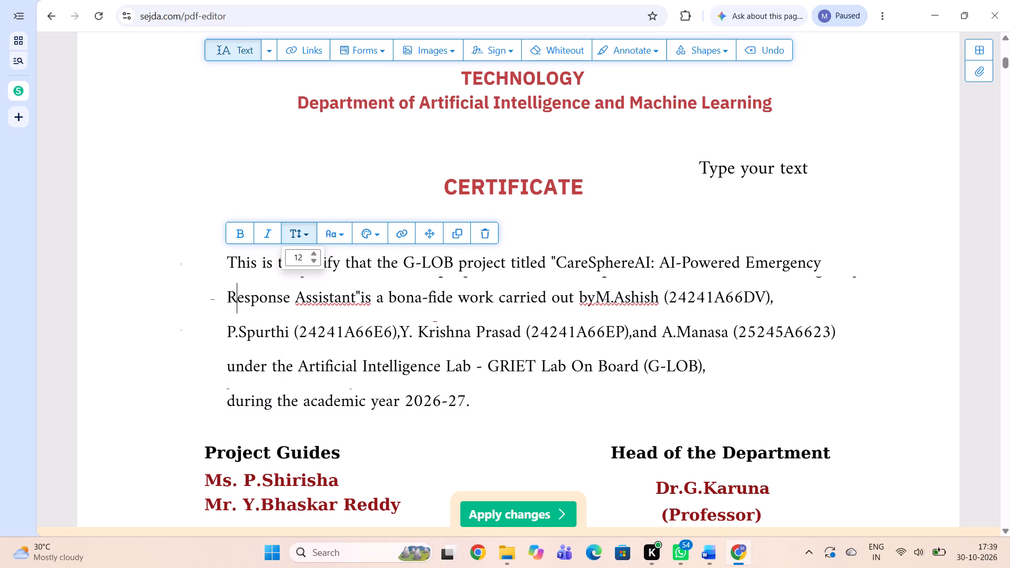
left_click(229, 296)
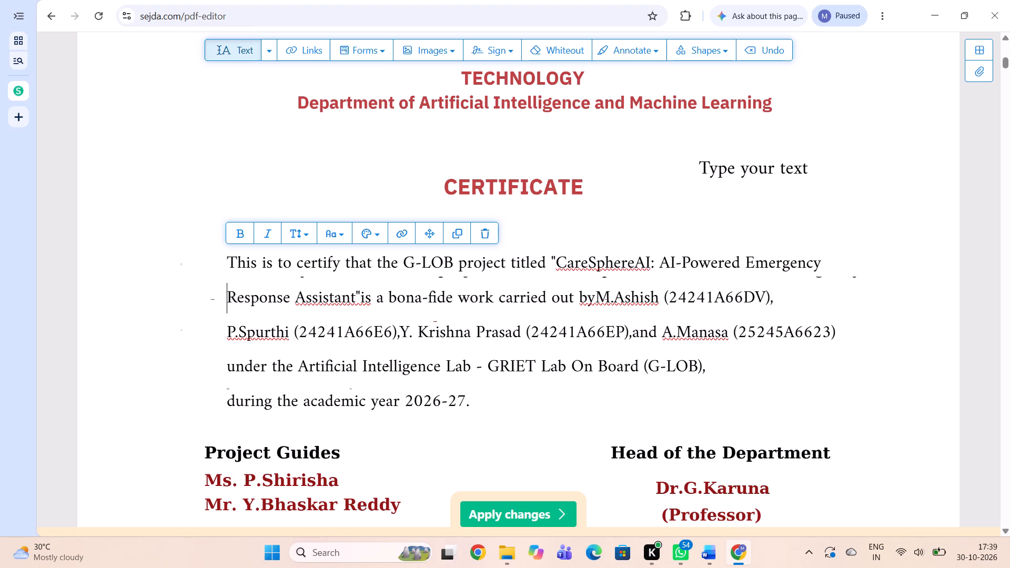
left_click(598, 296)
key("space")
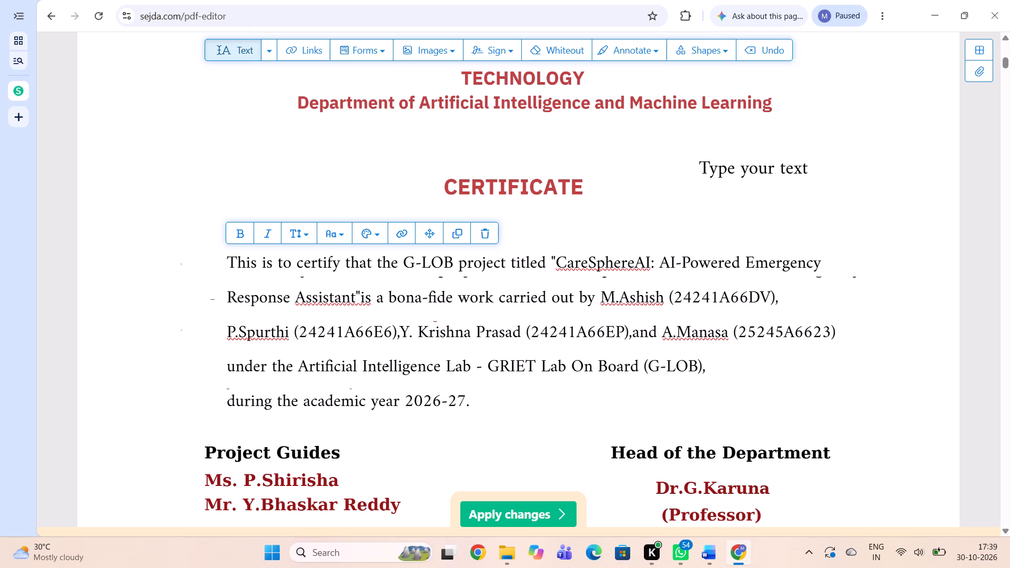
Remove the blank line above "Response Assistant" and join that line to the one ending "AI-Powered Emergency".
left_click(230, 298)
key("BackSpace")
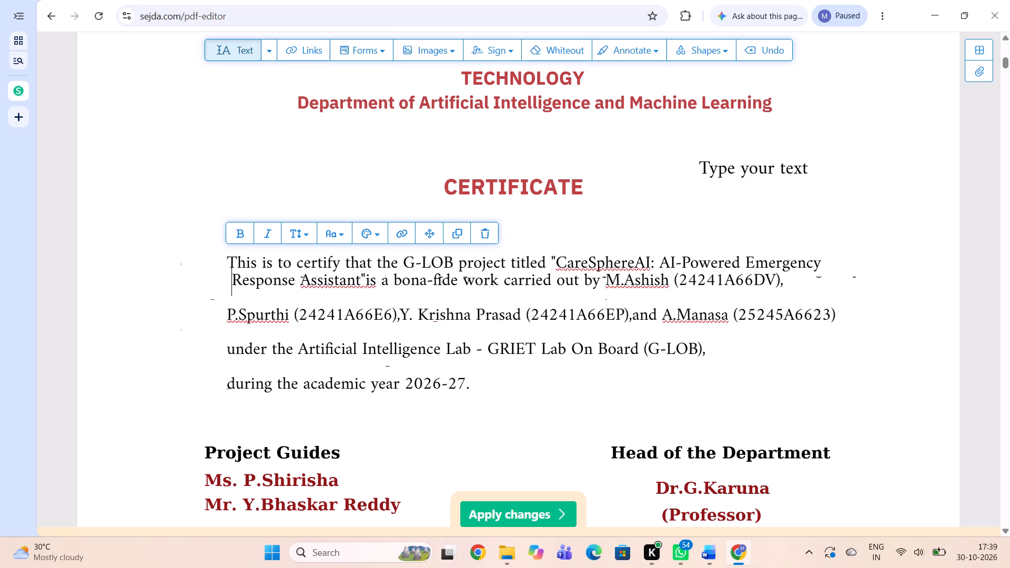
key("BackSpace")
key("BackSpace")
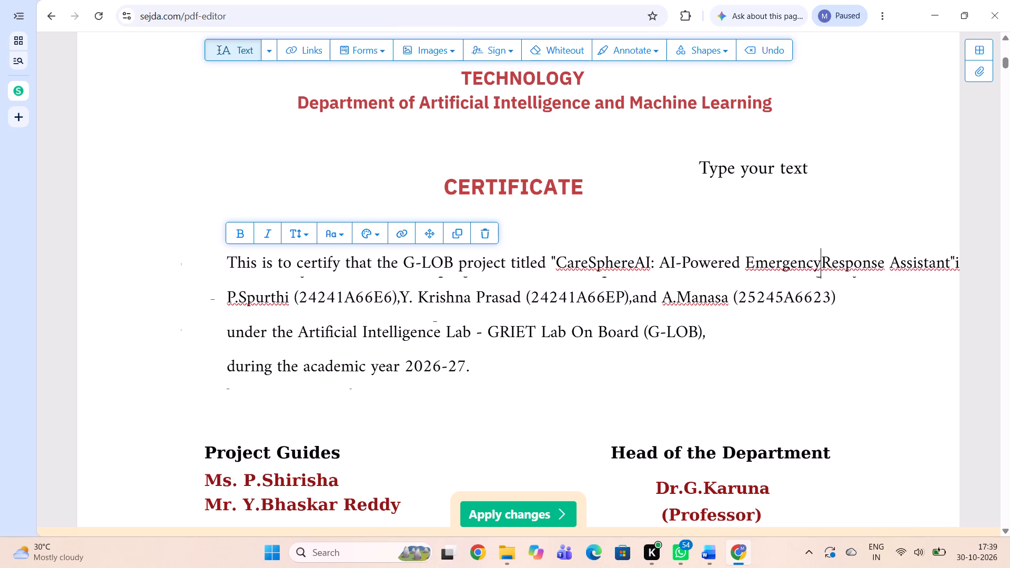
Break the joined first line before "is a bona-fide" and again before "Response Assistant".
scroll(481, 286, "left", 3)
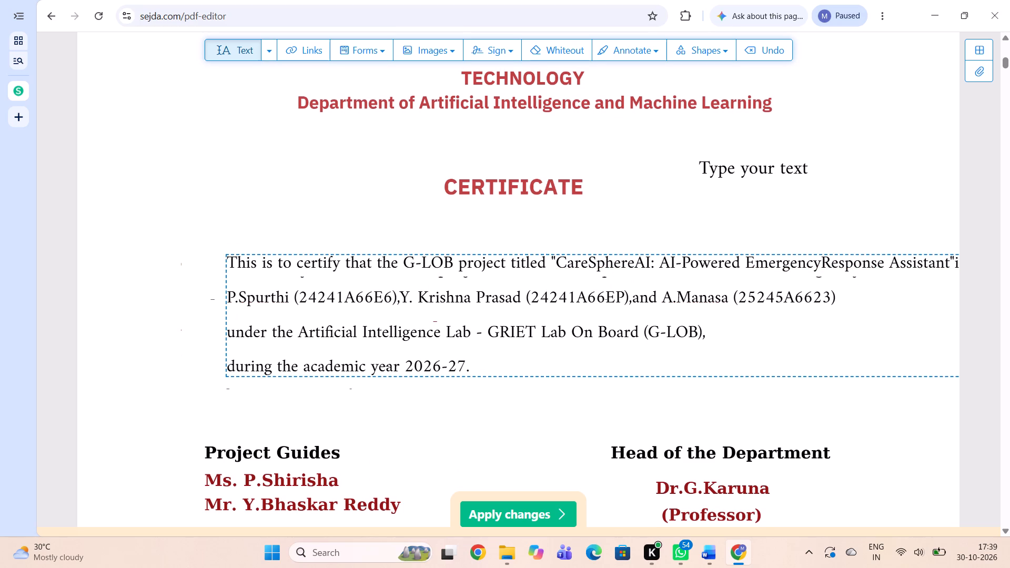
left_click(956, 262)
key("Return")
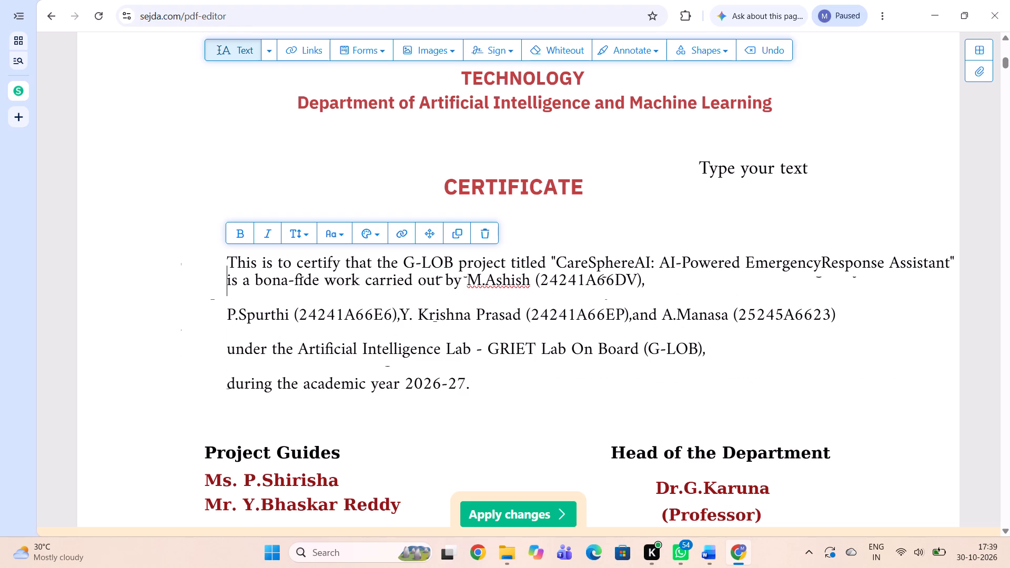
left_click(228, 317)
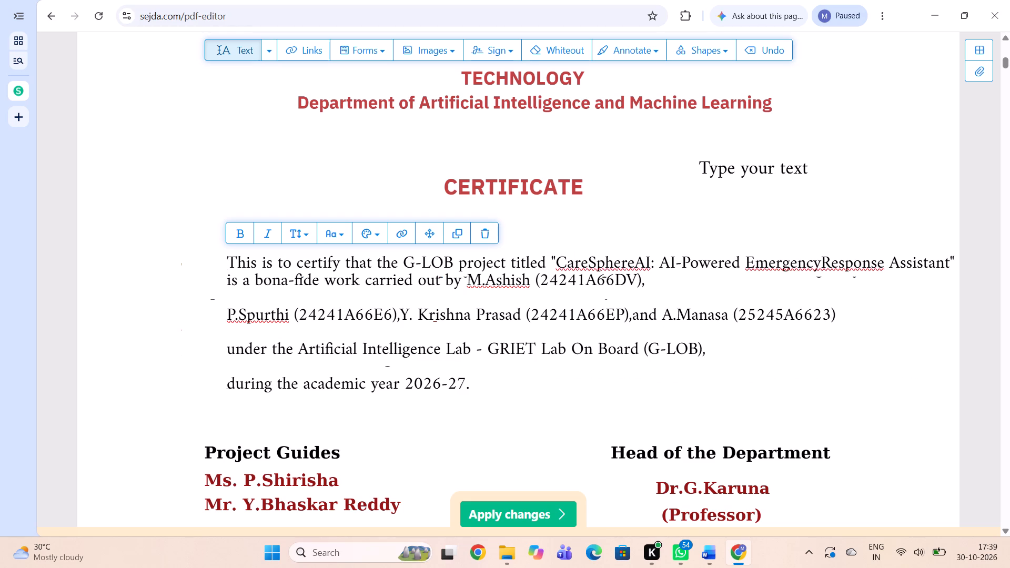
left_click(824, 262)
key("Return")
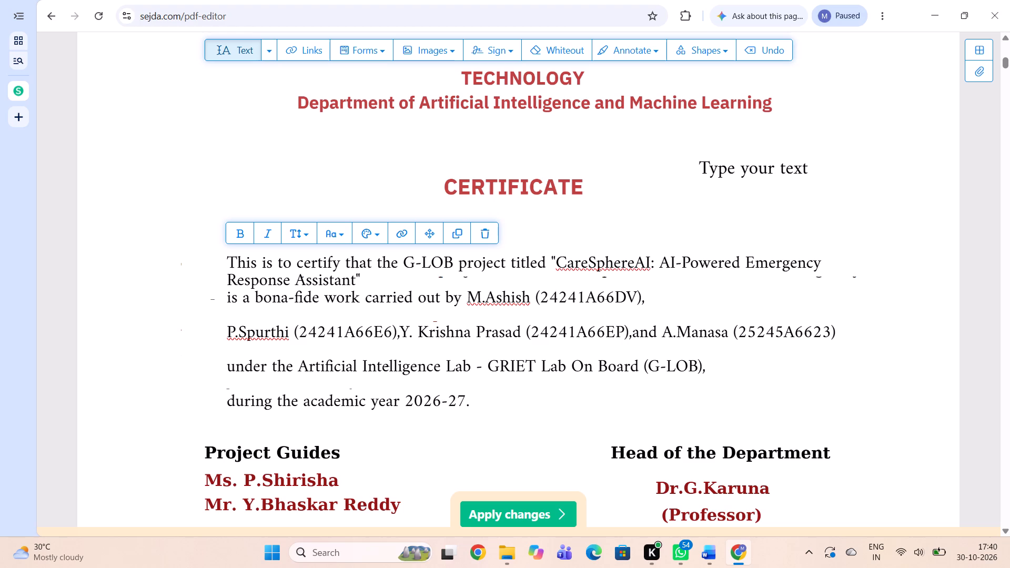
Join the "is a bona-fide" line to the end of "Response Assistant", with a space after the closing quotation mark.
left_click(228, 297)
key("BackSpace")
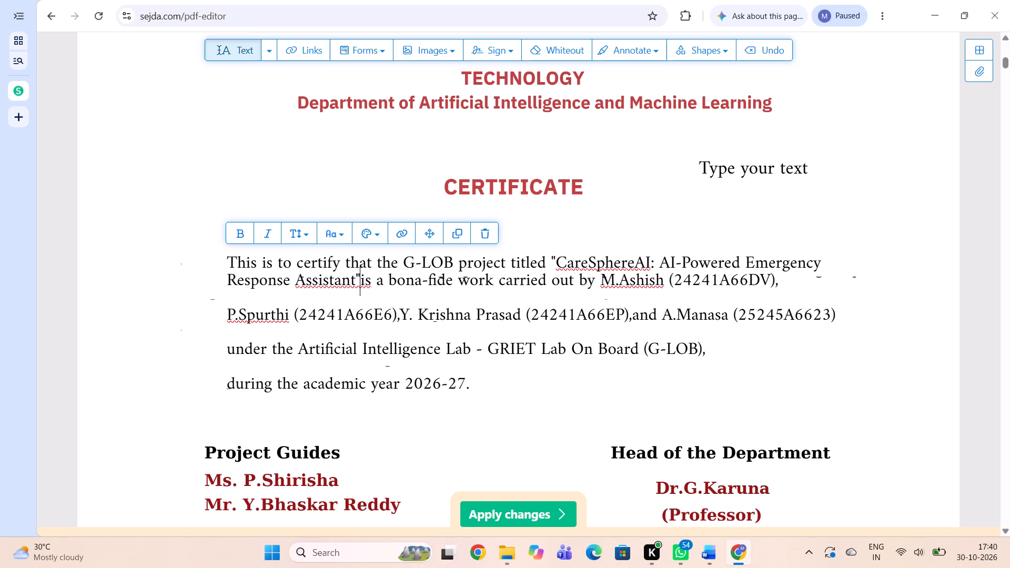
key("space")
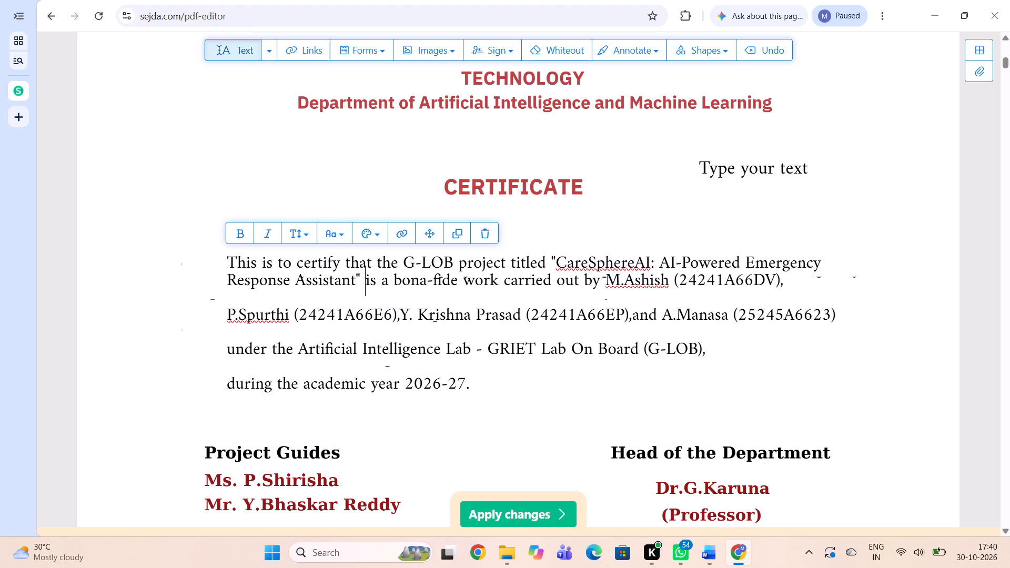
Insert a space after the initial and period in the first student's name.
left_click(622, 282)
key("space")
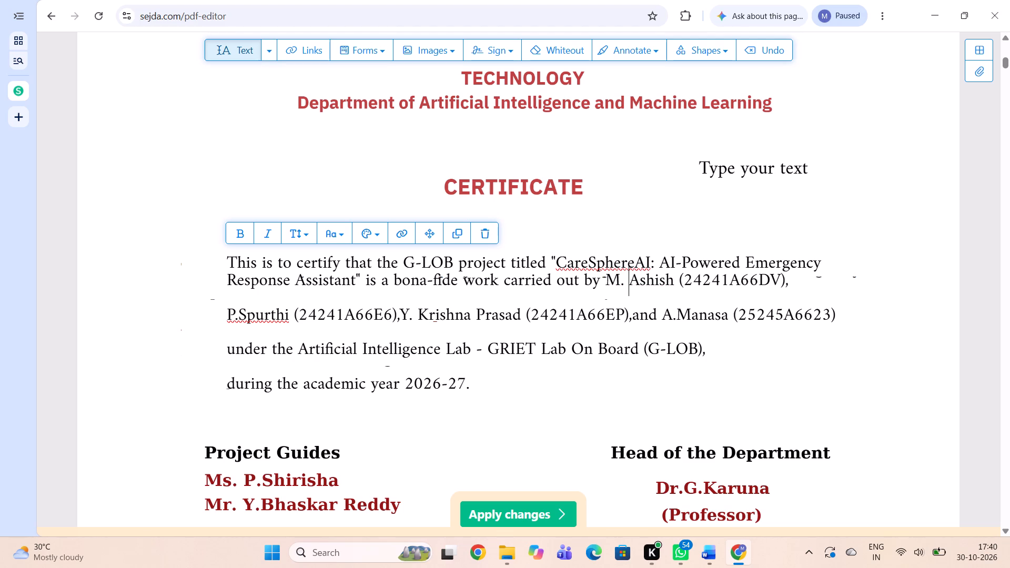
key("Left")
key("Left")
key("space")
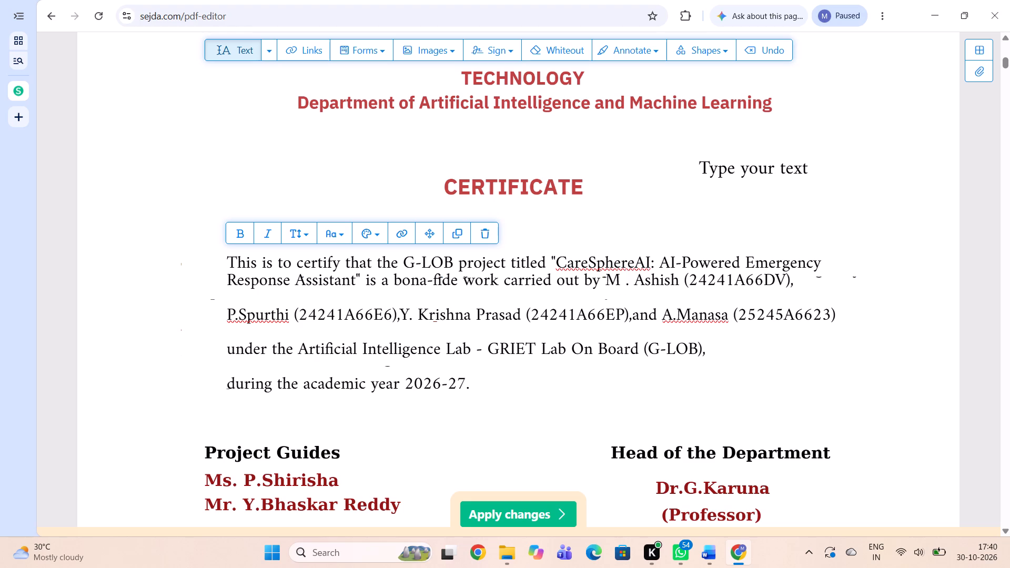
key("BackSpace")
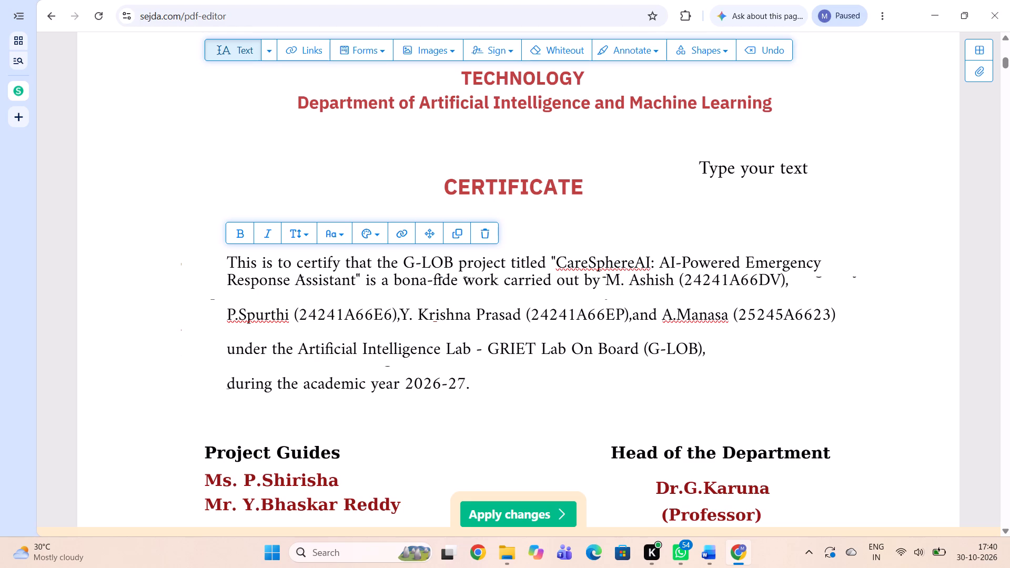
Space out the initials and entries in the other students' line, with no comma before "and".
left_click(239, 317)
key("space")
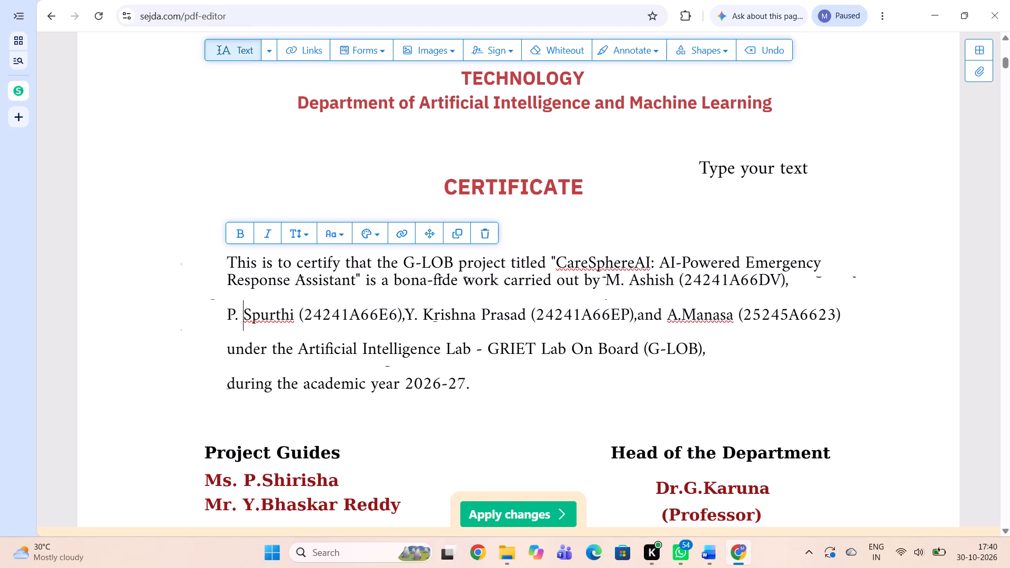
In the other students' line, add spaces after the first entry's comma and last student's initial, and replace the comma before "and" with a space.
left_click(408, 315)
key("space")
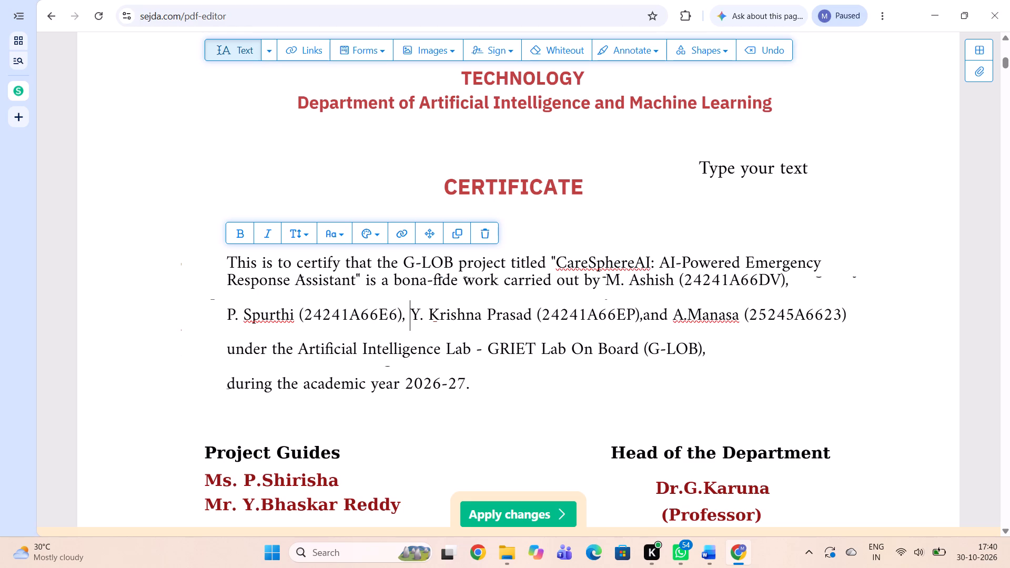
left_click(642, 316)
key("BackSpace")
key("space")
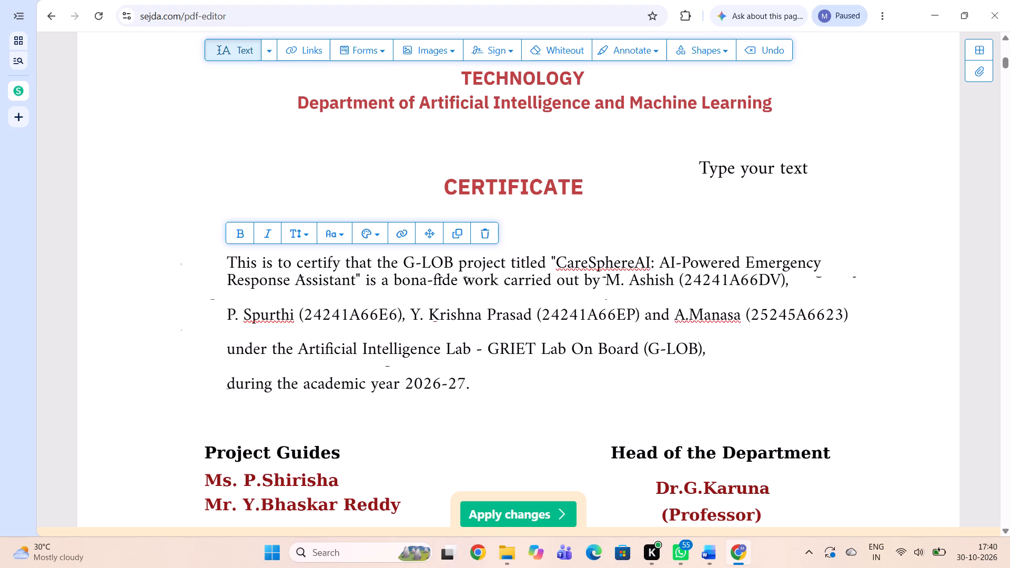
left_click(688, 319)
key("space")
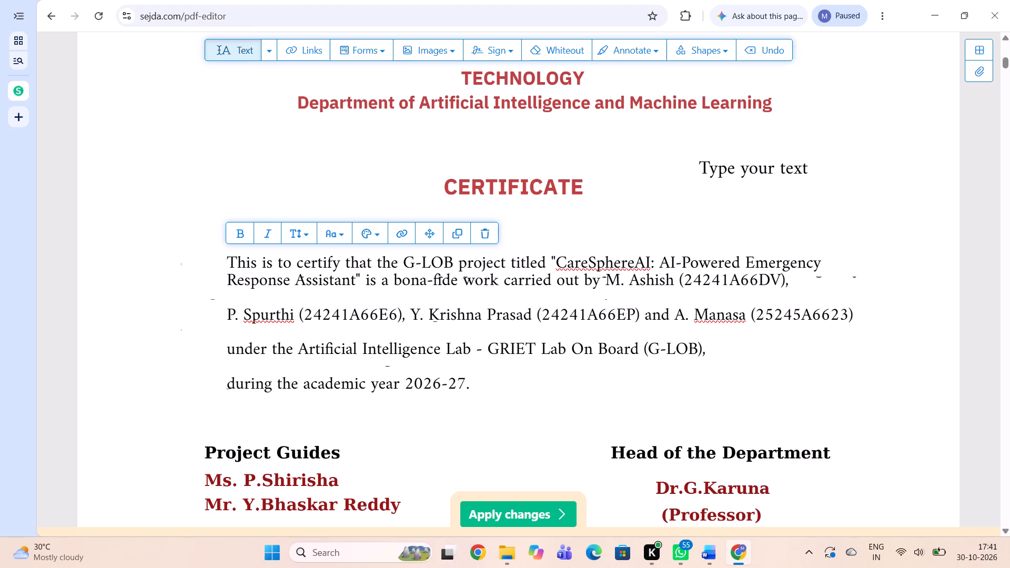
Insert a space after the hyphen in "bona-fide" on the certificate paragraph's second line.
left_click(437, 278)
left_click(437, 278)
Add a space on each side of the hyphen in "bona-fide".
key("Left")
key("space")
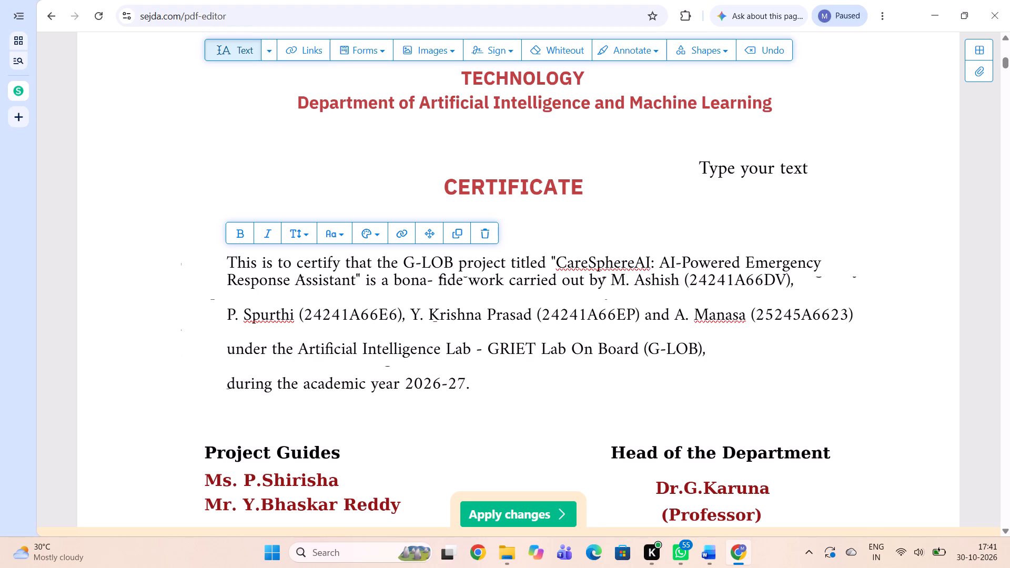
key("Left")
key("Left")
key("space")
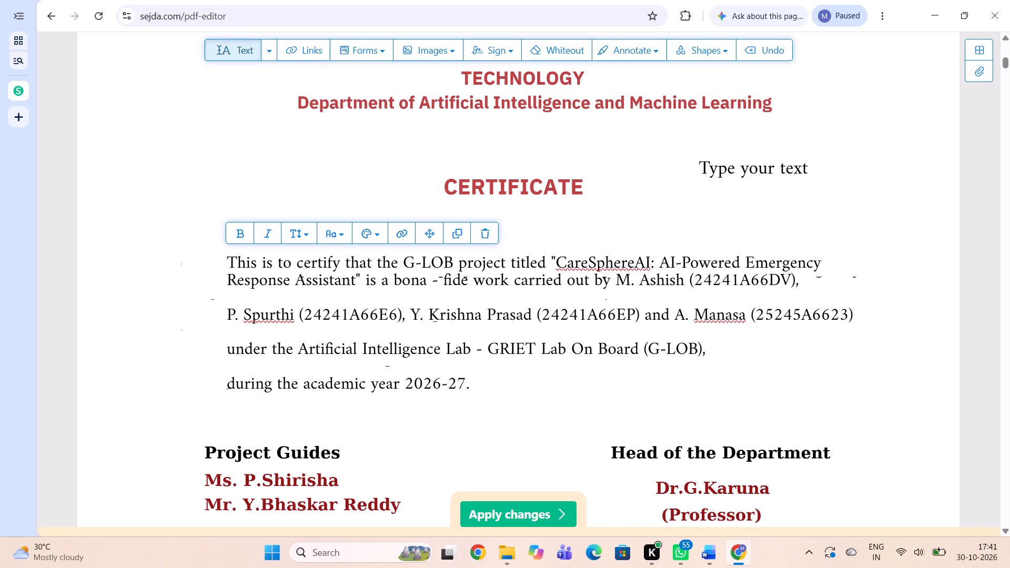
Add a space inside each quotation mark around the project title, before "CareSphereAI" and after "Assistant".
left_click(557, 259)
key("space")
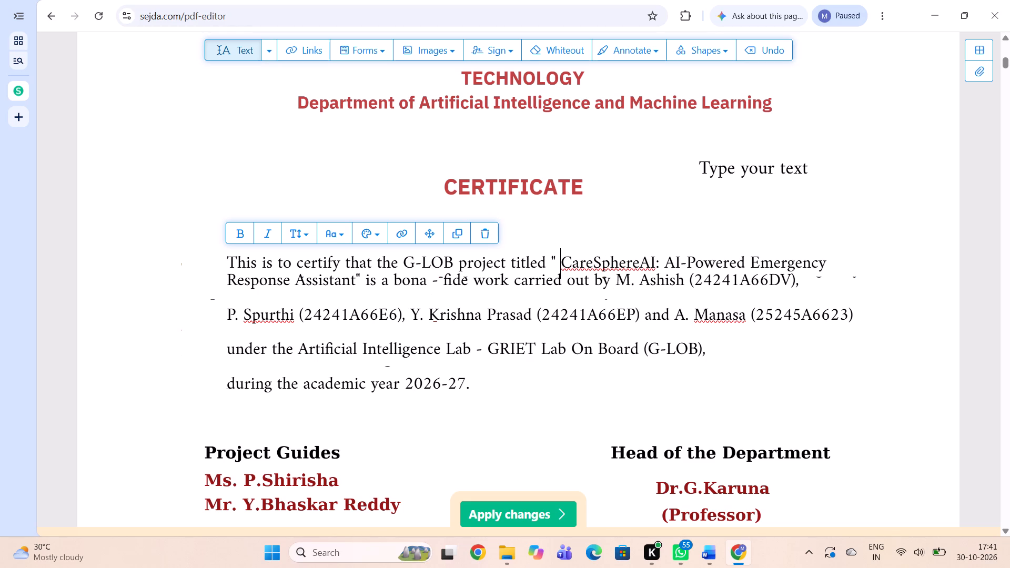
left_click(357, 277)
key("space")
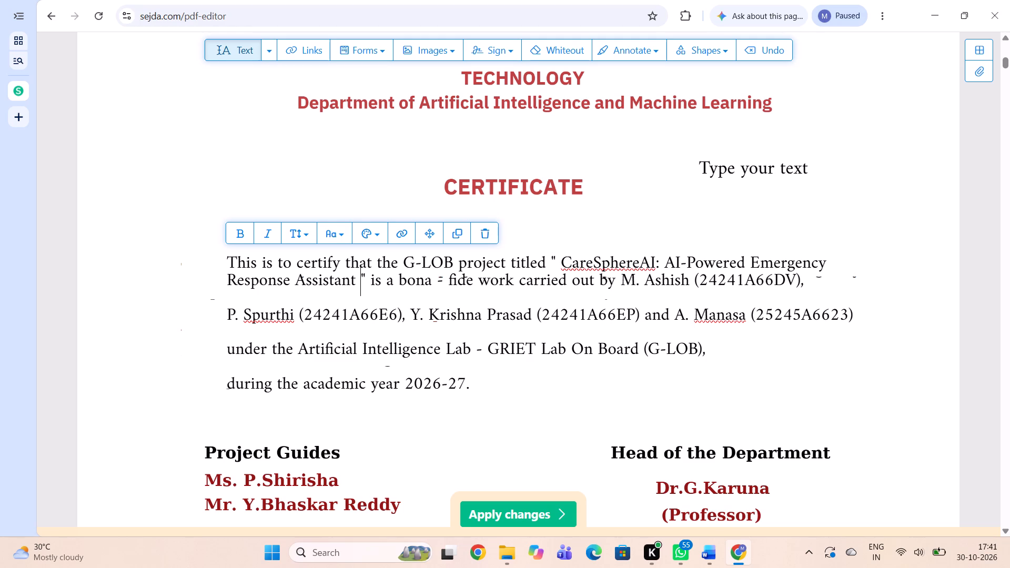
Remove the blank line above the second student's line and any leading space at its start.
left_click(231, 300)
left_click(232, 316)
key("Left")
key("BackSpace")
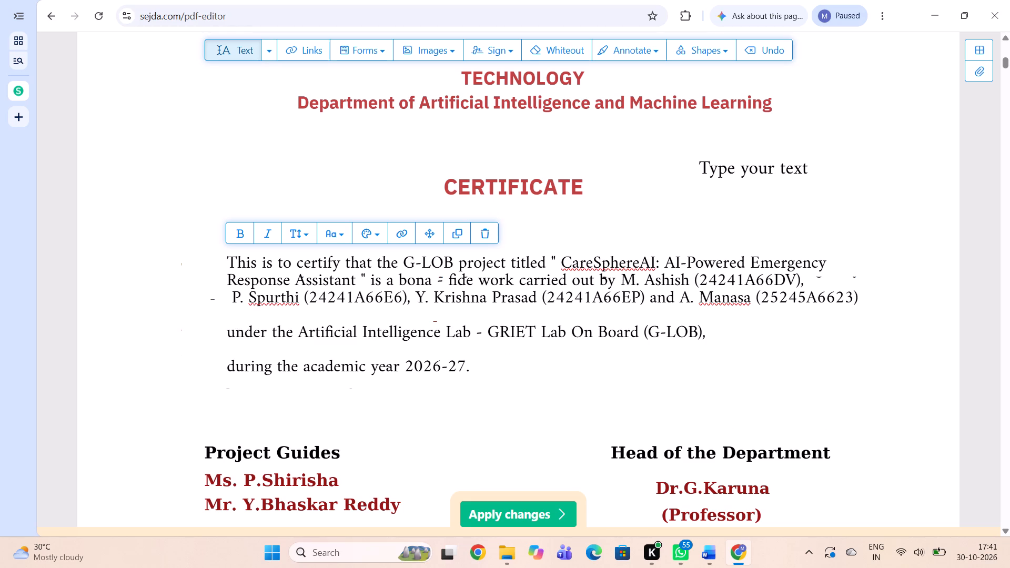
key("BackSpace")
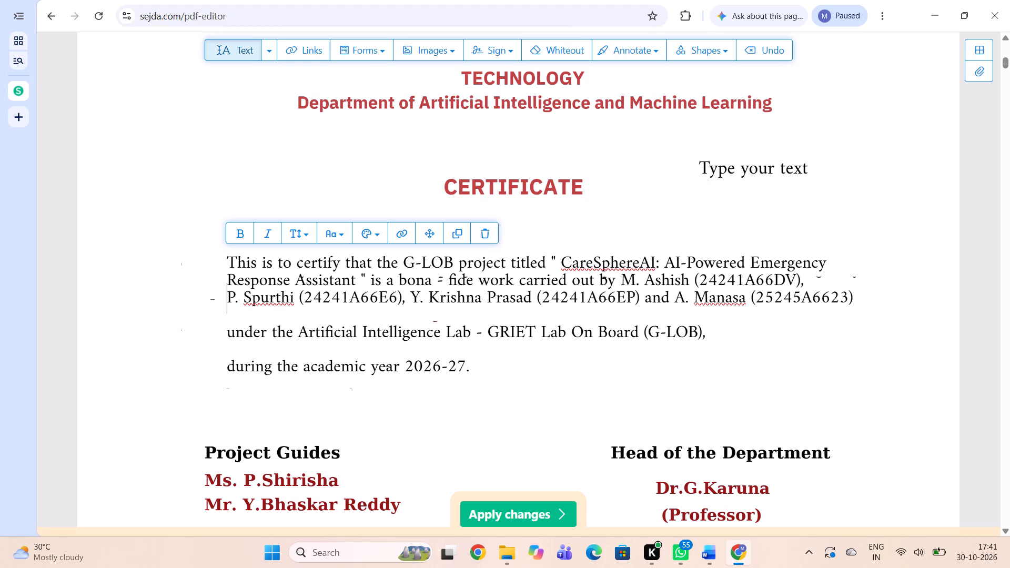
Review the lower part of the cover page and the edited certificate page.
scroll(612, 248, "up", 8)
scroll(612, 248, "down", 1)
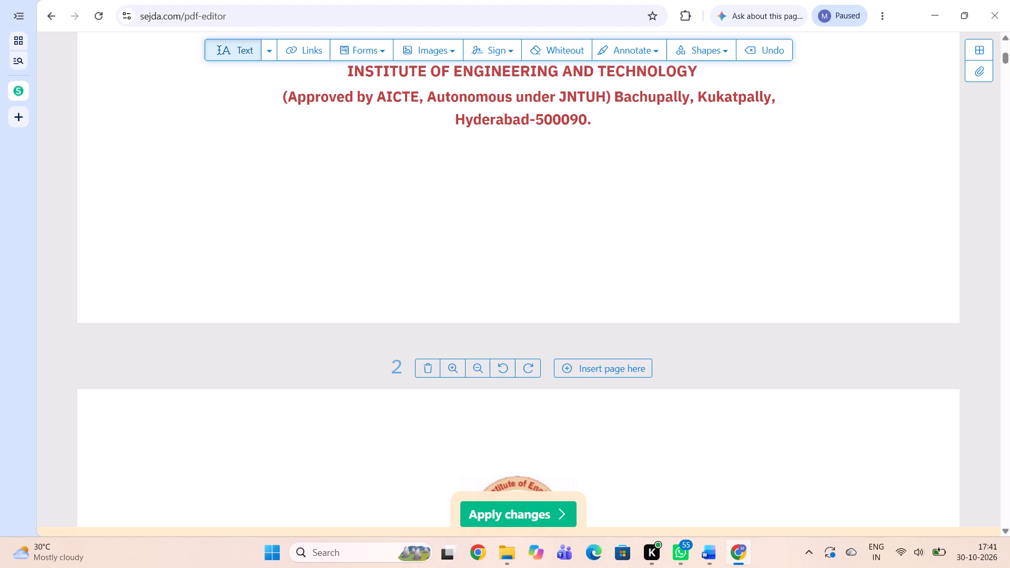
scroll(611, 206, "up", 5)
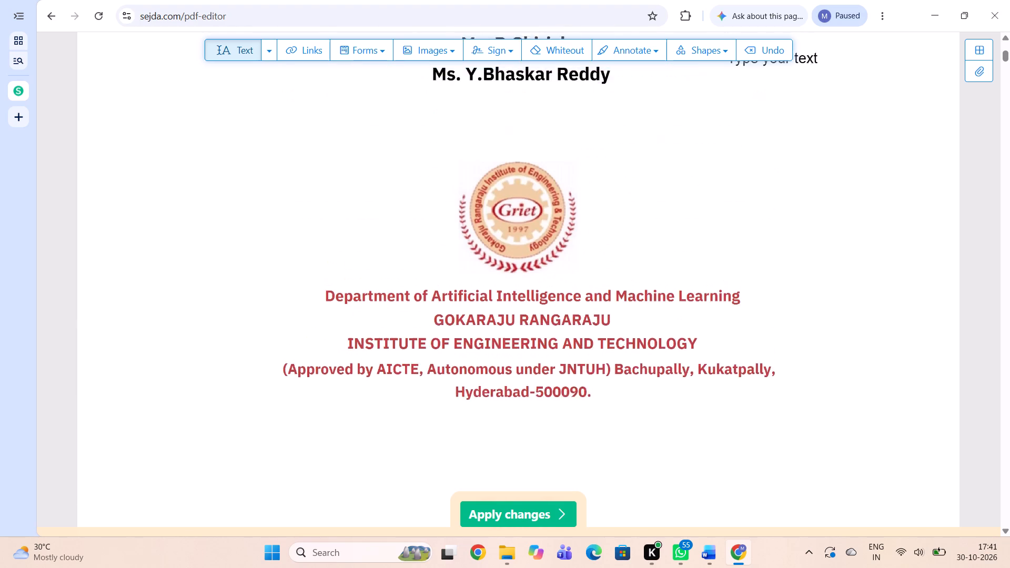
scroll(611, 206, "down", 4)
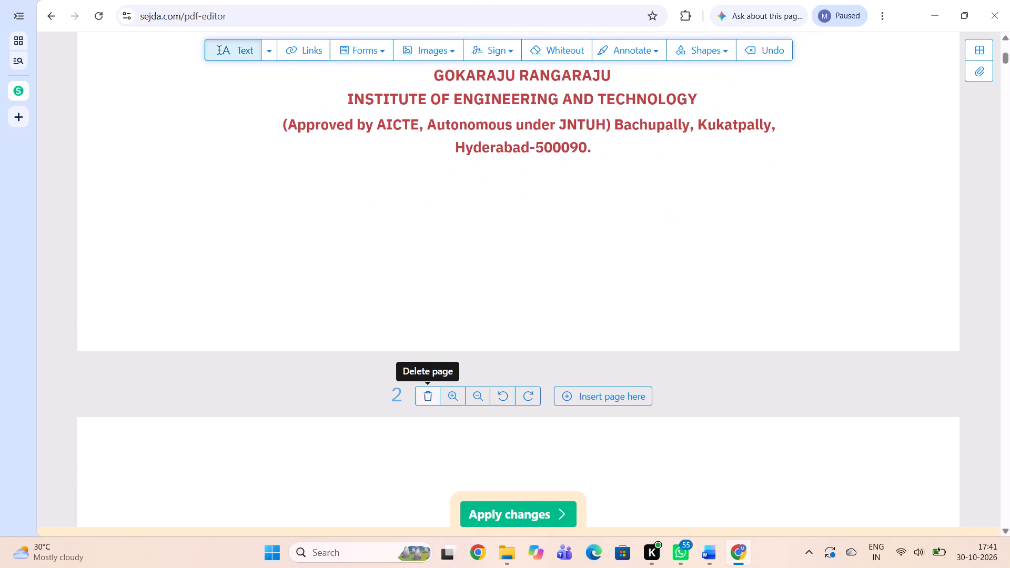
scroll(621, 287, "down", 3)
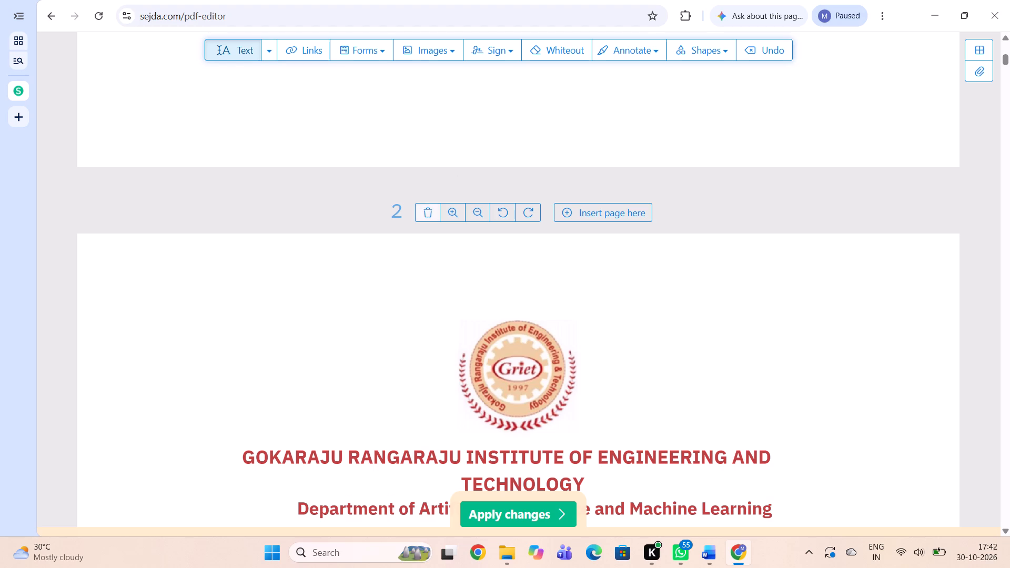
scroll(414, 362, "down", 6)
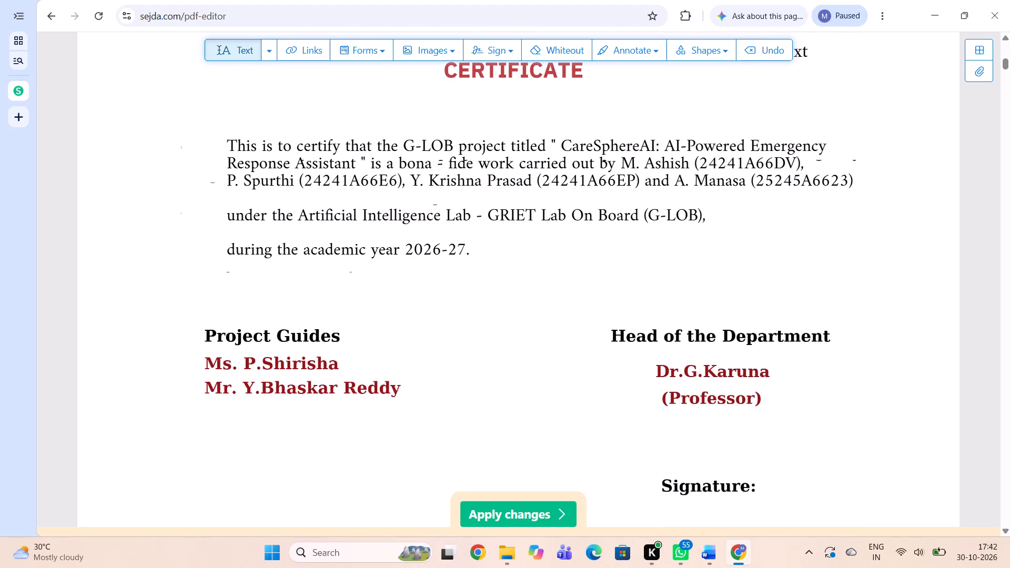
Delete page 2, the certificate page, from the PDF.
scroll(414, 362, "up", 1)
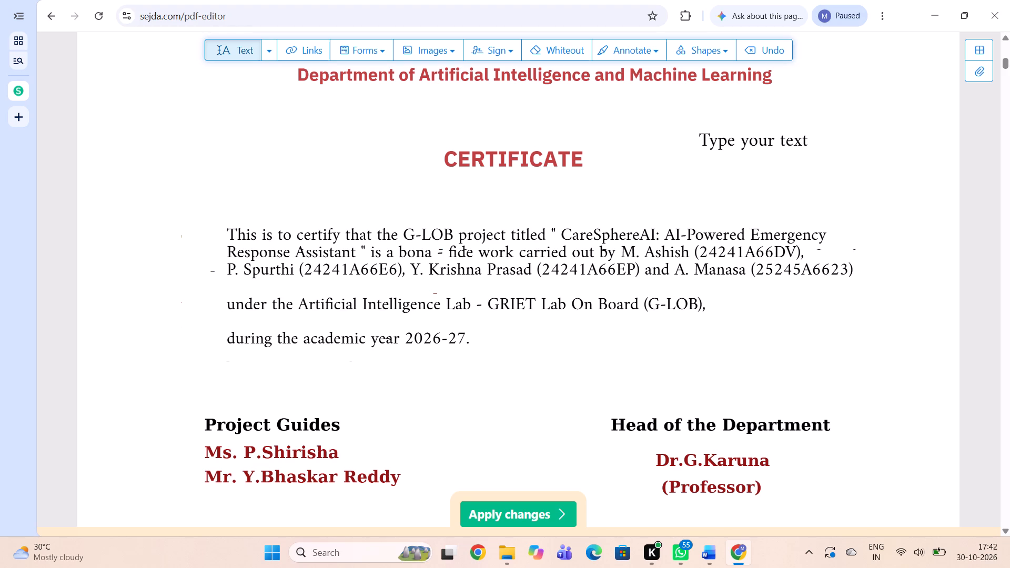
scroll(401, 287, "up", 1)
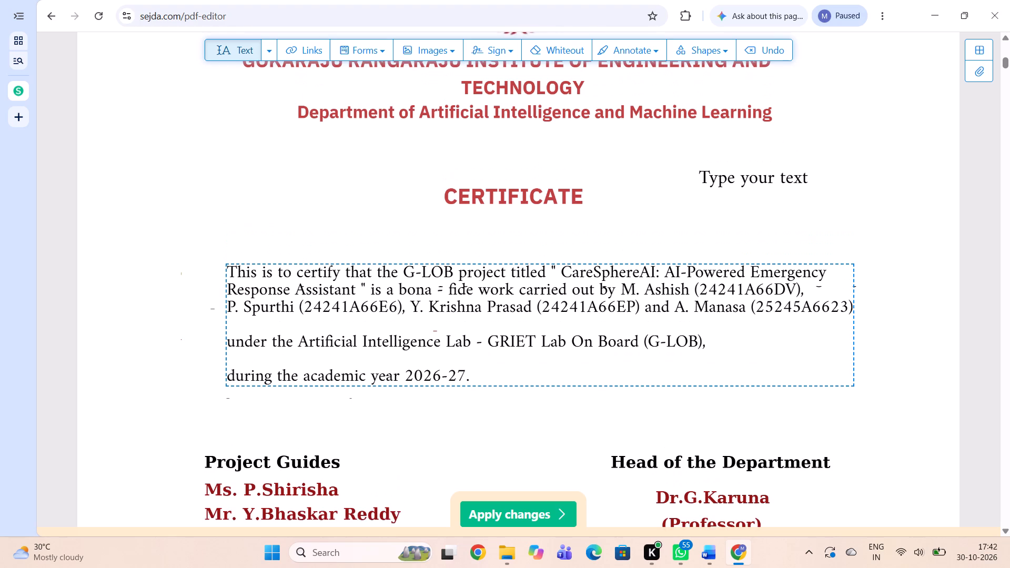
scroll(401, 287, "up", 1)
scroll(508, 214, "up", 1)
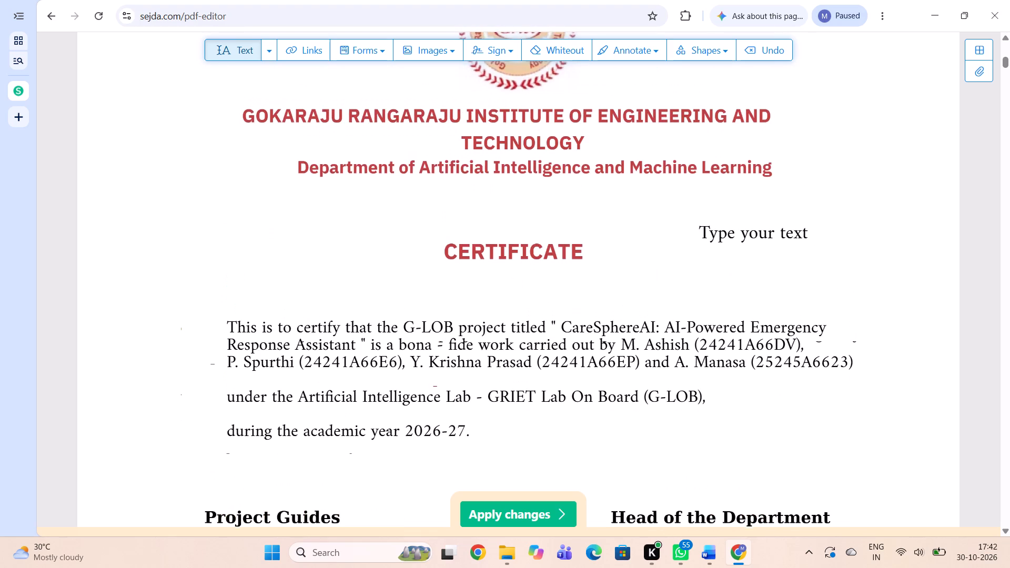
scroll(508, 214, "up", 5)
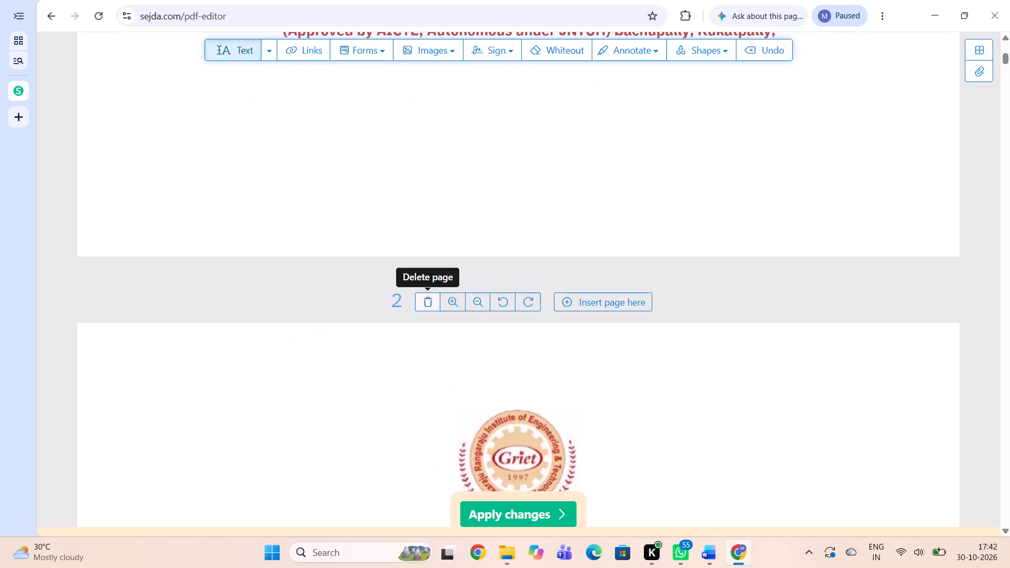
left_click(428, 308)
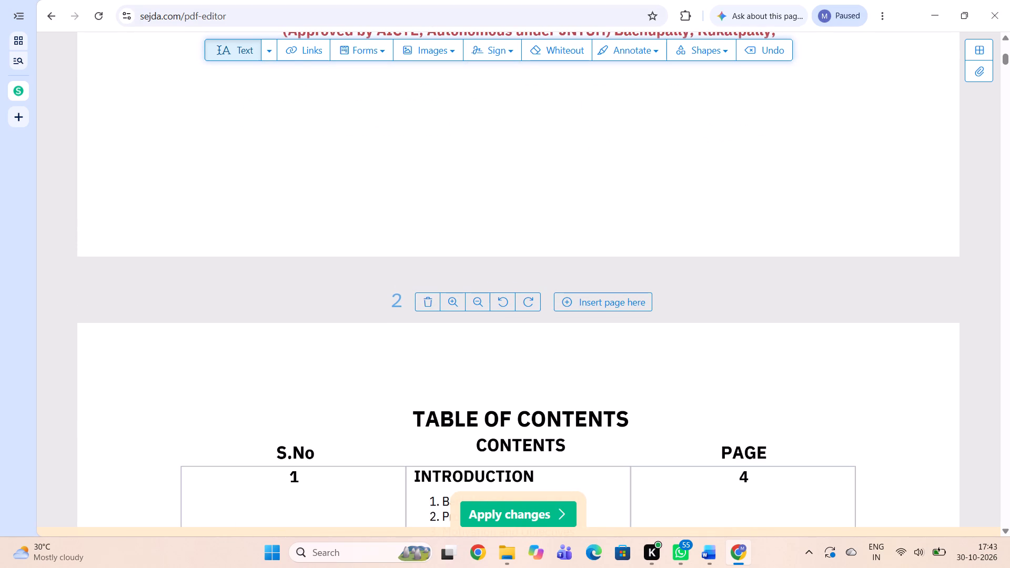
Apply the changes to the PDF and remove the unused "Type your text" edits.
left_click(534, 513)
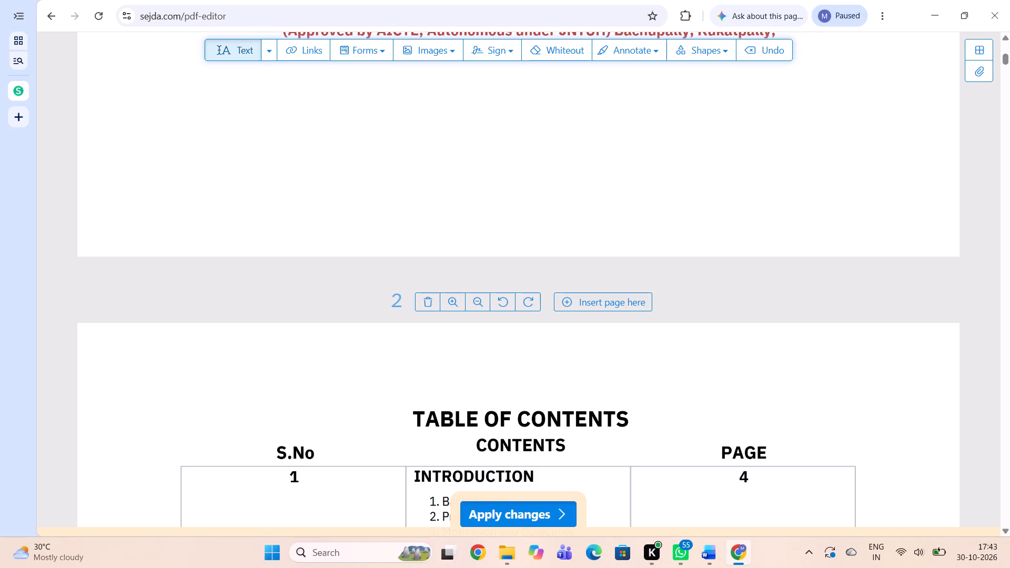
left_click(678, 157)
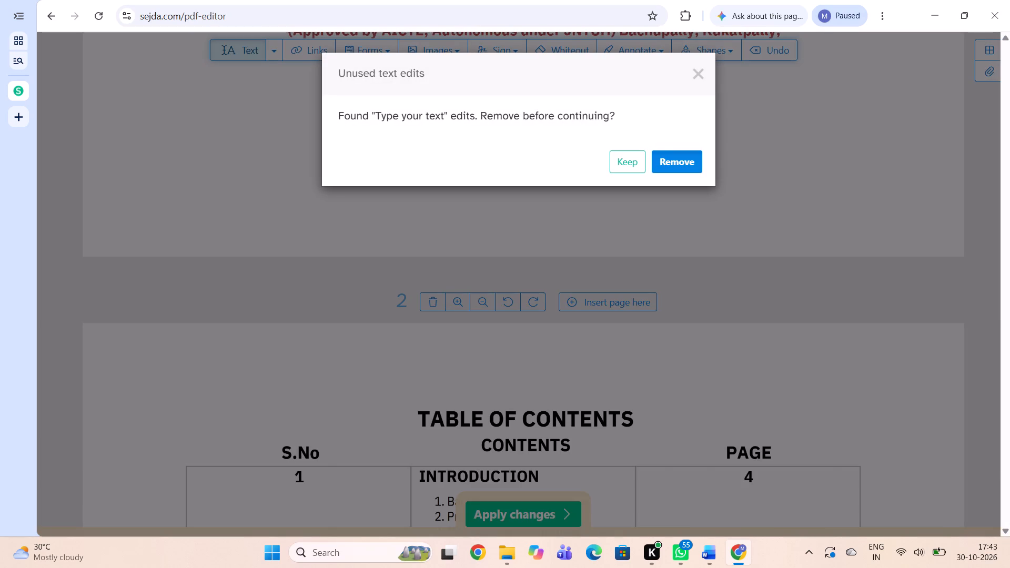
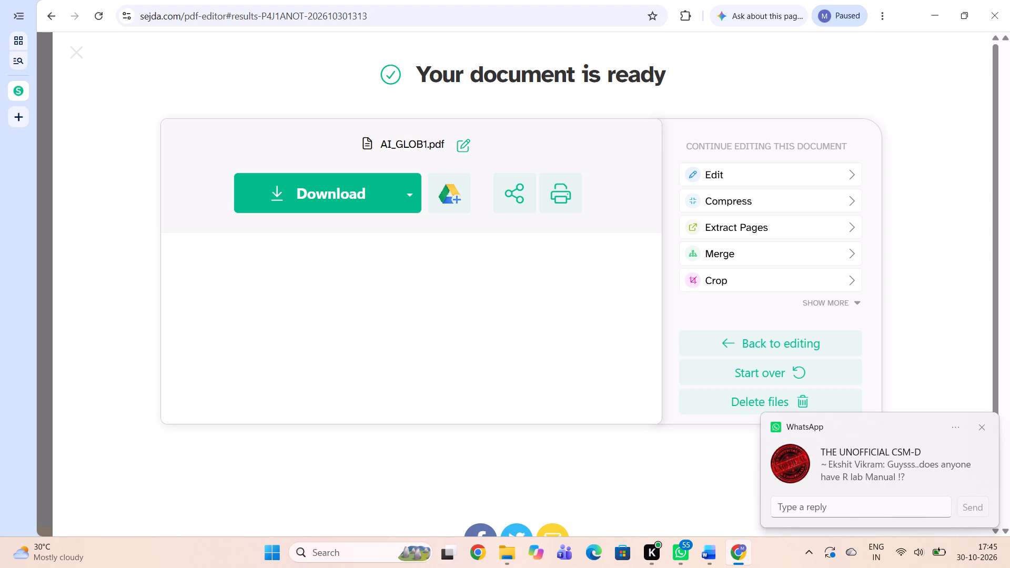
Rename the finished PDF as REPORT WITHOUT CERTIFICATE.
left_click(465, 152)
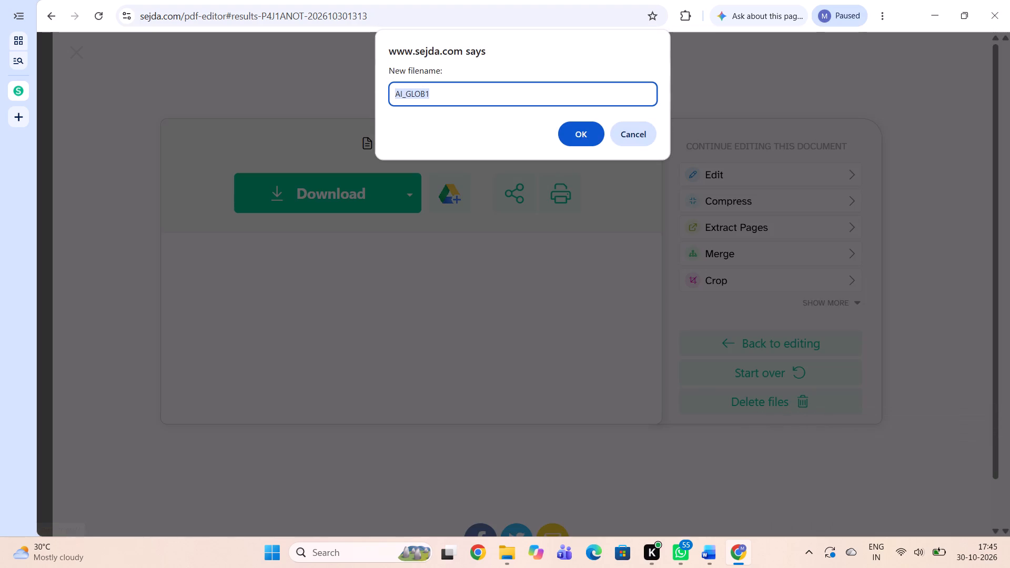
key("BackSpace")
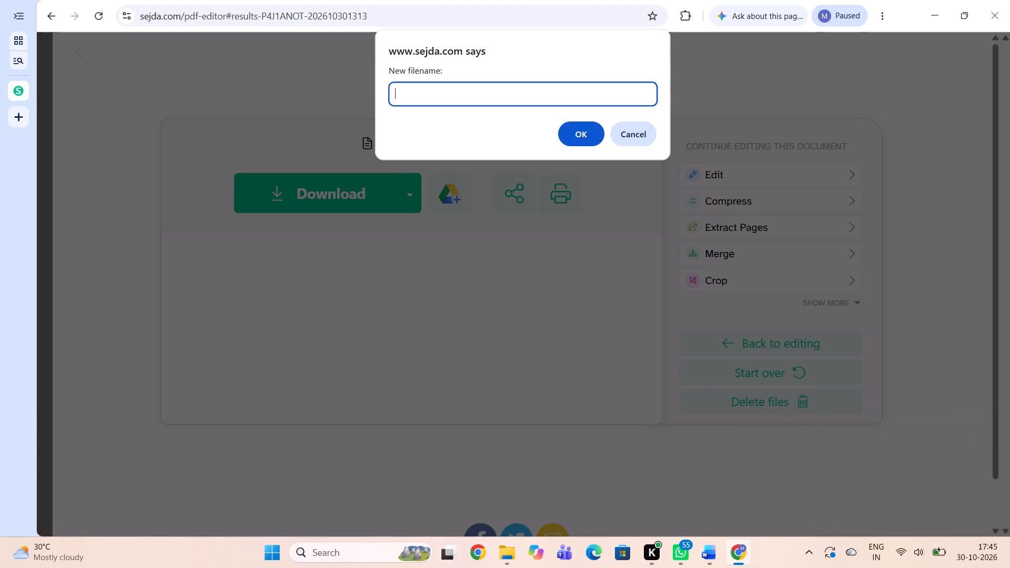
type("WITHOUT CR")
key("BackSpace")
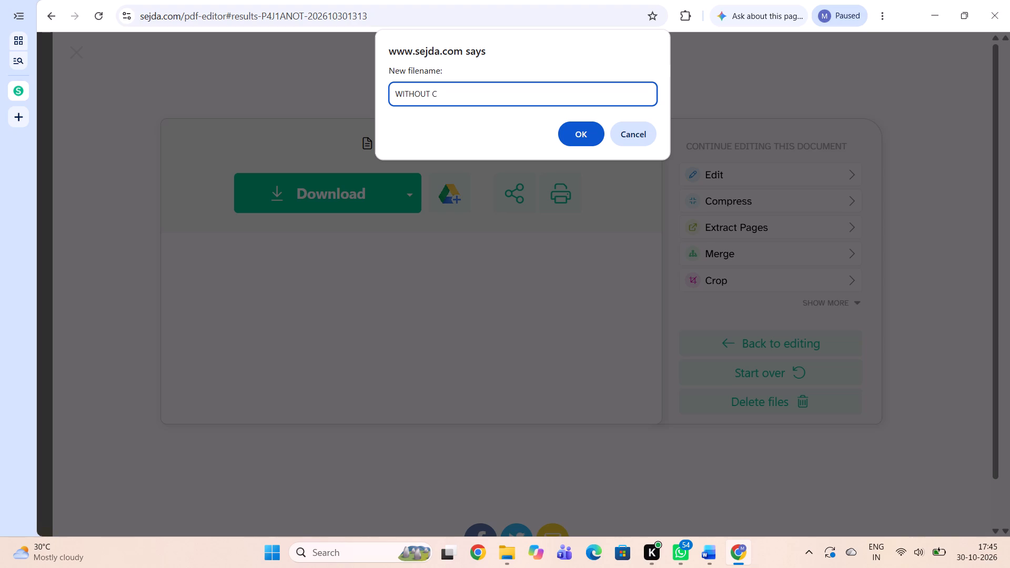
type("ERTI")
type("FI")
type("CATE")
left_click(397, 93)
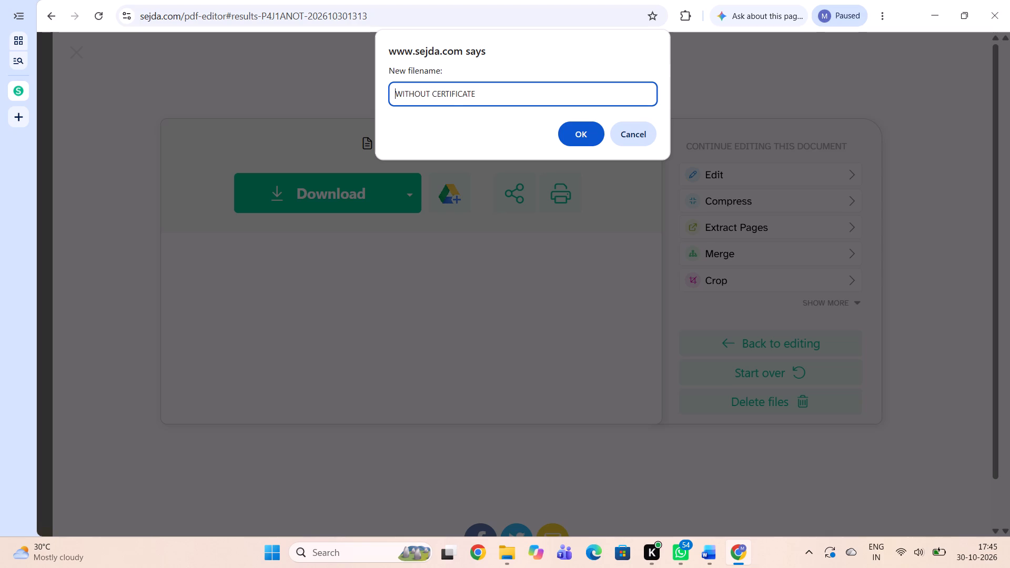
type("RE")
type("PORT")
key("space")
left_click(585, 134)
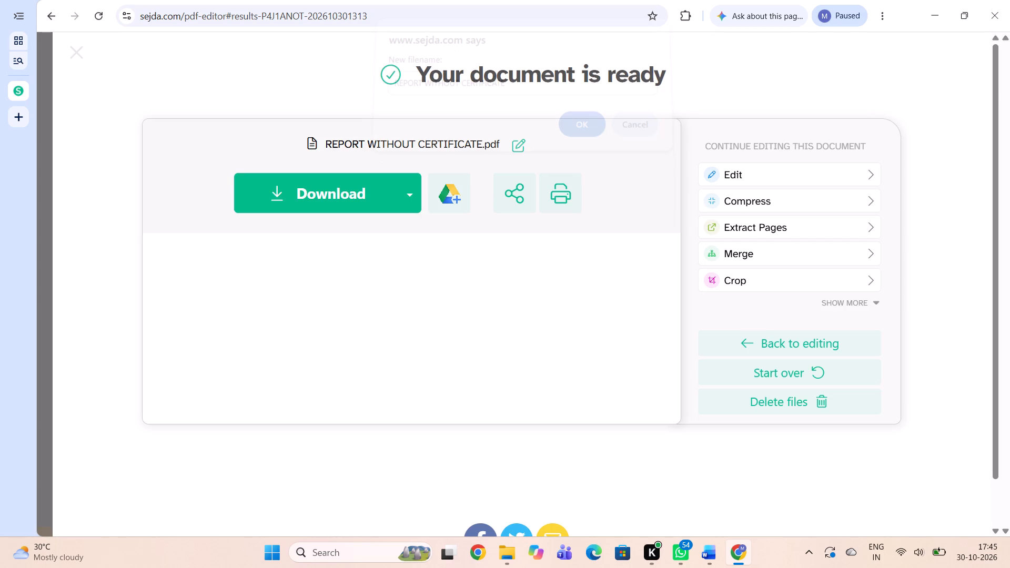
left_click(325, 194)
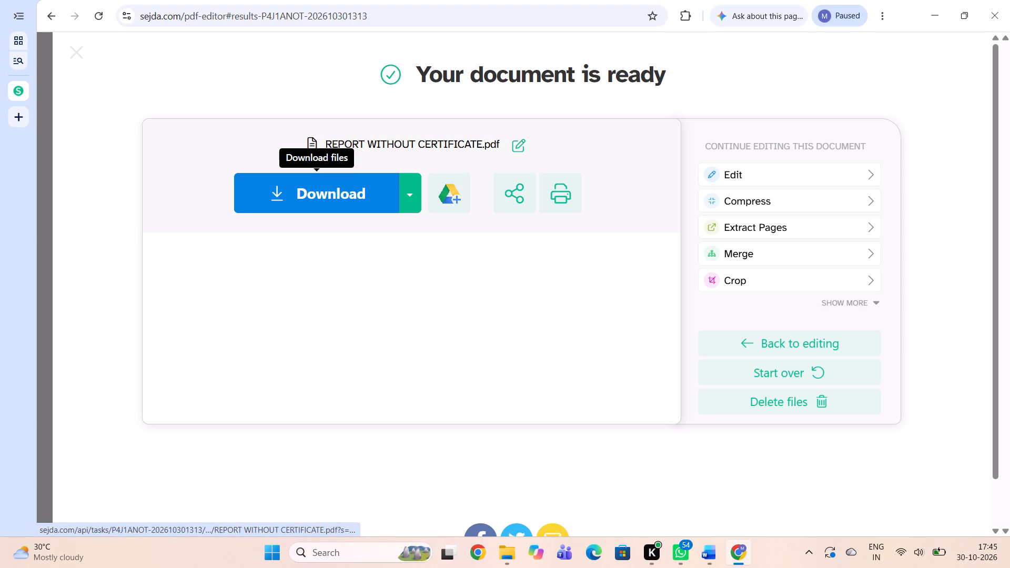
key("Return")
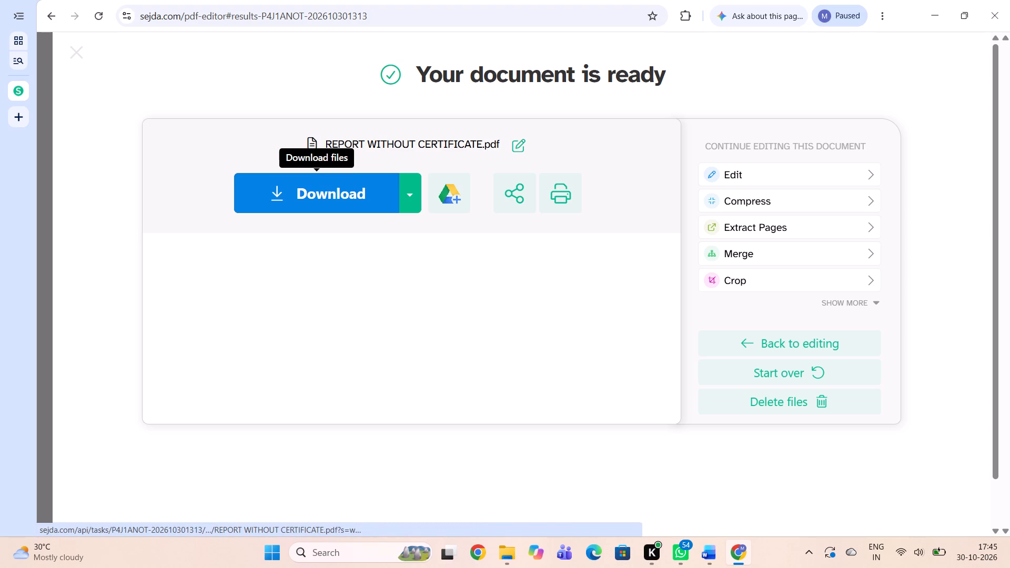
triple_click(325, 194)
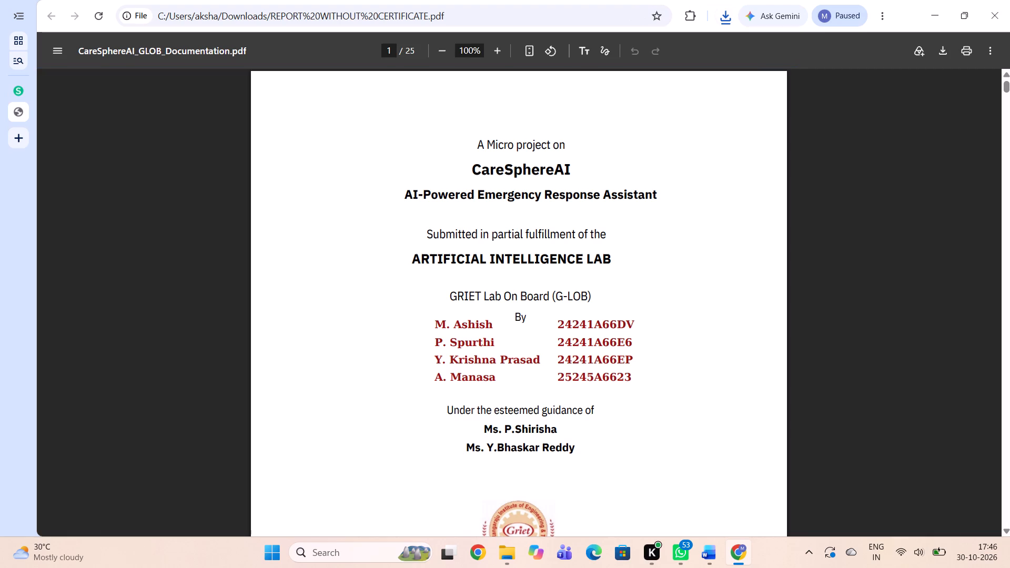
scroll(553, 240, "down", 8)
scroll(553, 240, "up", 7)
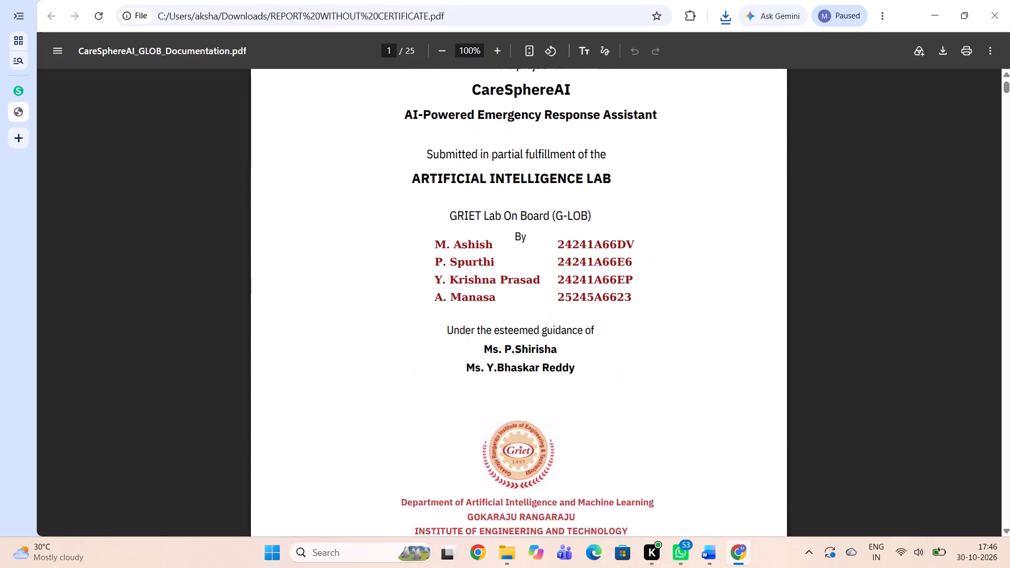
scroll(625, 280, "down", 4)
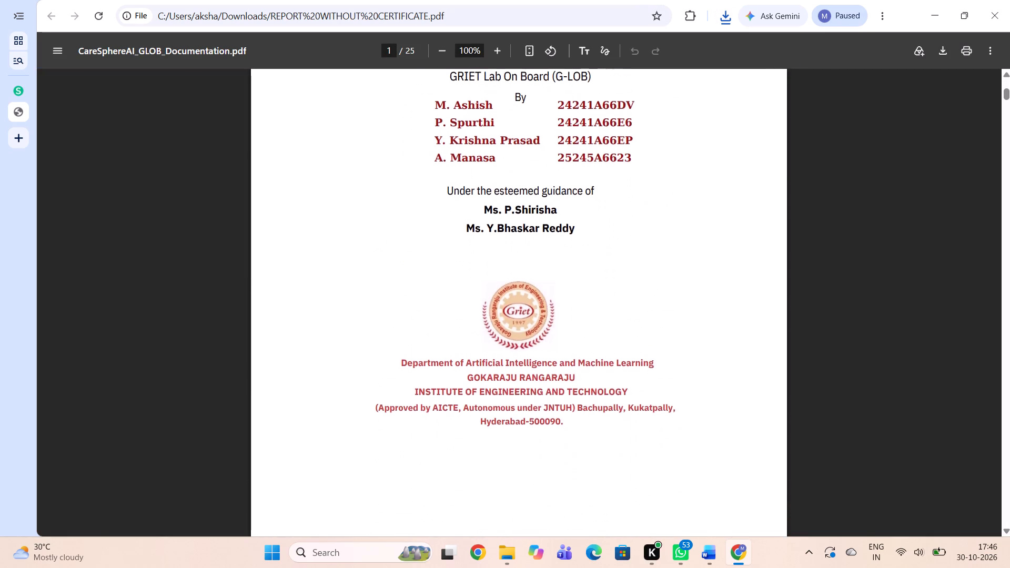
scroll(625, 280, "down", 9)
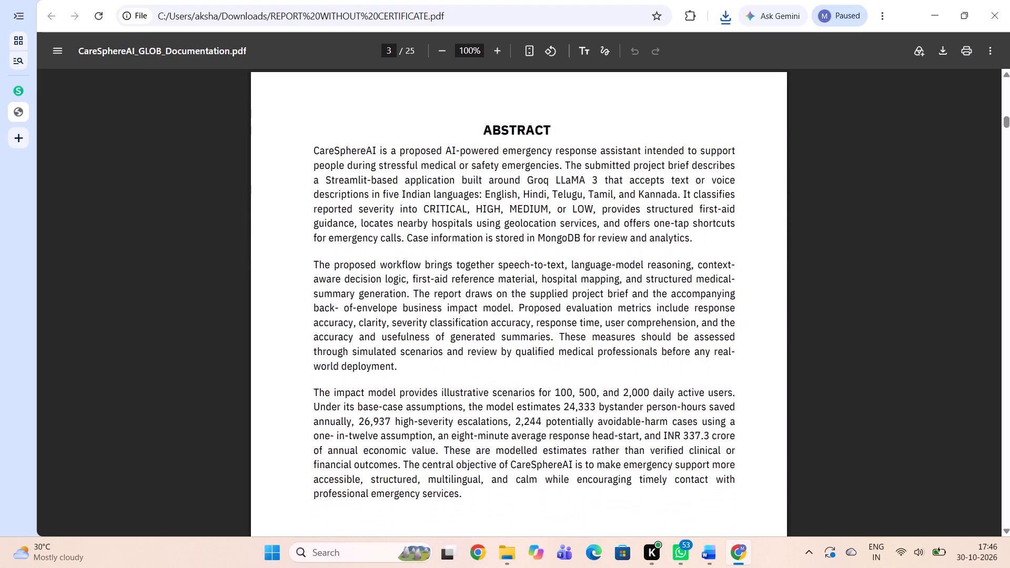
scroll(625, 280, "down", 7)
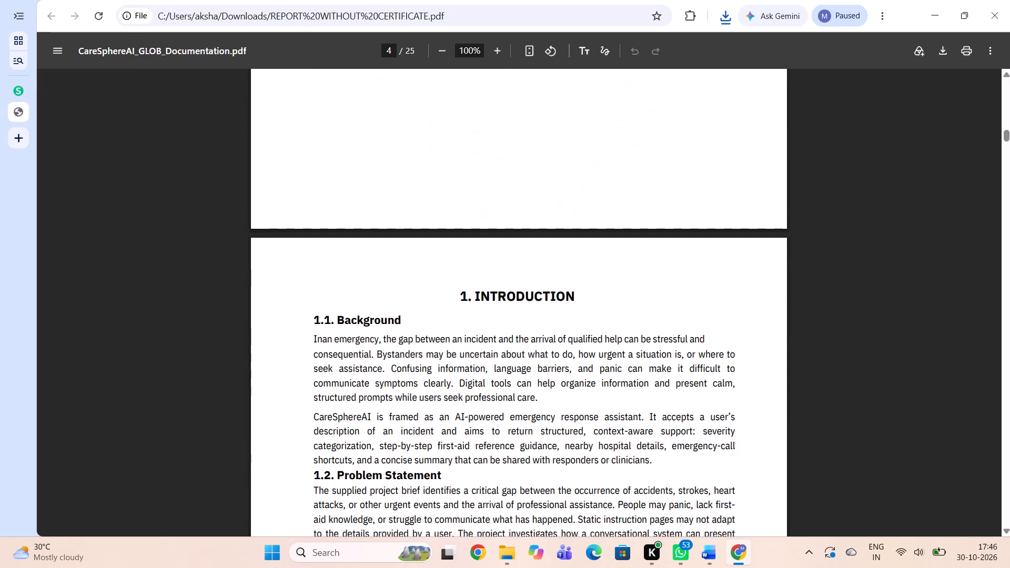
scroll(625, 280, "down", 2)
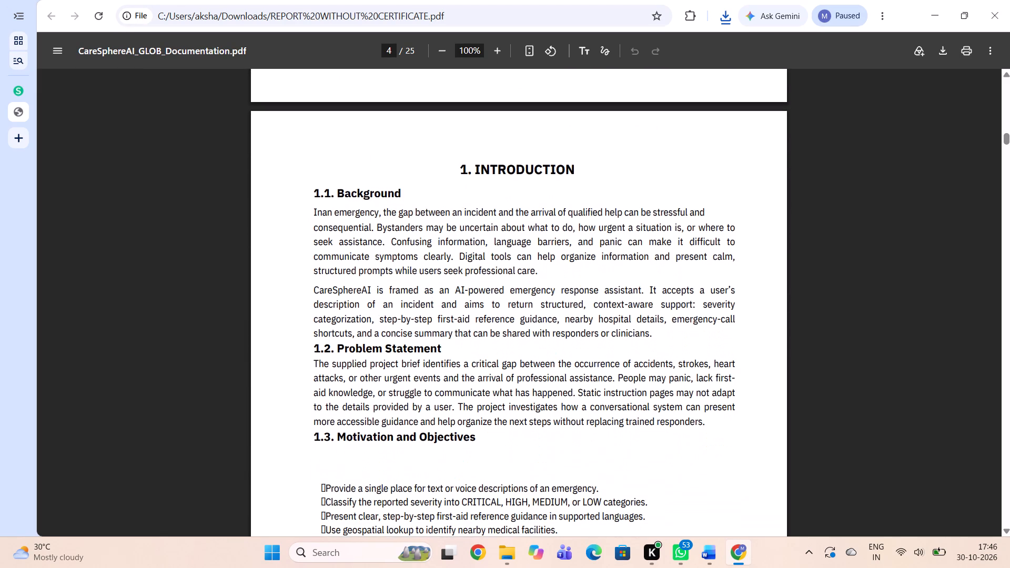
scroll(625, 280, "down", 4)
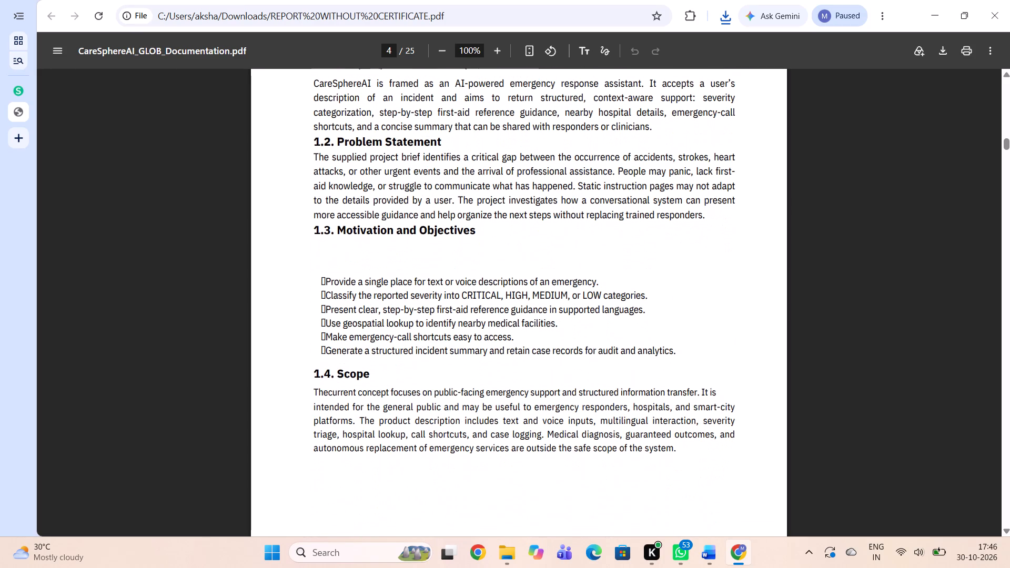
scroll(627, 277, "down", 6)
scroll(627, 277, "up", 3)
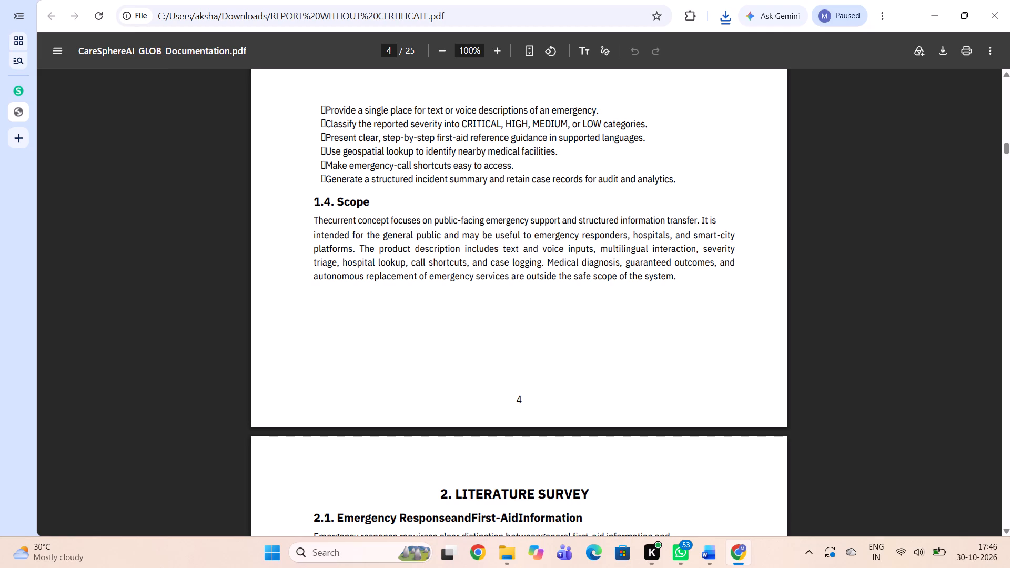
scroll(390, 157, "up", 4)
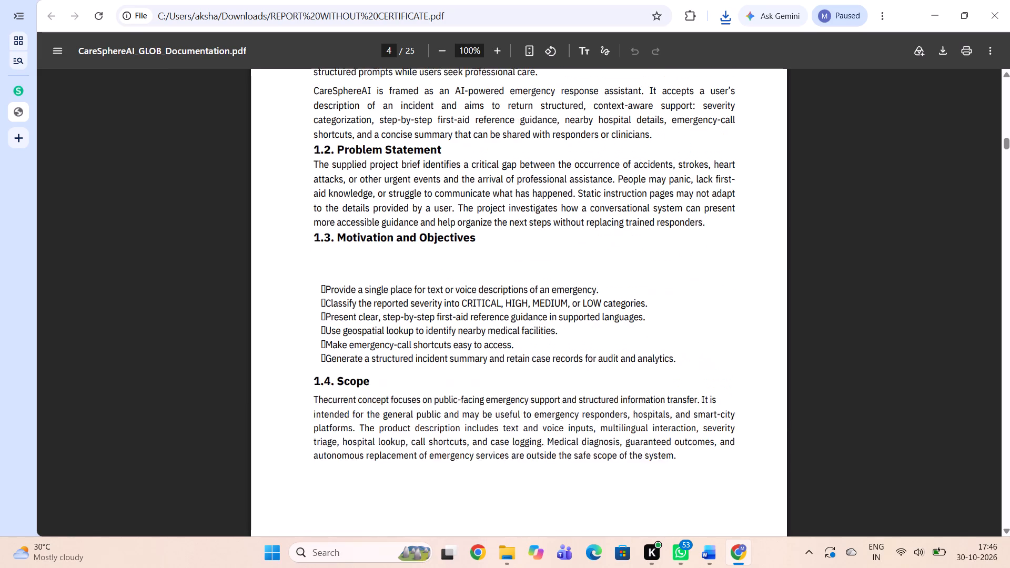
scroll(390, 157, "up", 1)
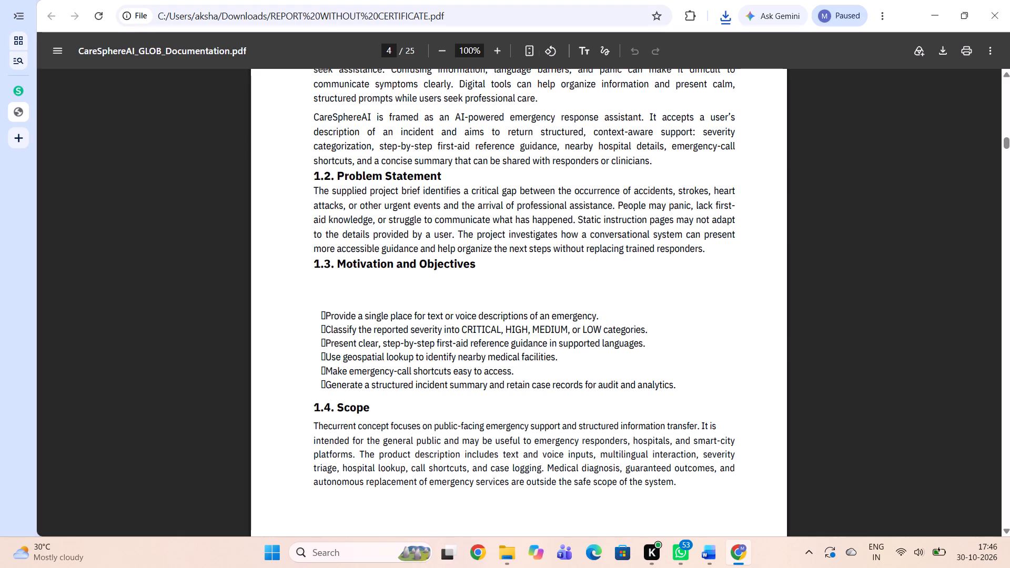
left_click(633, 562)
left_click(741, 555)
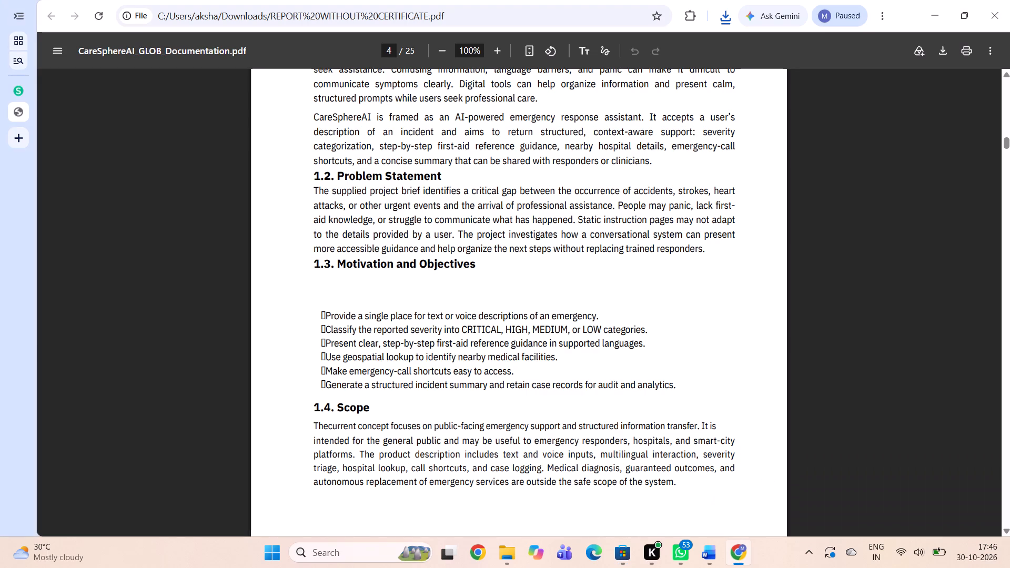
scroll(435, 247, "up", 9)
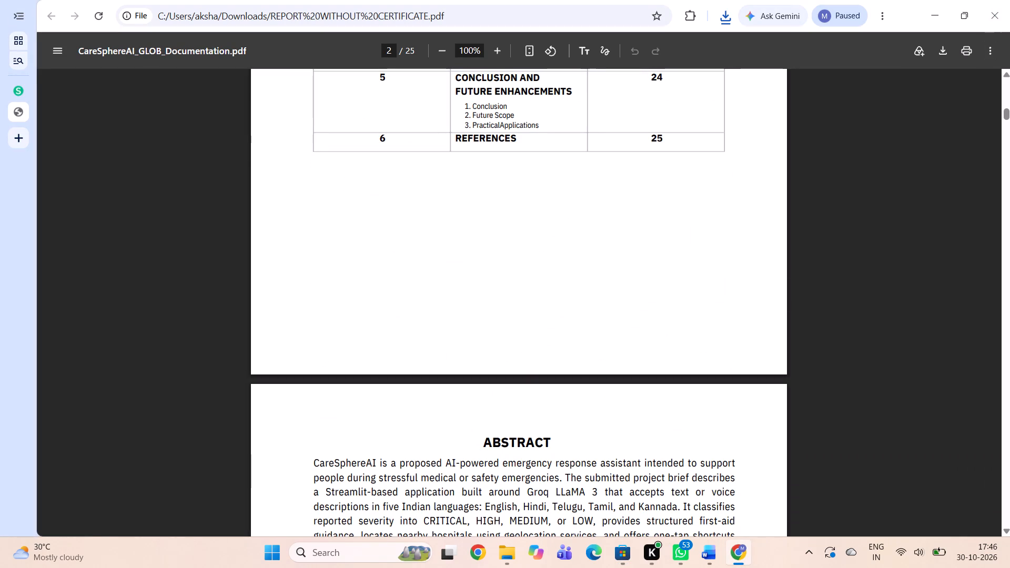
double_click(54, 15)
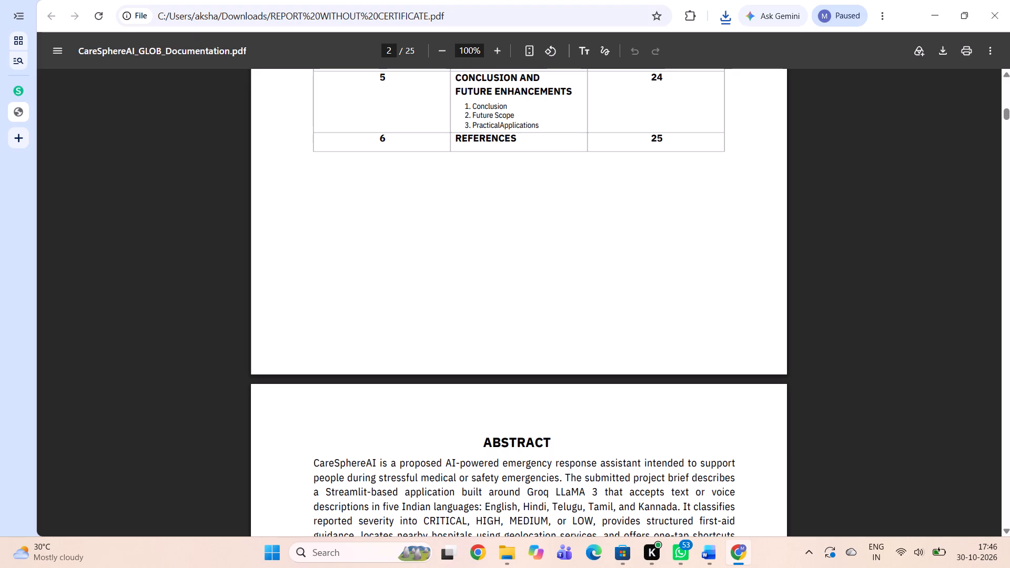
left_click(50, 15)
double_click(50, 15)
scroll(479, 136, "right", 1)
Close the reviewed PDF, reopen Chrome and open Sejda's online PDF editor from the "online pdf editor free" search.
left_click(994, 11)
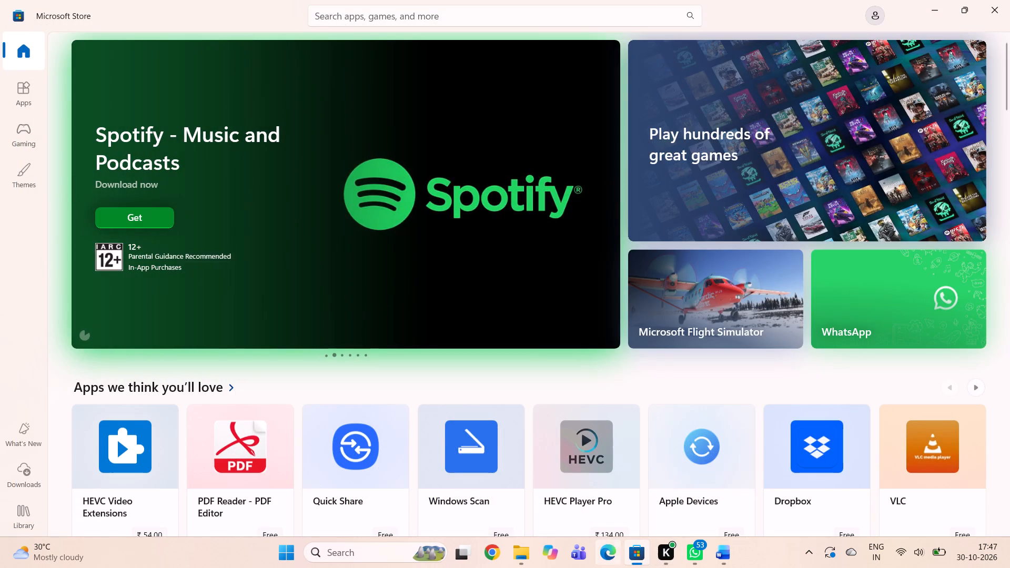
left_click(494, 556)
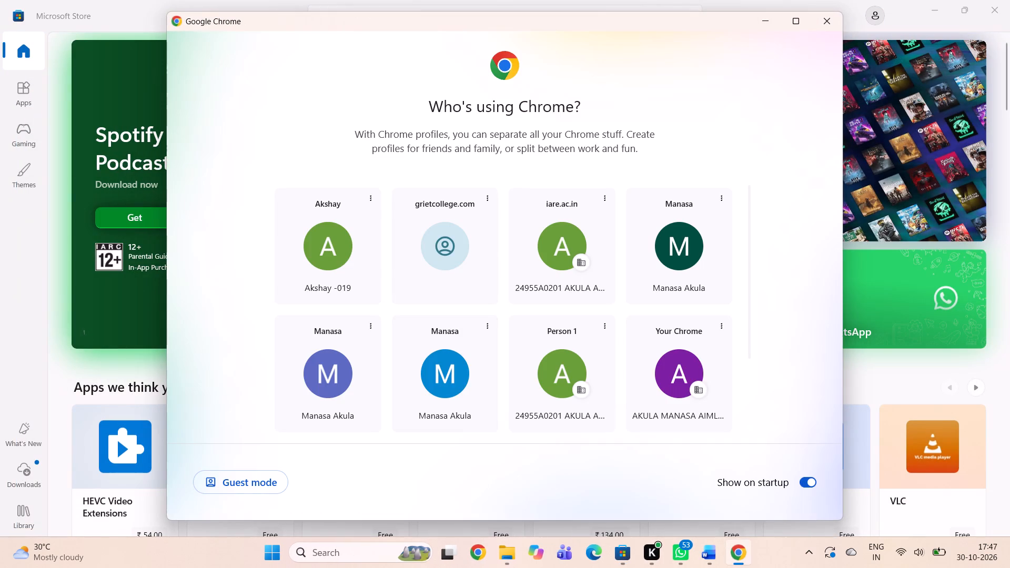
scroll(438, 313, "down", 5)
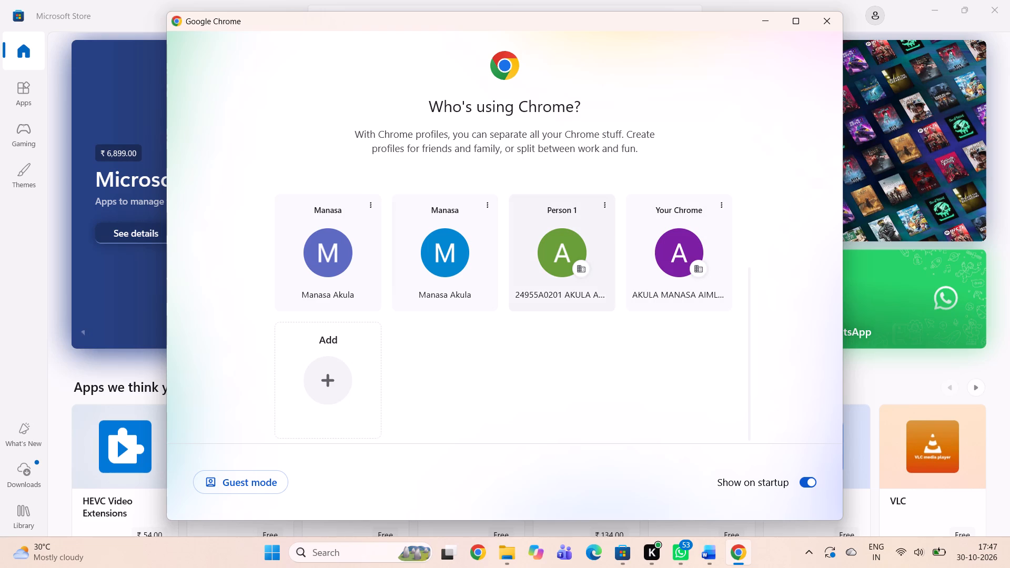
left_click(339, 240)
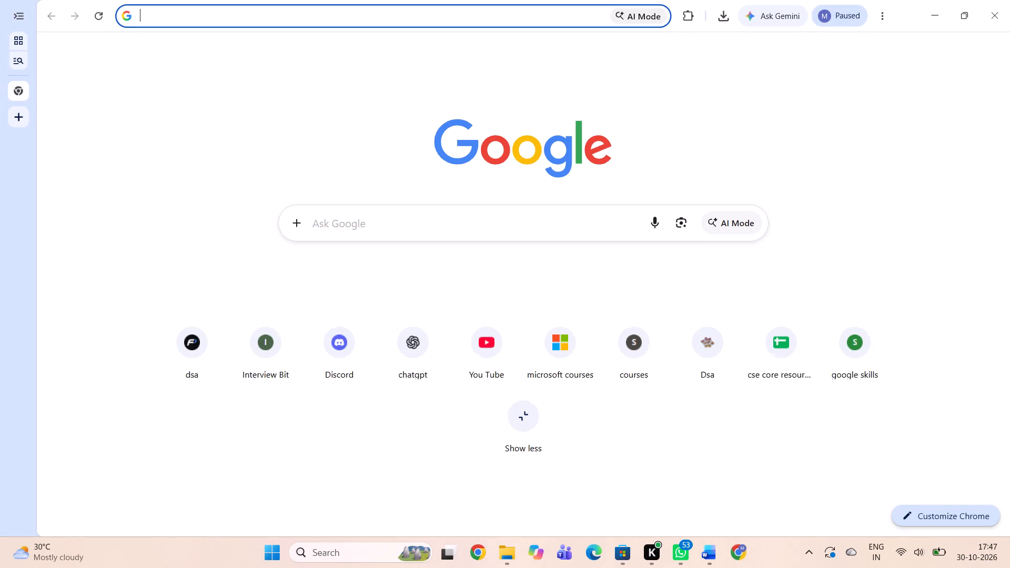
left_click(402, 220)
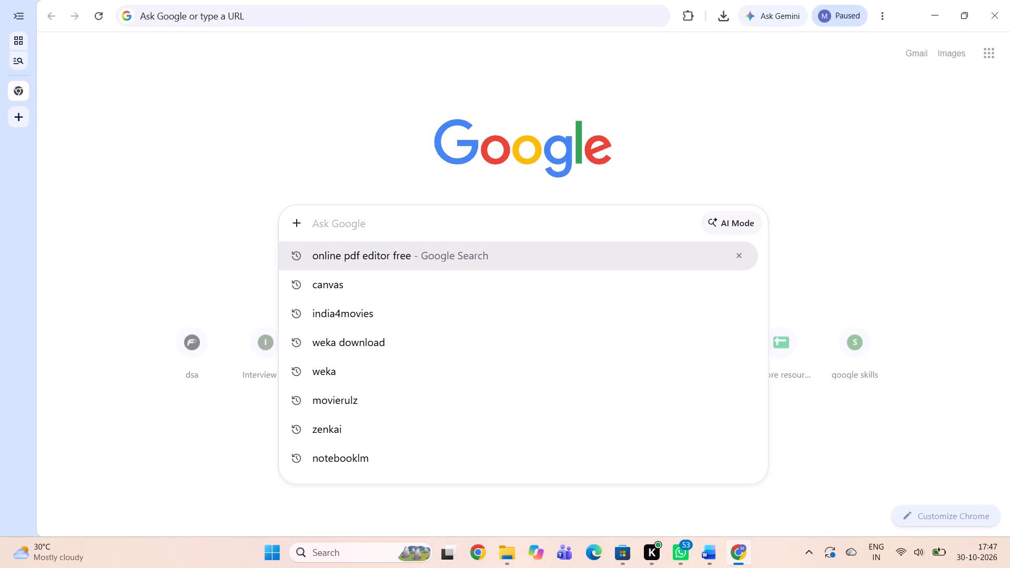
left_click(388, 257)
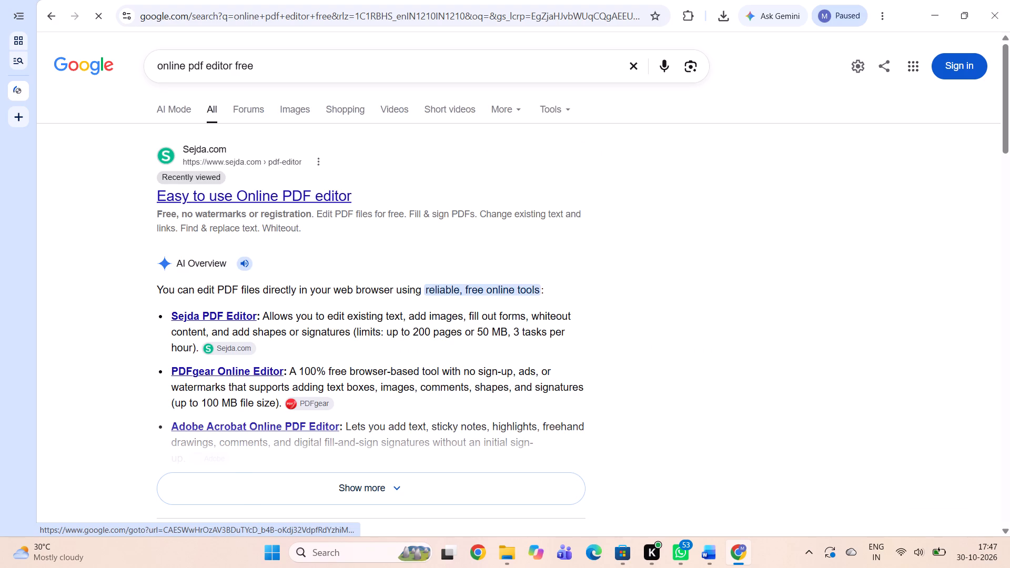
left_click(242, 201)
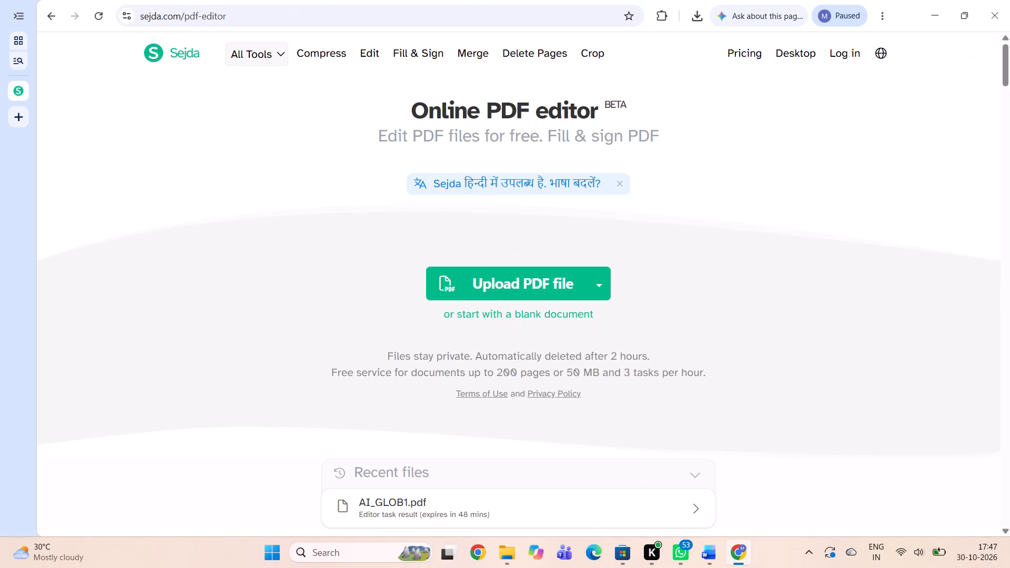
Upload REPORT WITHOUT CERTIFICATE from Downloads into the PDF editor.
left_click(478, 283)
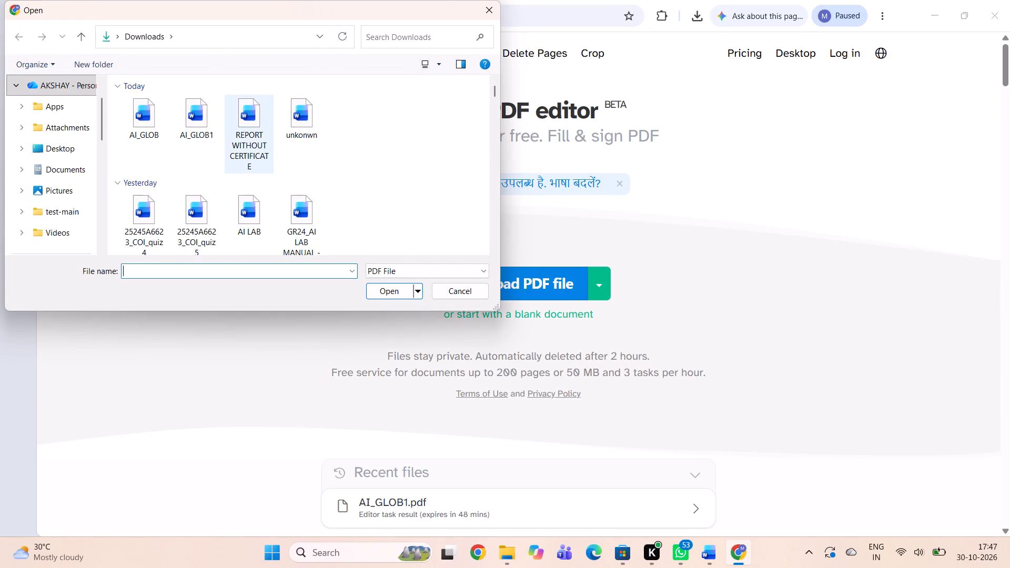
left_click(247, 143)
left_click(387, 288)
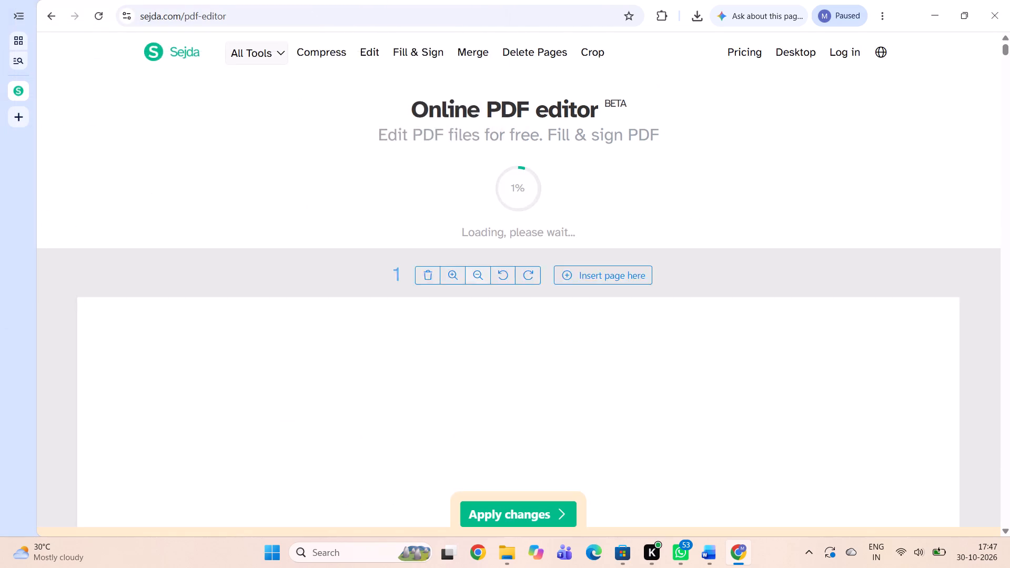
Insert a space after the bullet symbol in the first three objectives under 1.3 Motivation and Objectives.
scroll(443, 323, "down", 6)
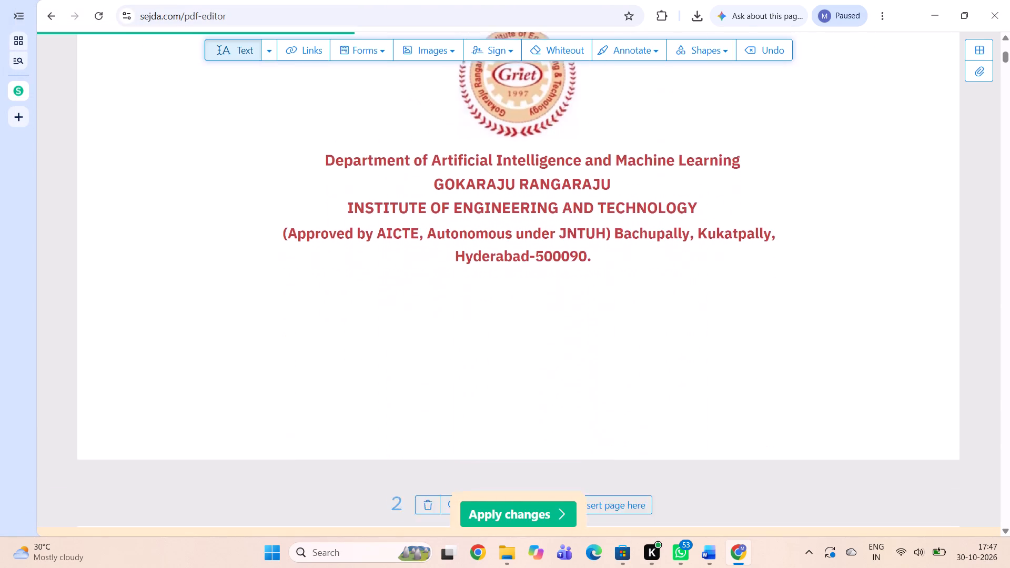
scroll(443, 323, "down", 3)
scroll(443, 323, "up", 1)
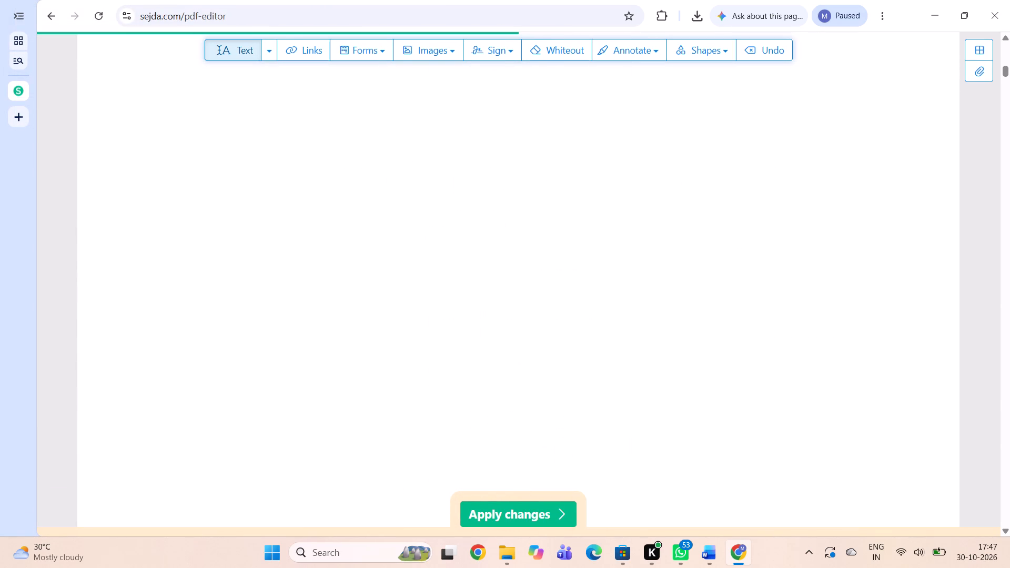
scroll(443, 323, "up", 1)
scroll(443, 323, "down", 6)
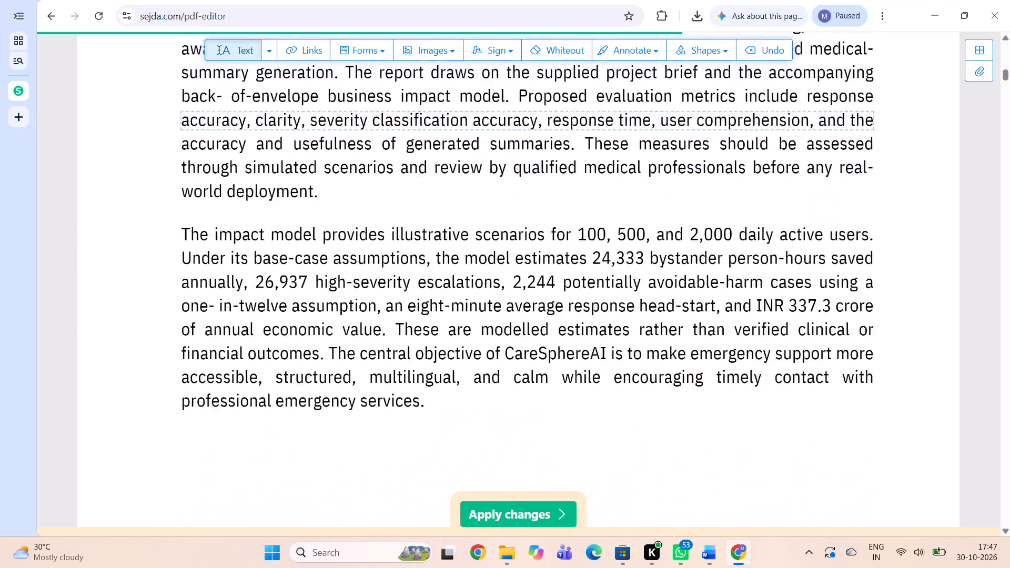
scroll(472, 322, "down", 4)
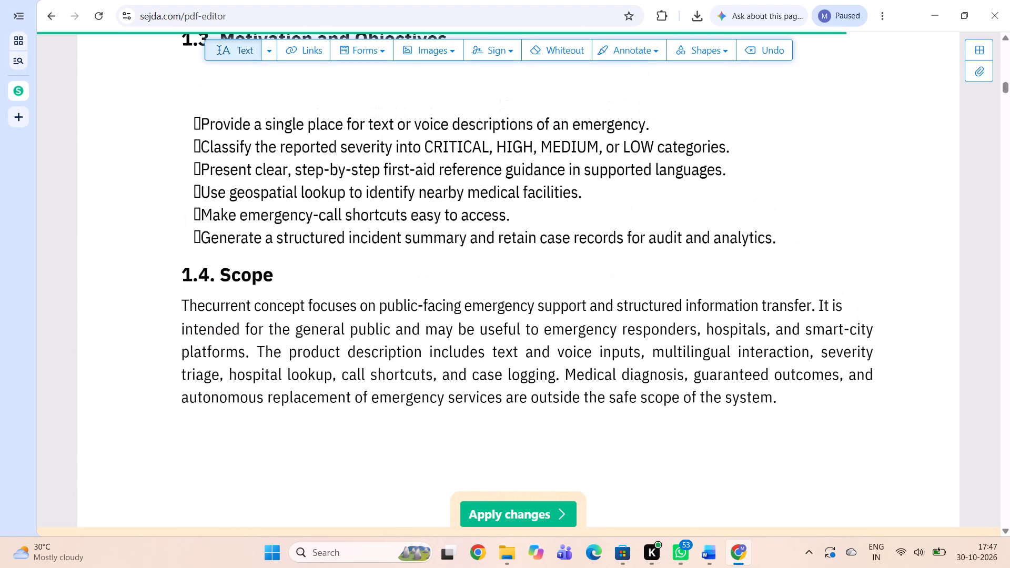
left_click(202, 124)
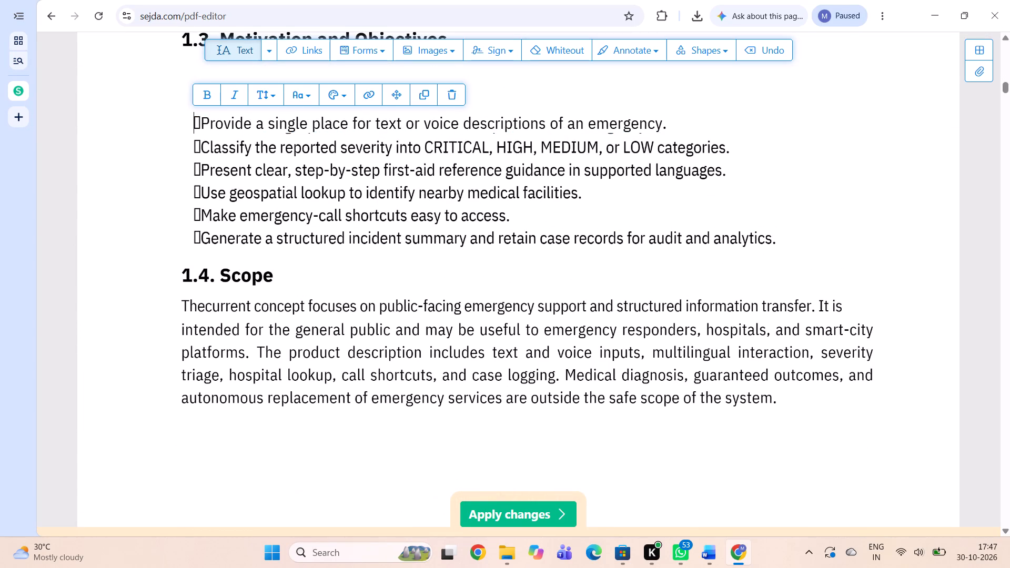
key("Right")
key("space")
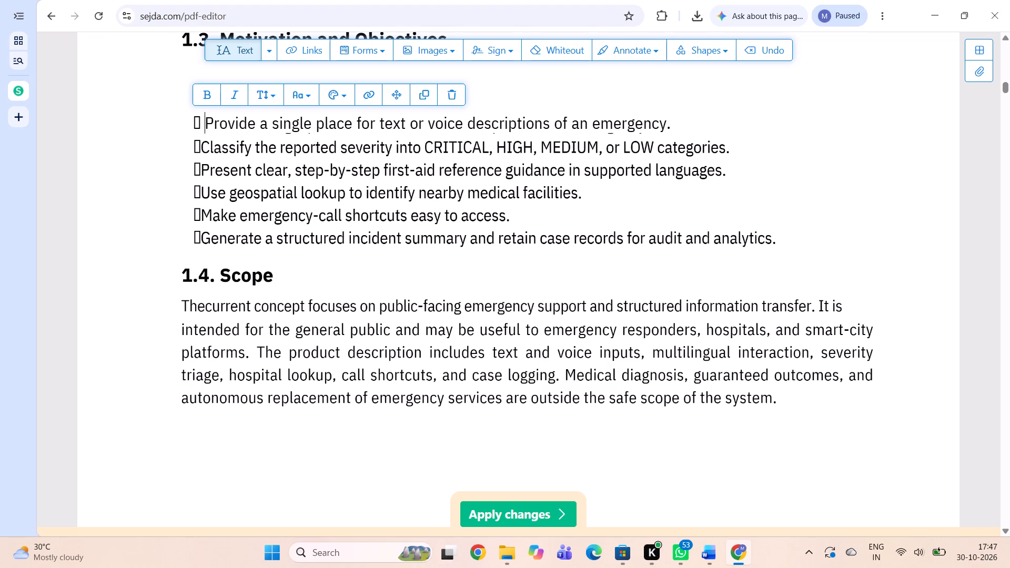
left_click(203, 146)
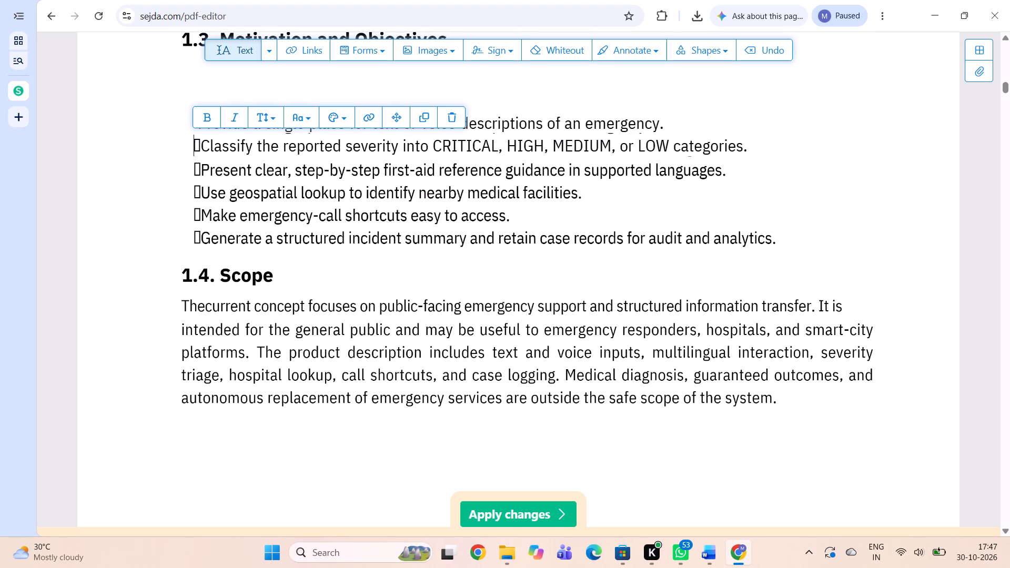
key("Right")
key("space")
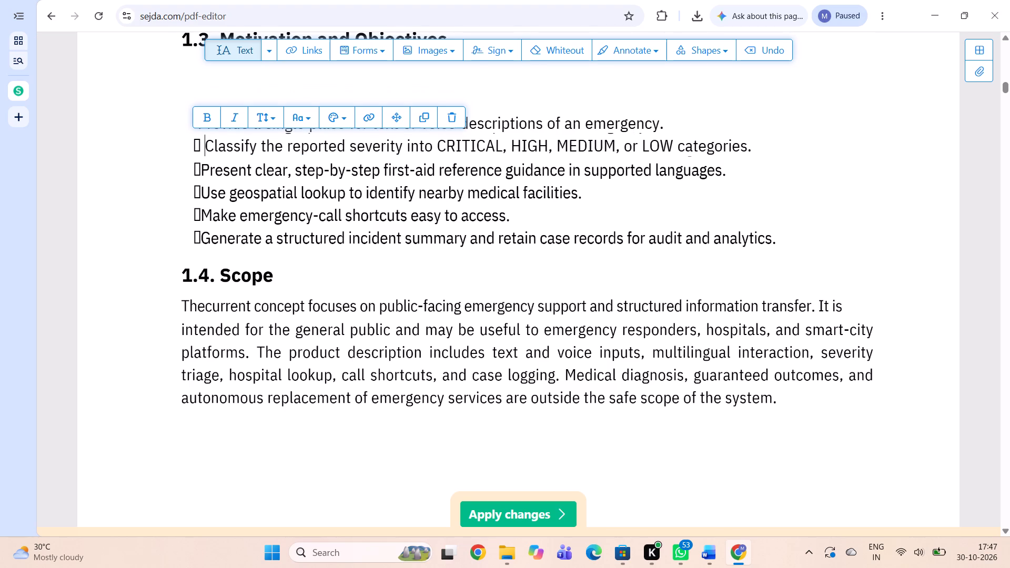
left_click(203, 170)
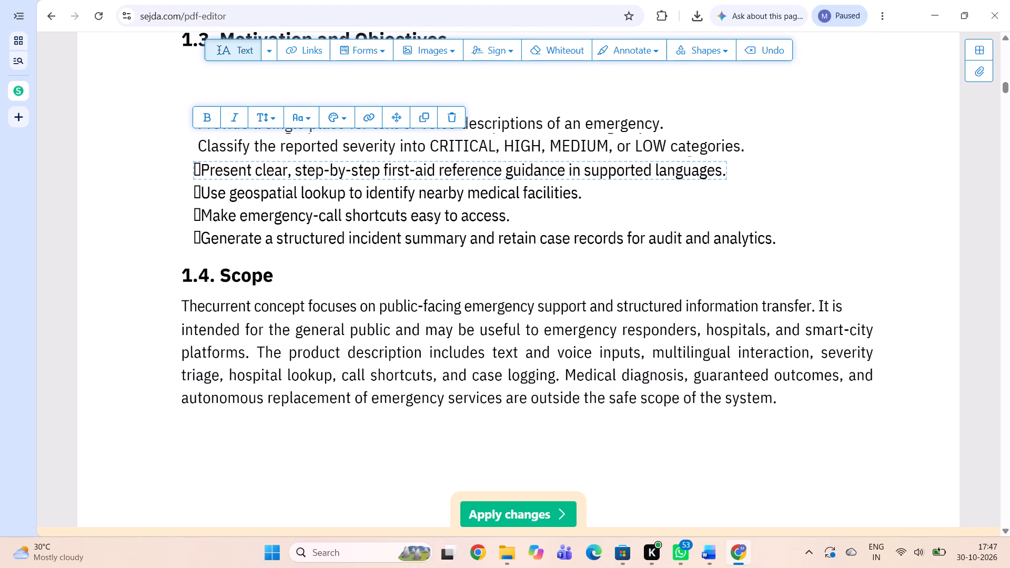
left_click(203, 170)
key("space")
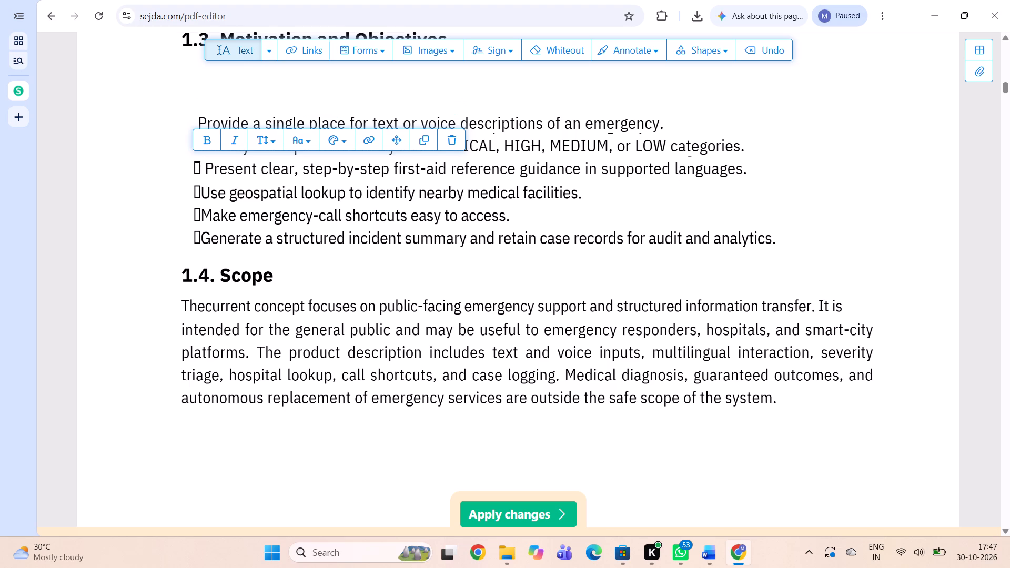
left_click(153, 127)
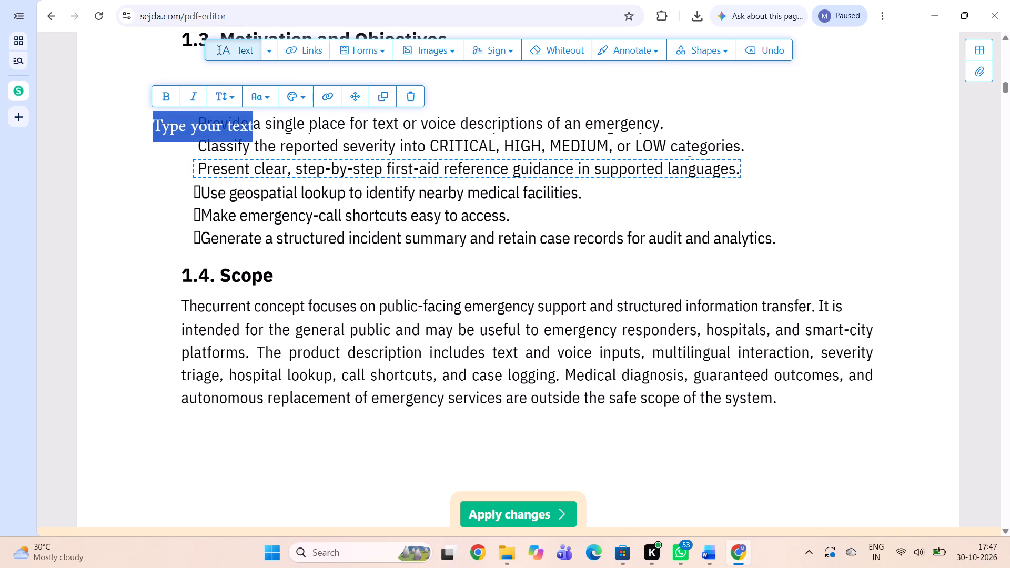
Insert a space after the bullet symbol in the last three objectives, from "Use geospatial lookup" to "Generate a structured incident summary".
left_click(203, 194)
left_click(203, 194)
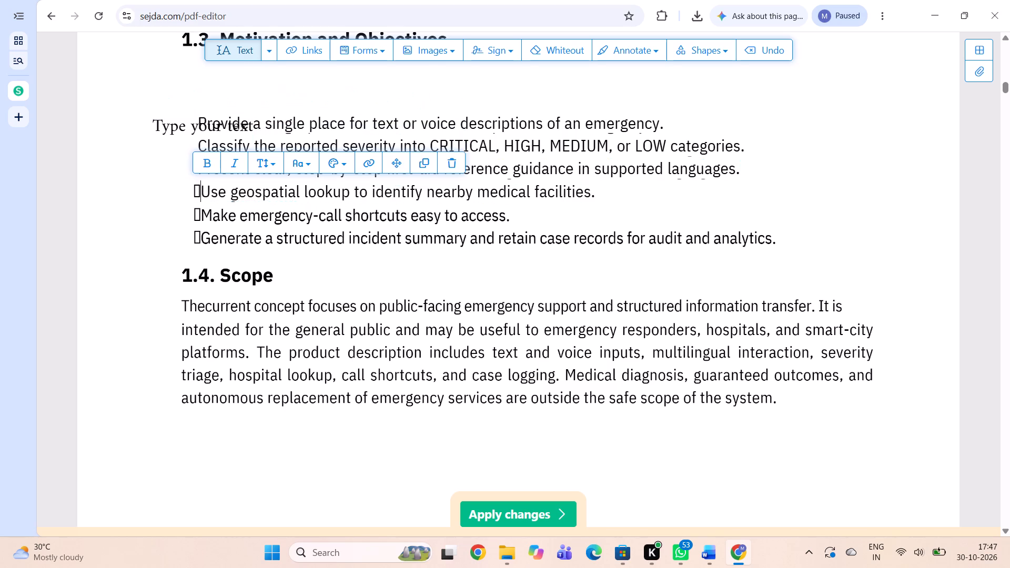
key("space")
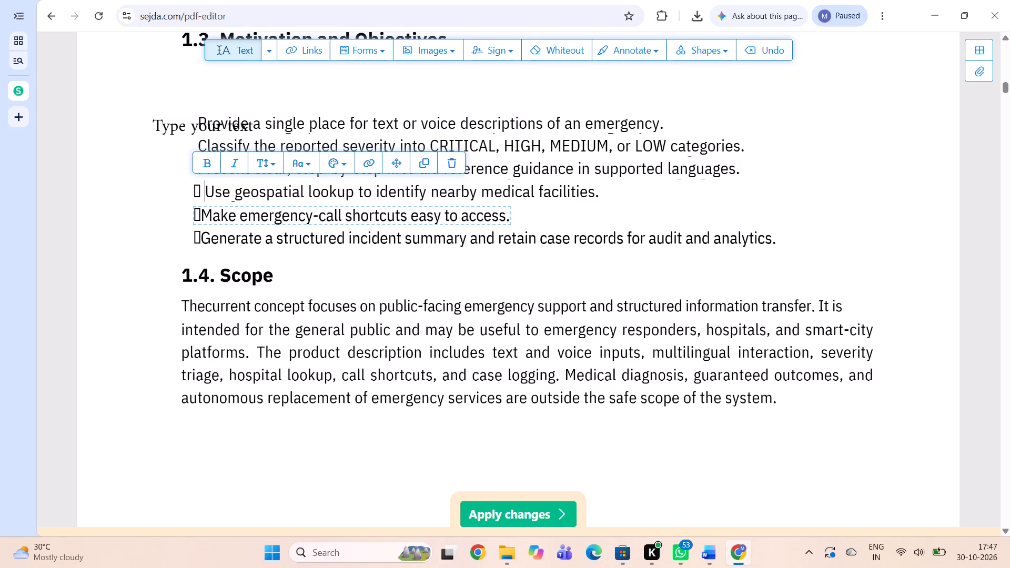
left_click(204, 214)
key("Down")
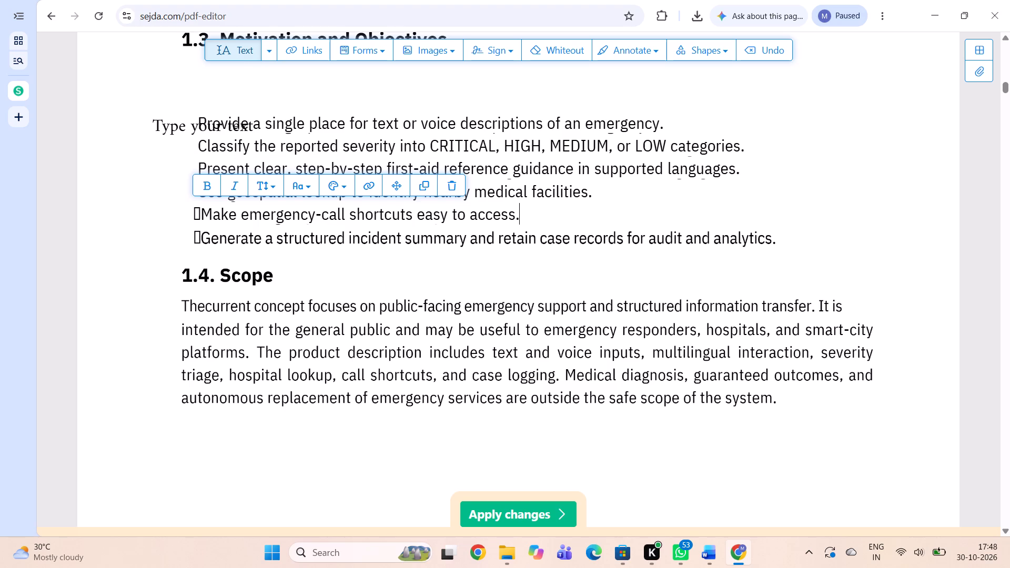
key("Up")
key("Right")
key("space")
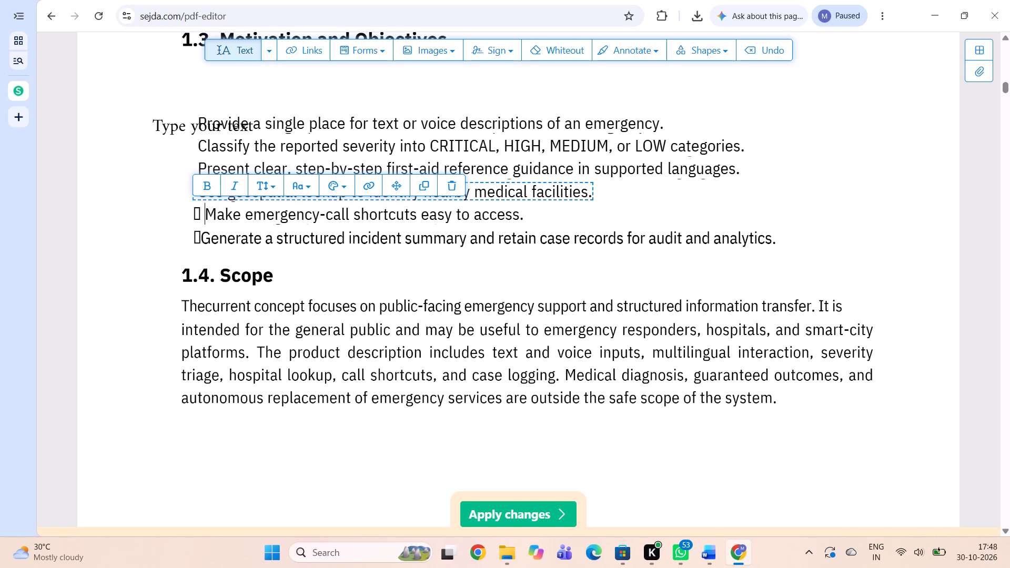
left_click(202, 238)
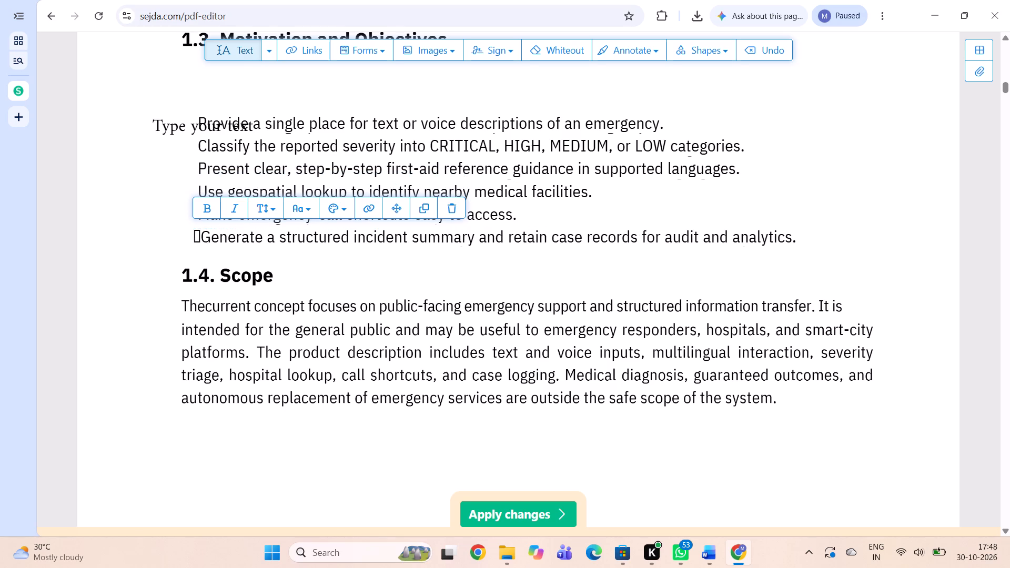
key("Right")
key("space")
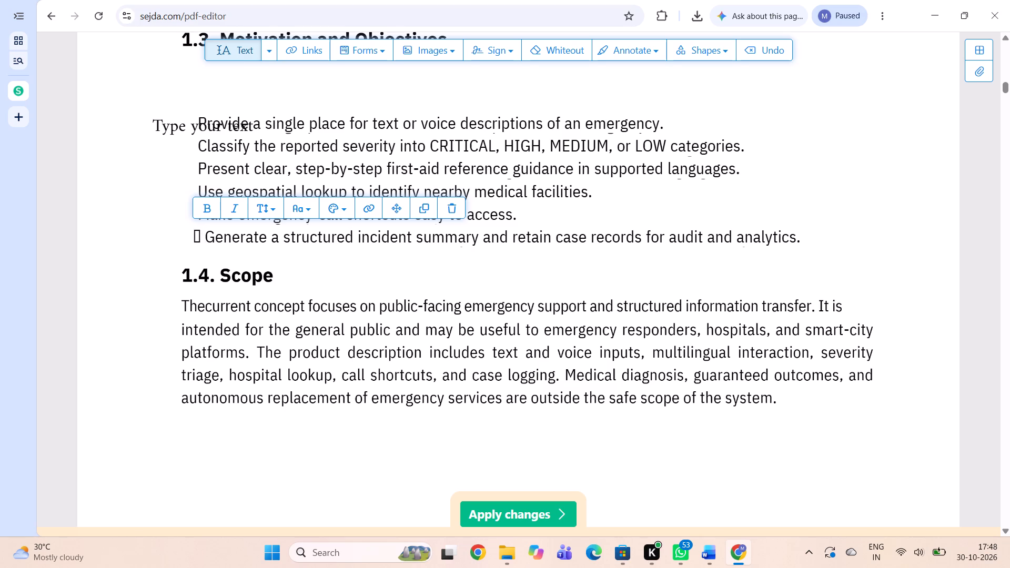
Clear the stray "Type your text" placeholders overlapping the objectives list.
left_click_drag(180, 252, 167, 226)
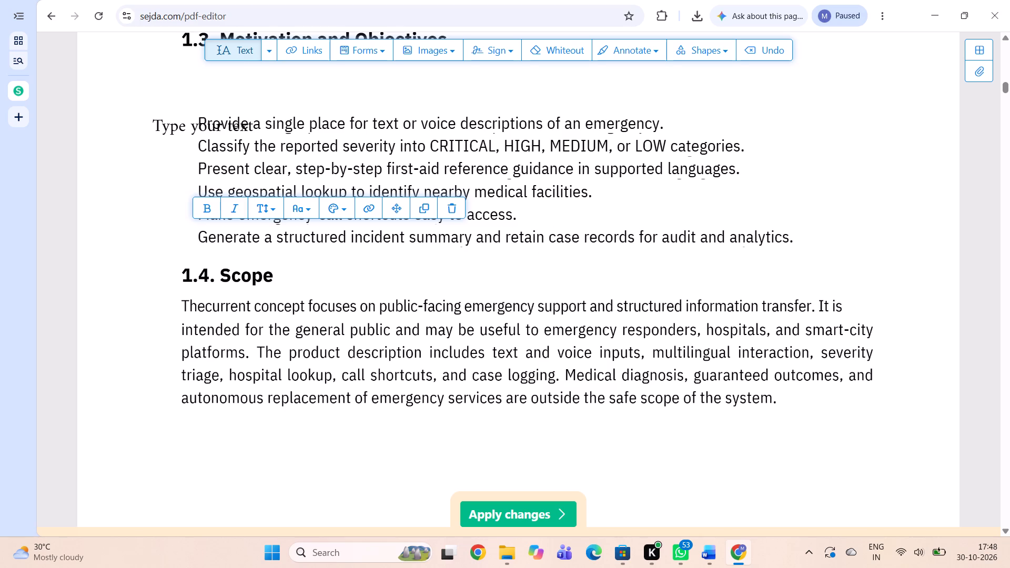
left_click_drag(167, 226, 157, 220)
left_click(157, 220)
double_click(166, 131)
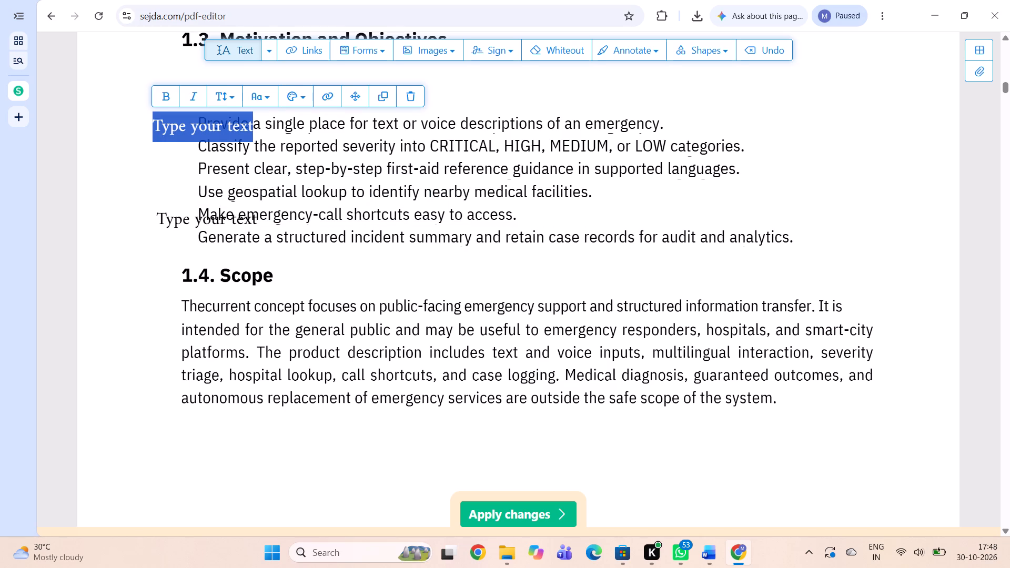
key("BackSpace")
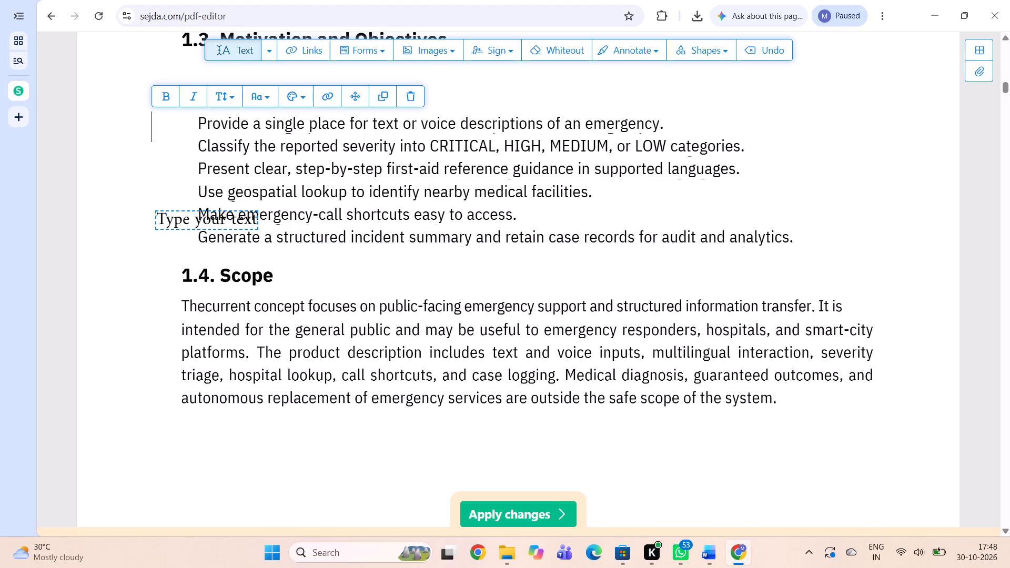
double_click(184, 226)
key("BackSpace")
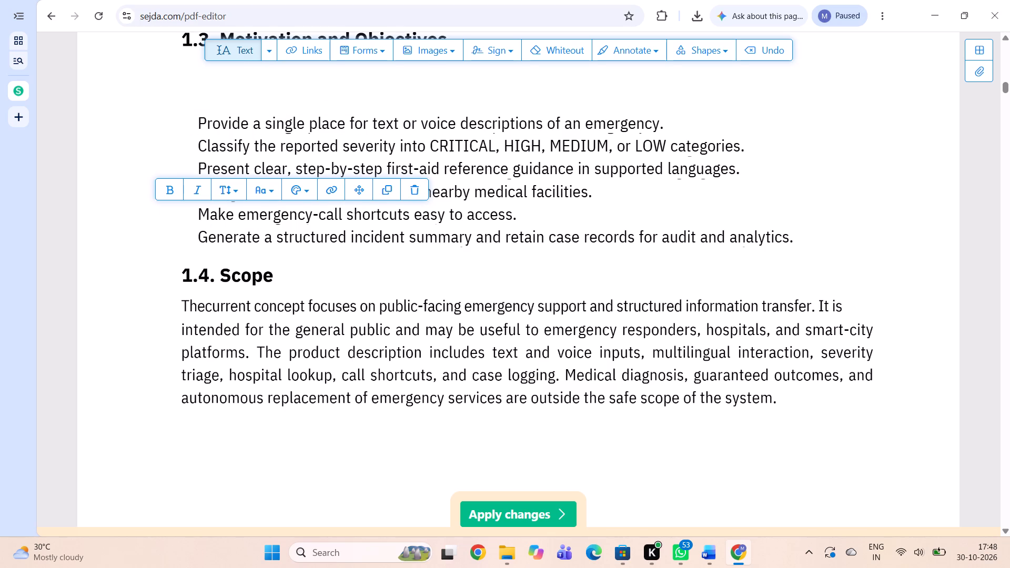
Number the first objective, "Provide a single place for text or voice descriptions", with "1." and keep the original font.
left_click(195, 123)
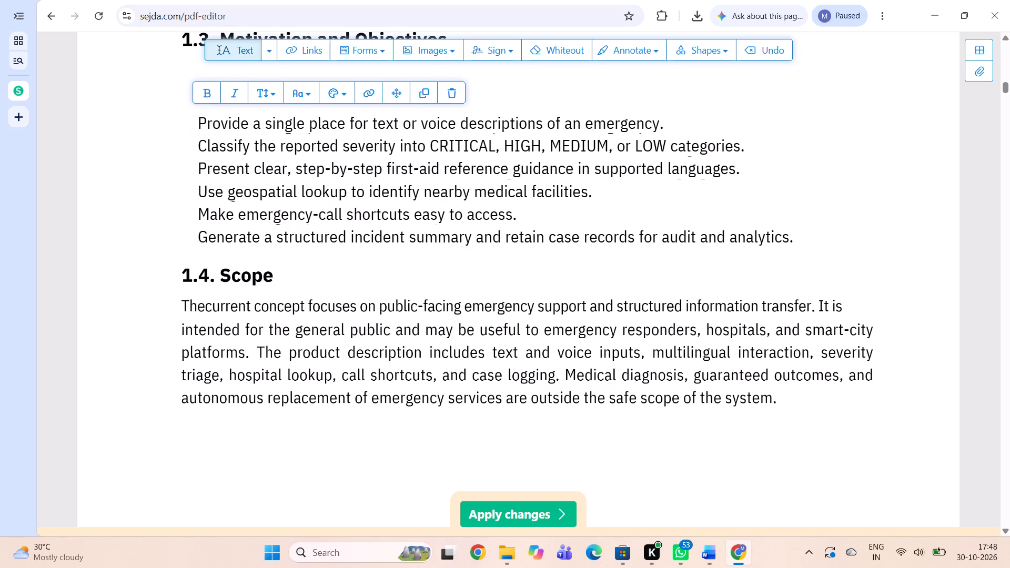
key("1")
key("period")
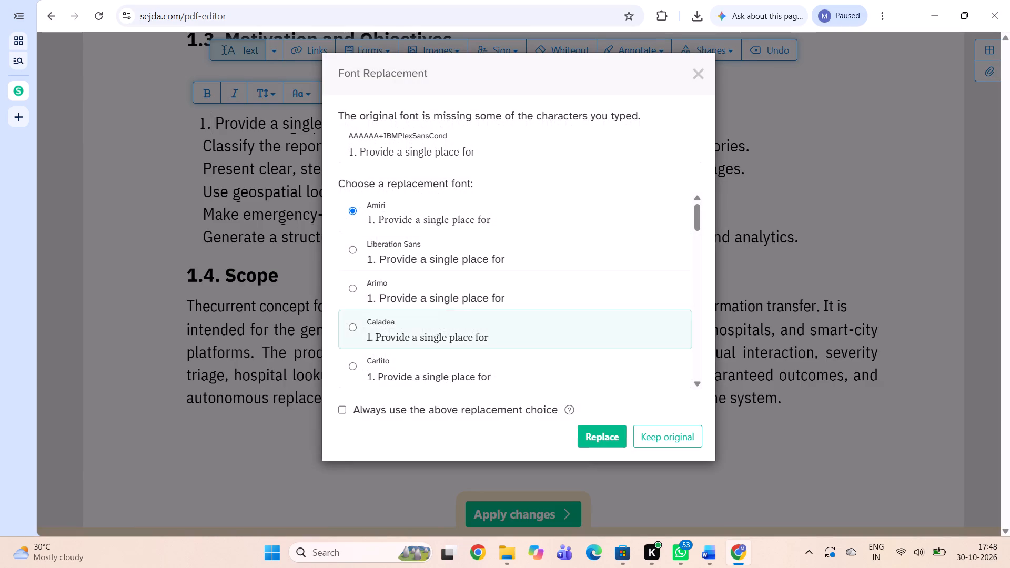
left_click(661, 437)
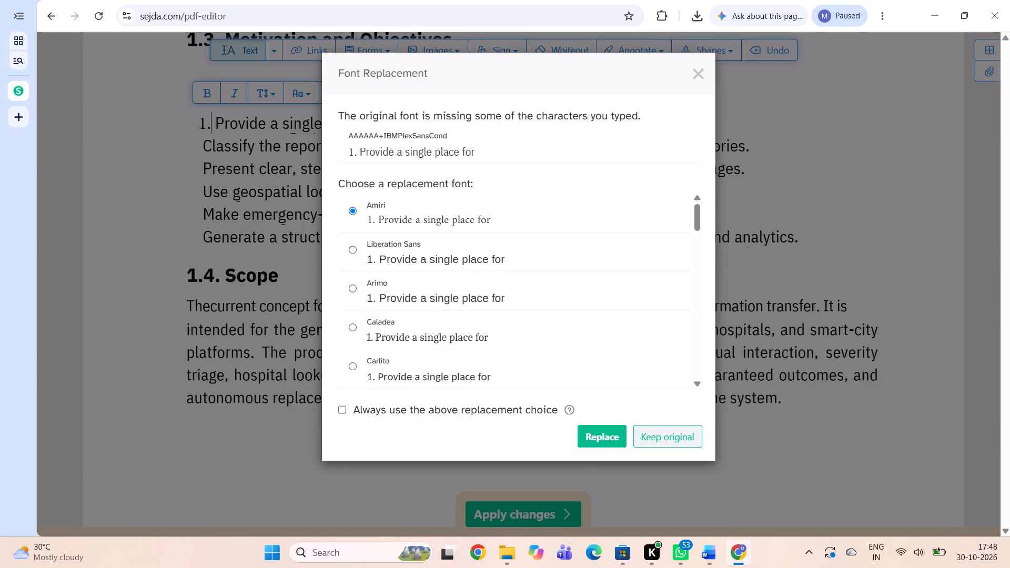
Number the objectives "Classify the reported severity" with "2." and "Present clear, step-by-step" with "3.", keeping the original font.
left_click(203, 145)
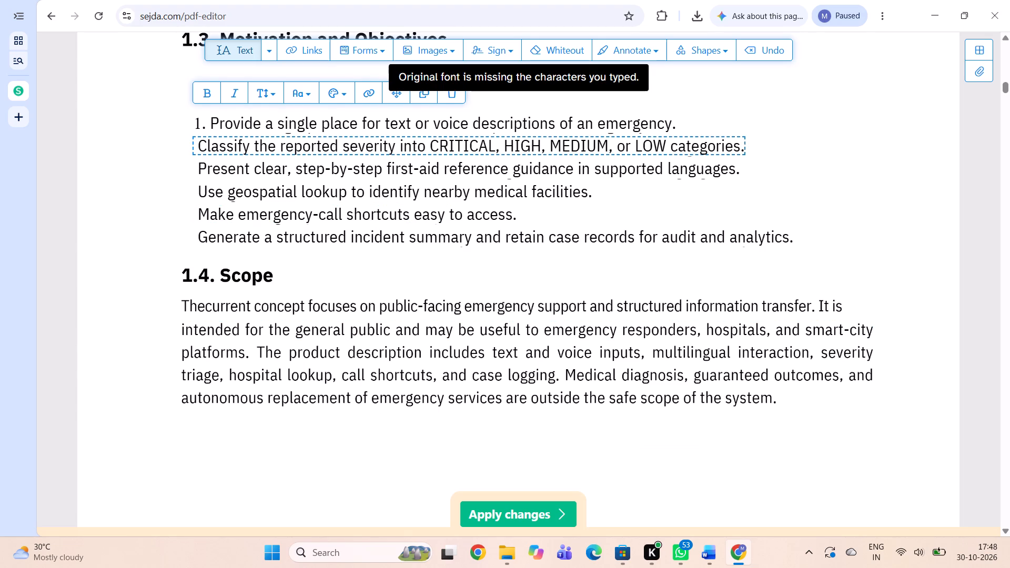
key("2")
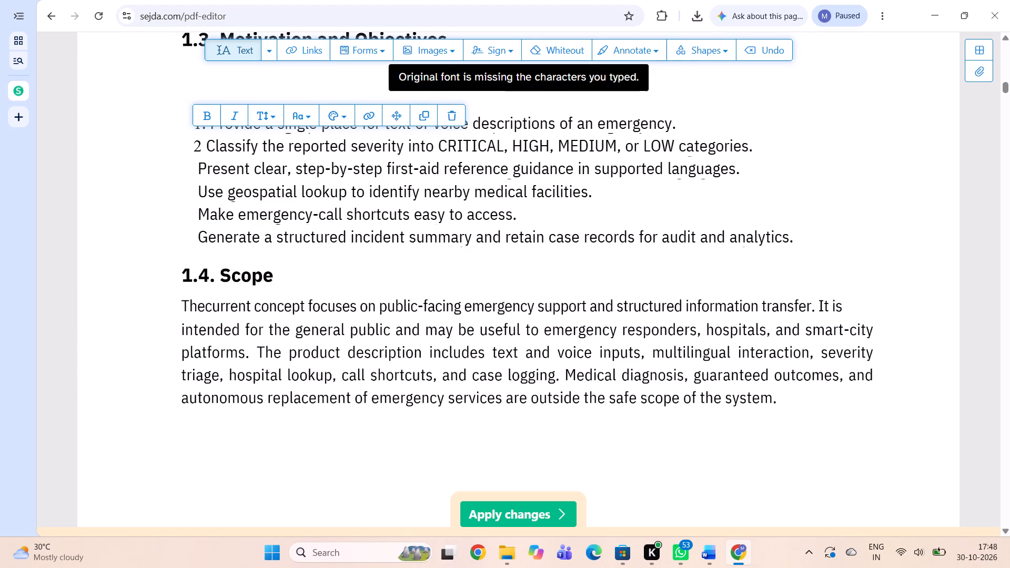
key("period")
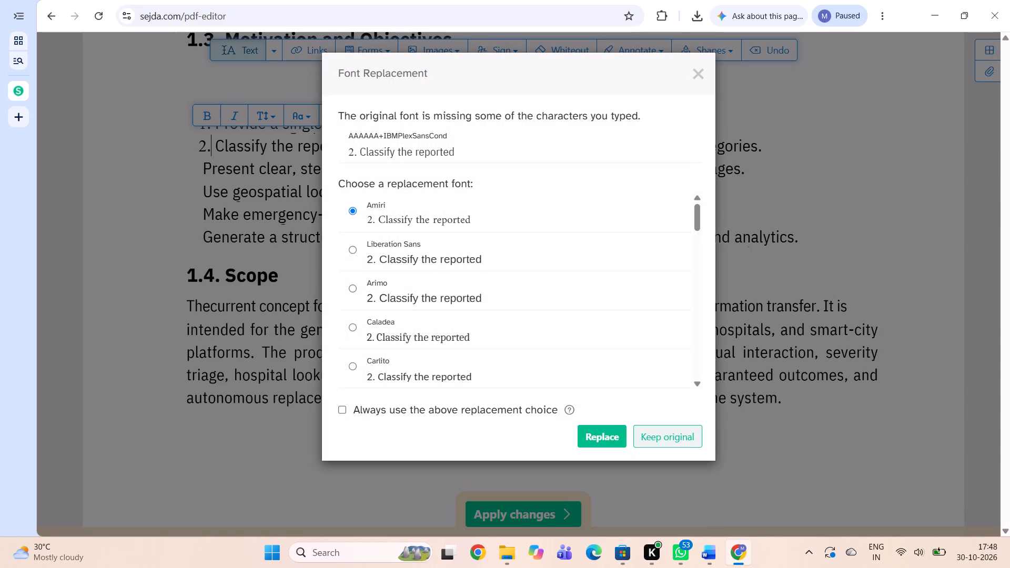
left_click(663, 428)
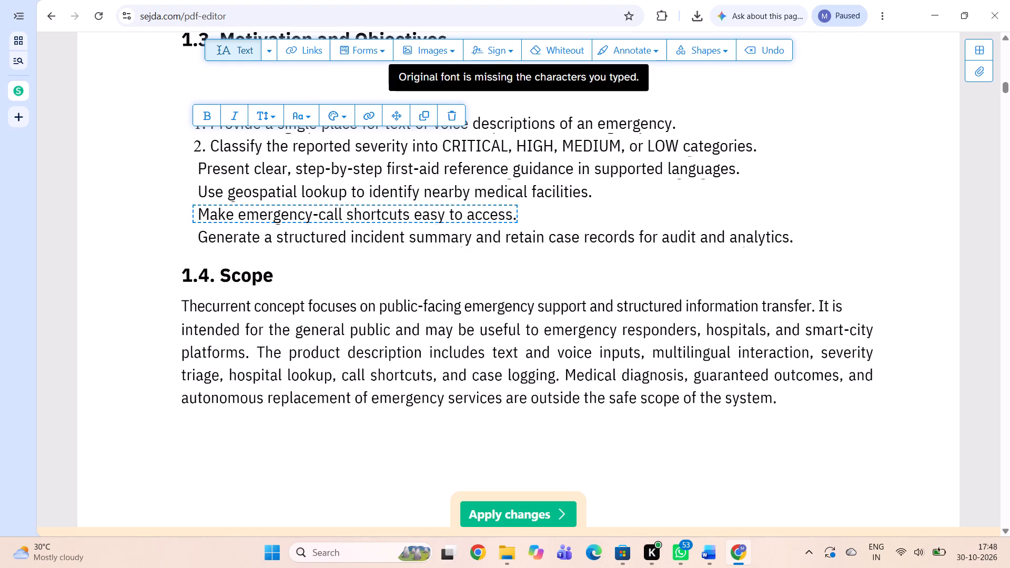
left_click(197, 172)
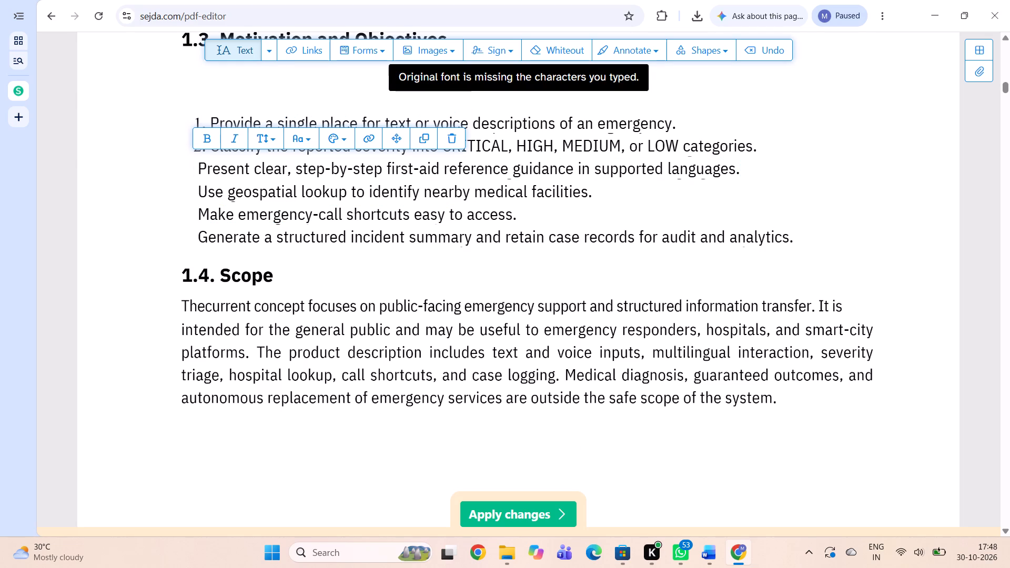
key("3")
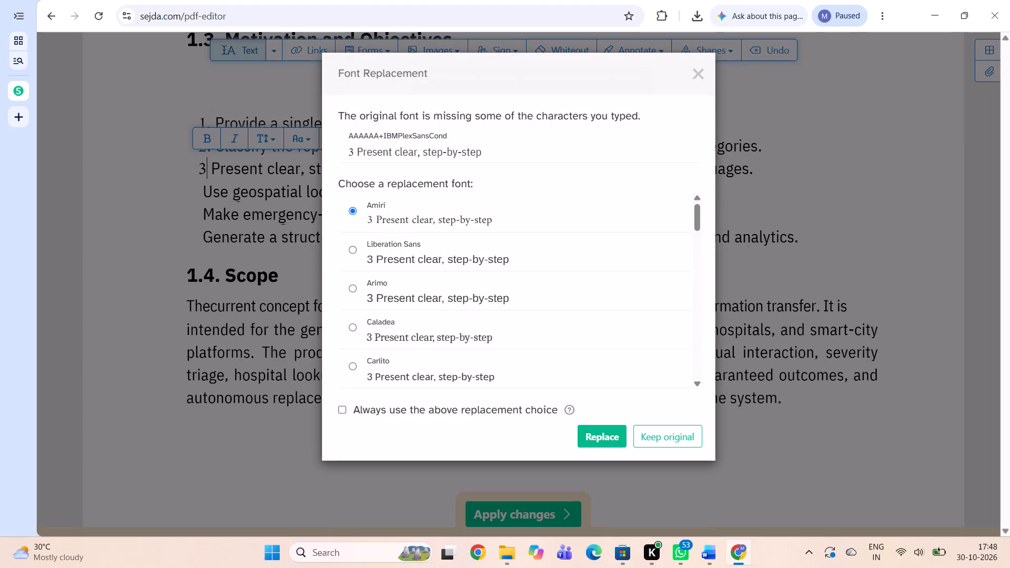
key("period")
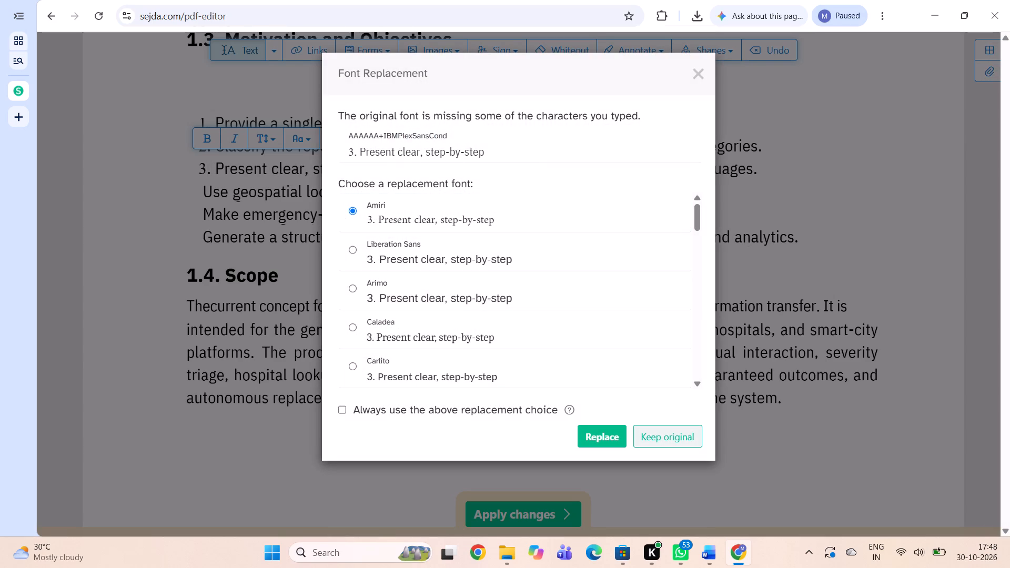
left_click(652, 431)
Number the last three objectives, from "Use geospatial lookup" to "Generate a structured incident summary", with "4.", "5." and "6." in the original font.
left_click(201, 188)
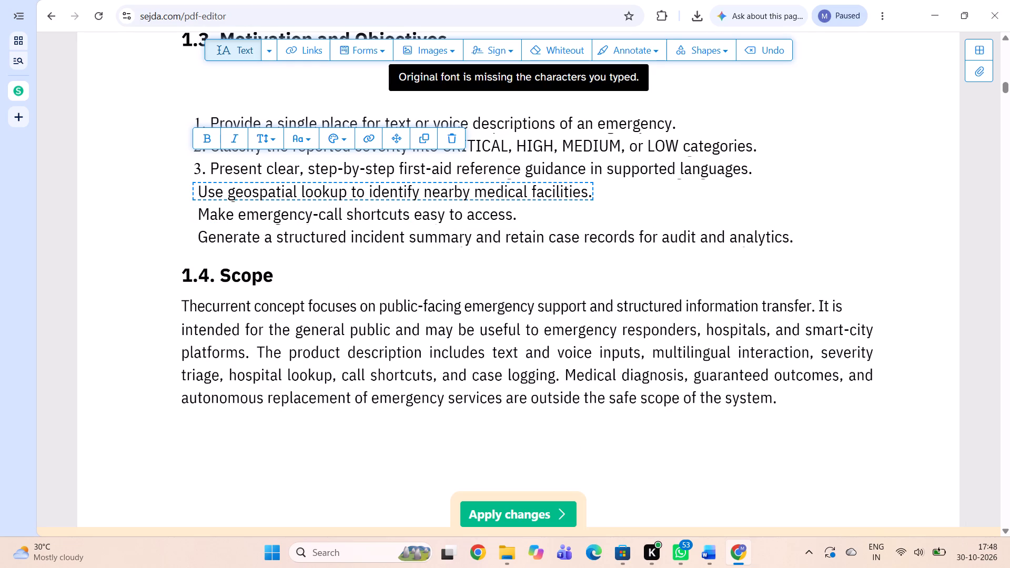
type("4.")
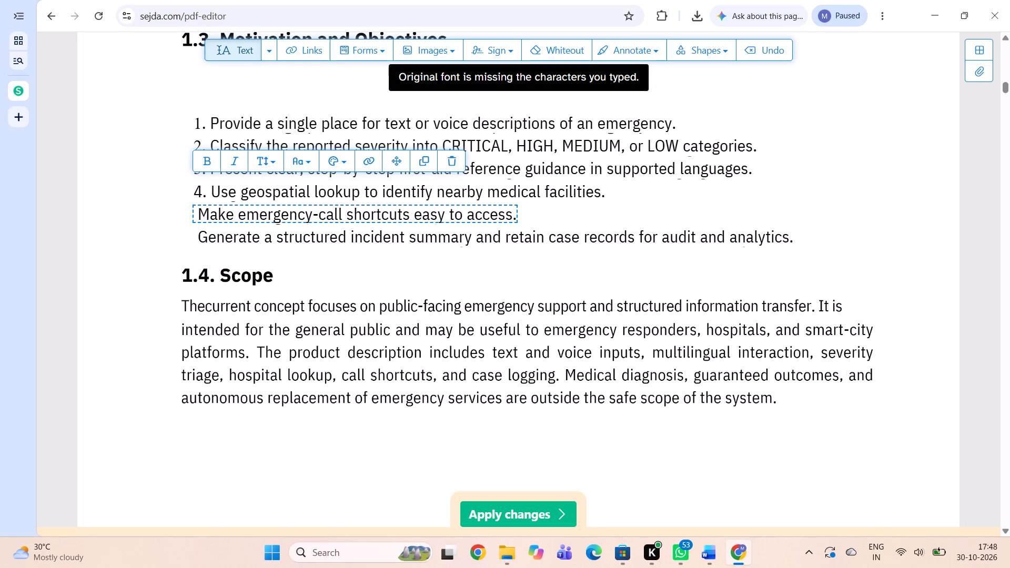
left_click(197, 209)
type("5.")
left_click(197, 238)
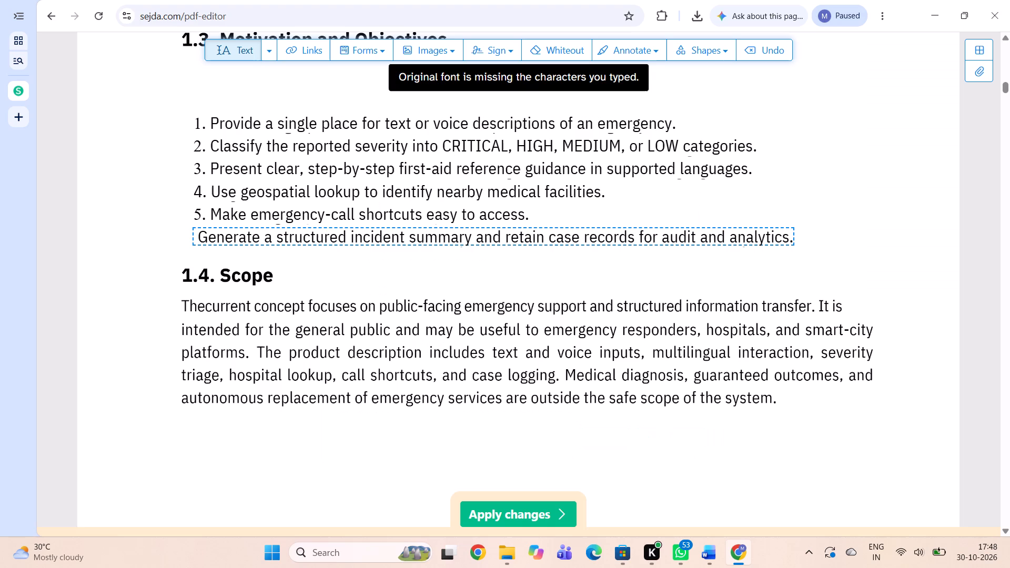
left_click(197, 238)
type("6.")
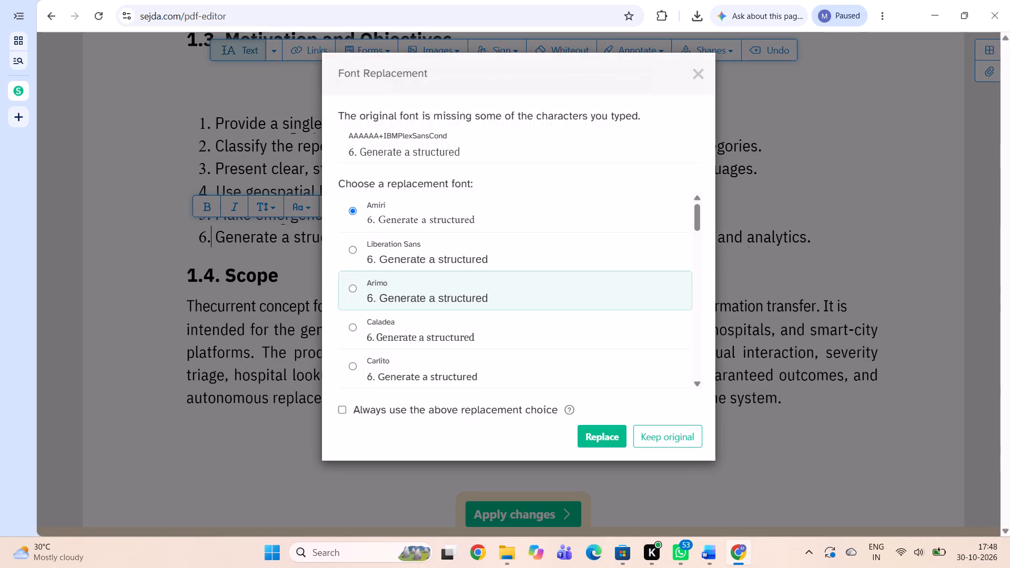
left_click(667, 435)
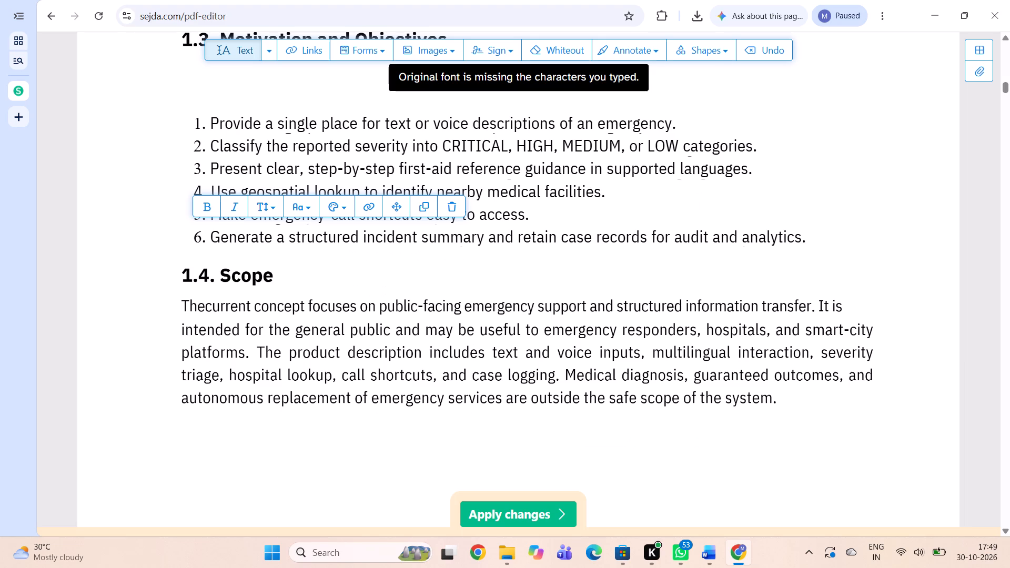
left_click(873, 205)
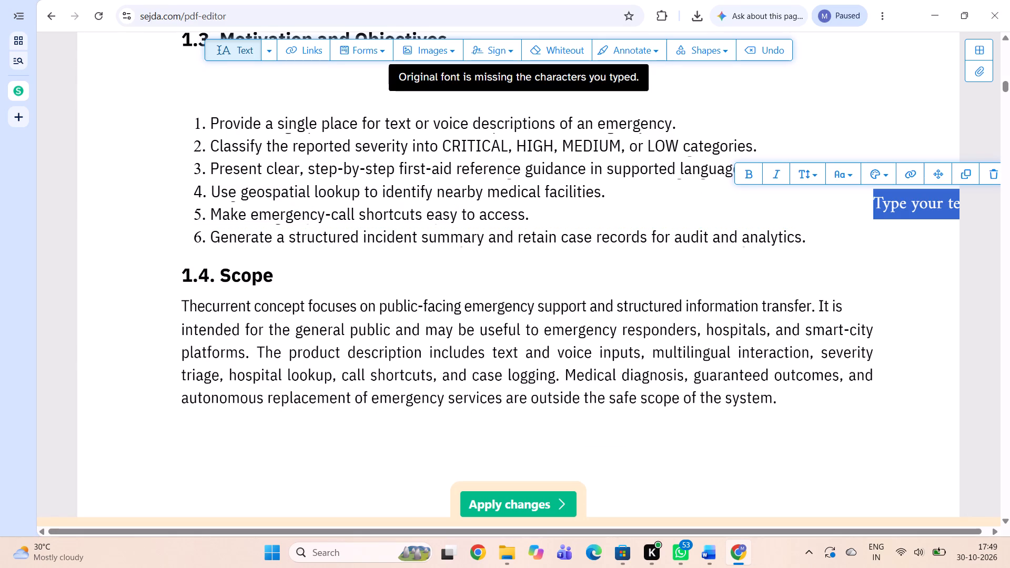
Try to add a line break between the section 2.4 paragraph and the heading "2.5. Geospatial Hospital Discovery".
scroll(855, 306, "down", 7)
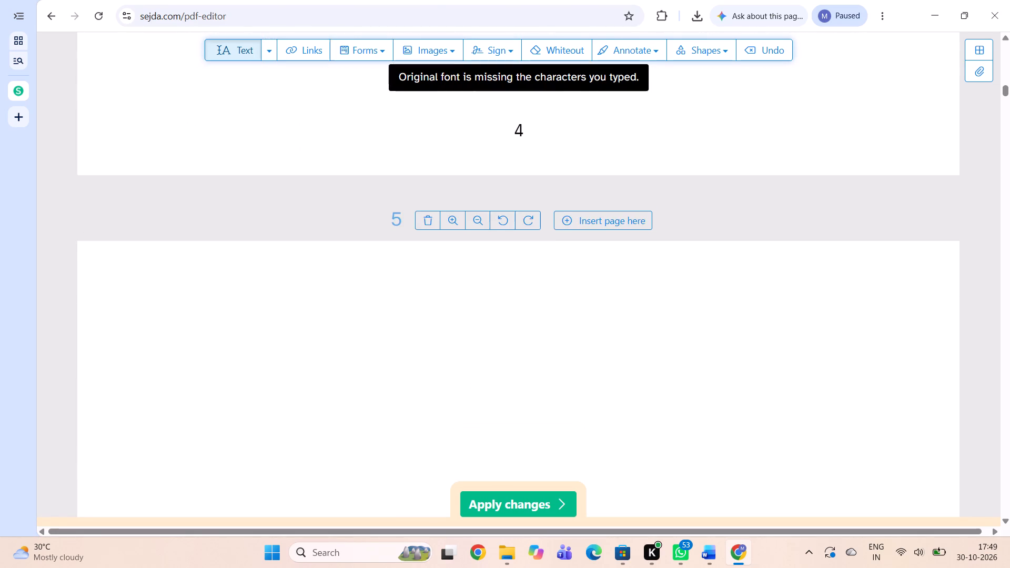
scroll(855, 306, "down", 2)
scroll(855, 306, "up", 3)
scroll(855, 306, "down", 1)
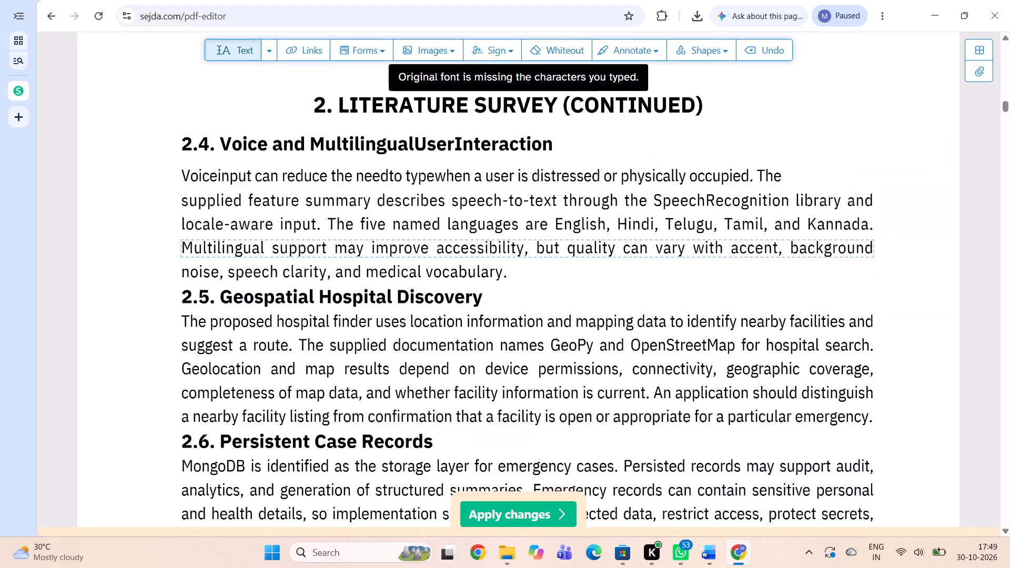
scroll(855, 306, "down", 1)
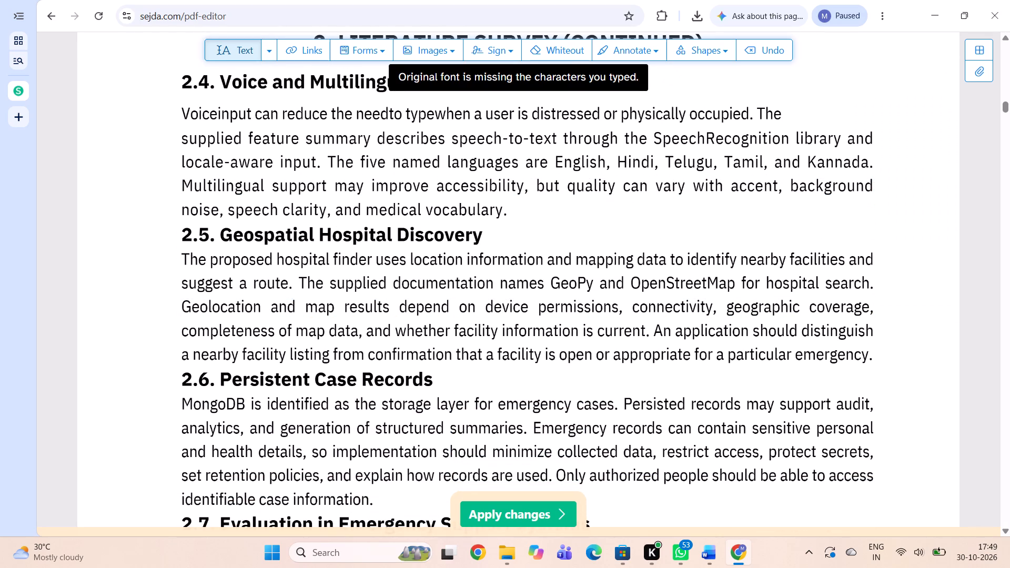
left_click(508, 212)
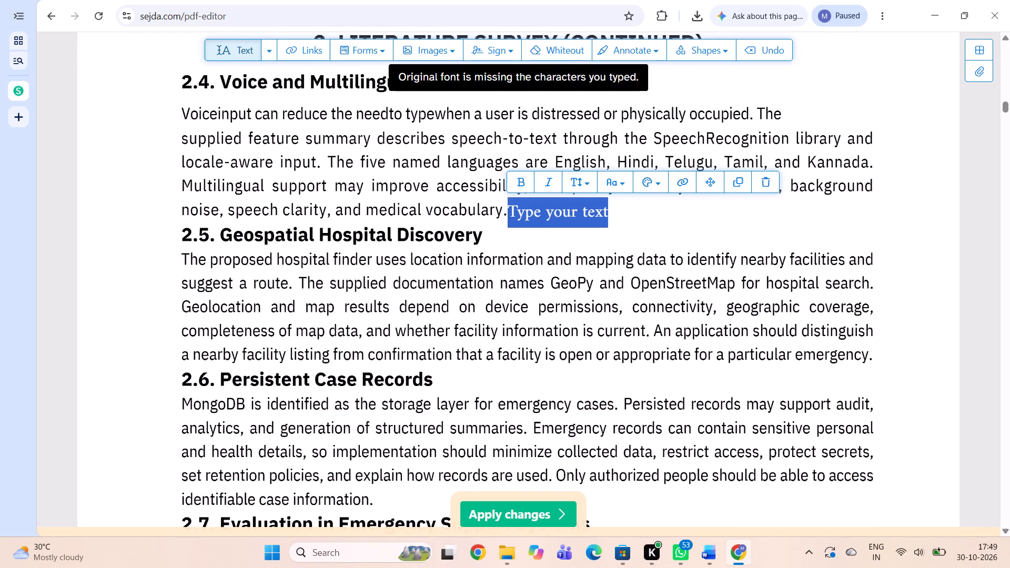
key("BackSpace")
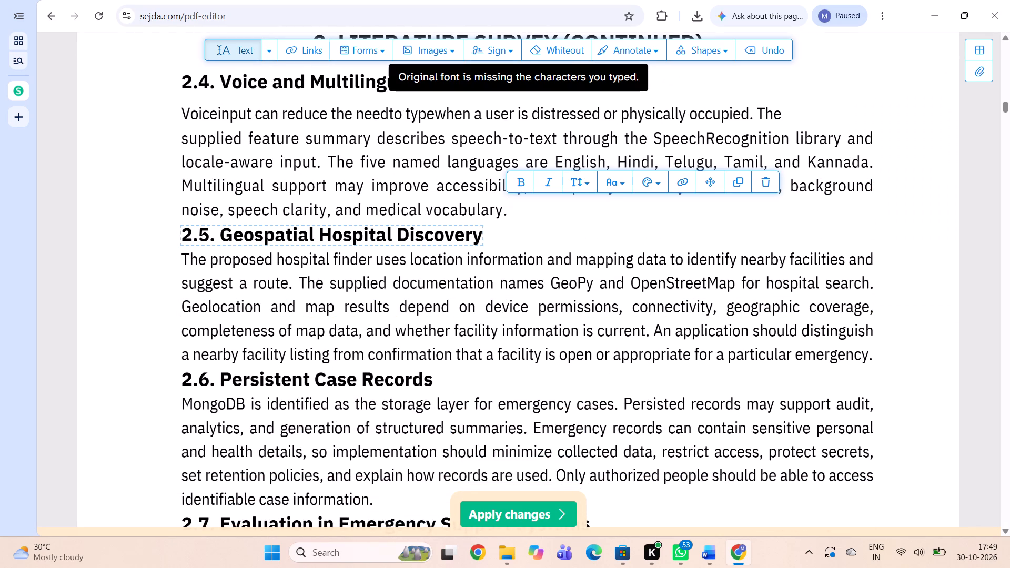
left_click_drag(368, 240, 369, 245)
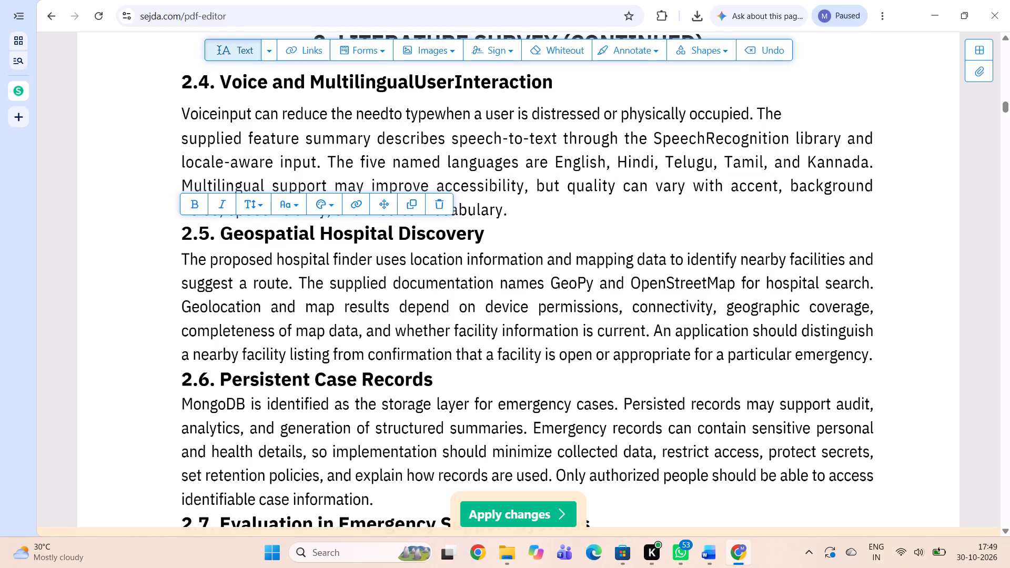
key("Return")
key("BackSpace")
Insert a line break before "Groq LLaMA 3-based classification" in the Severity triage row of the 3.2 Core Functional Modules table.
scroll(623, 375, "down", 3)
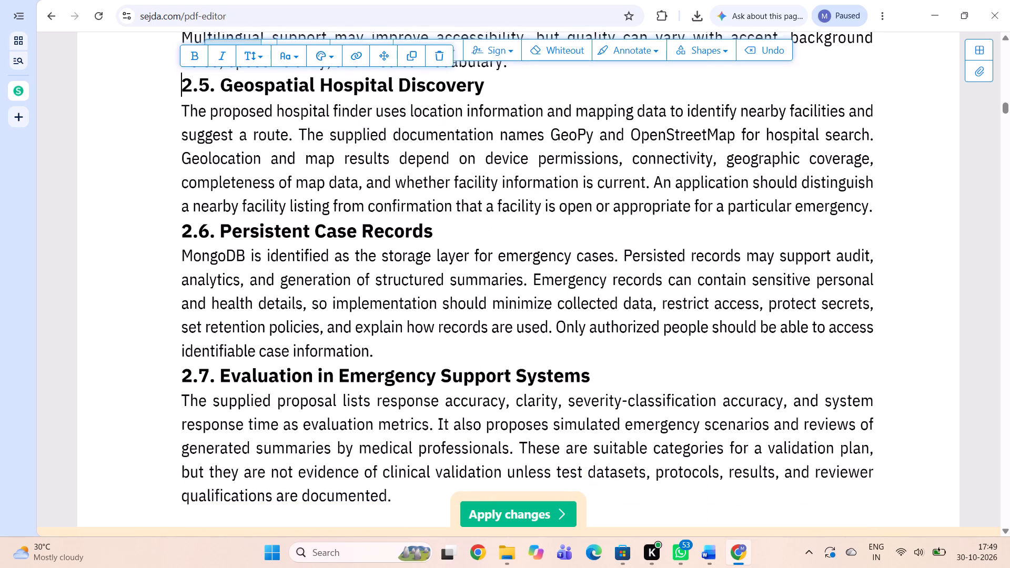
scroll(623, 375, "down", 6)
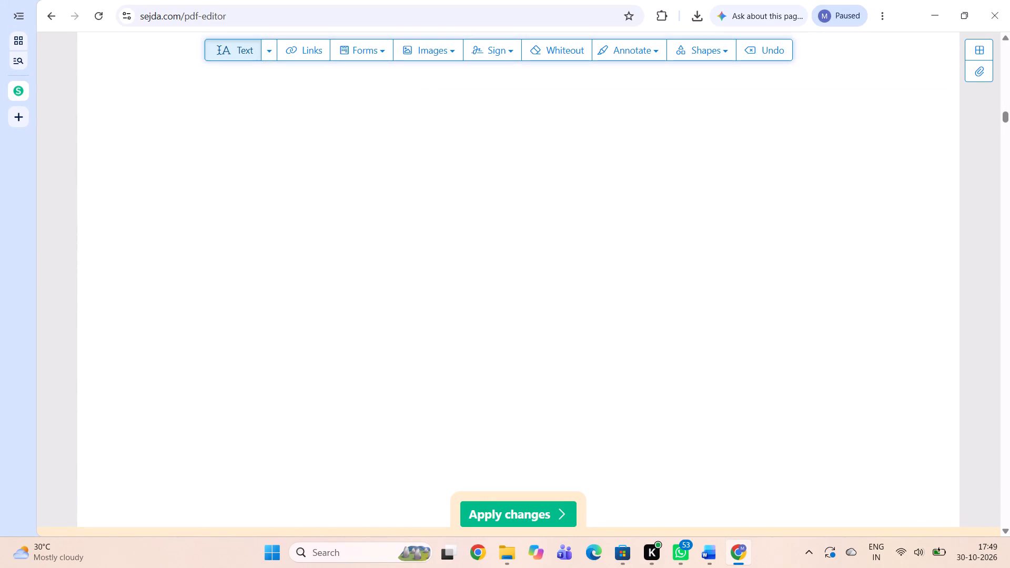
scroll(623, 375, "up", 4)
scroll(623, 375, "down", 2)
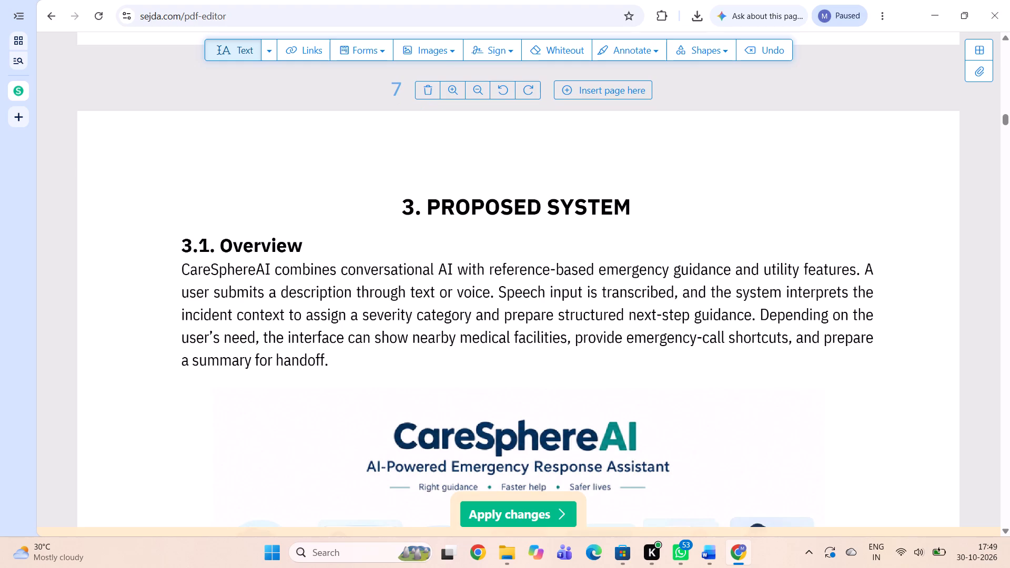
scroll(623, 375, "down", 3)
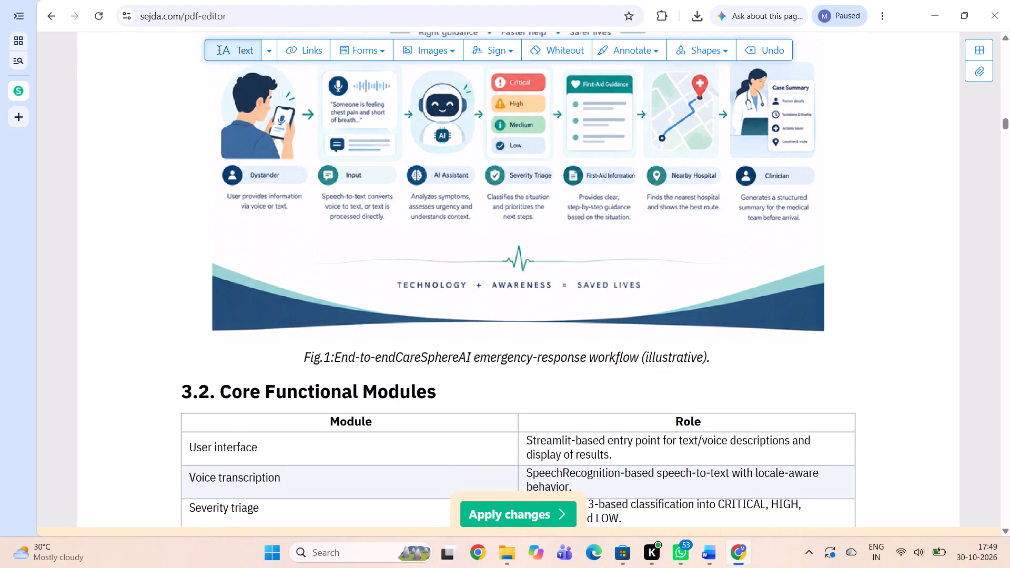
scroll(623, 375, "down", 1)
scroll(543, 378, "down", 1)
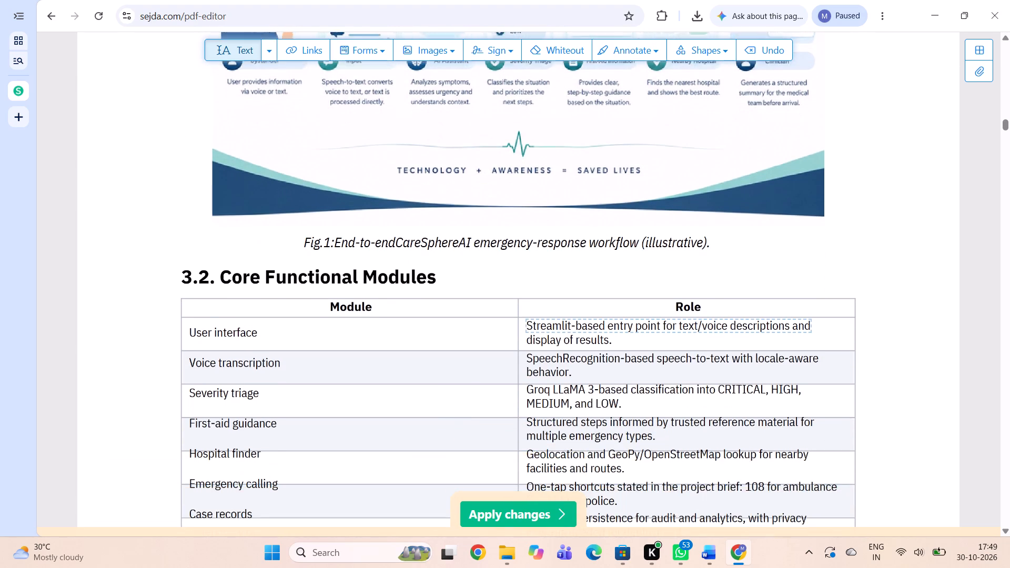
scroll(543, 378, "down", 4)
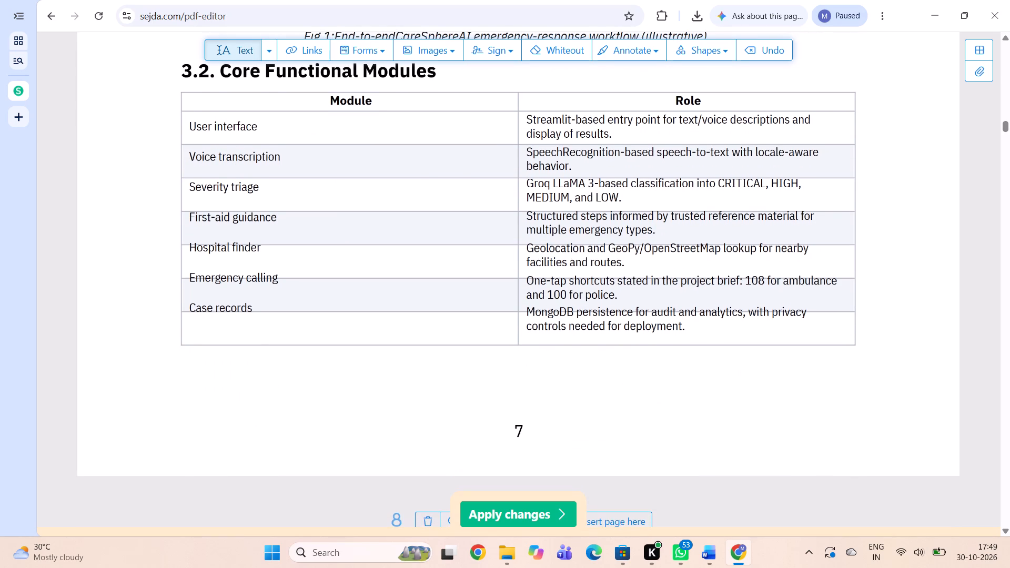
left_click(534, 185)
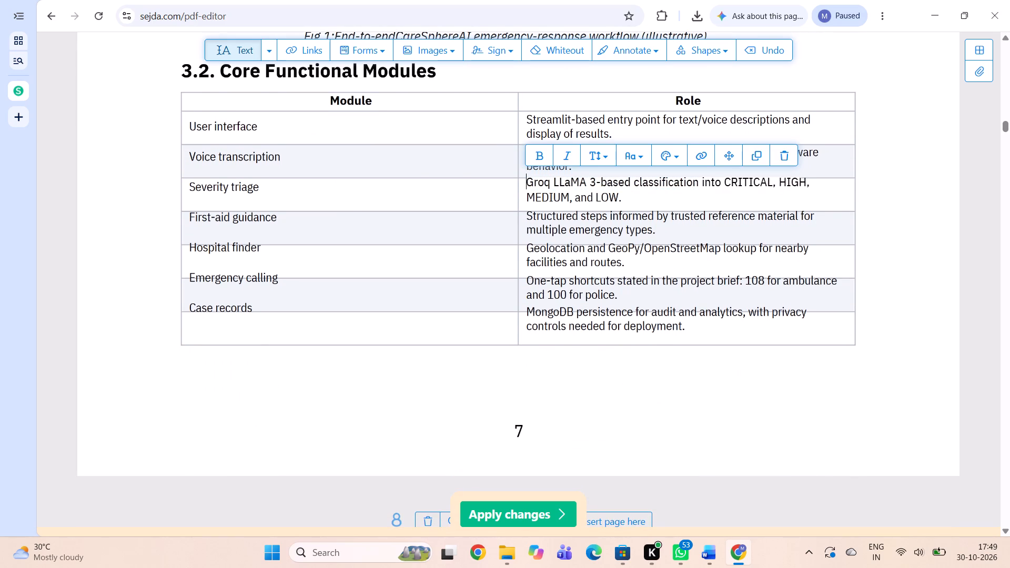
key("Return")
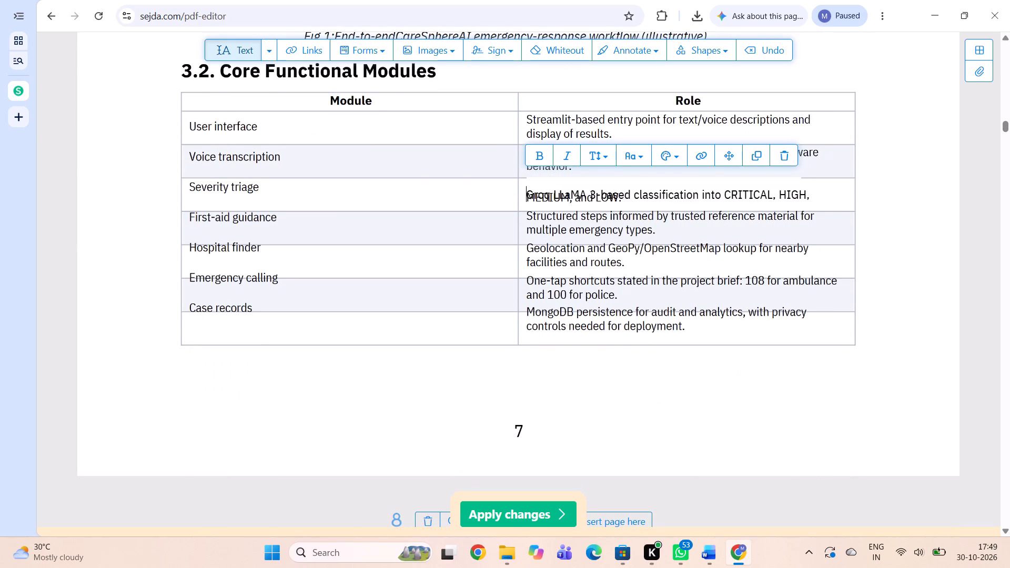
Remove the line break before "Groq LLaMA 3-based classification" in the Severity triage row of the 3.2 Core Functional Modules table.
key("BackSpace")
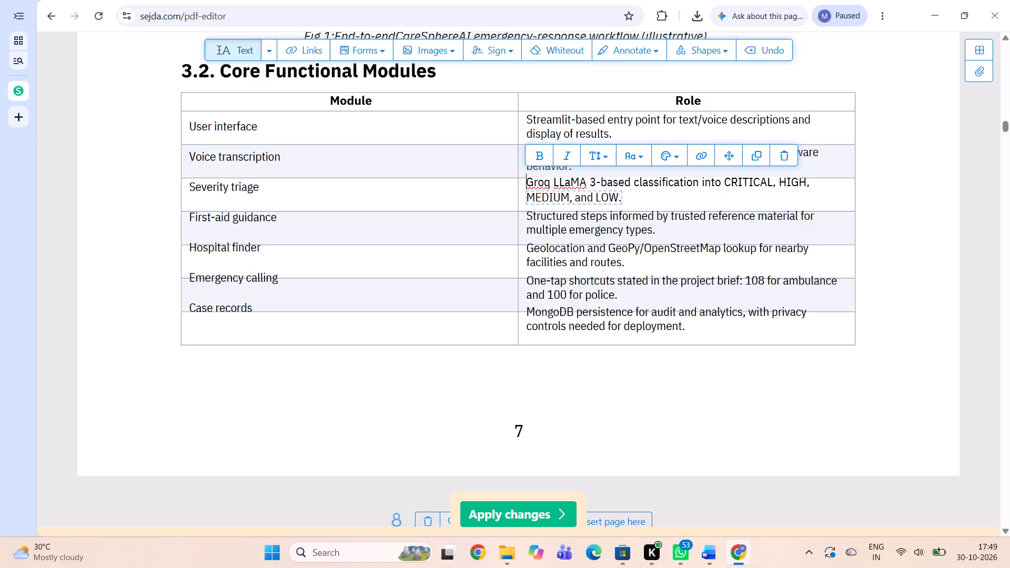
left_click(706, 202)
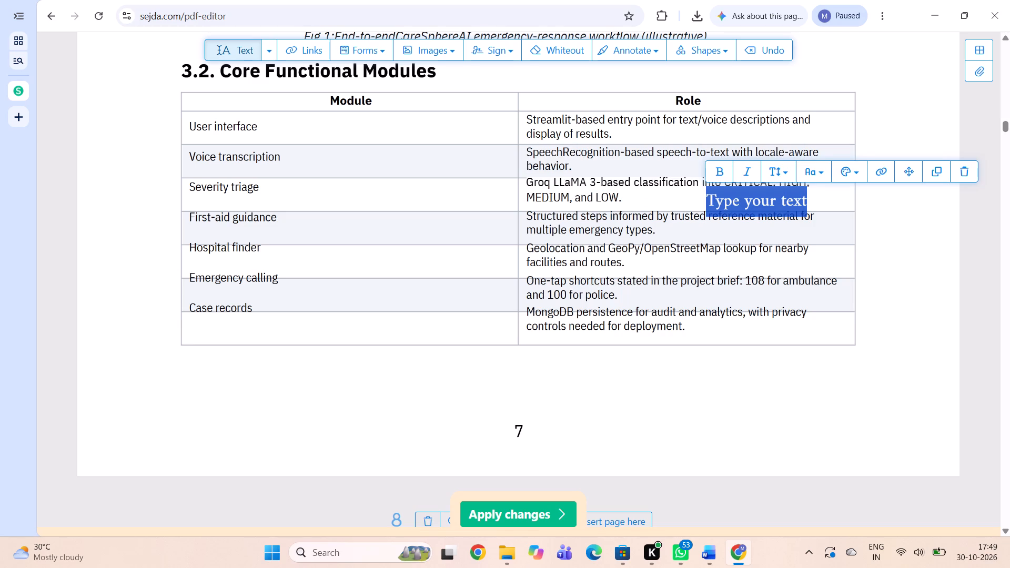
Open the two role text lines of the Severity triage row for editing, from "Groq LLaMA 3-based classification" through "MEDIUM, and LOW.".
left_click(685, 182)
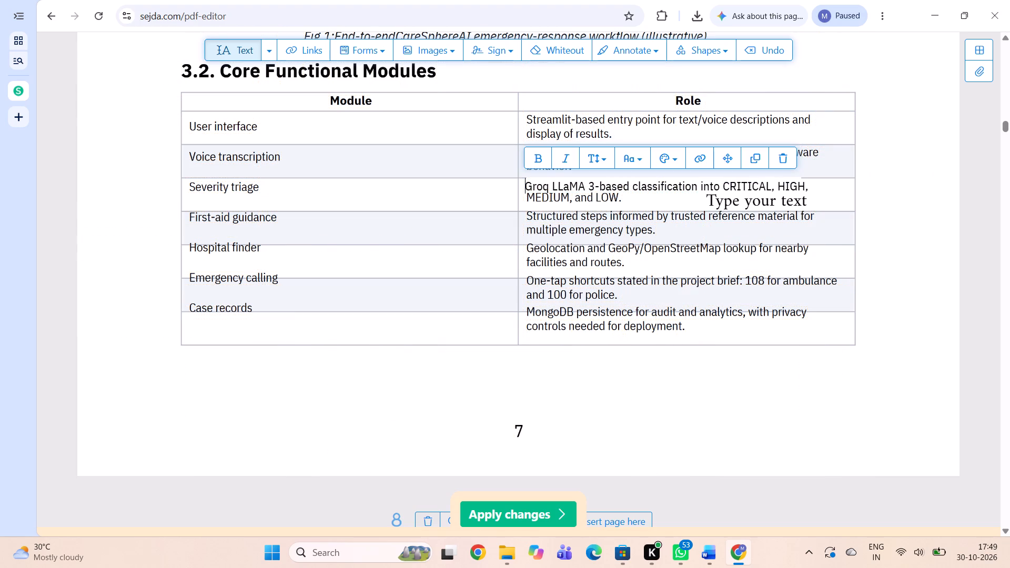
left_click(619, 200)
left_click(619, 200)
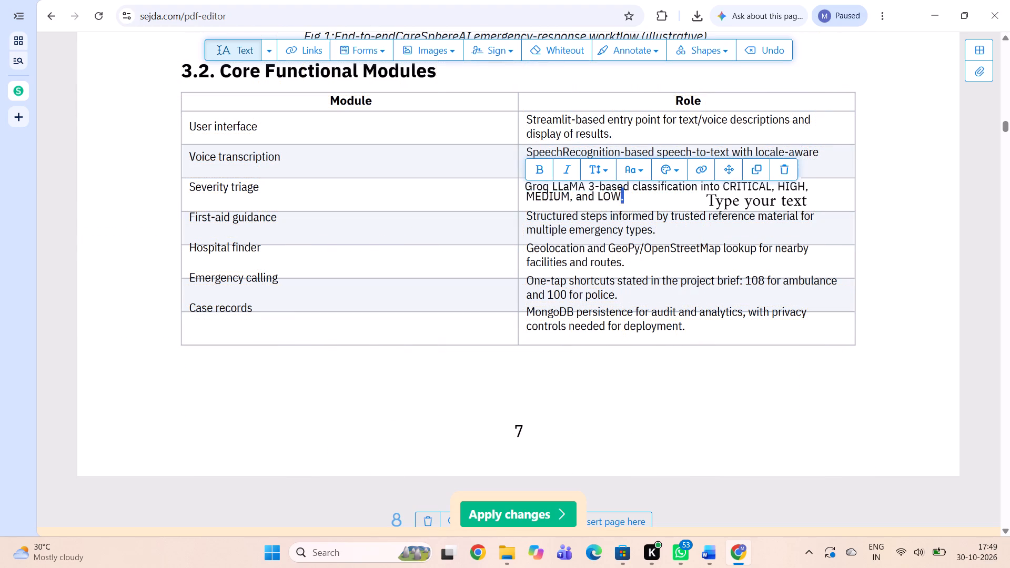
left_click(653, 201)
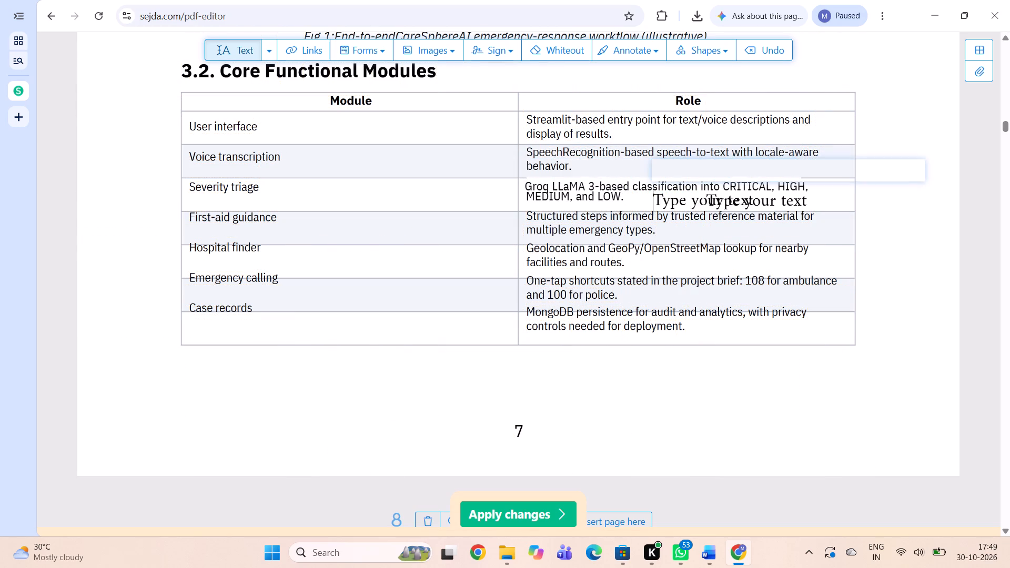
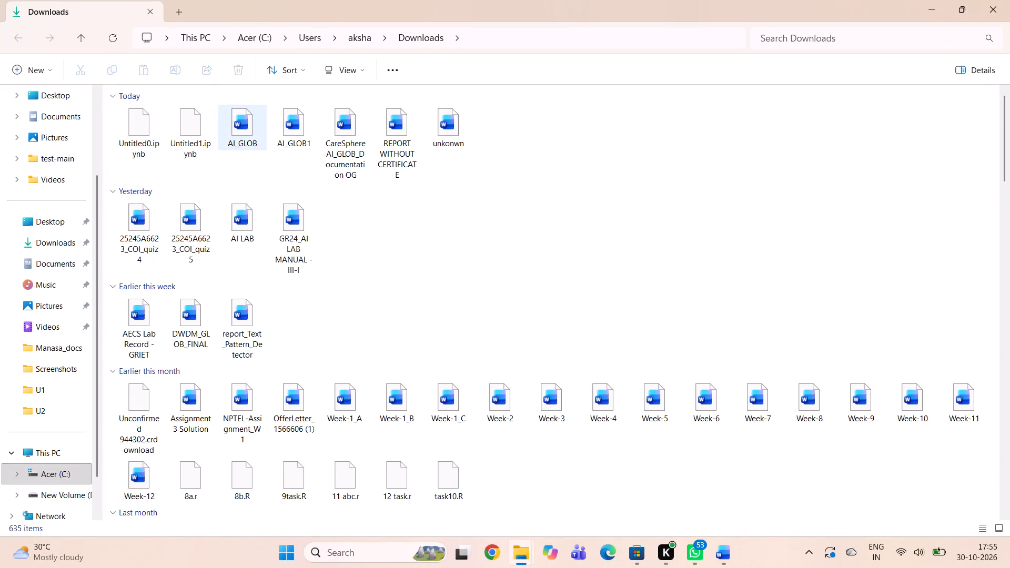
Open the file CareSphereAI_GLOB_Documentation OG from the Downloads folder in Google Chrome.
left_click(231, 157)
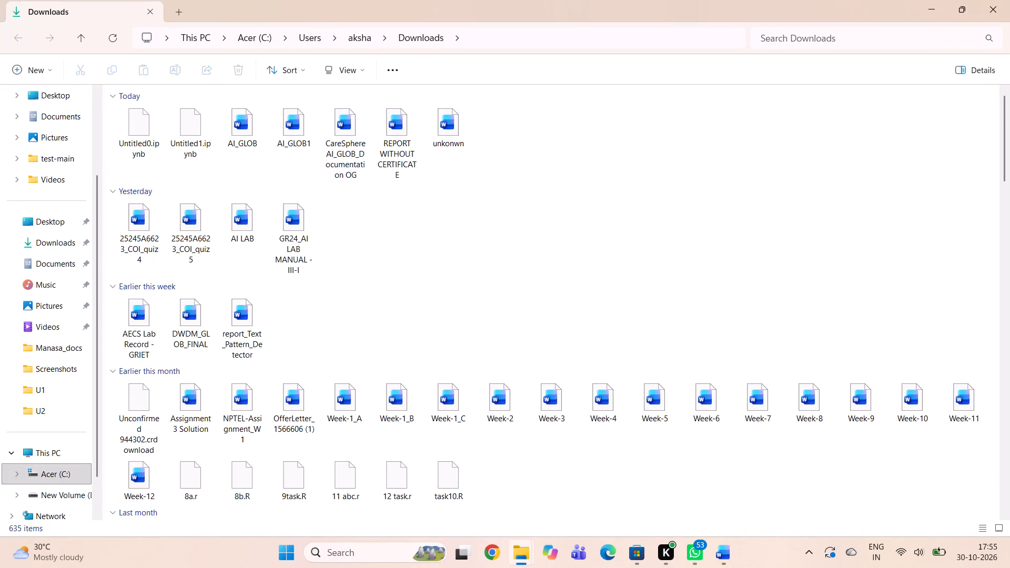
left_click(358, 174)
right_click(358, 174)
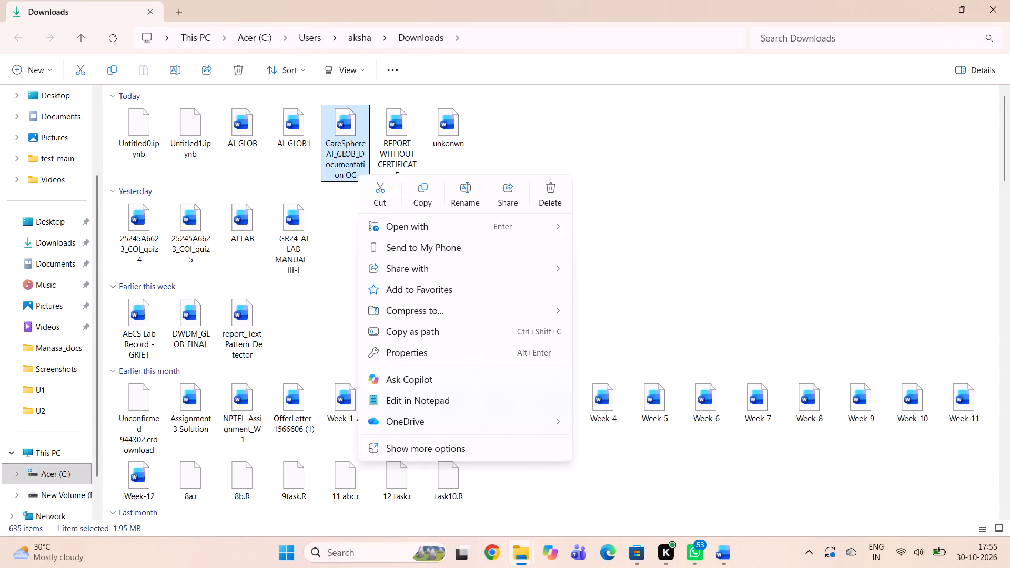
left_click(427, 232)
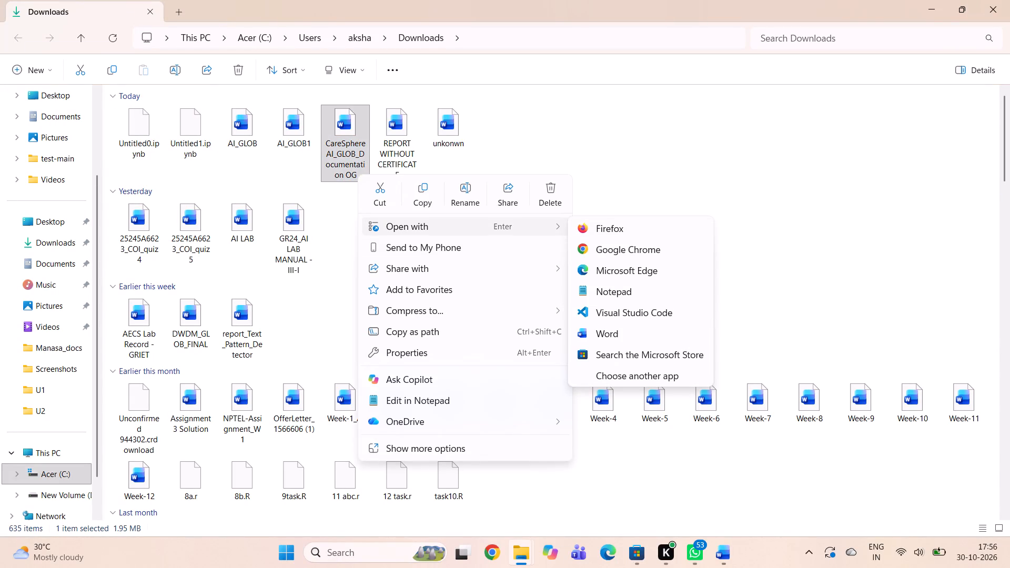
left_click(613, 251)
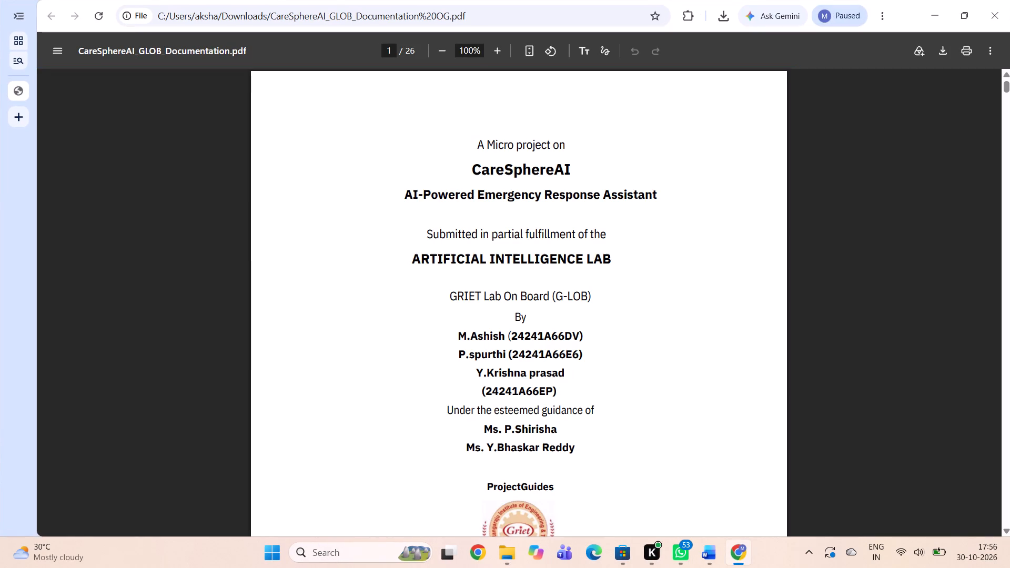
Review the CareSphereAI documentation PDF from the cover page through the certificate and abstract to sections 1.2 to 1.4.
scroll(507, 249, "down", 9)
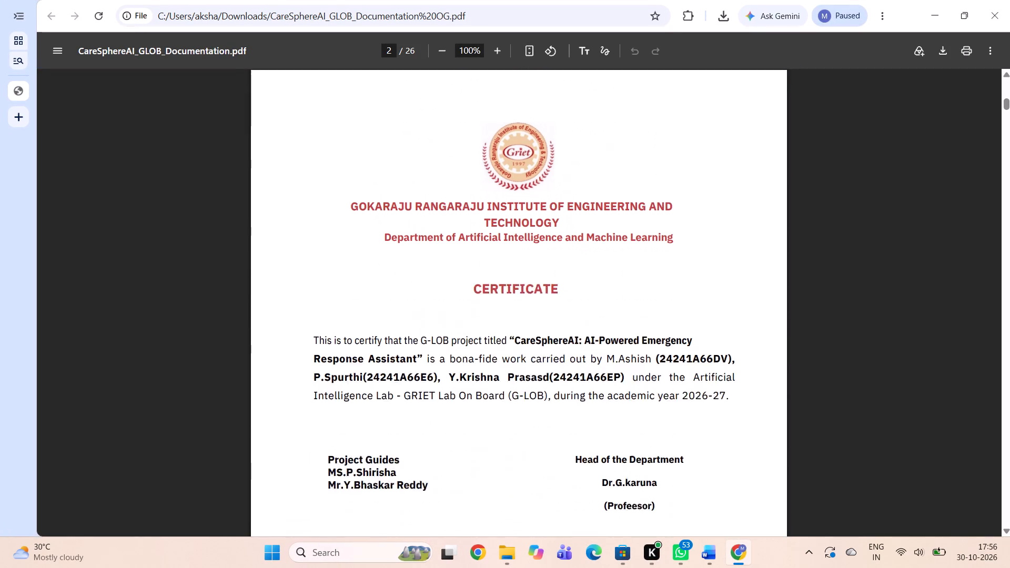
scroll(507, 249, "down", 11)
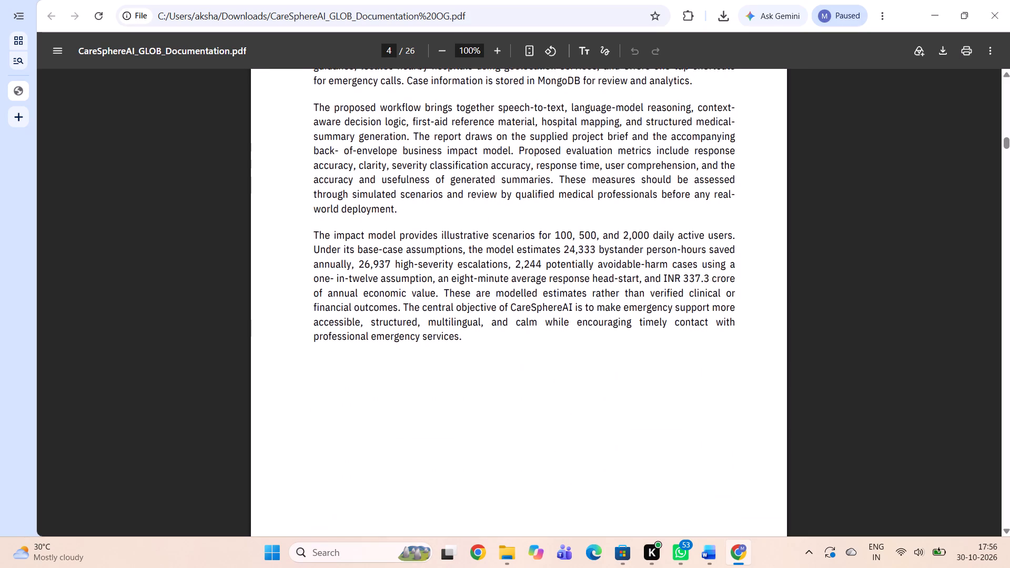
scroll(507, 249, "down", 4)
scroll(507, 249, "up", 1)
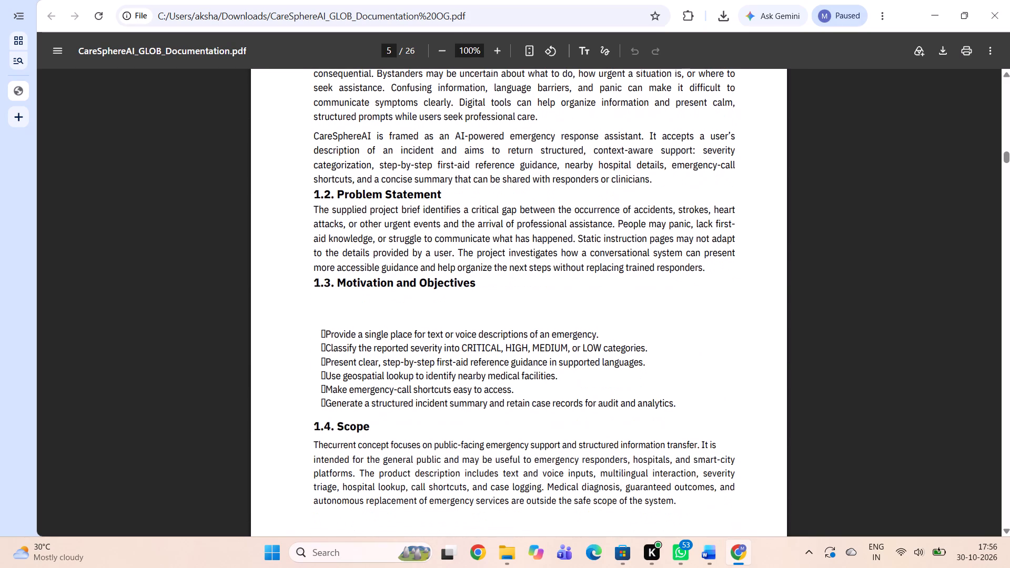
scroll(507, 249, "up", 6)
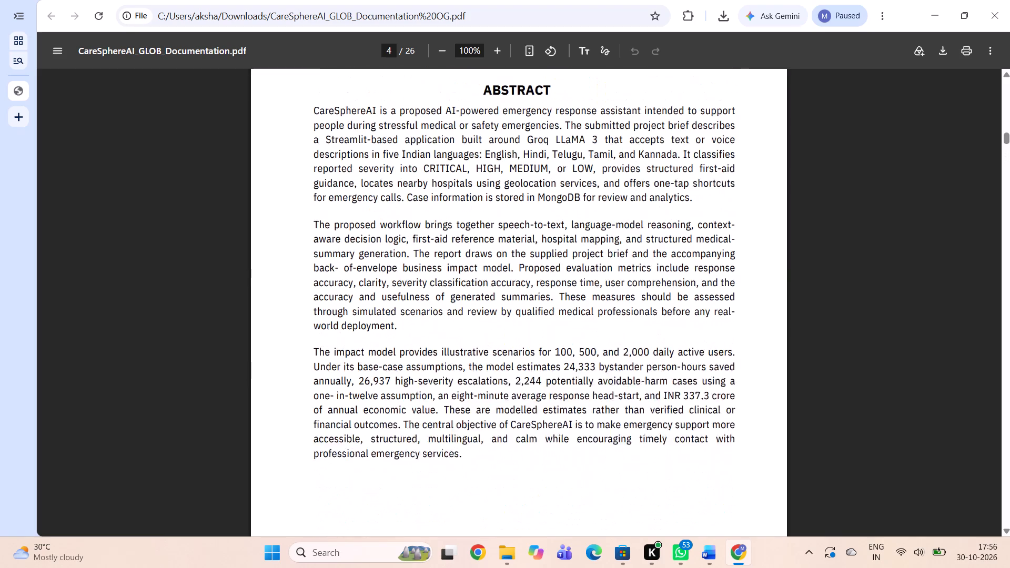
scroll(507, 249, "up", 14)
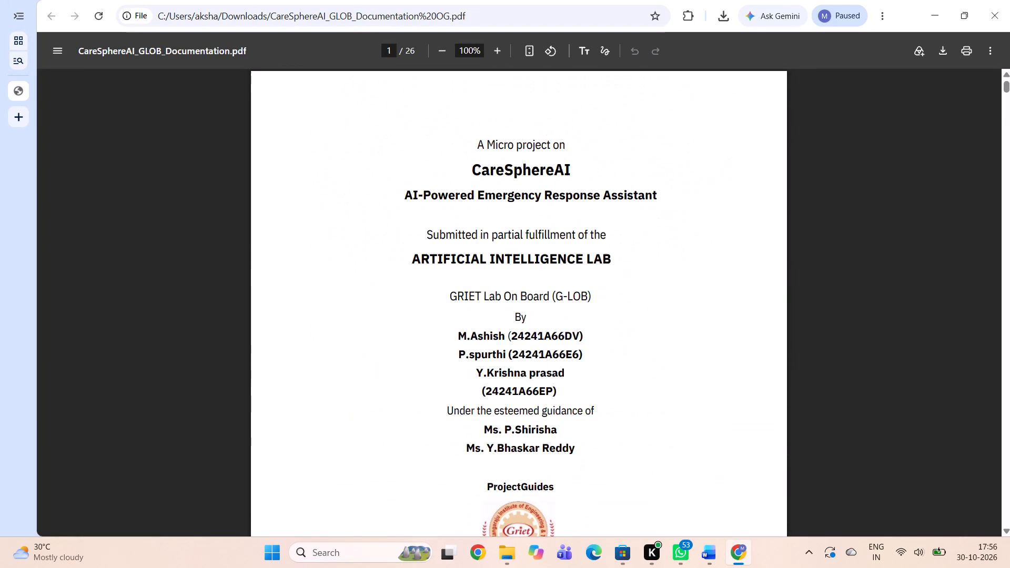
scroll(507, 249, "down", 1)
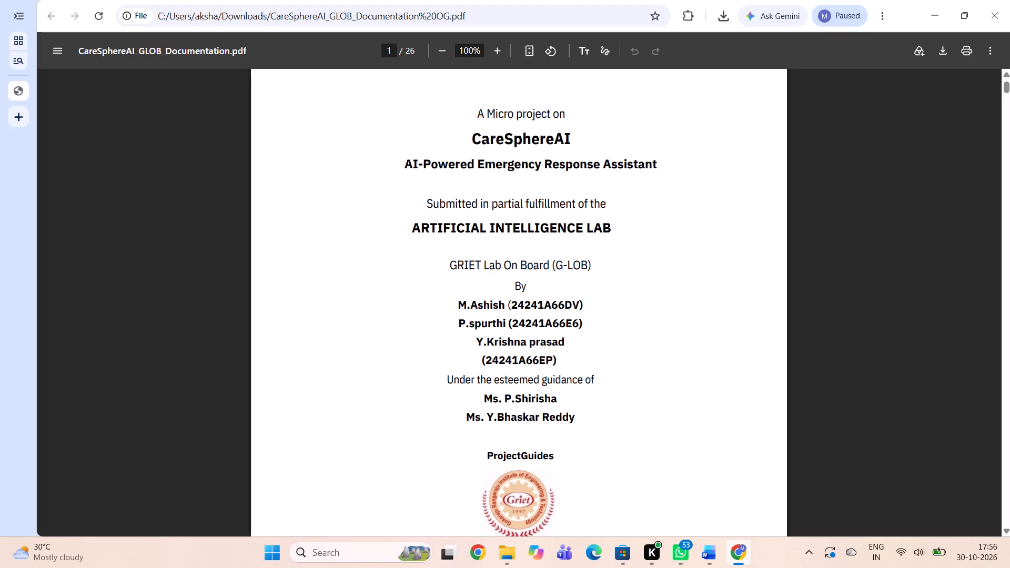
Close the CareSphereAI documentation PDF window and the browser profile chooser.
left_click(476, 558)
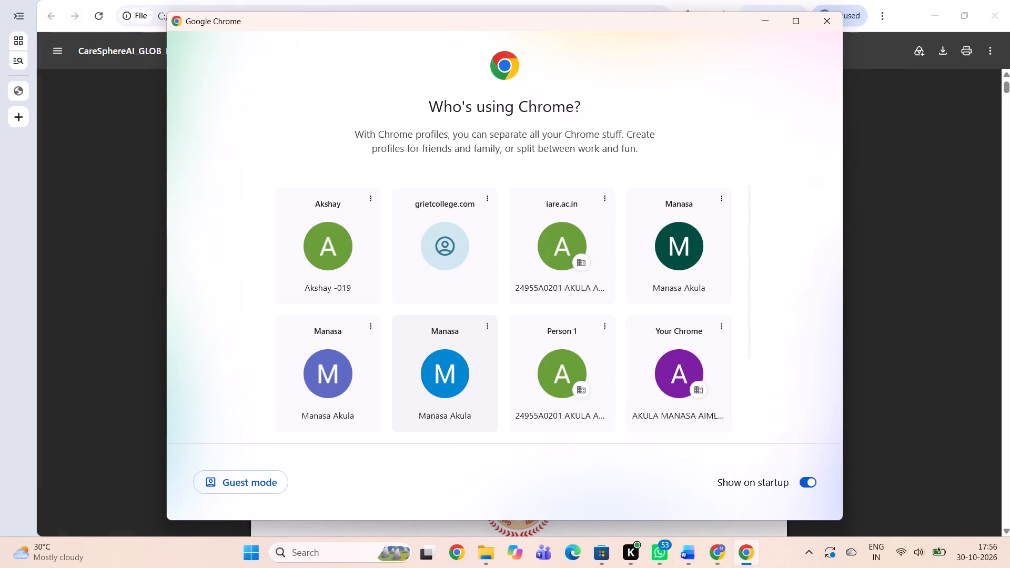
left_click(853, 374)
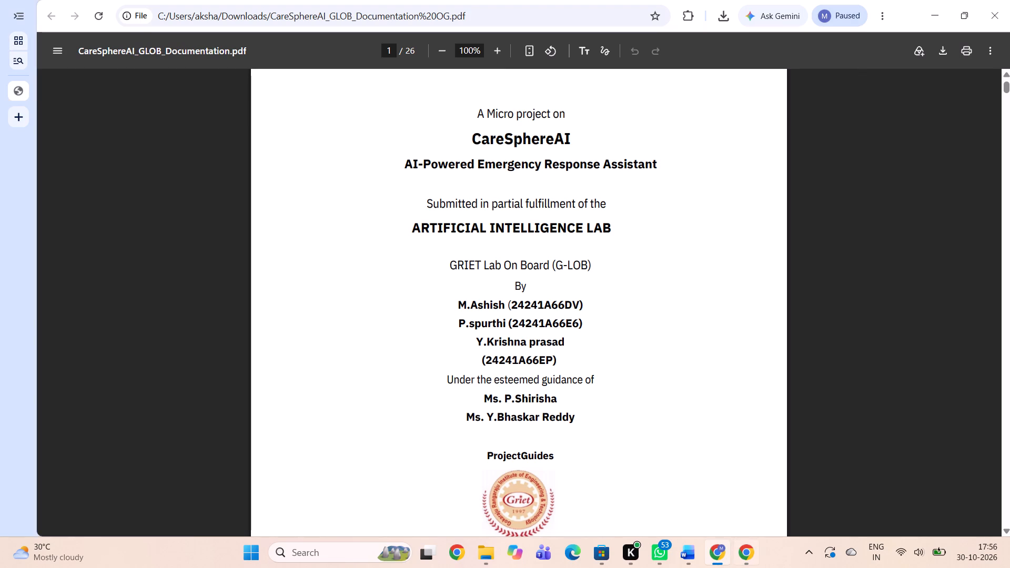
left_click(718, 554)
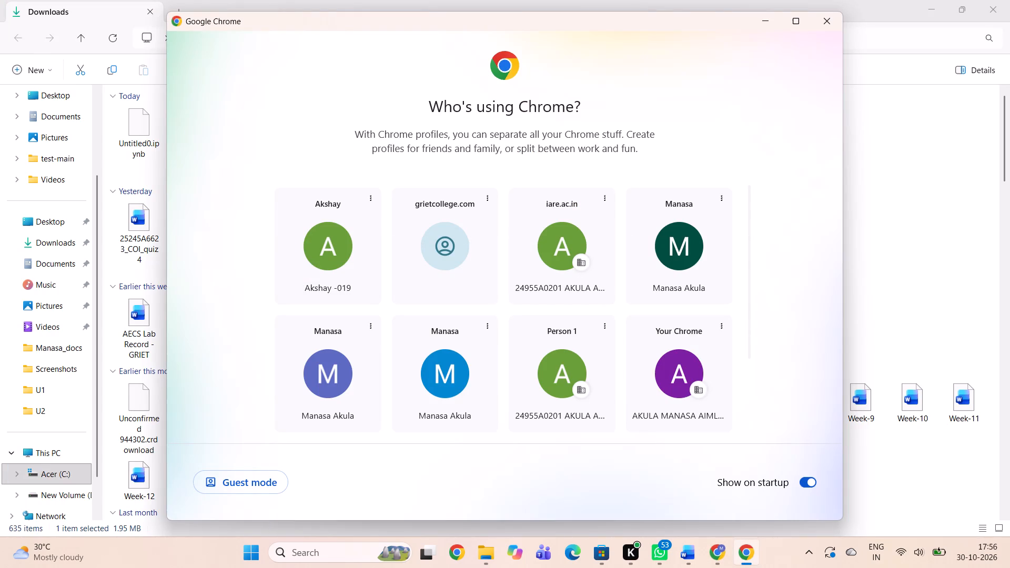
left_click(718, 554)
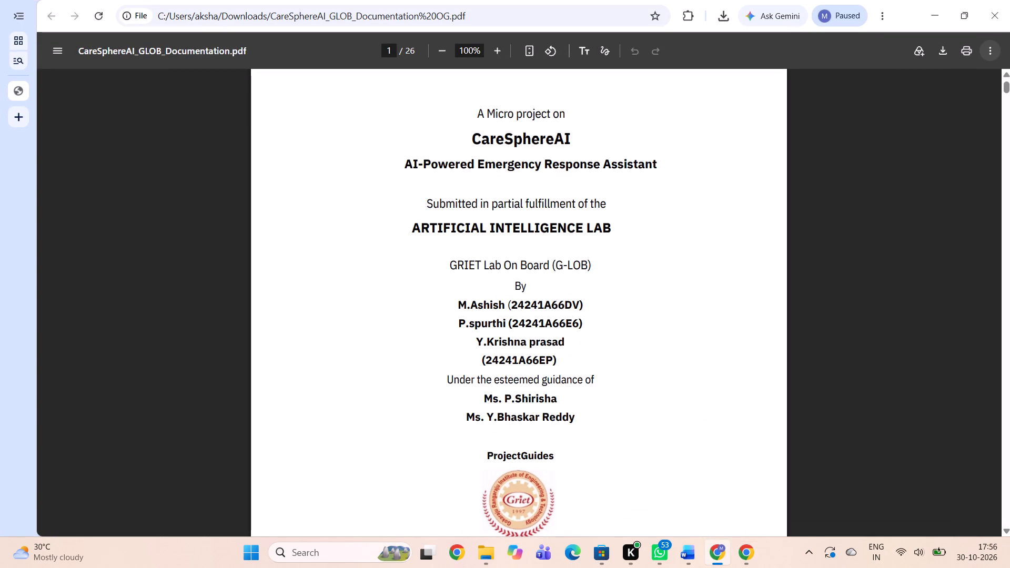
left_click(991, 13)
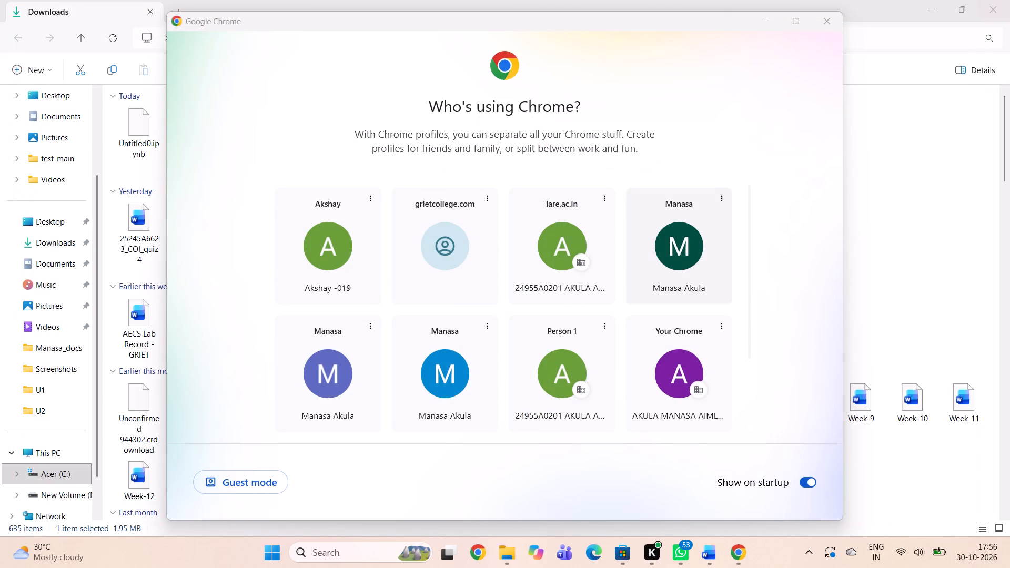
left_click(822, 21)
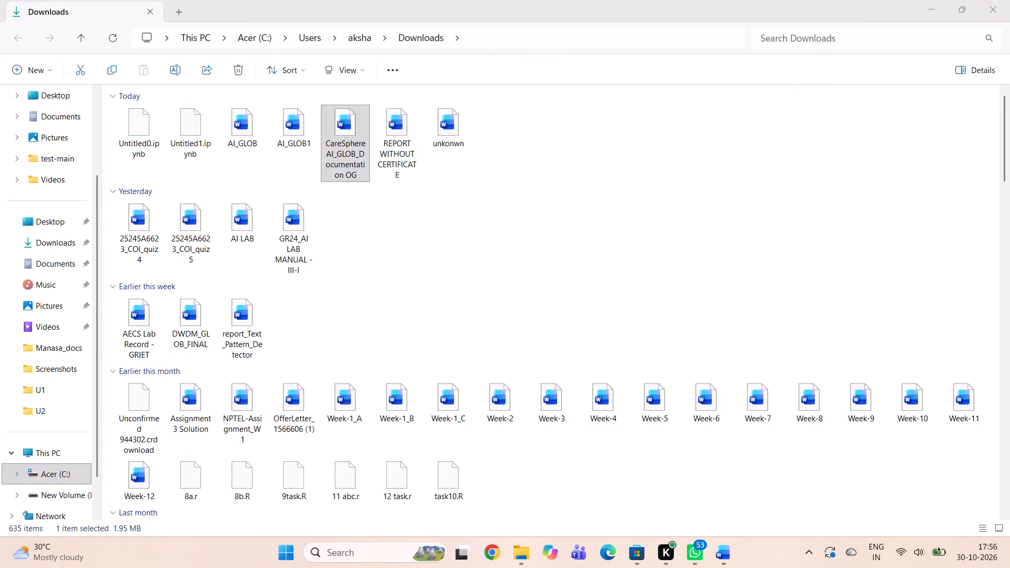
Open Chrome with the first listed profile and dismiss the notice about using account settings on all devices.
left_click(497, 553)
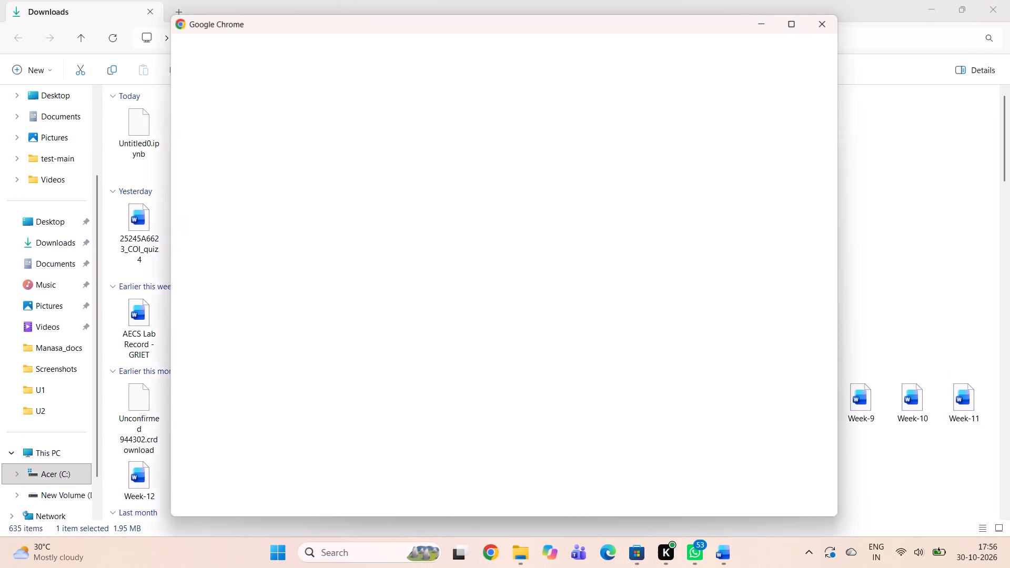
scroll(460, 321, "down", 5)
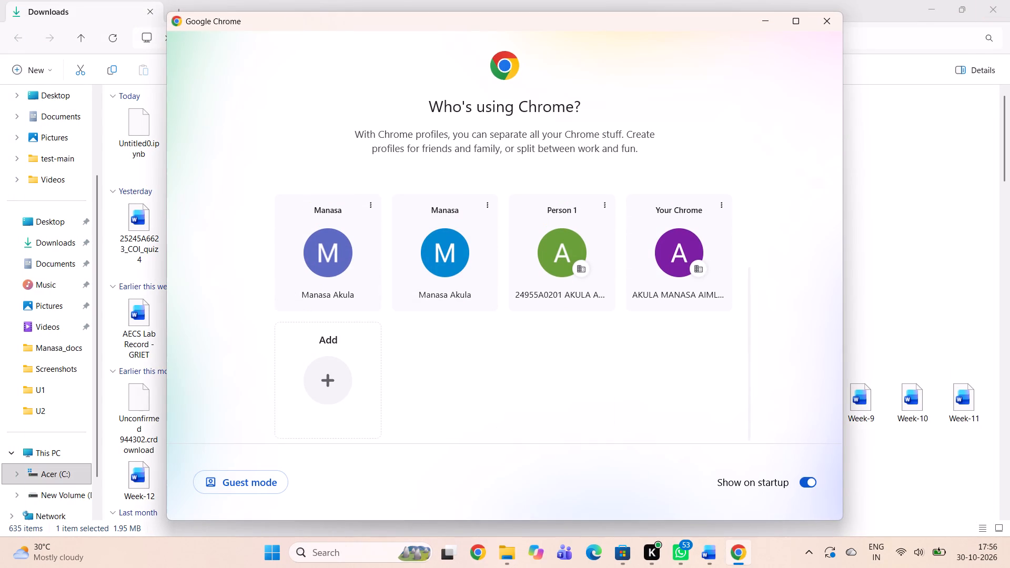
scroll(338, 243, "up", 5)
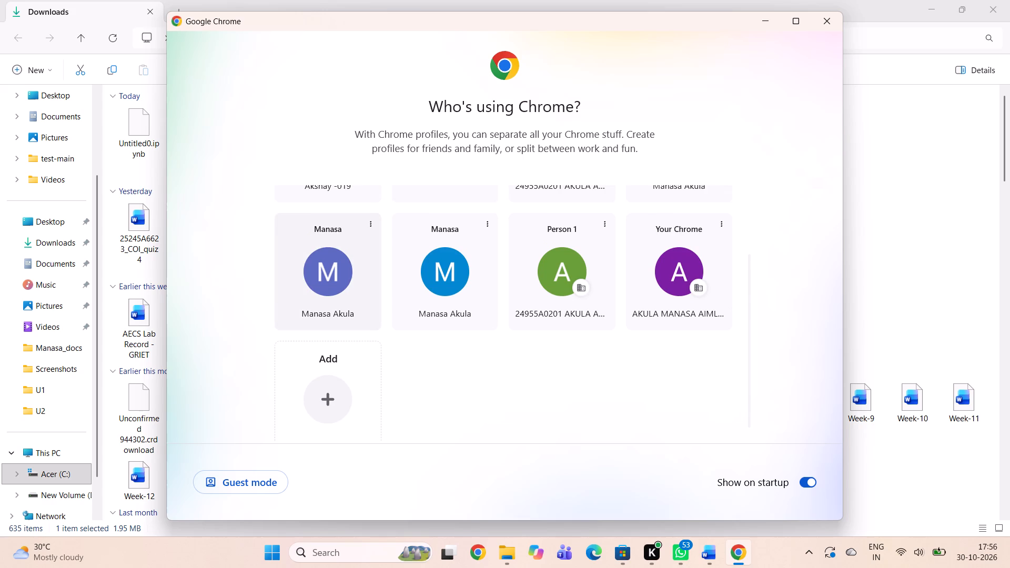
scroll(338, 243, "up", 1)
left_click(316, 232)
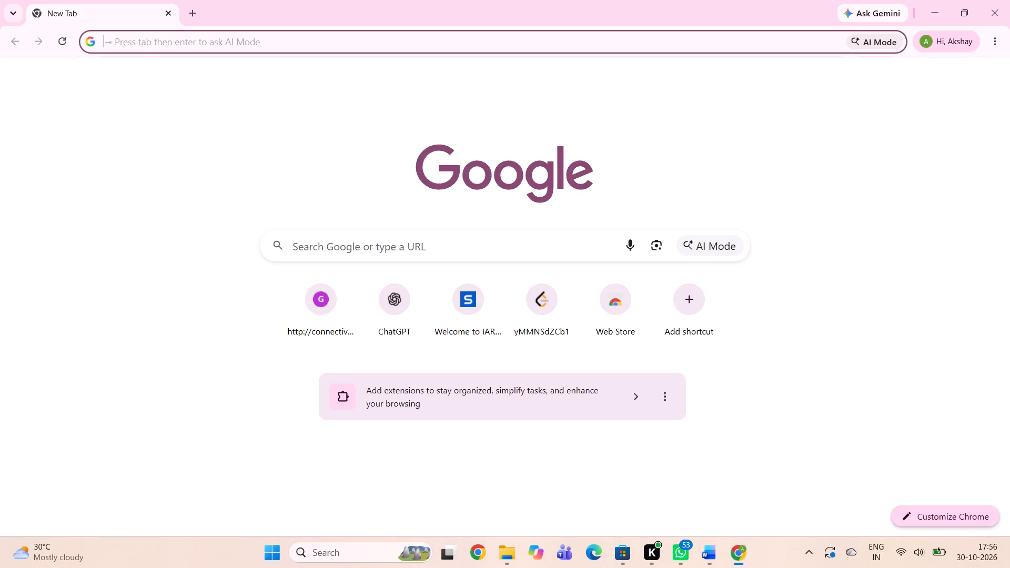
left_click(346, 245)
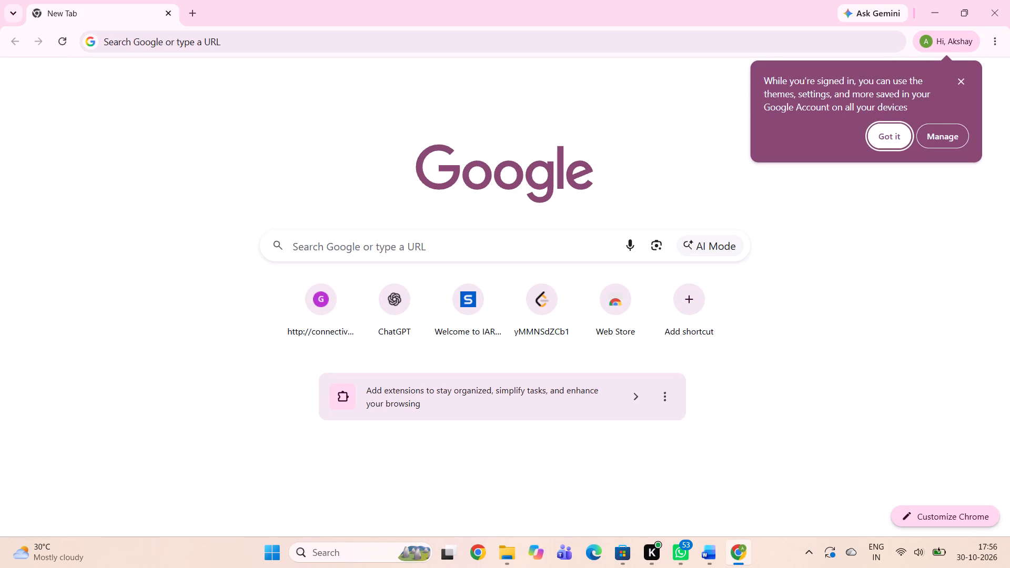
left_click(332, 235)
scroll(334, 320, "up", 2)
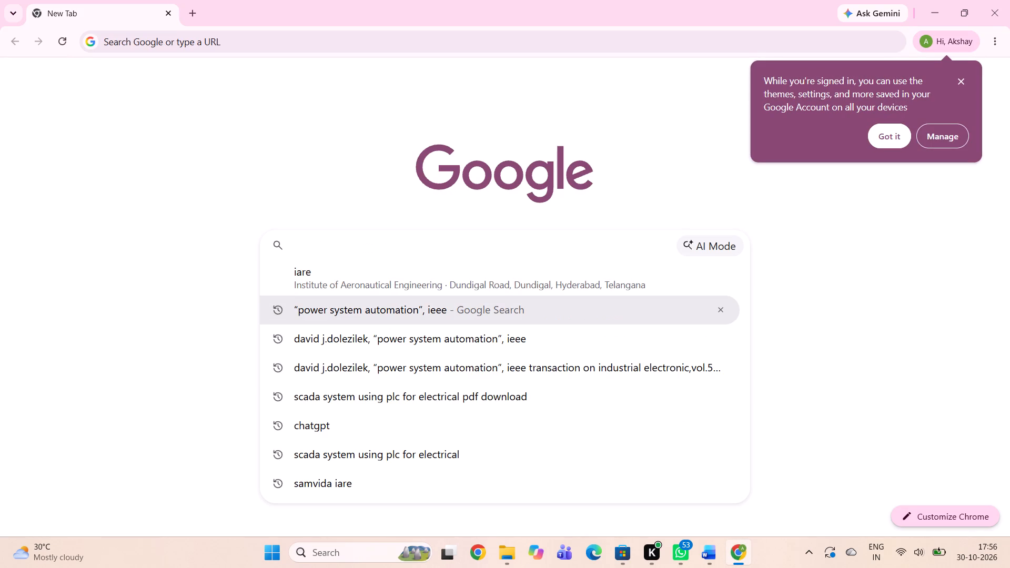
left_click(309, 241)
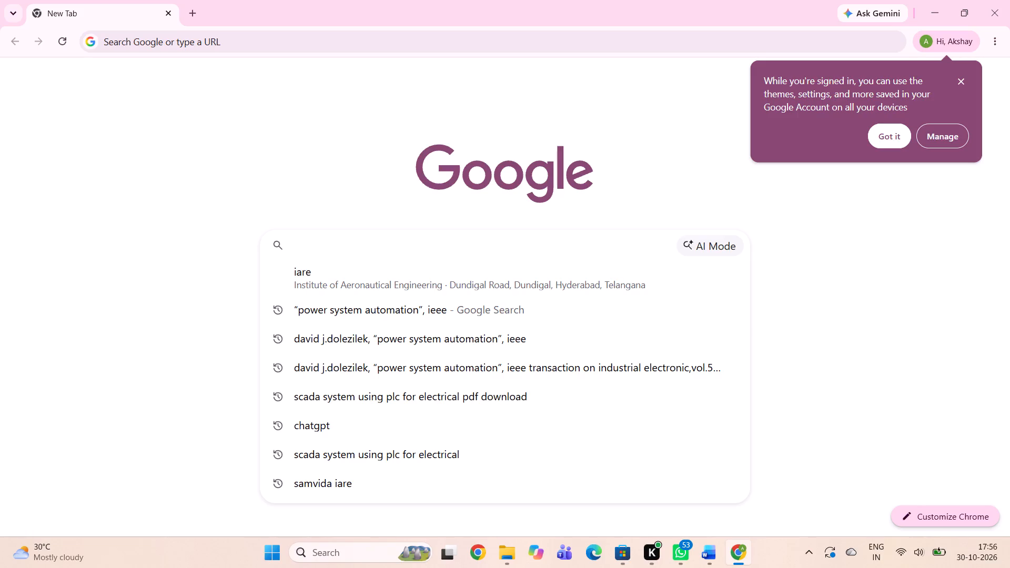
left_click(961, 80)
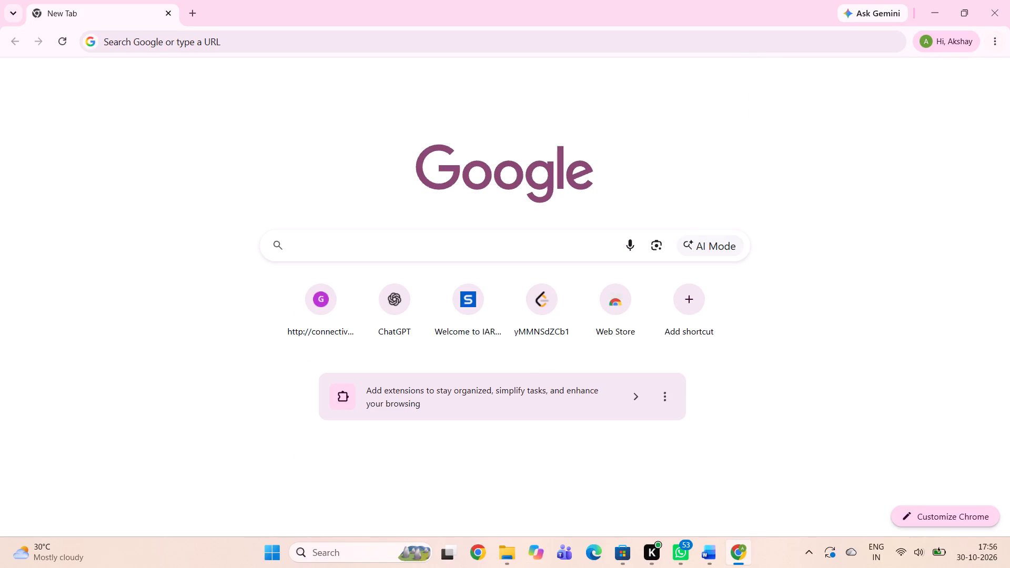
Switch to the purple school profile in Chrome.
left_click(960, 37)
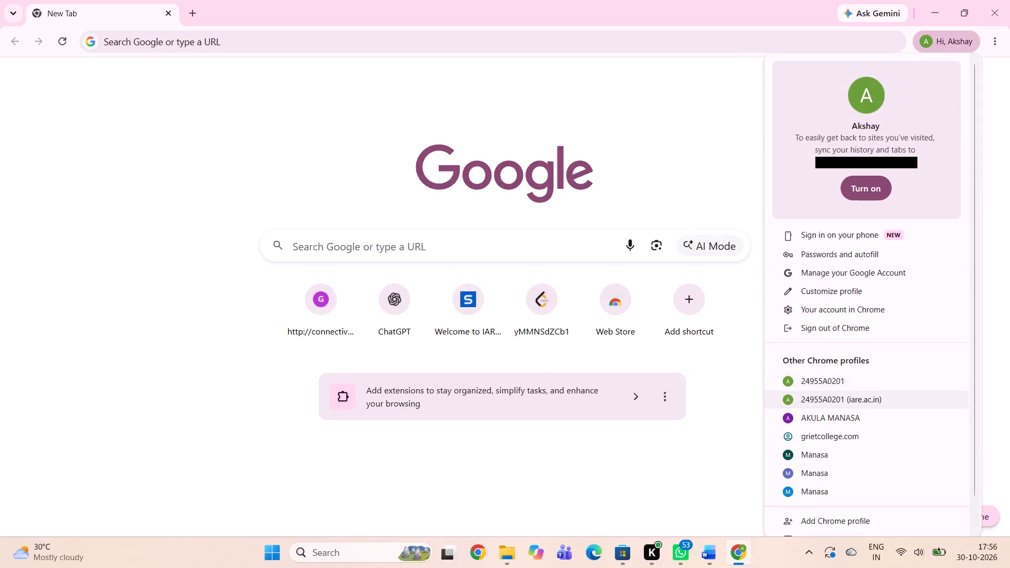
left_click(817, 414)
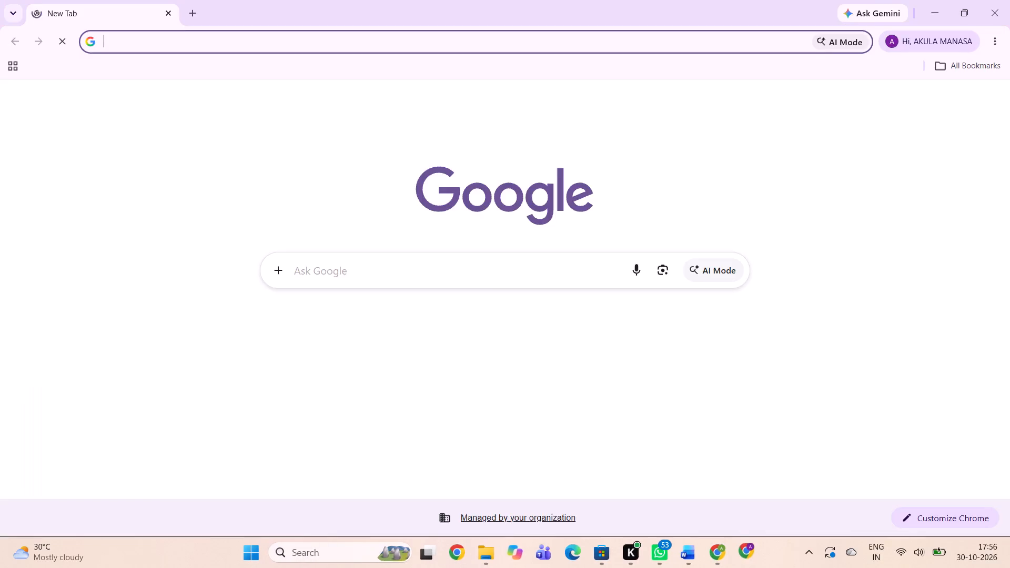
Search Google for "ONLINE PDF EDITOR".
left_click(357, 276)
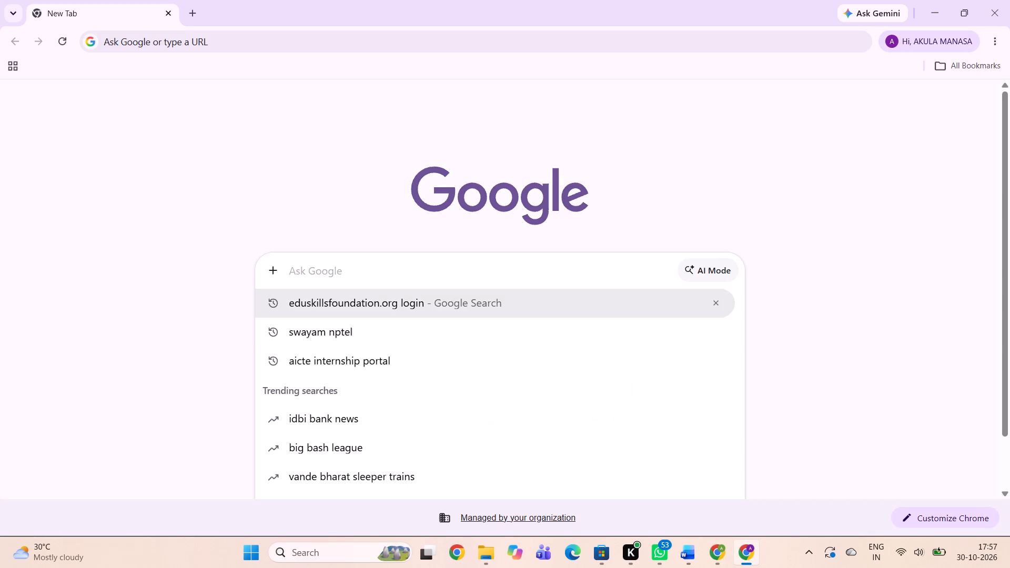
type("ONLINE")
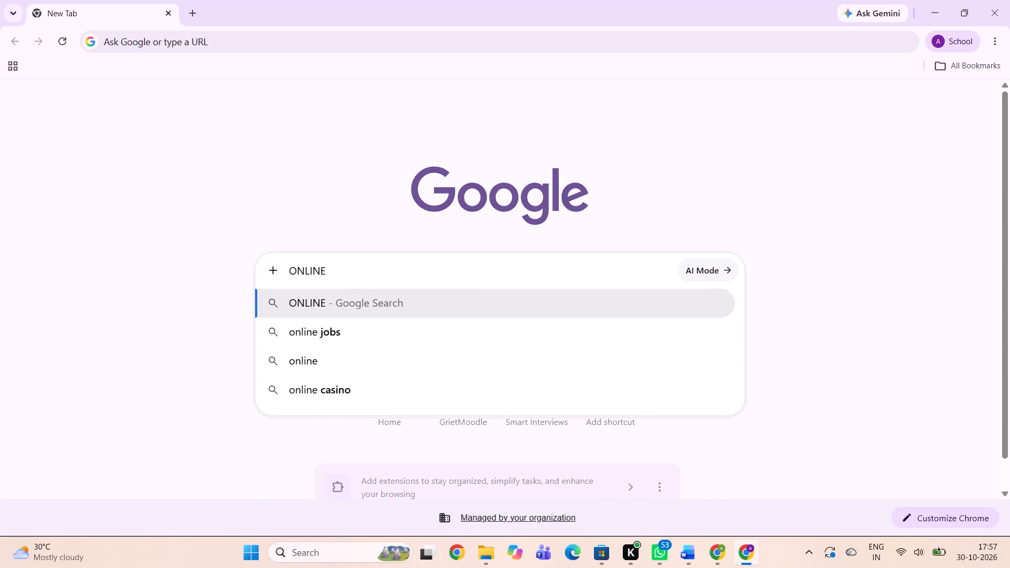
key("space")
type("PDF EDITOR")
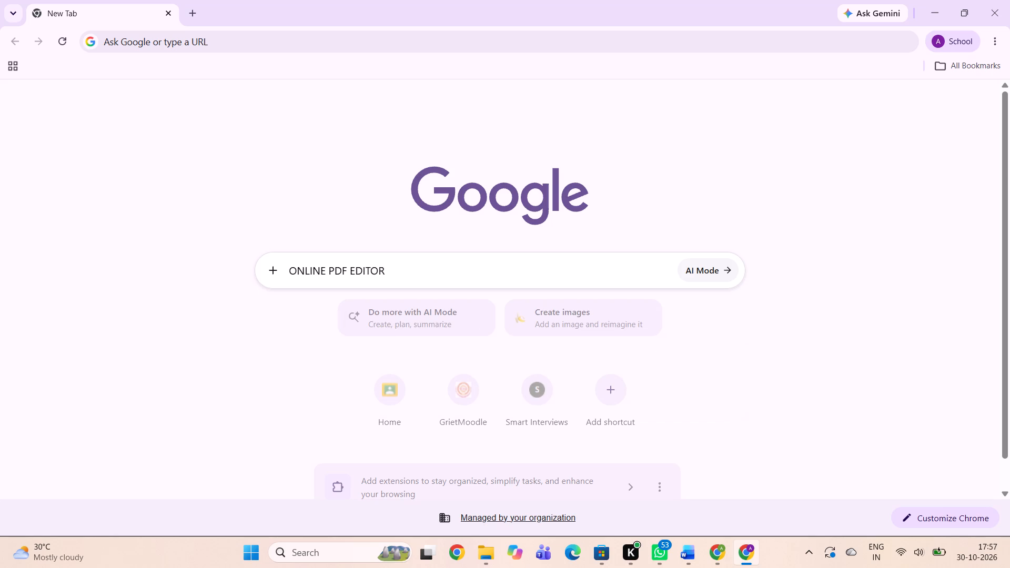
key("Return")
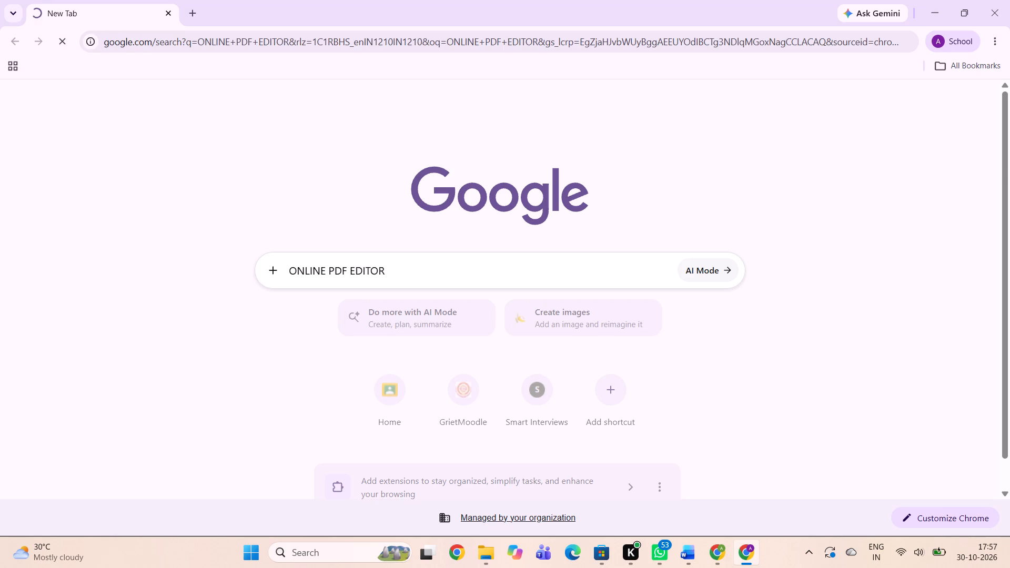
key("Return")
key("Return")
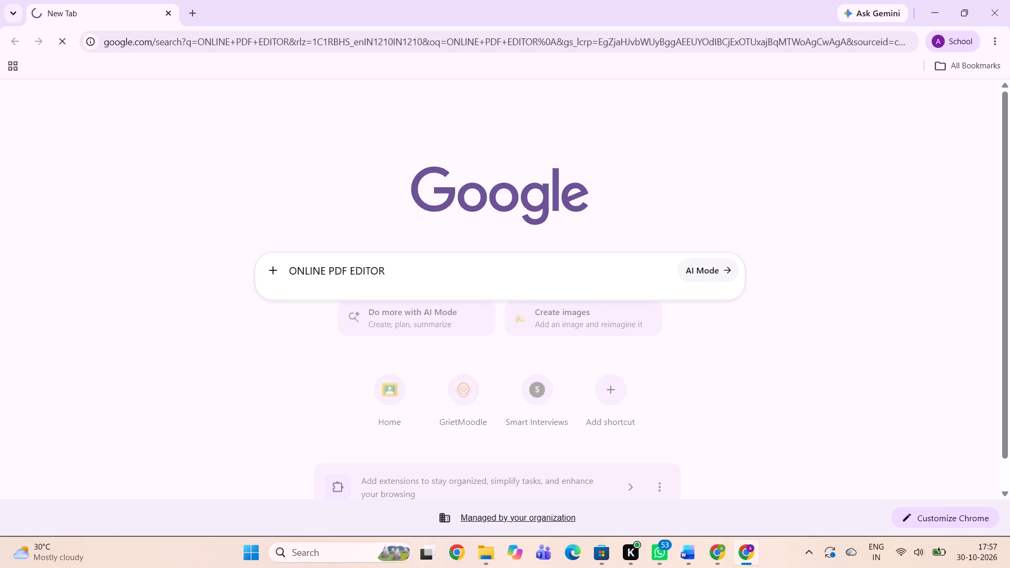
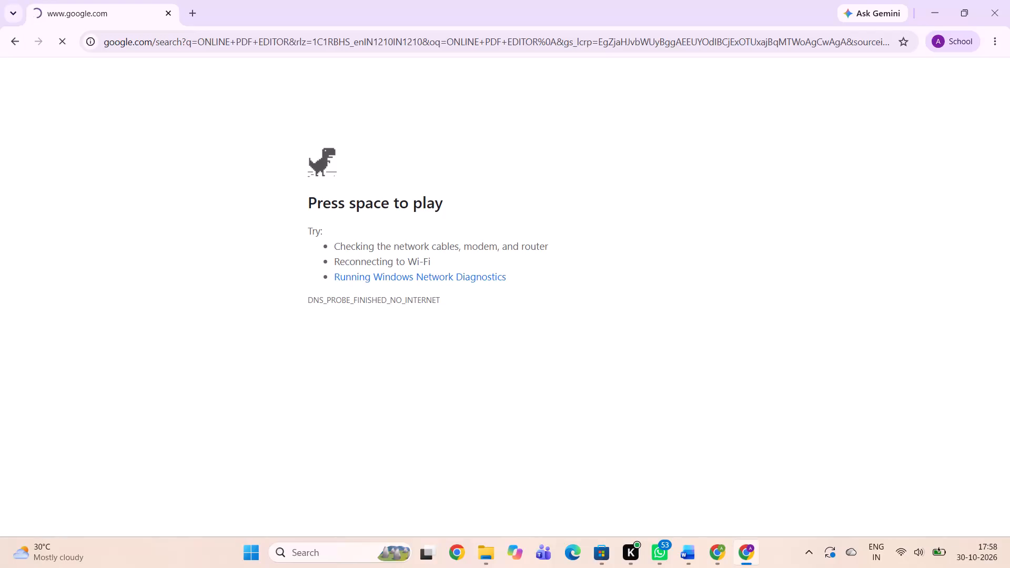
Return from the failed page to the new tab page and search Google again for "ONLINE PDF EDITOR".
left_click(345, 173)
left_click(13, 44)
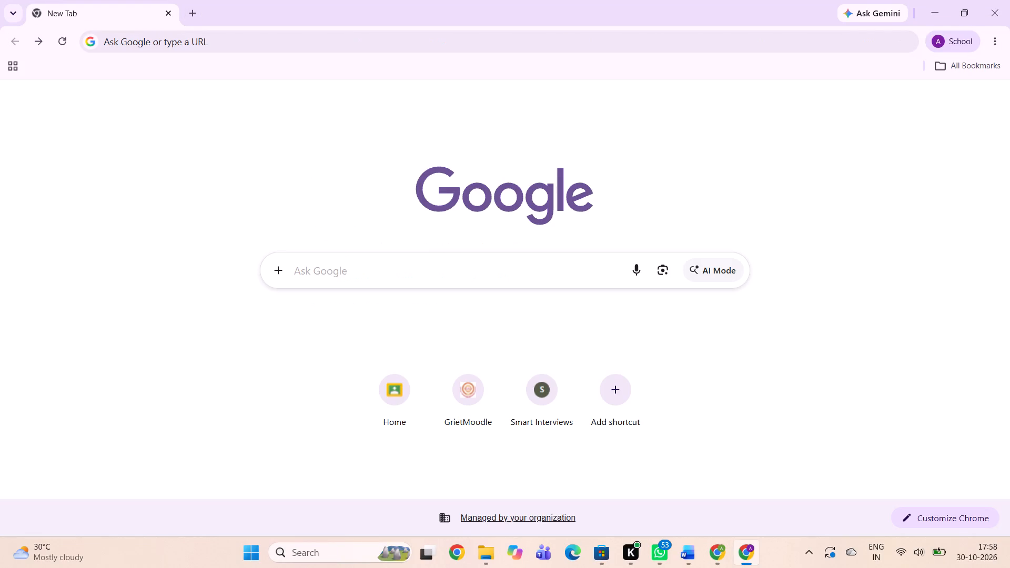
left_click(454, 271)
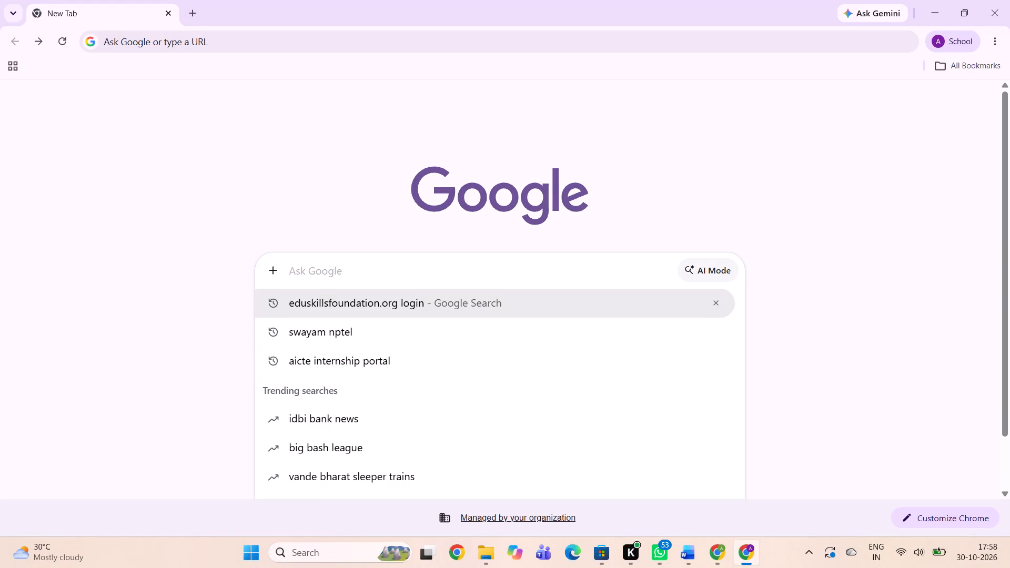
left_click(356, 265)
type("ONLINE PDF EDITO")
key("r")
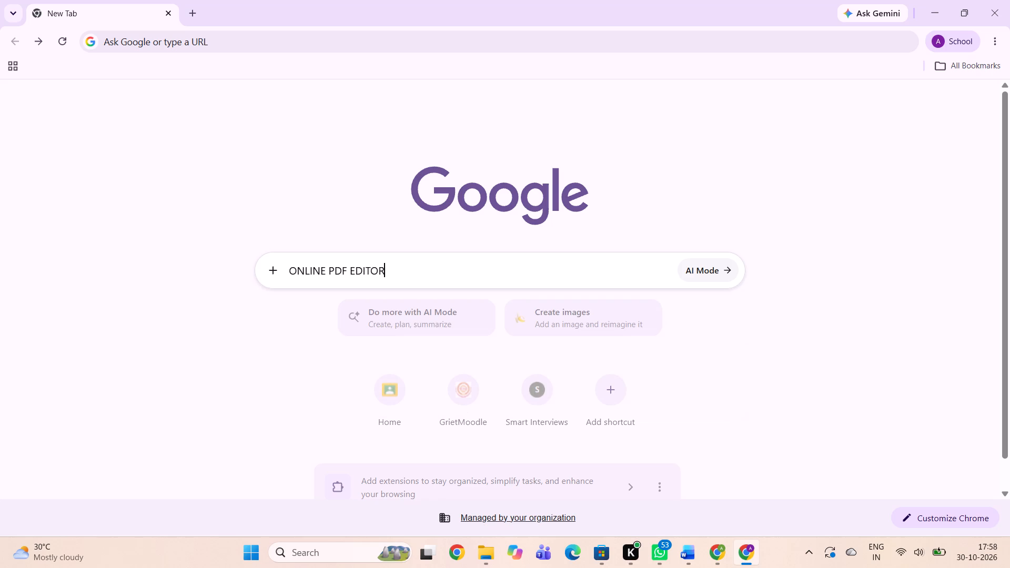
key("Return")
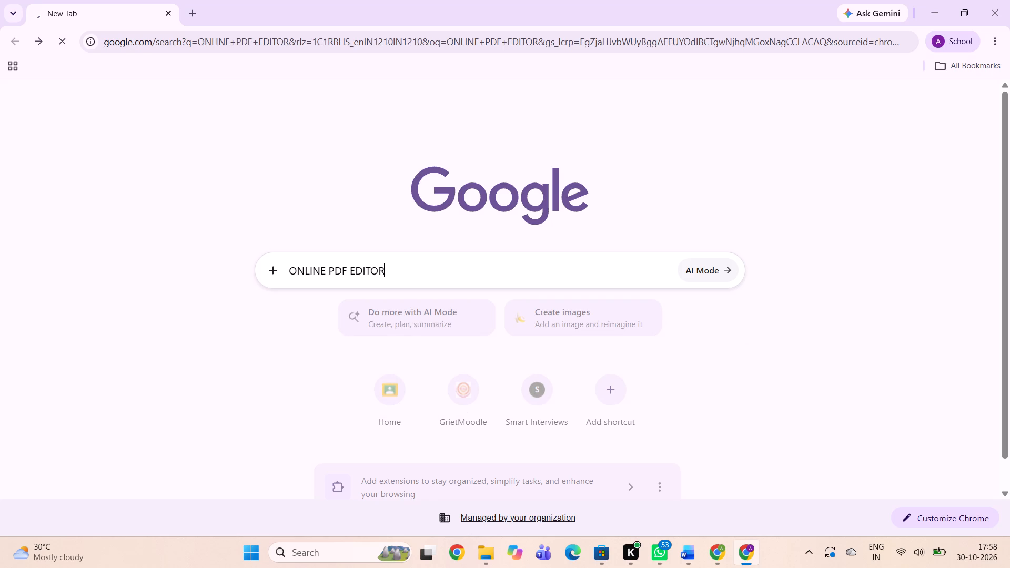
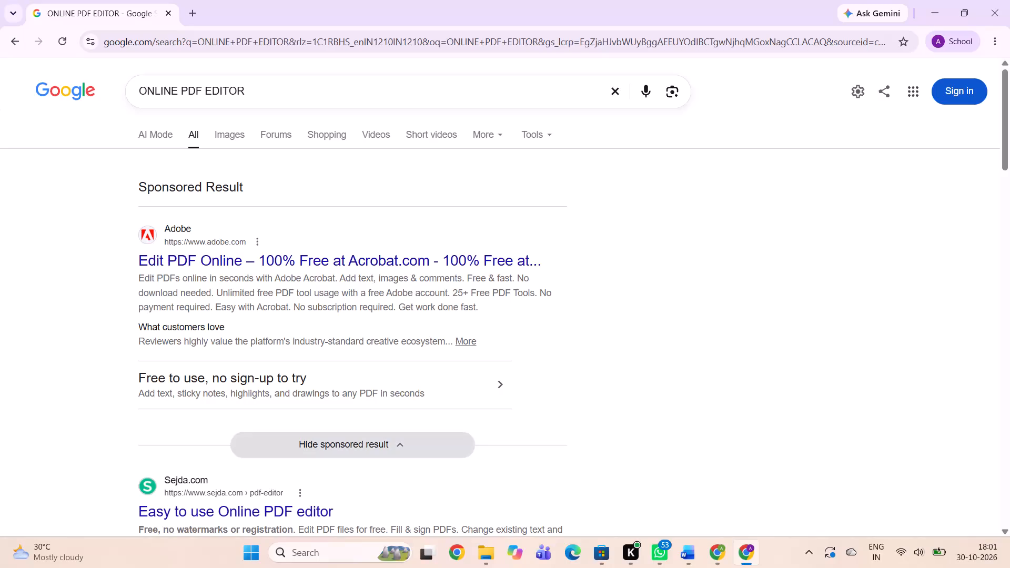
Open Sejda's online PDF editor from the search results and upload "CareSphereAI_GLOB_Documentation OG" from Downloads.
left_click(275, 503)
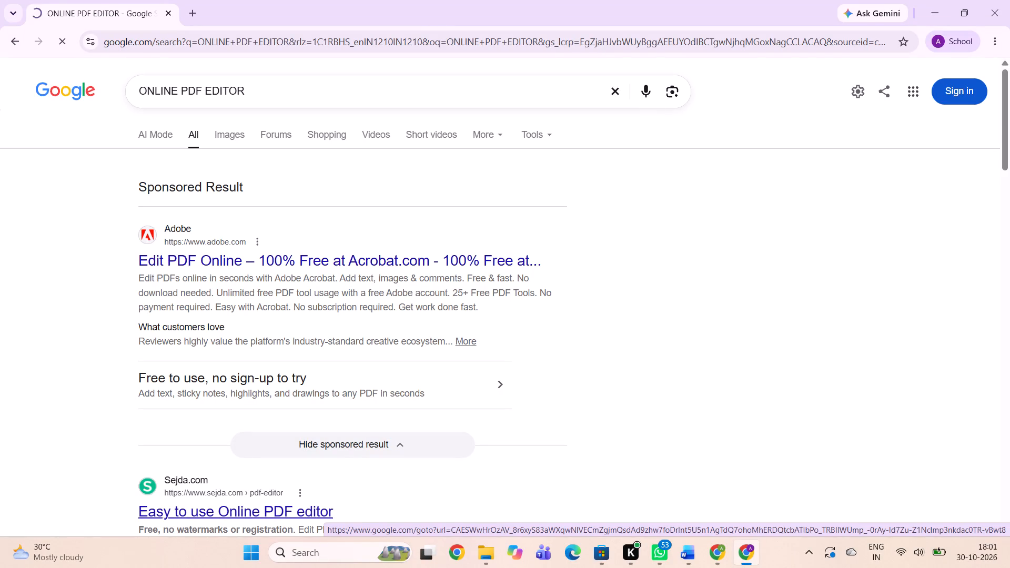
key("Return")
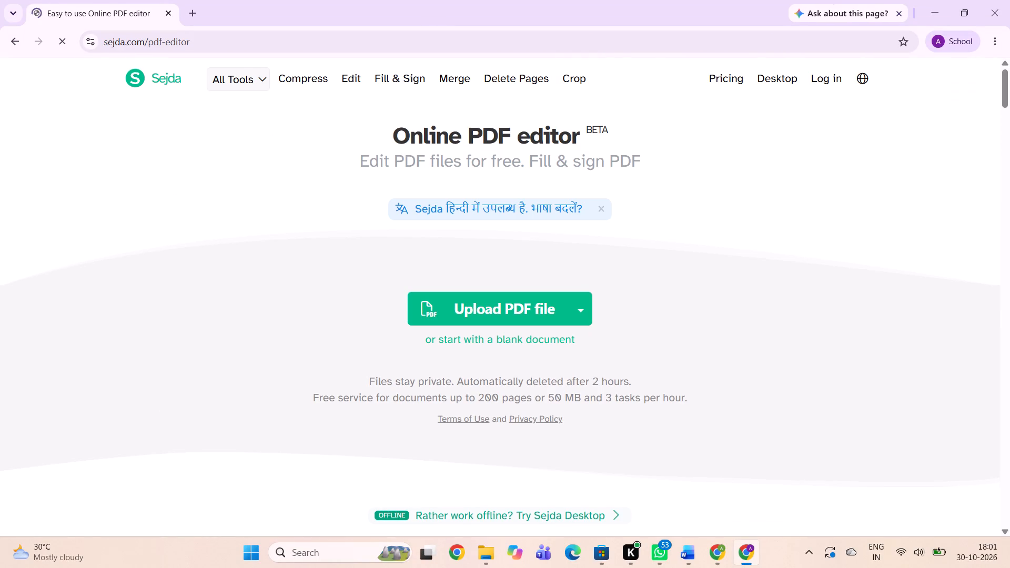
left_click(483, 315)
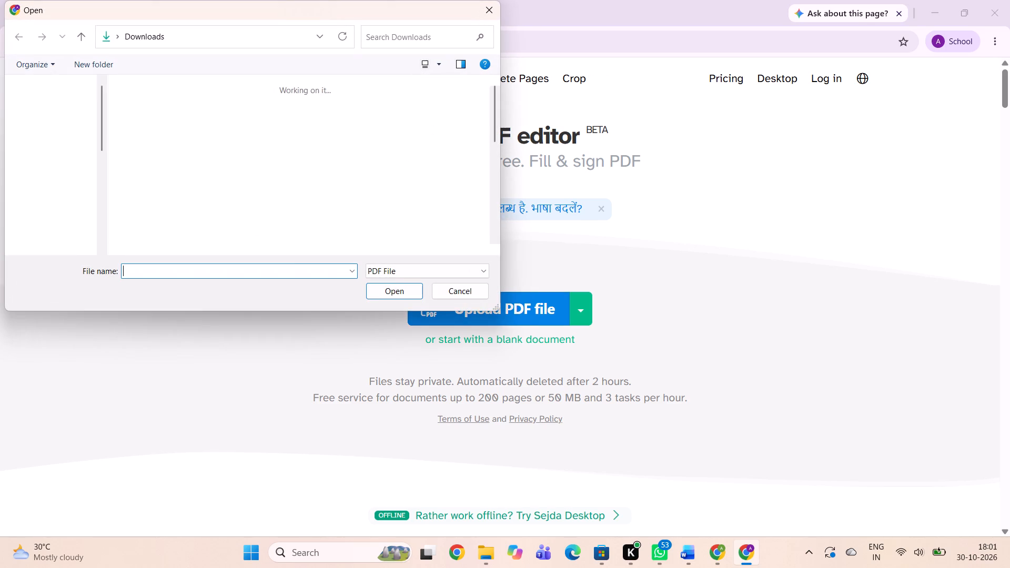
left_click(239, 156)
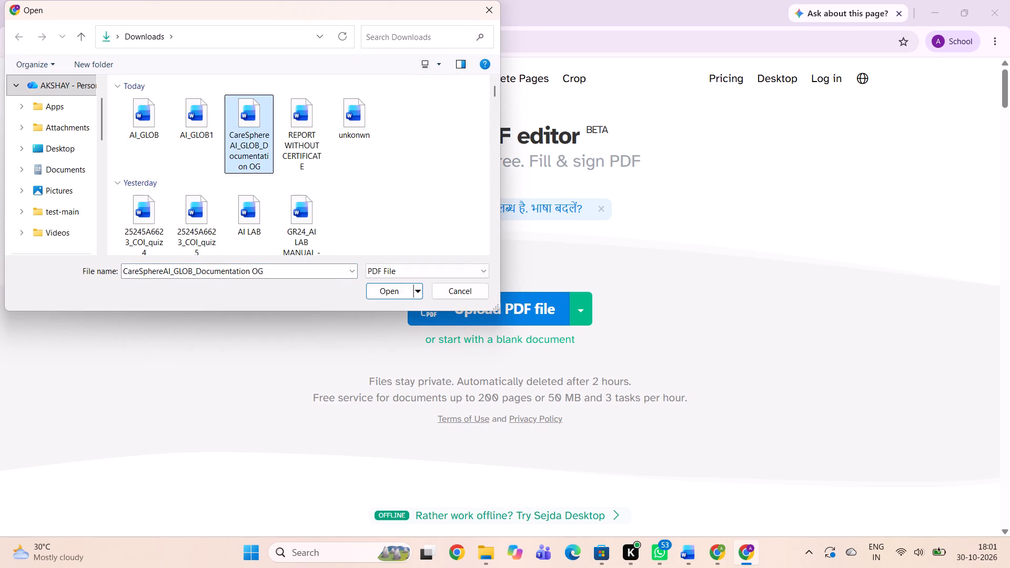
left_click(380, 291)
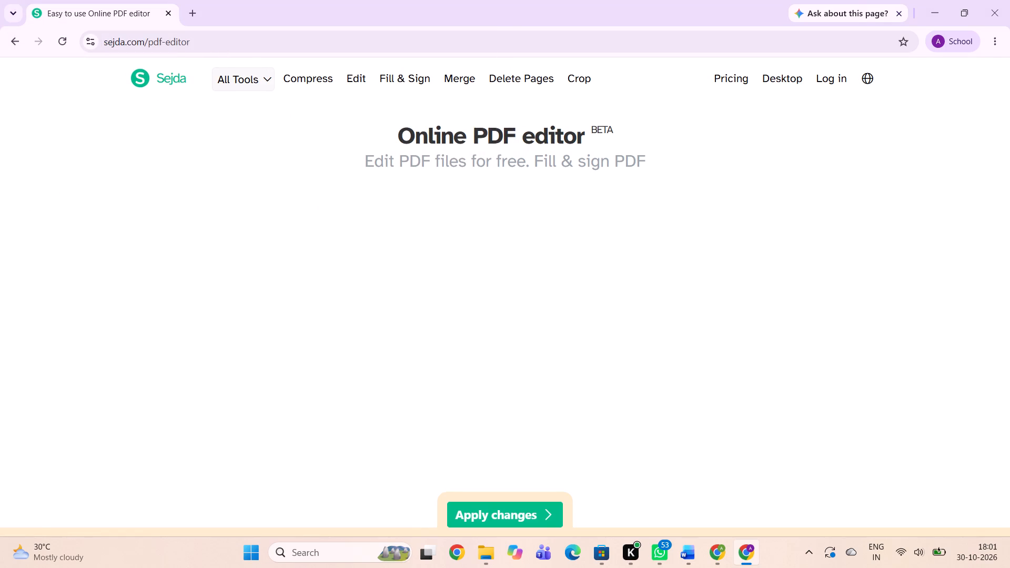
On the cover page, move the third student's roll number up onto the same line as the student's name.
scroll(487, 479, "down", 6)
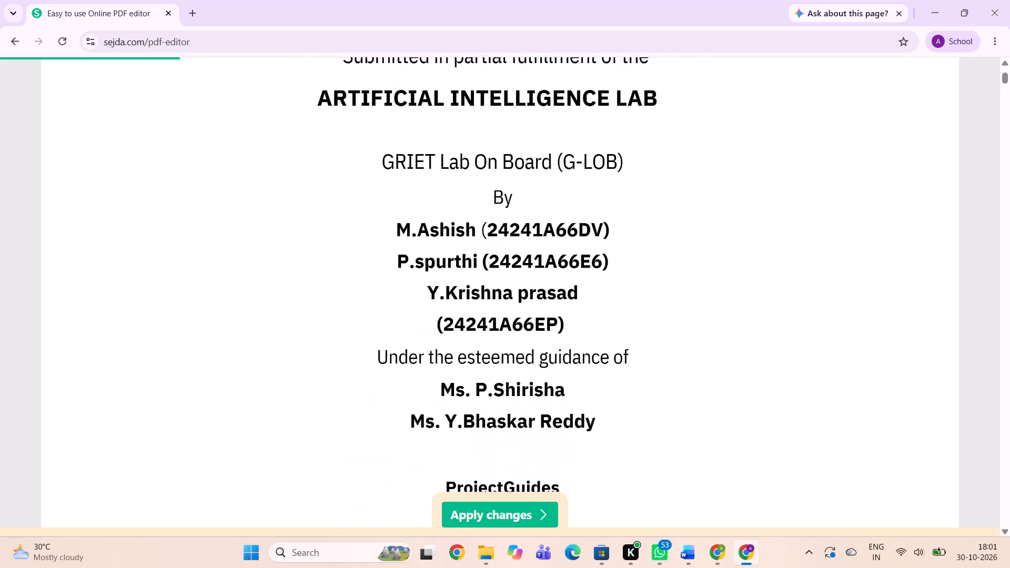
left_click(519, 282)
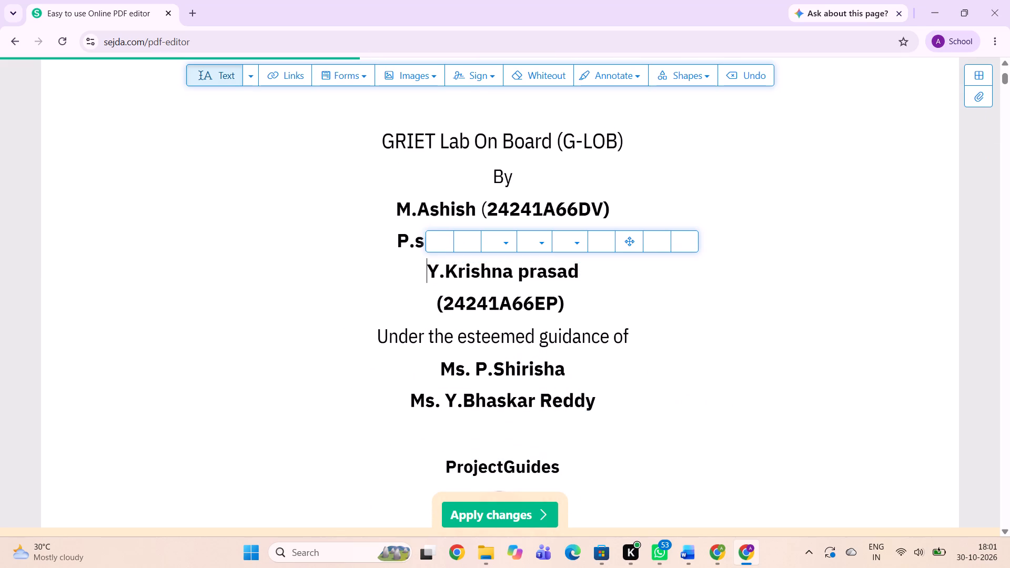
left_click(462, 210)
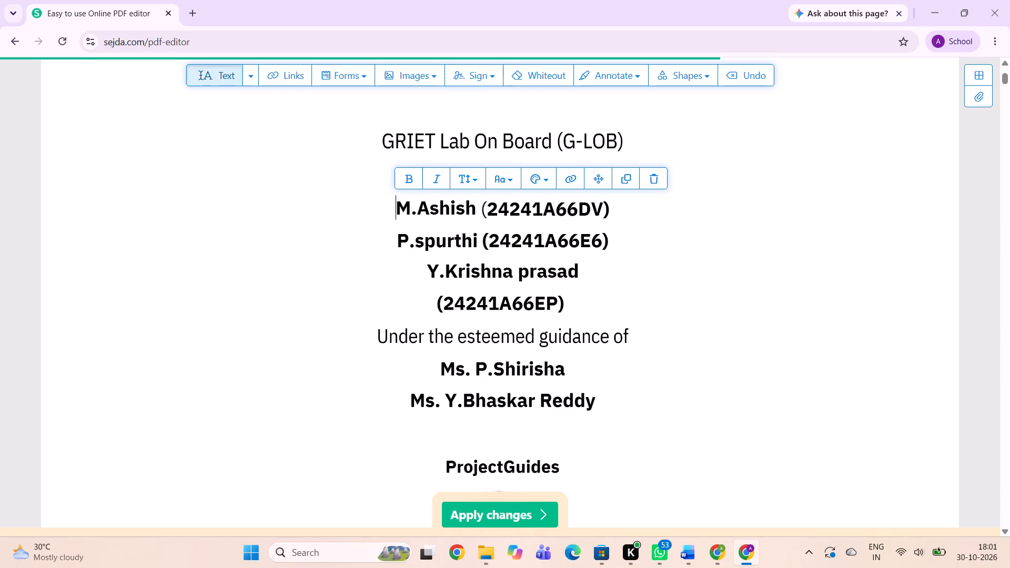
left_click(437, 303)
key("BackSpace")
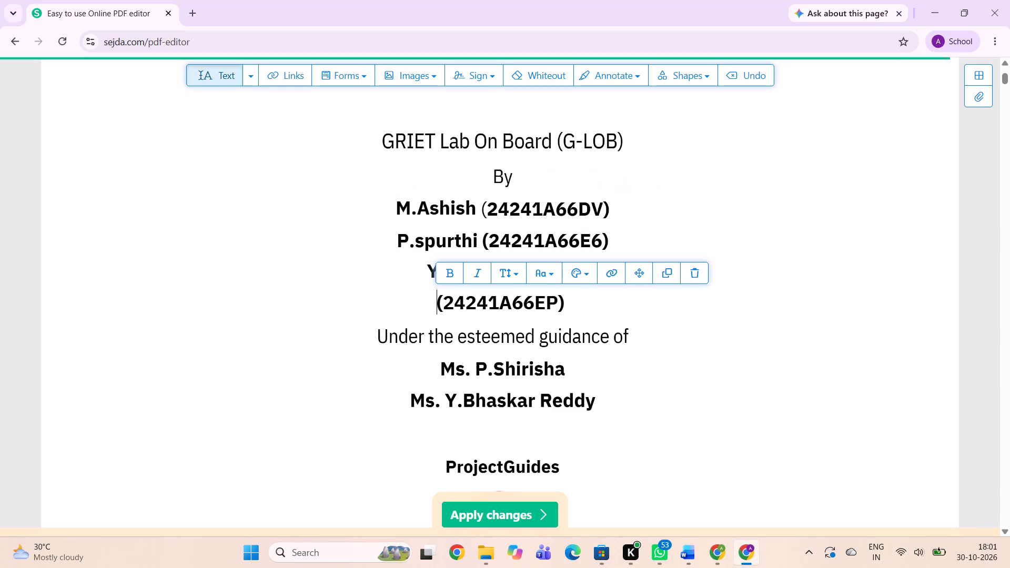
key("BackSpace")
key("BackSpace")
key("BackSpace")
left_click(614, 311)
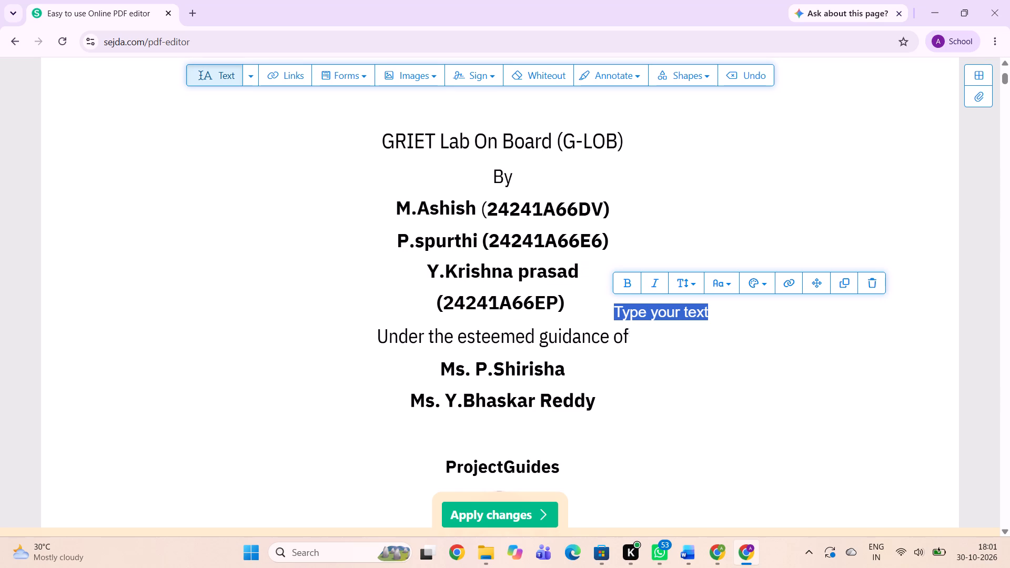
left_click_drag(557, 306, 680, 268)
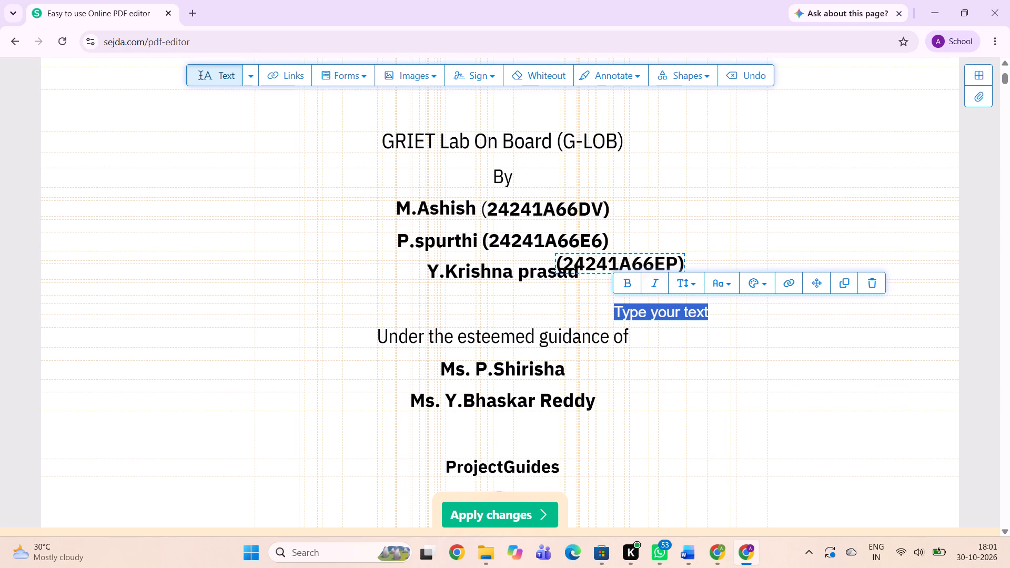
left_click_drag(680, 268, 702, 275)
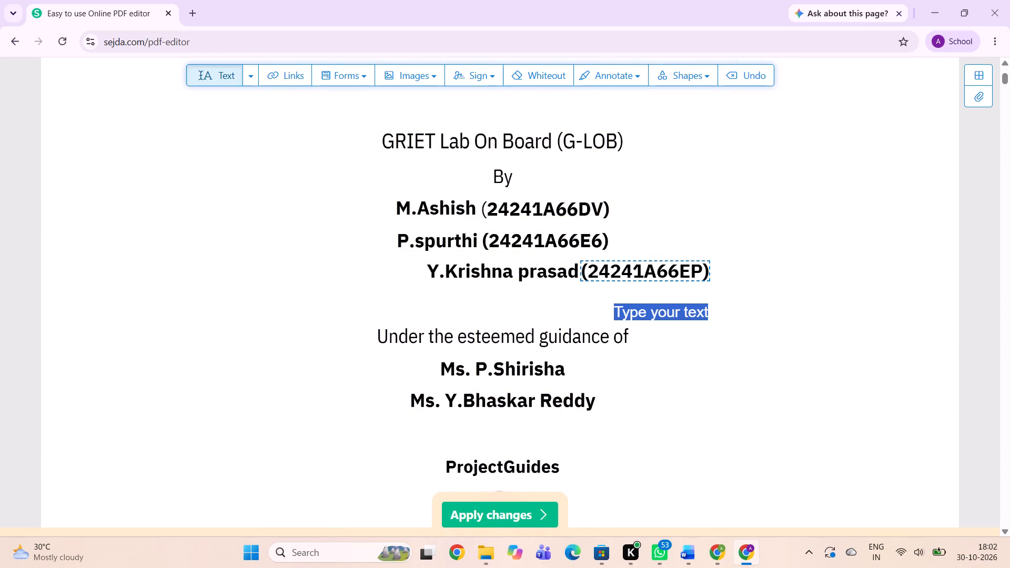
Shift the third student's name toward the start of the names above and close the gap before the roll number.
left_click_drag(562, 275, 534, 274)
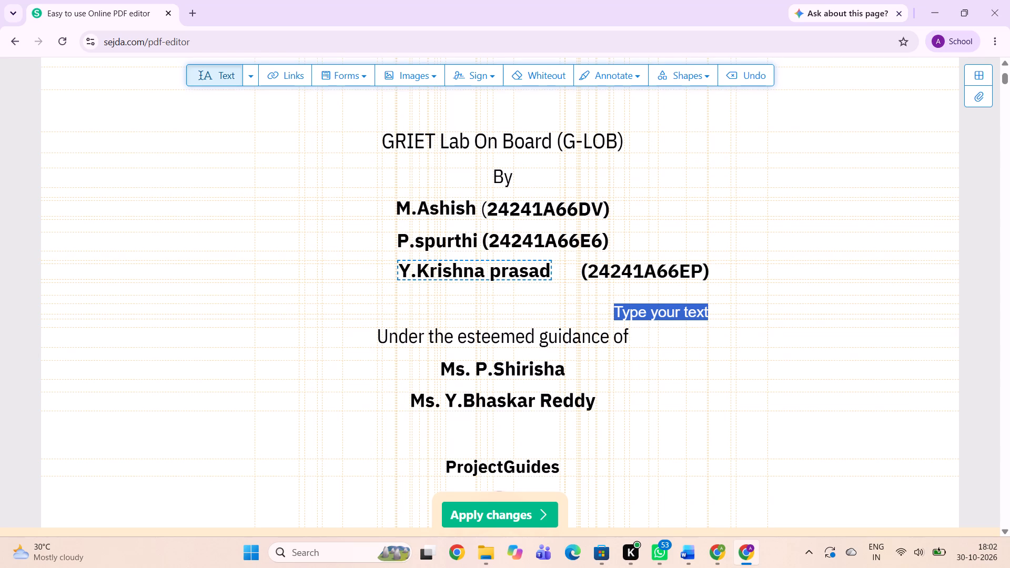
left_click_drag(534, 274, 529, 274)
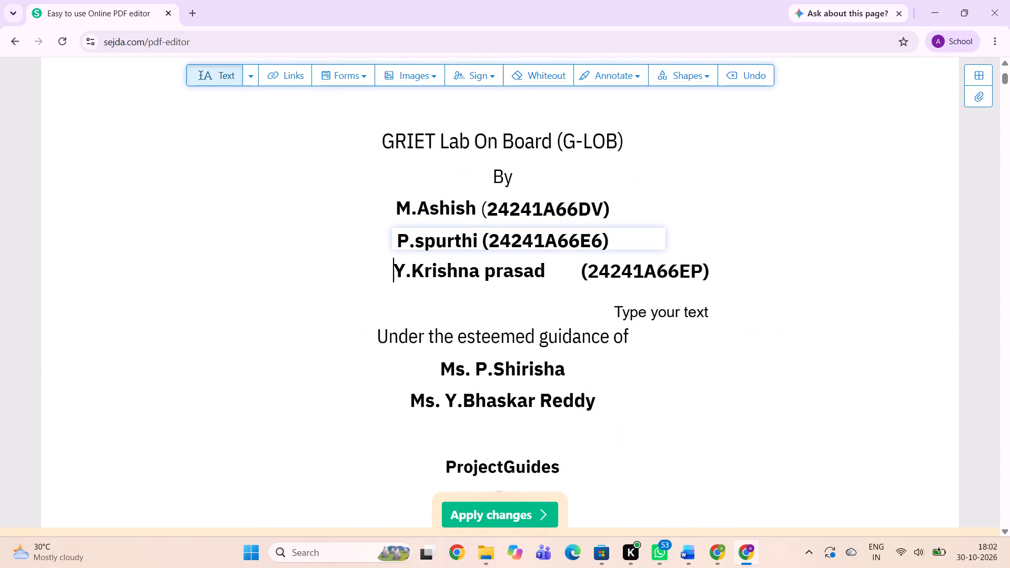
left_click_drag(615, 268, 585, 267)
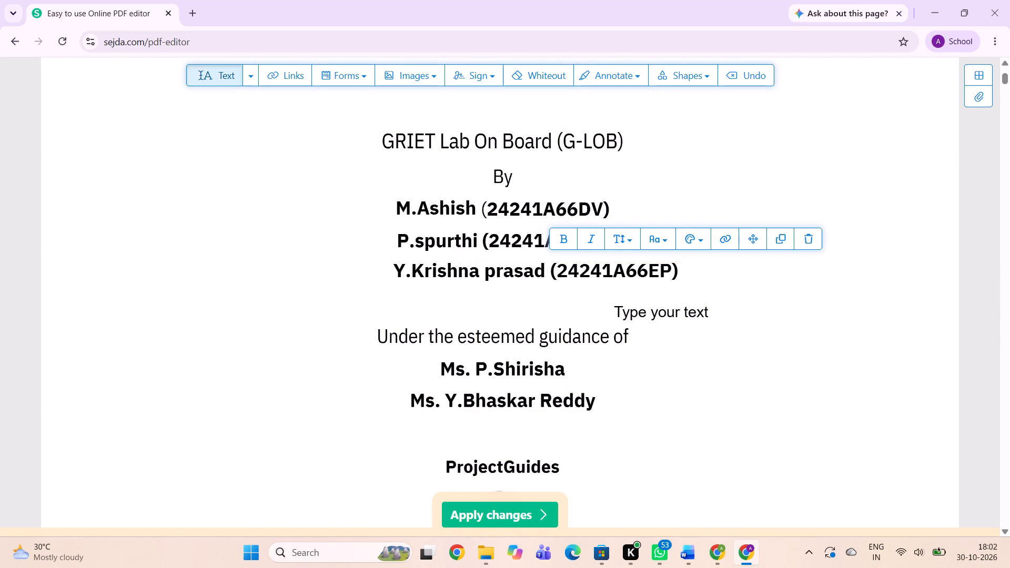
left_click_drag(504, 245, 499, 245)
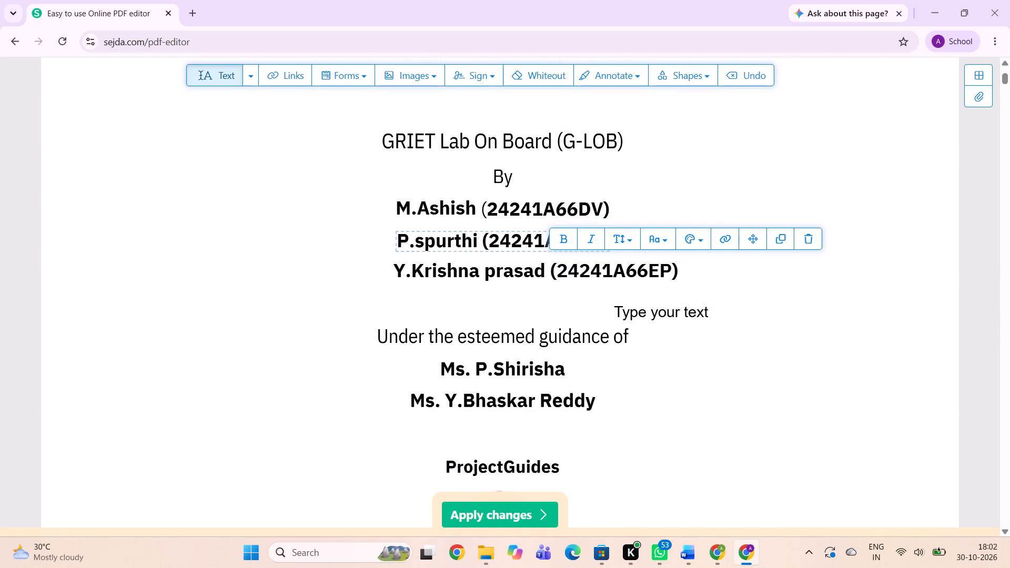
left_click_drag(499, 245, 496, 245)
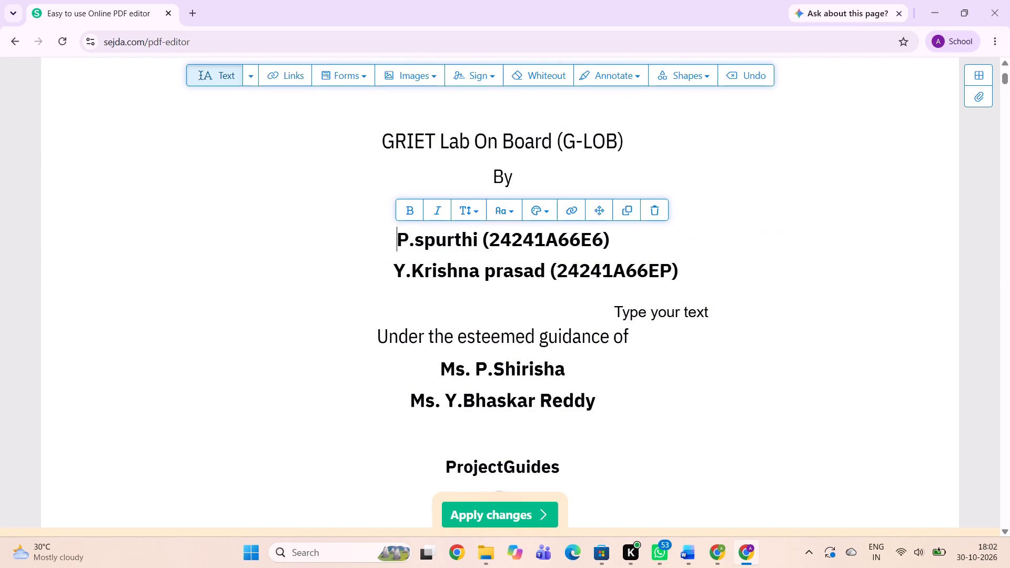
Delete the stray placeholder text above the "Under the esteemed guidance of" line.
left_click(630, 239)
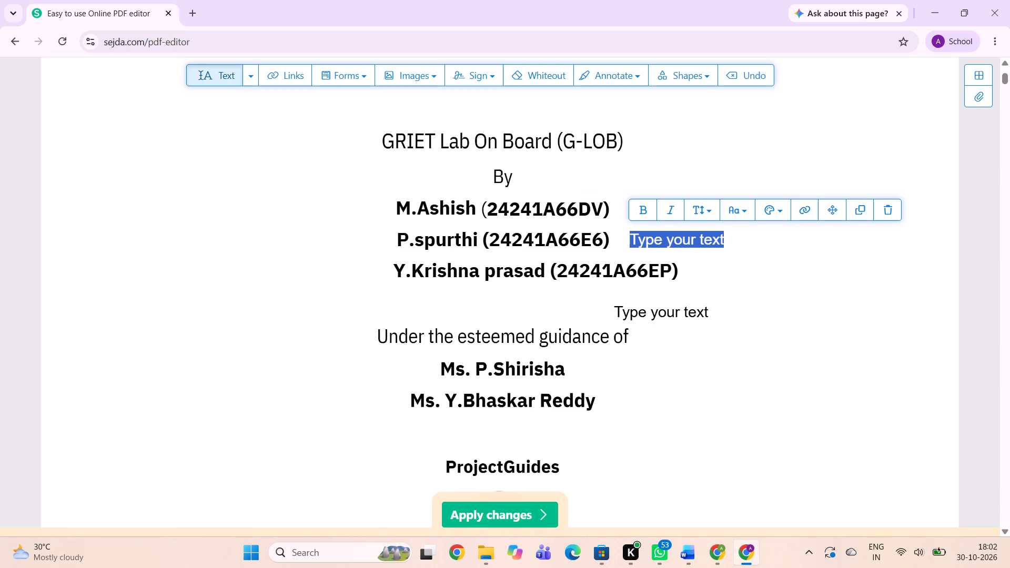
left_click(638, 311)
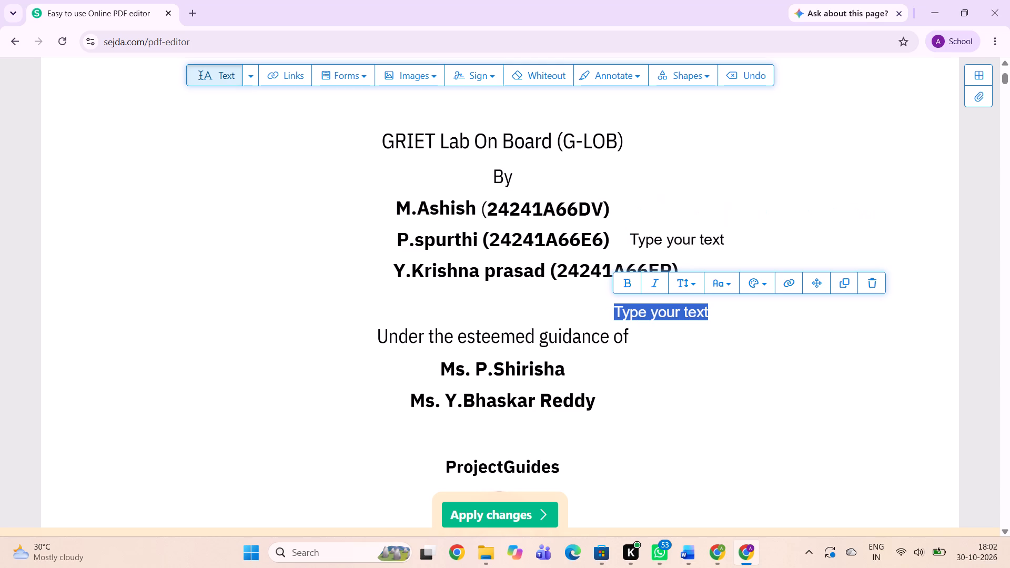
key("Delete")
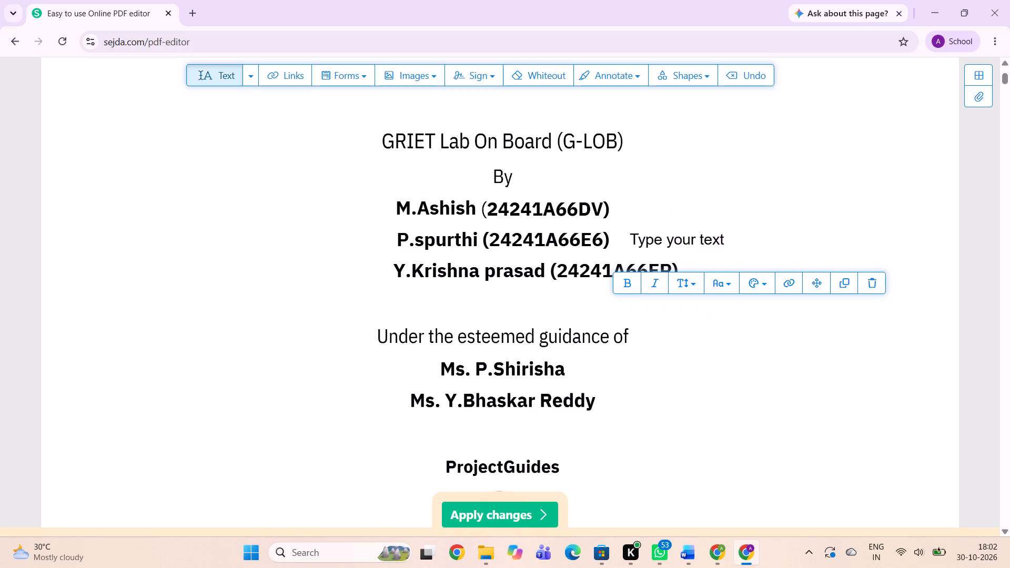
Nudge the third student's name into line with the start of the names above.
left_click(396, 273)
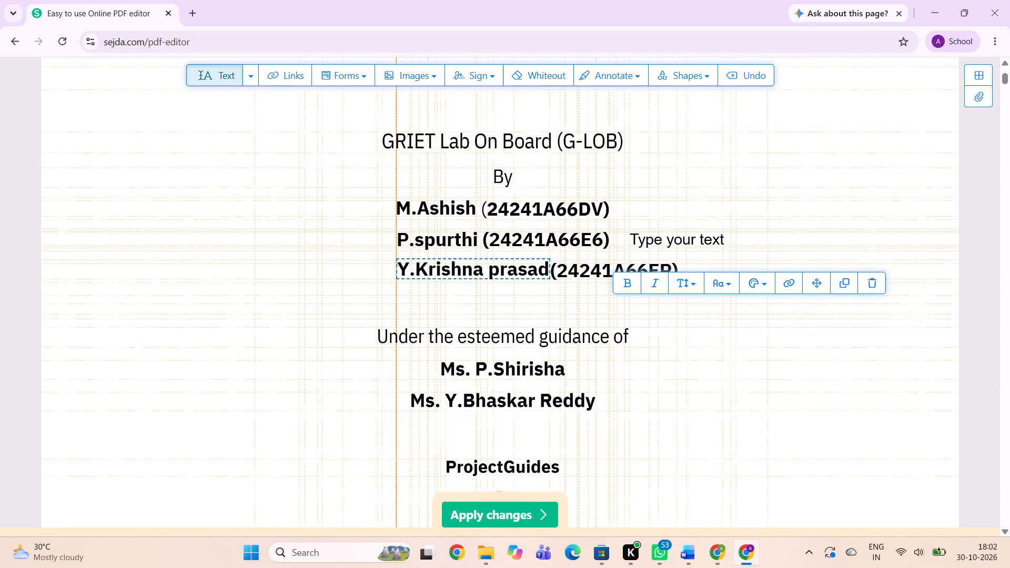
Add the fourth student's name as bold text below the third student's line, with only initials capitalised.
left_click(405, 293)
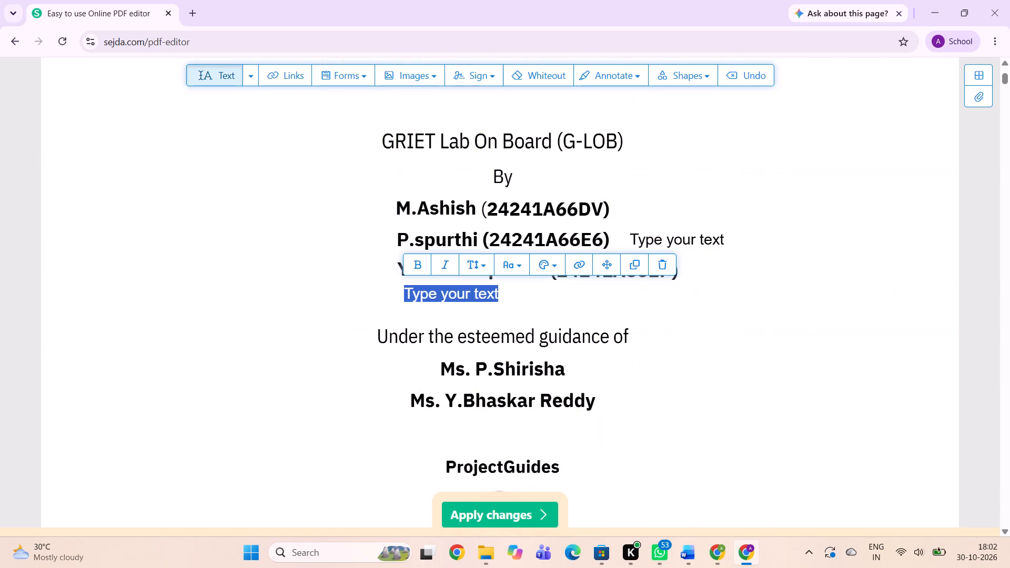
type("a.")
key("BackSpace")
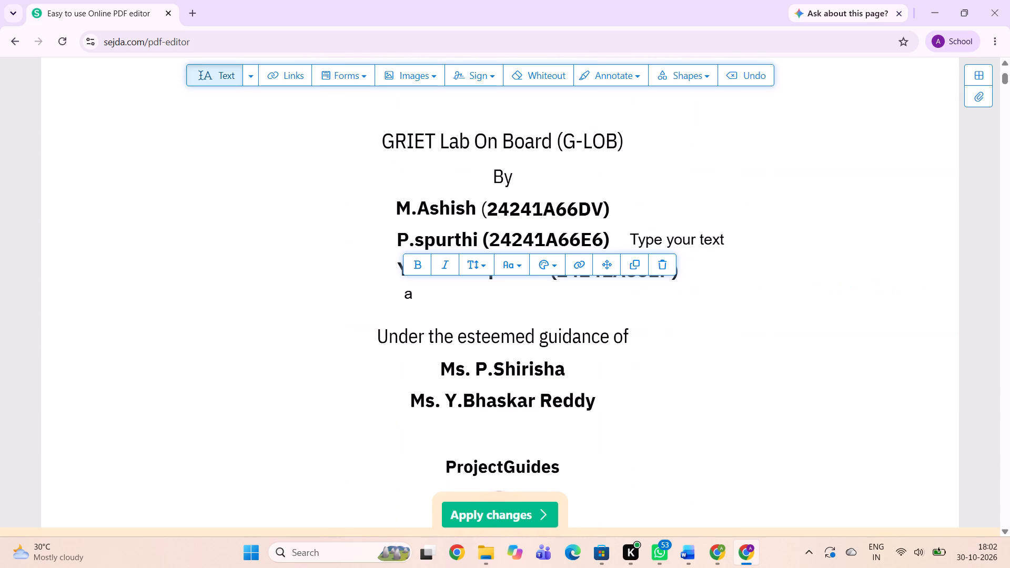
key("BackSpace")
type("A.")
left_click(418, 262)
key("Right")
key("Right")
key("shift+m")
key("BackSpace")
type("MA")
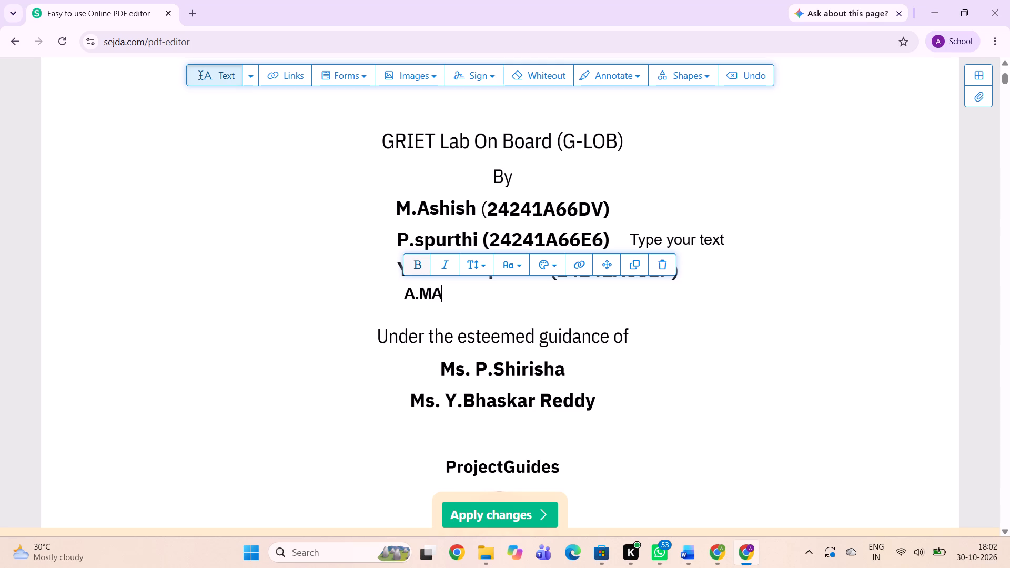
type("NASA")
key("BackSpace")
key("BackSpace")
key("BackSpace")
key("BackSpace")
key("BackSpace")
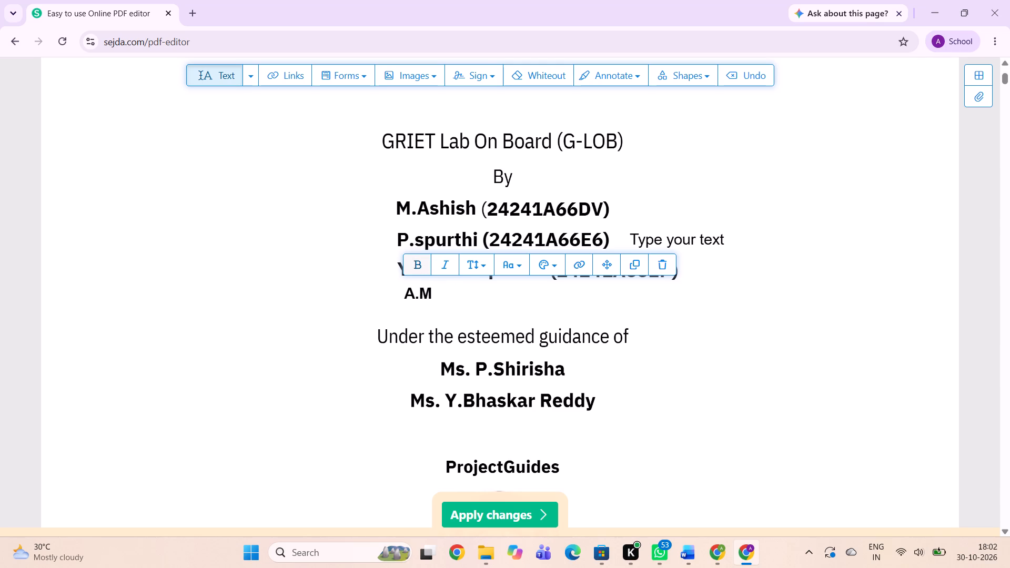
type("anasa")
Set the fourth student's name to font size 12 and clear the stray text box beside it.
left_click(473, 269)
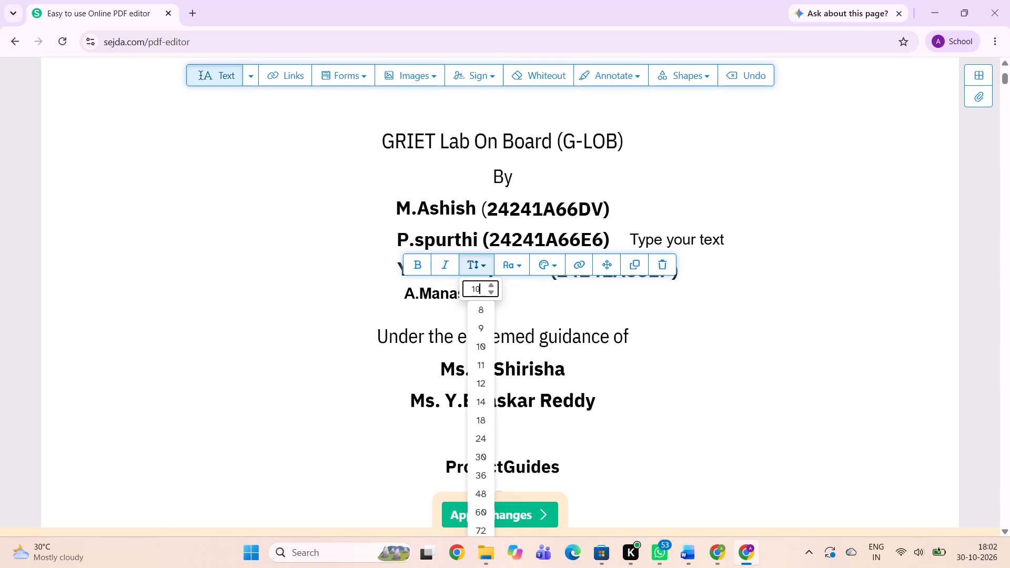
left_click(481, 383)
left_click(349, 299)
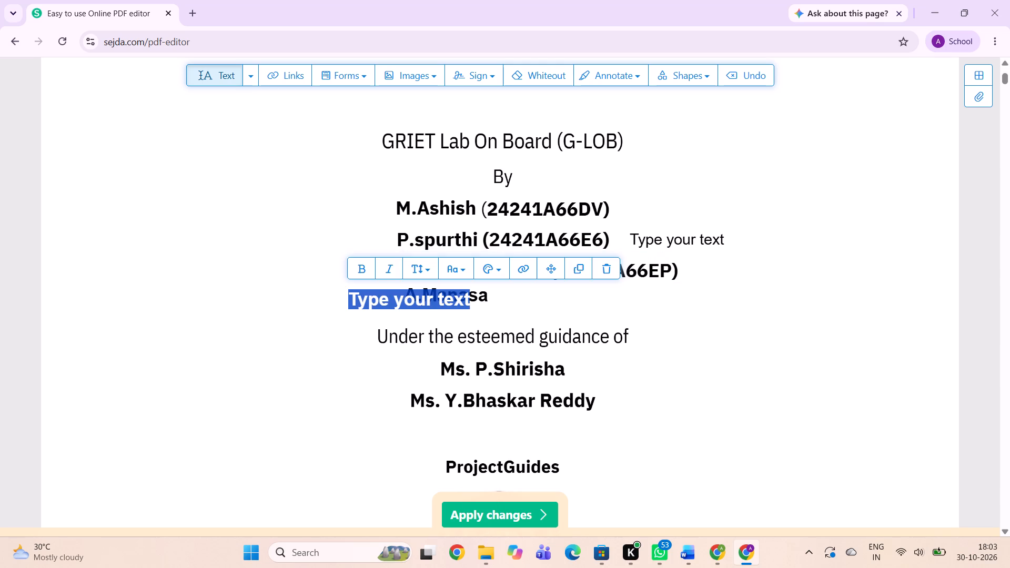
key("BackSpace")
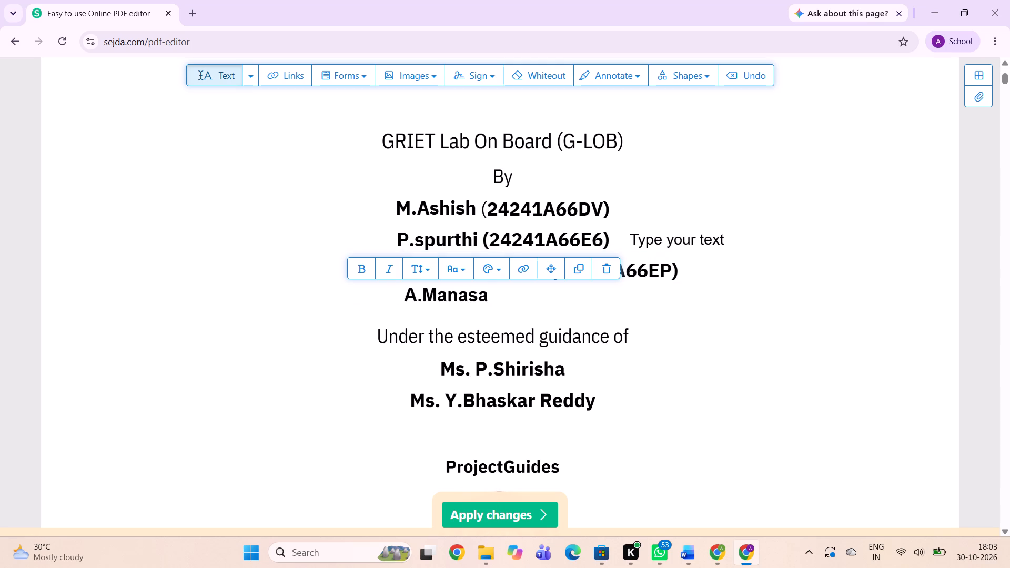
Move the fourth student's name so its start lines up with the student names above it.
left_click_drag(482, 296, 468, 290)
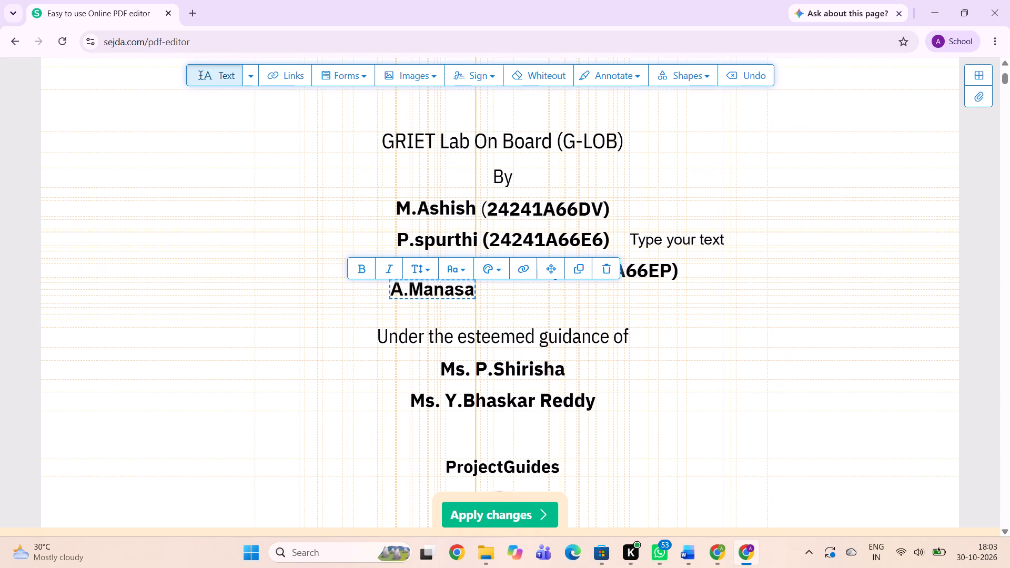
left_click_drag(468, 290, 473, 290)
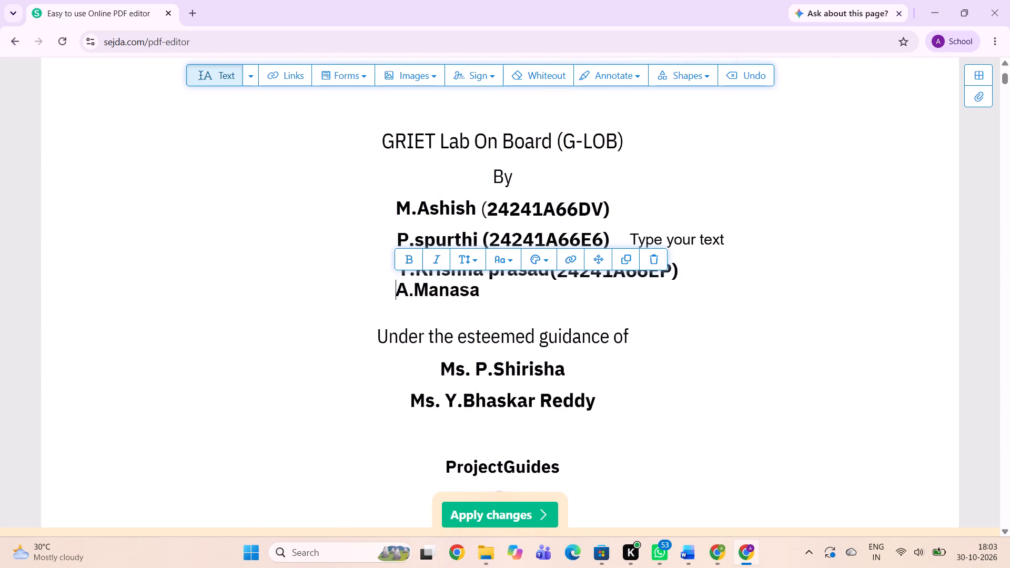
left_click(486, 295)
left_click(463, 288)
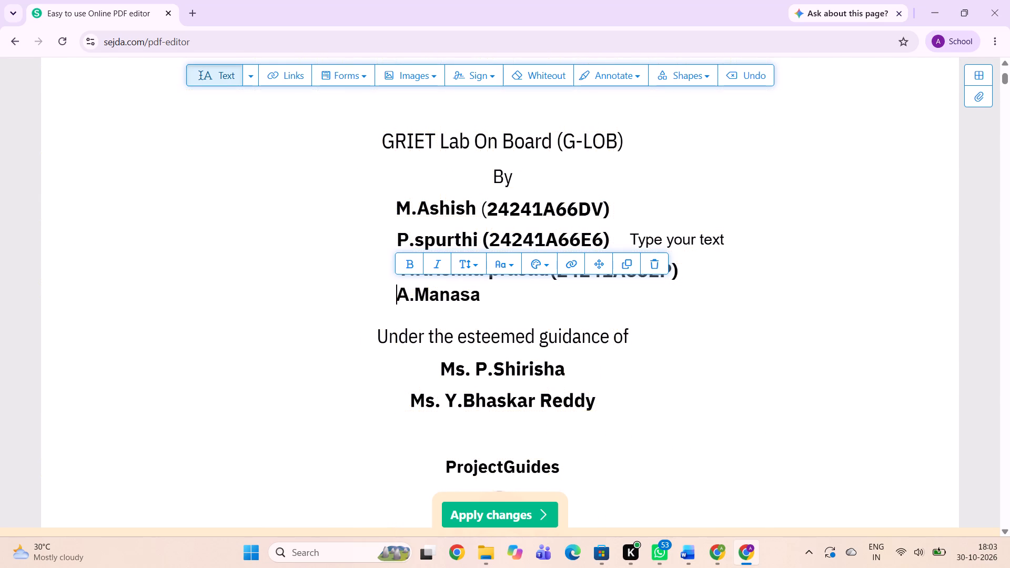
Add the fourth student's roll number in parentheses after the name, separated by a space.
left_click(480, 297)
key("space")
key("shift+parenleft")
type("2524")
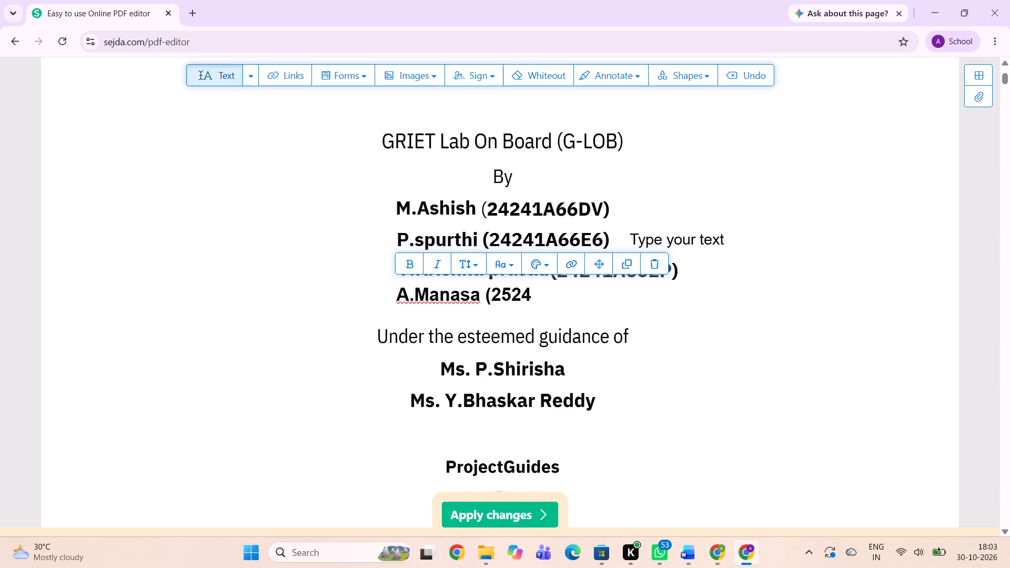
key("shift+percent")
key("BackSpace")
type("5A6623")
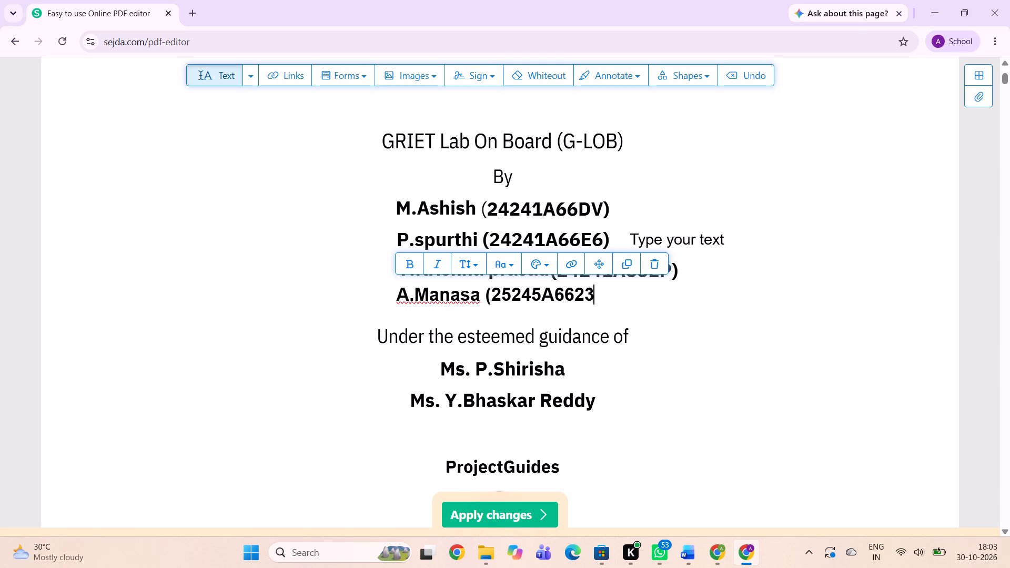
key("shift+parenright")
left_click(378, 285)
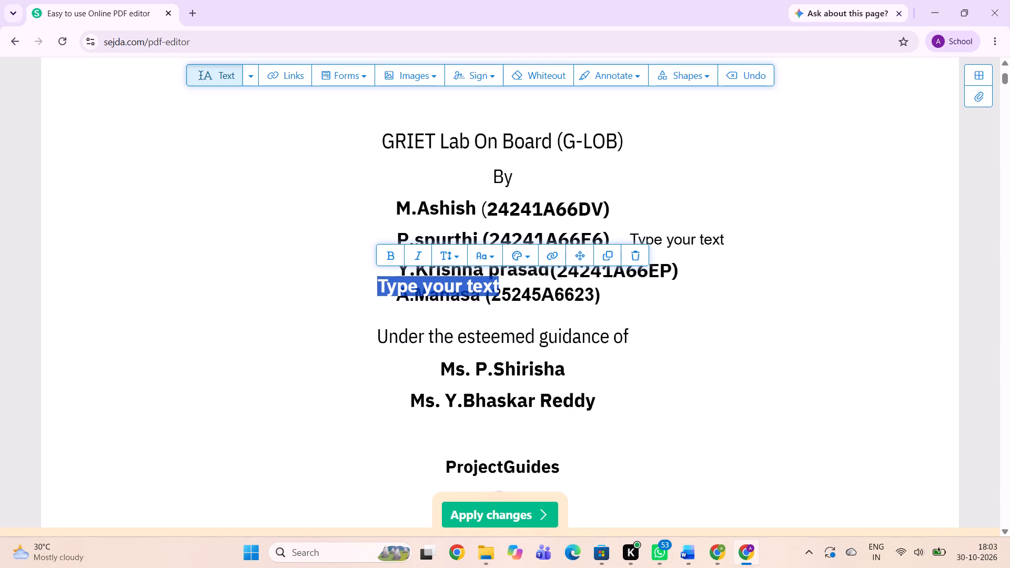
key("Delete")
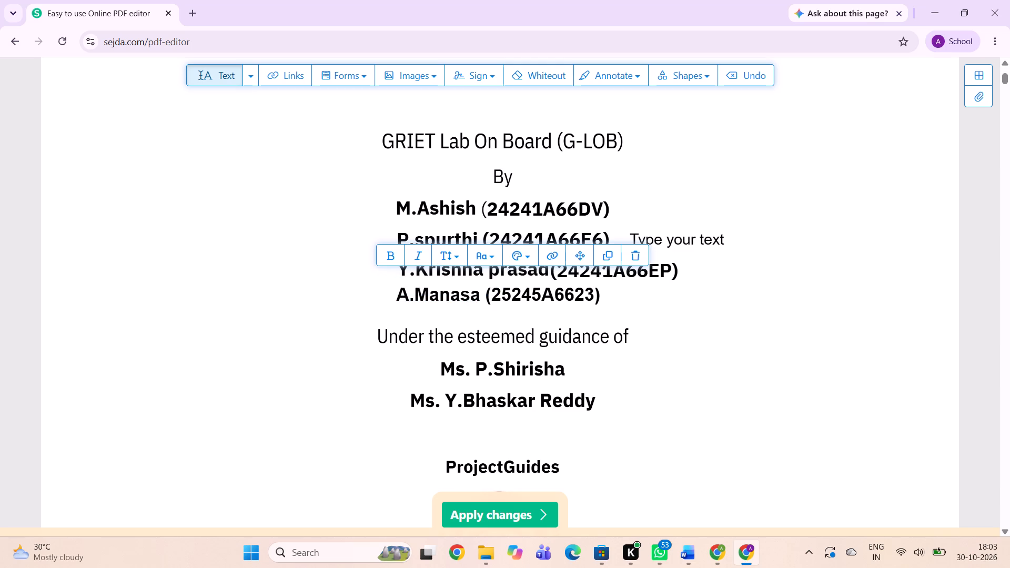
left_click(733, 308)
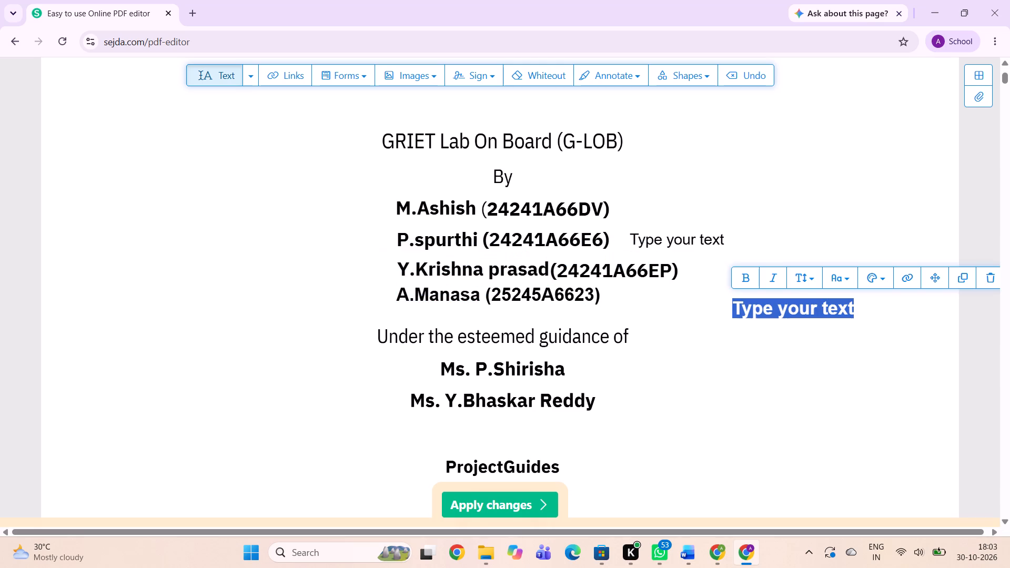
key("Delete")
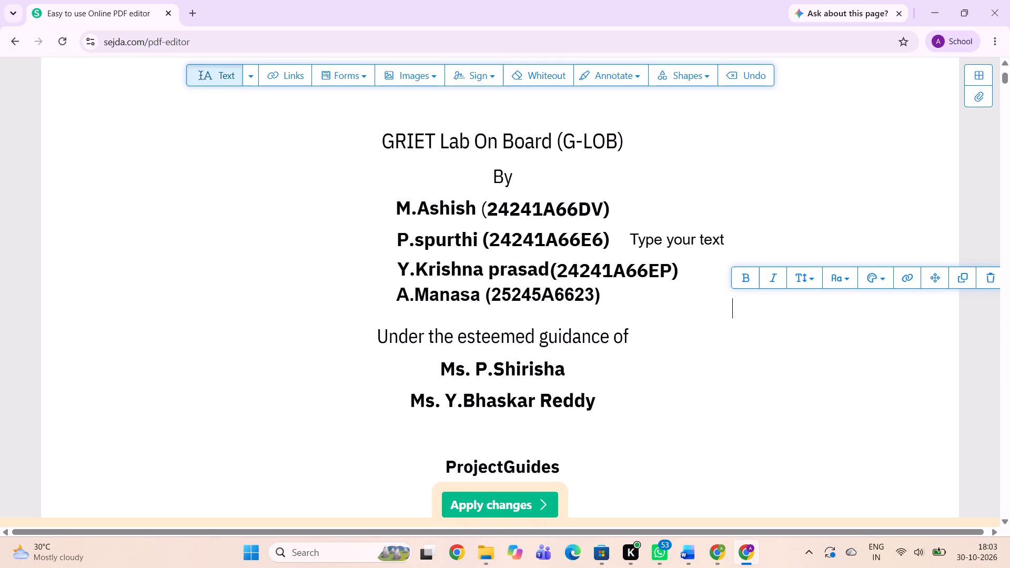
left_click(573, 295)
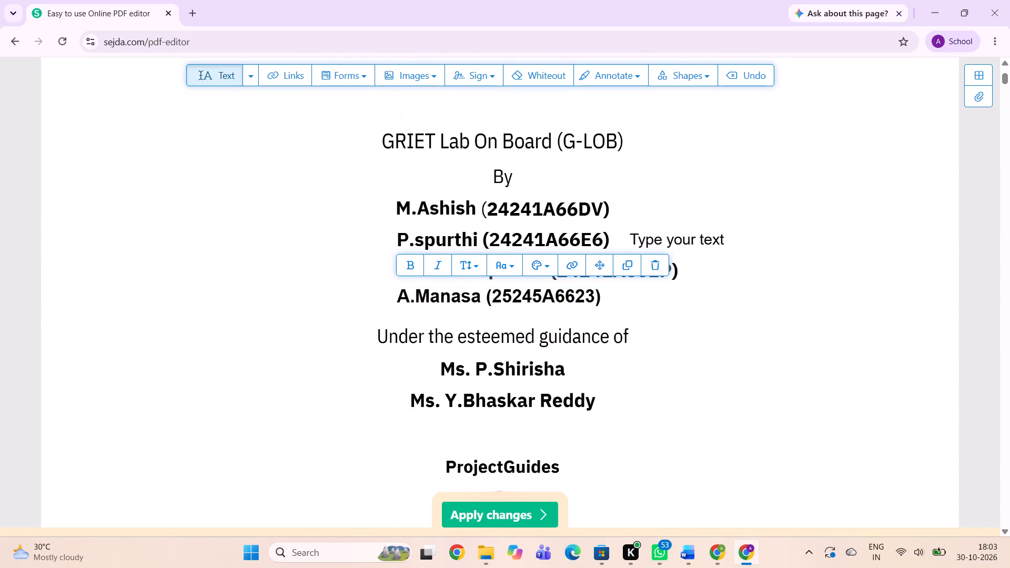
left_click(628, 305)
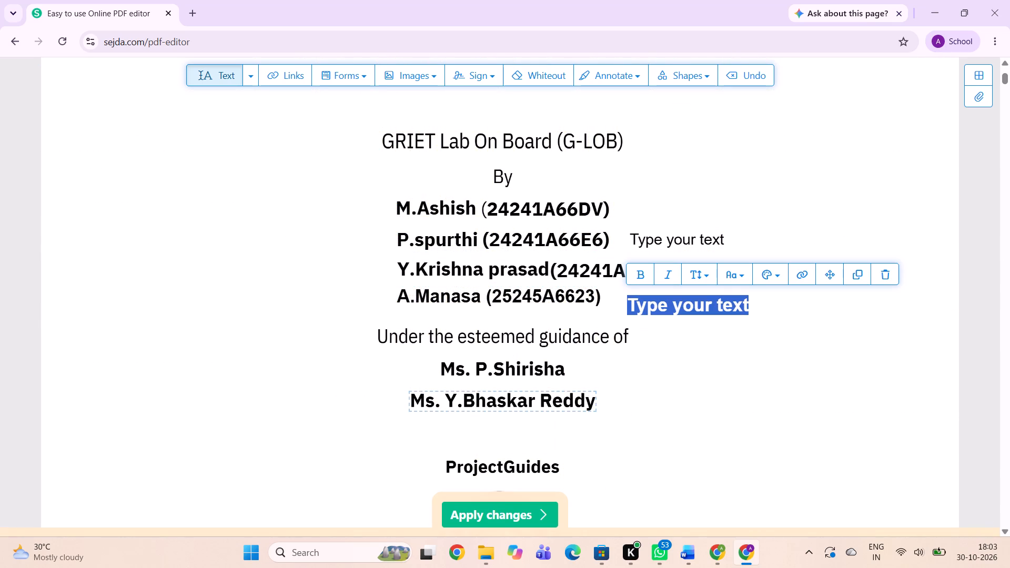
Delete the whole "ProjectGuides" line below the two guides' names on the cover page.
left_click(560, 468)
key("BackSpace")
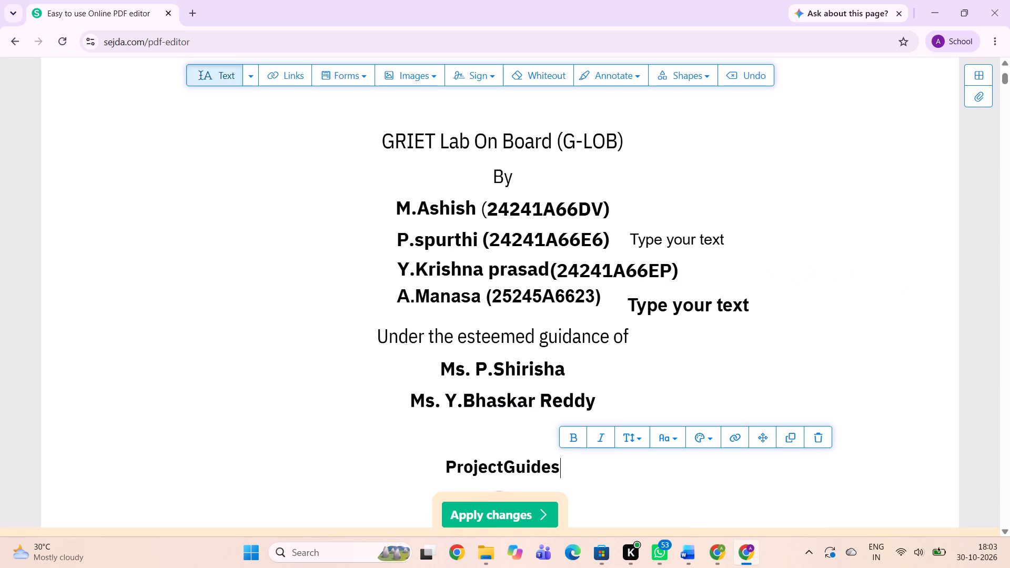
key("BackSpace")
key("BackSpace")
key("BackSpace")
key("BackSpace")
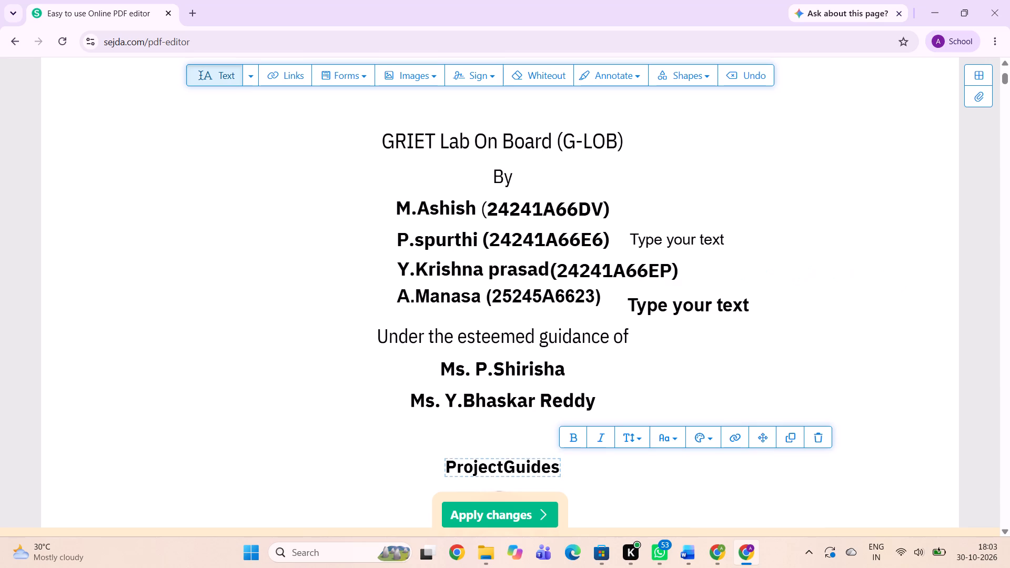
left_click(529, 472)
key("Delete")
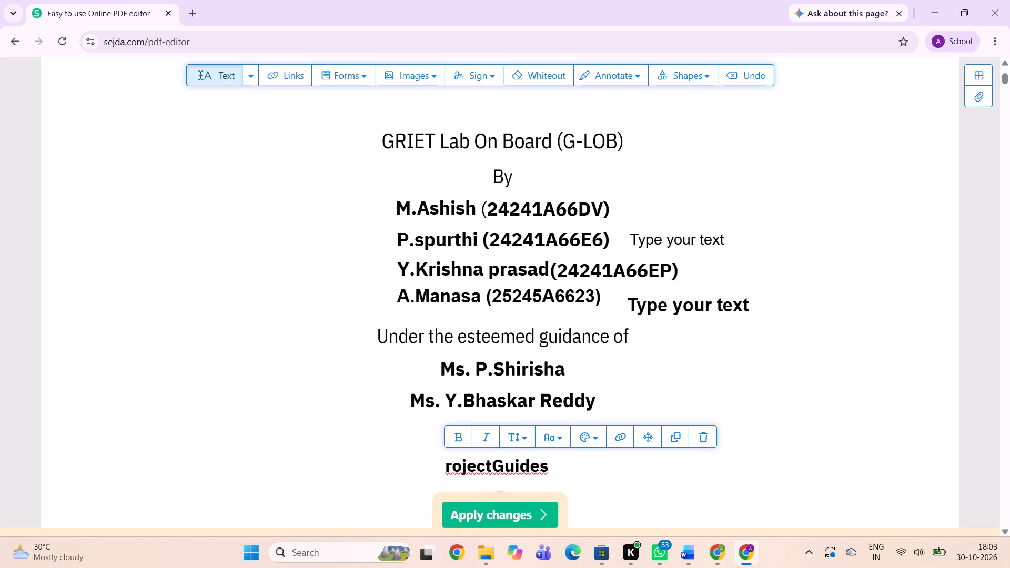
key("Right")
key("Right")
key("Right")
key("Right")
key("Right")
key("Right")
key("Right")
key("Right")
key("Right")
key("Right")
key("Right")
key("Right")
key("BackSpace")
key("BackSpace")
key("BackSpace")
key("BackSpace")
key("BackSpace")
key("BackSpace")
key("BackSpace")
key("BackSpace")
key("BackSpace")
key("BackSpace")
key("BackSpace")
key("BackSpace")
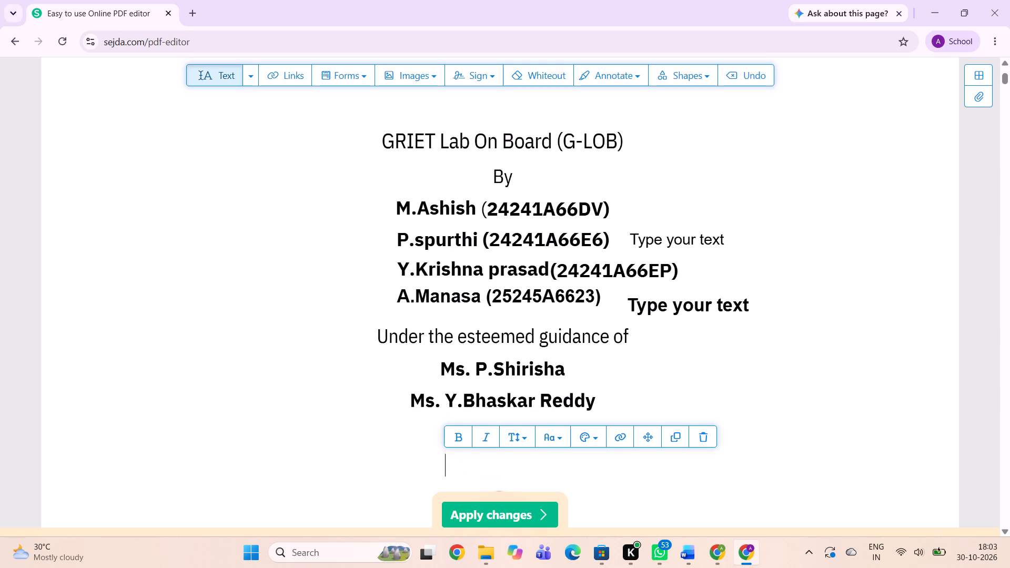
key("BackSpace")
Add a text box right after the third student's roll number in the certificate paragraph and clear its placeholder text.
scroll(529, 472, "down", 6)
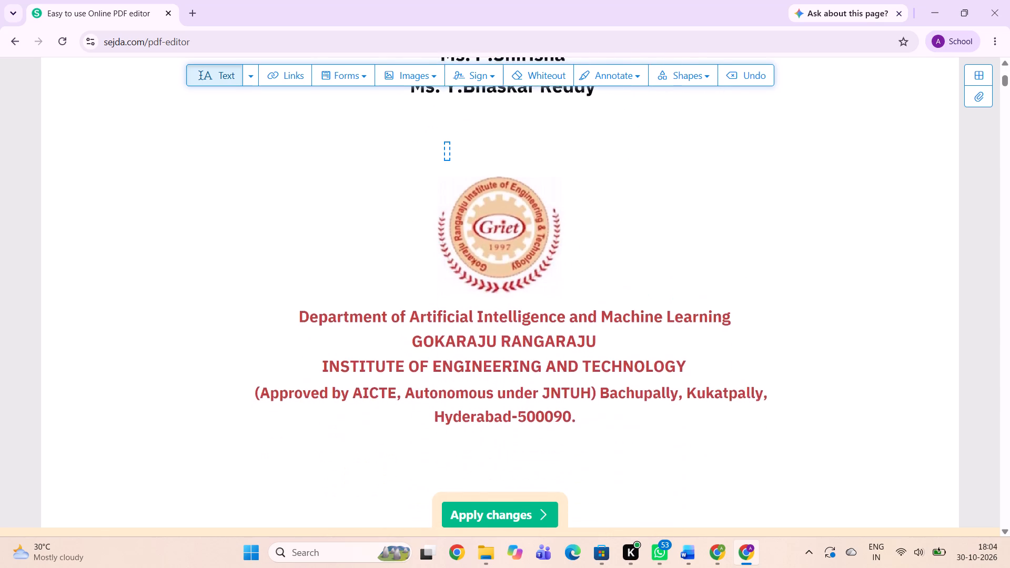
scroll(529, 472, "down", 6)
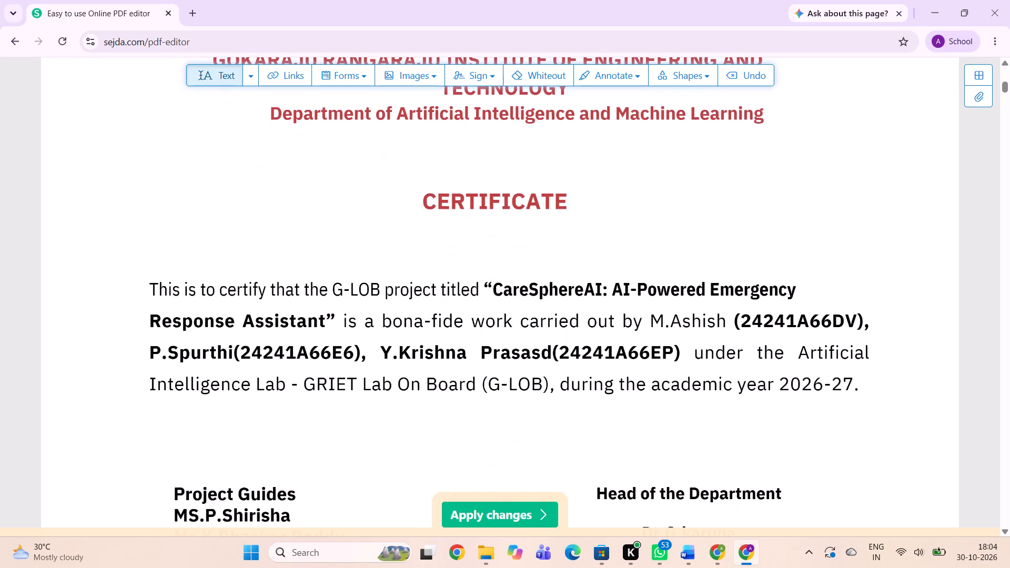
left_click(684, 353)
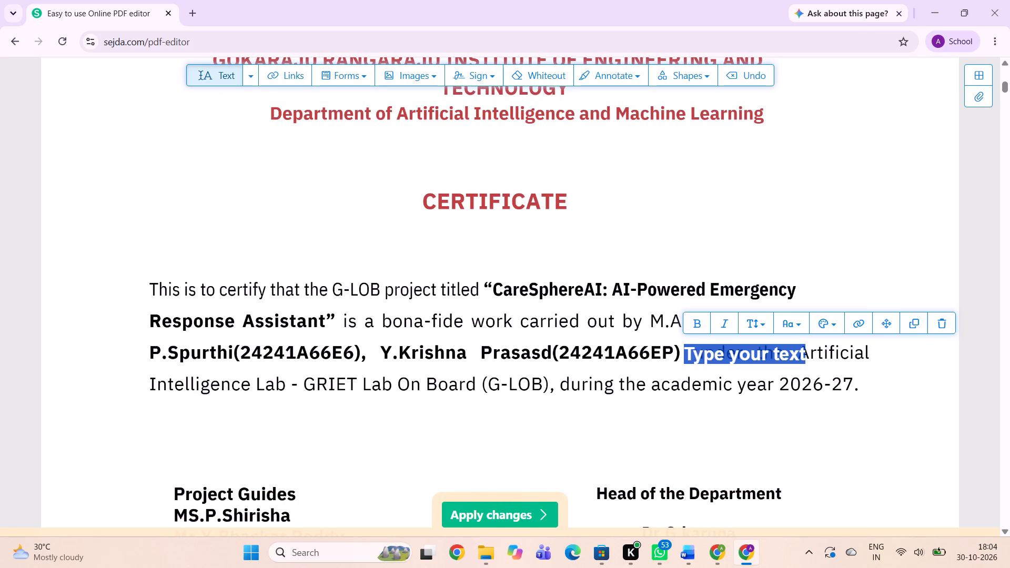
left_click(684, 353)
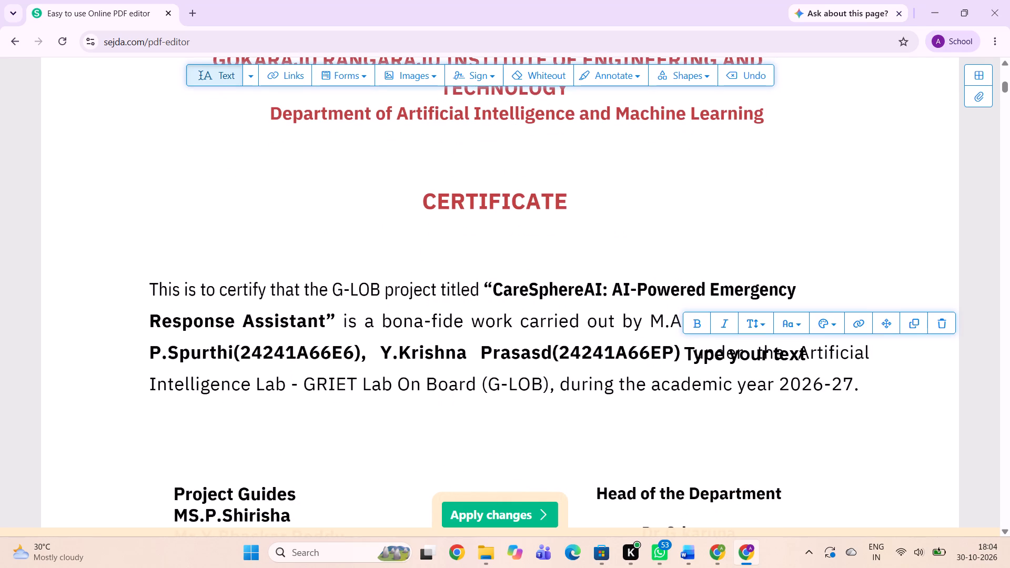
key("Delete")
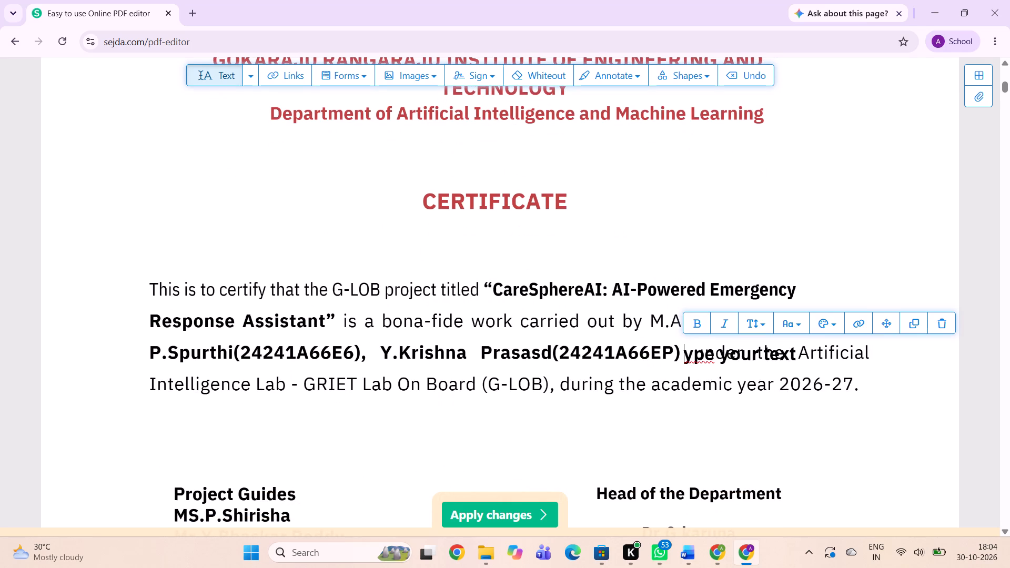
left_click(733, 356)
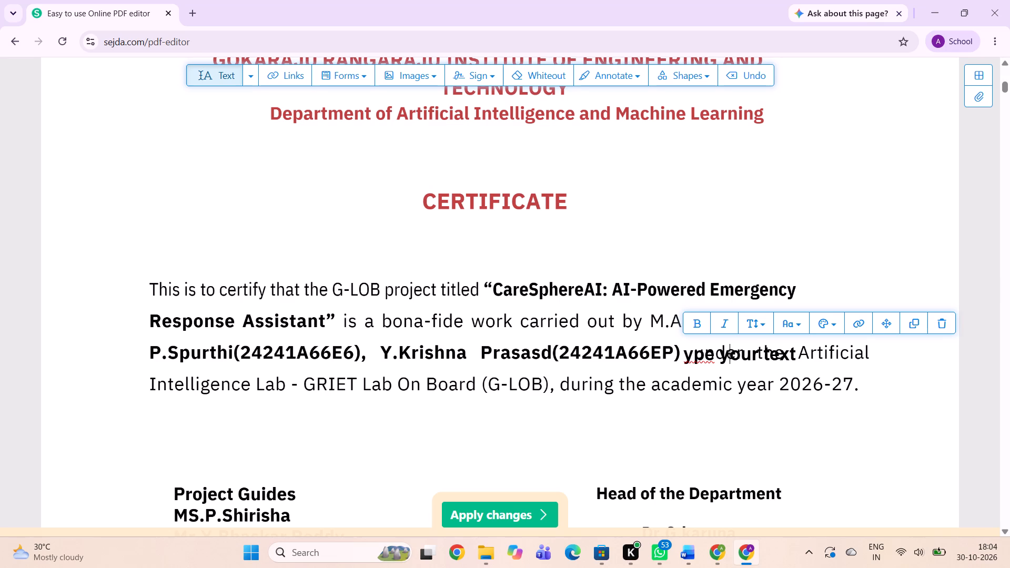
left_click(796, 358)
key("Delete")
key("Delete")
key("Delete")
key("Delete")
key("BackSpace")
key("BackSpace")
key("BackSpace")
key("BackSpace")
key("BackSpace")
key("BackSpace")
key("BackSpace")
key("BackSpace")
key("BackSpace")
key("BackSpace")
key("BackSpace")
key("BackSpace")
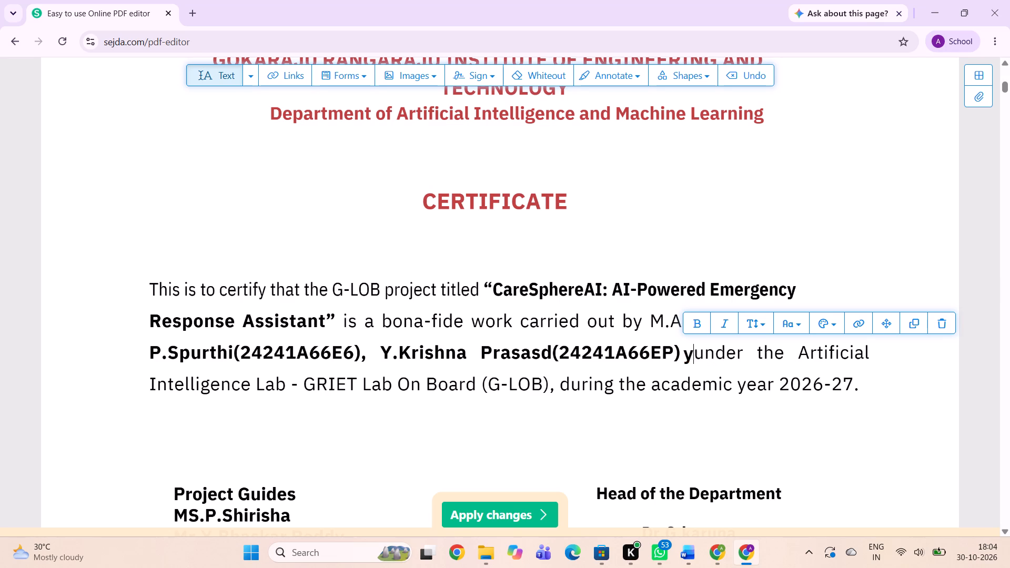
key("BackSpace")
Enter "and" followed by the fourth student's name and roll number in parentheses in the certificate page's empty text box.
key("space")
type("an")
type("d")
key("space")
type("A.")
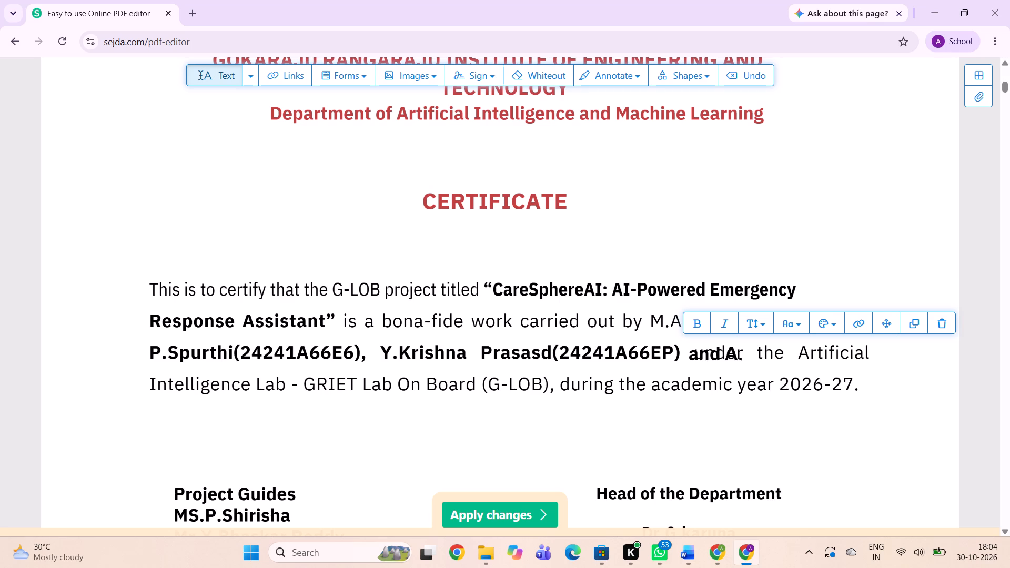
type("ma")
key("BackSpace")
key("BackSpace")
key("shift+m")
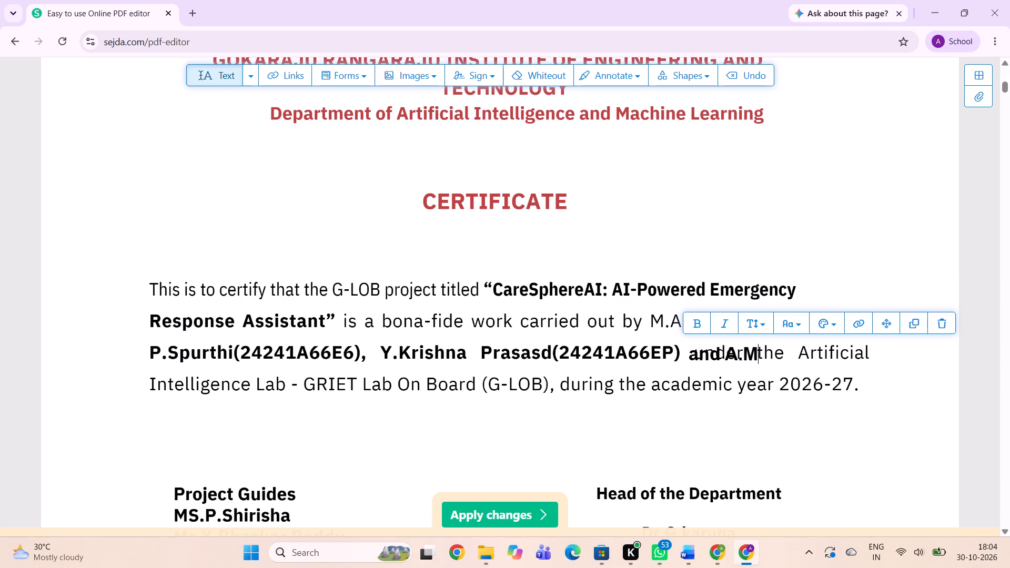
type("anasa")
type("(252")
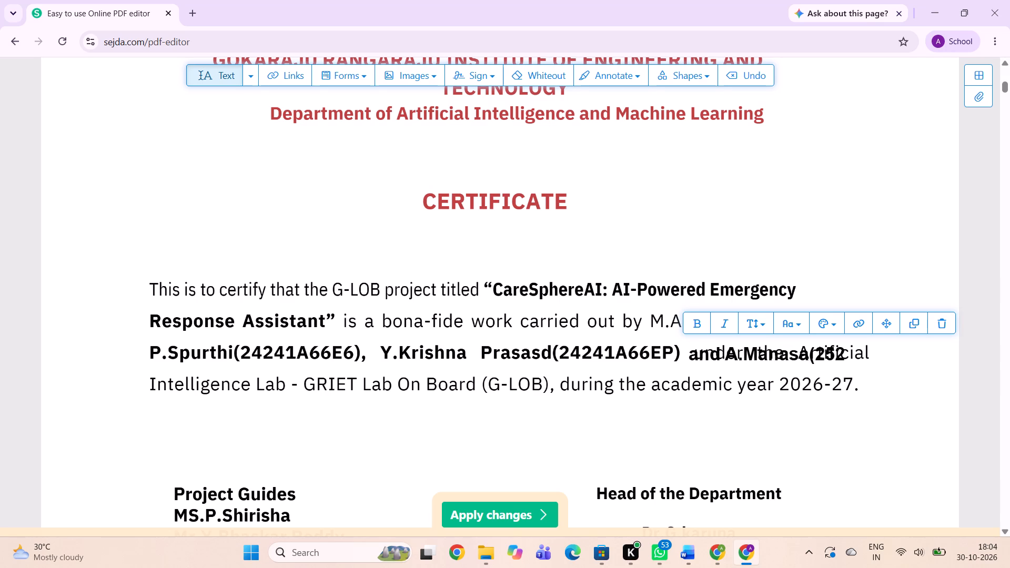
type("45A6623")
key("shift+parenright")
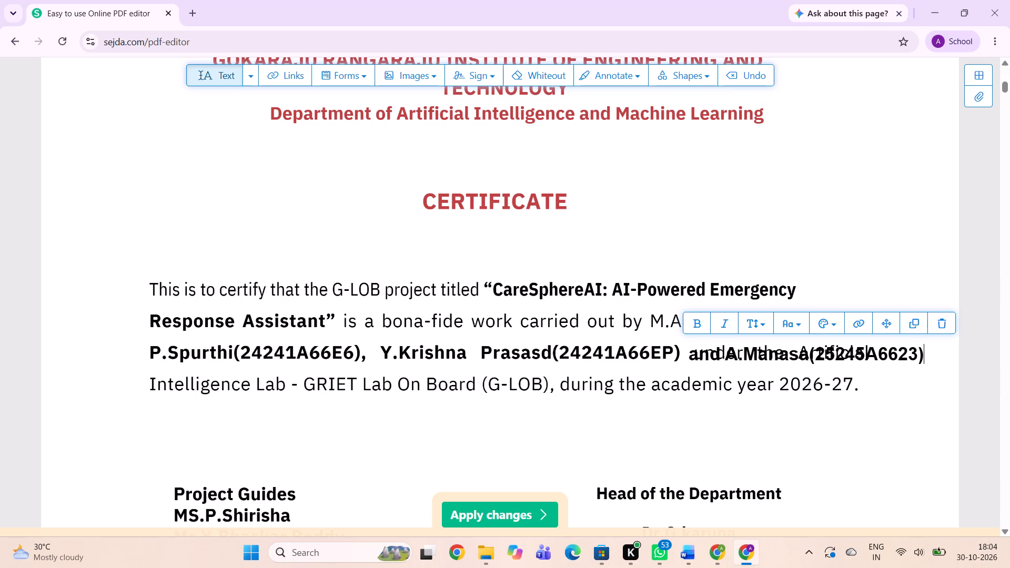
Copy the fourth student's whole entry, including "and", and clear it from the text box overlapping "under the Artificial".
left_click(716, 360)
left_click_drag(693, 357, 822, 356)
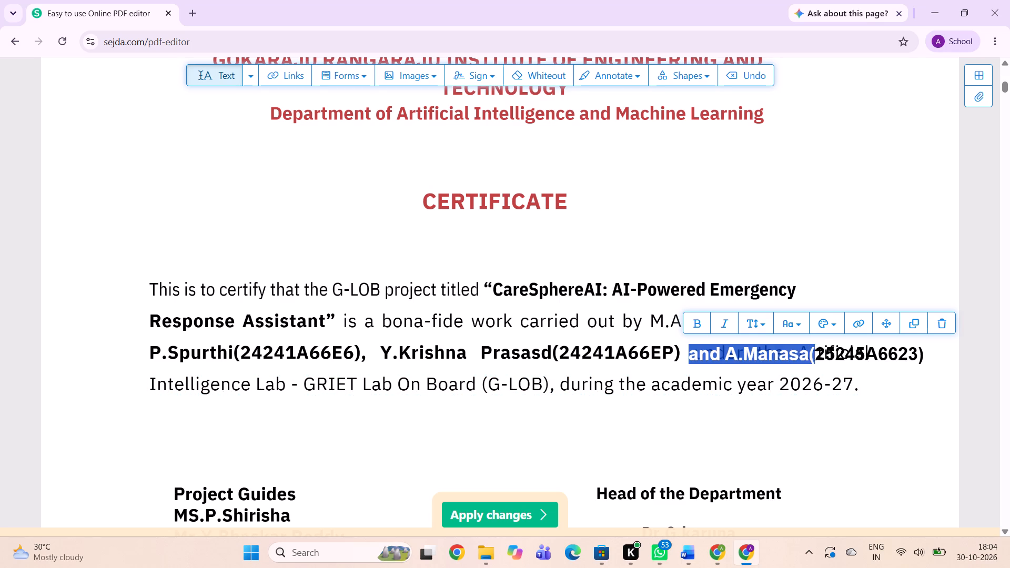
left_click_drag(822, 356, 926, 354)
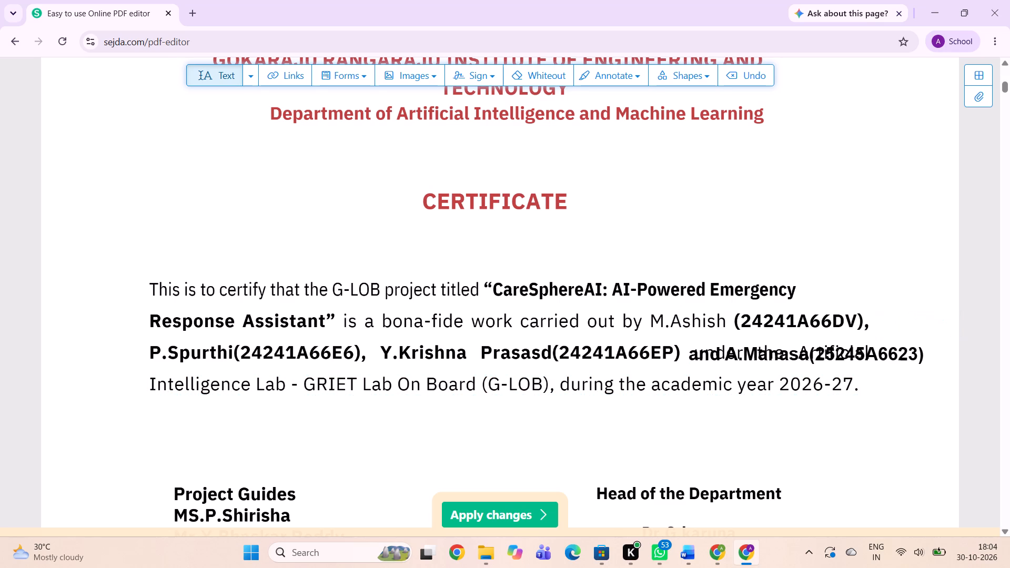
left_click(722, 352)
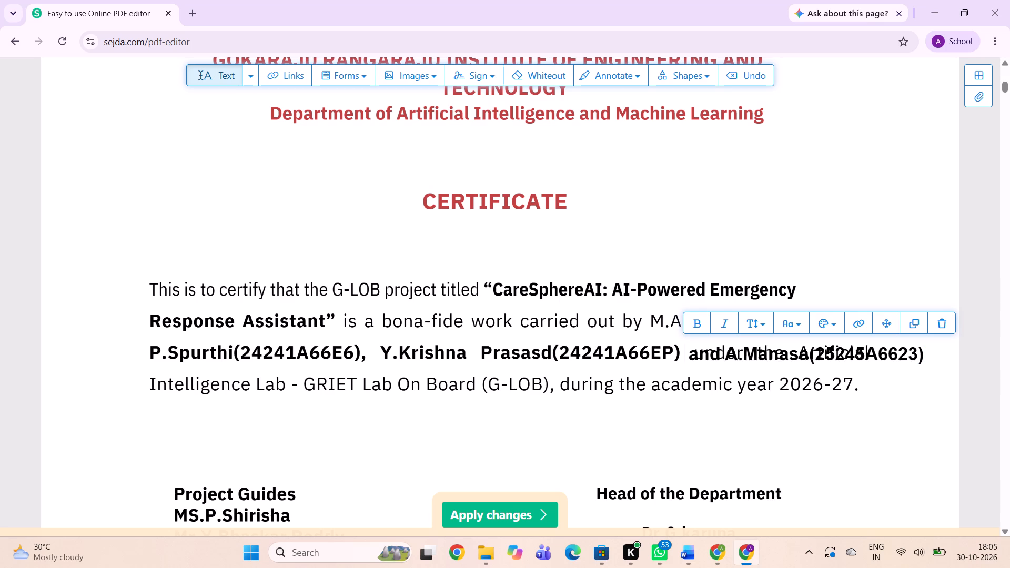
left_click_drag(685, 353, 929, 348)
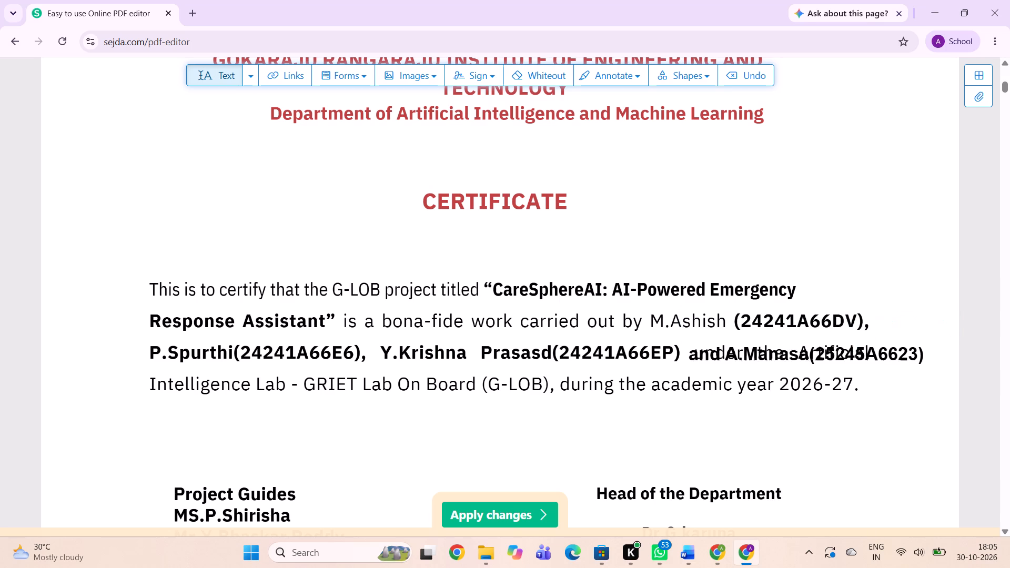
double_click(914, 352)
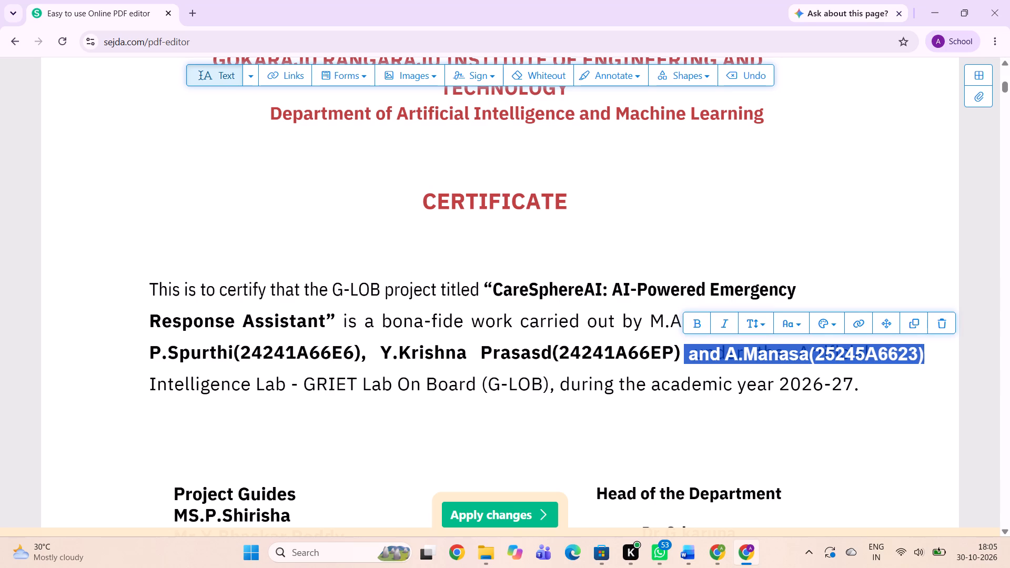
key("ctrl+c")
key("BackSpace")
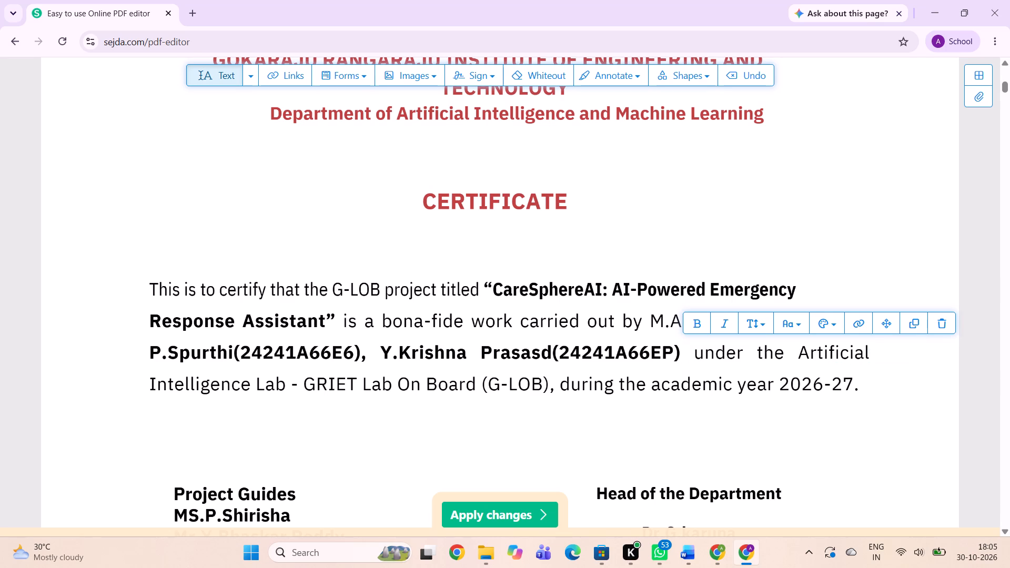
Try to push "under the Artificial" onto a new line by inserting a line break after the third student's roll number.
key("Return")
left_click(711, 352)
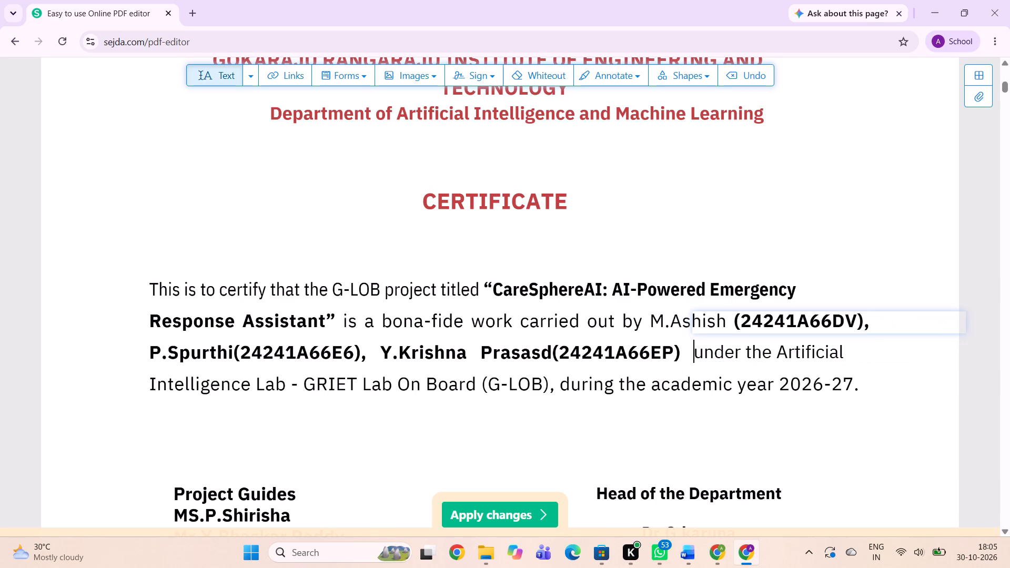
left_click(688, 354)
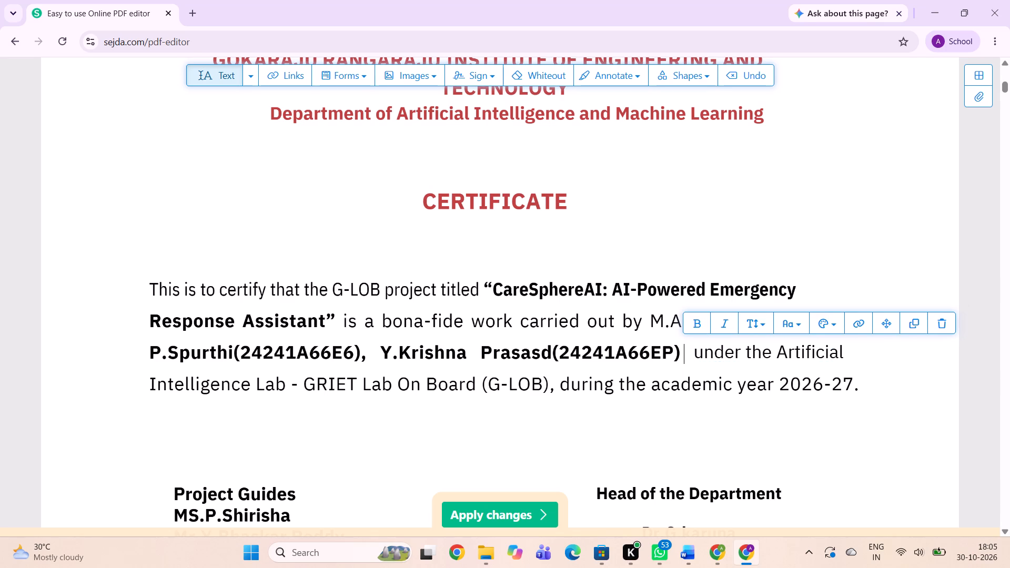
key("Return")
Move the certificate line starting "Intelligence Lab - GRIET Lab On Board (G-LOB)" slightly down to make room above it.
left_click_drag(431, 388, 432, 409)
left_click(461, 428)
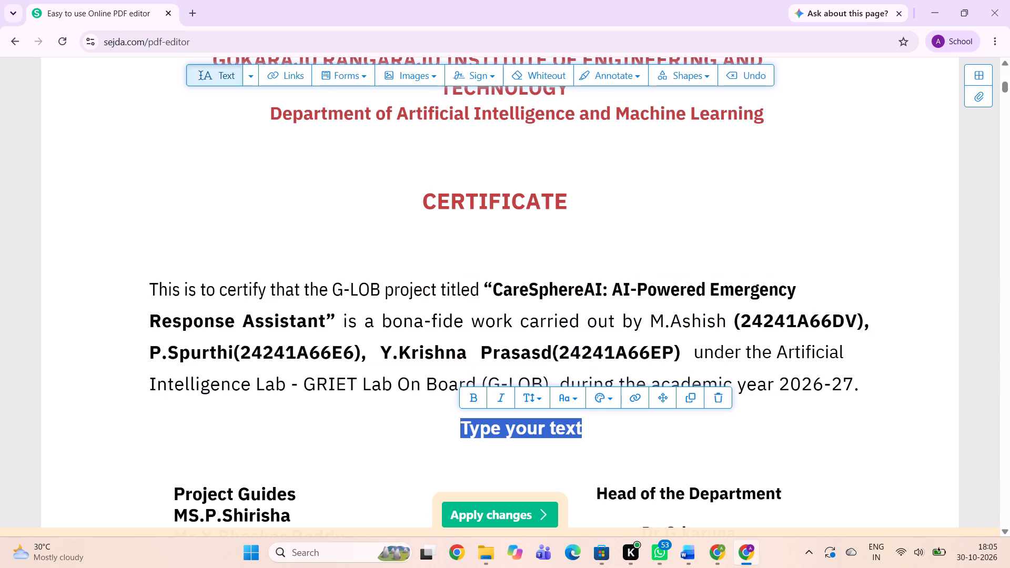
double_click(428, 386)
left_click(431, 446)
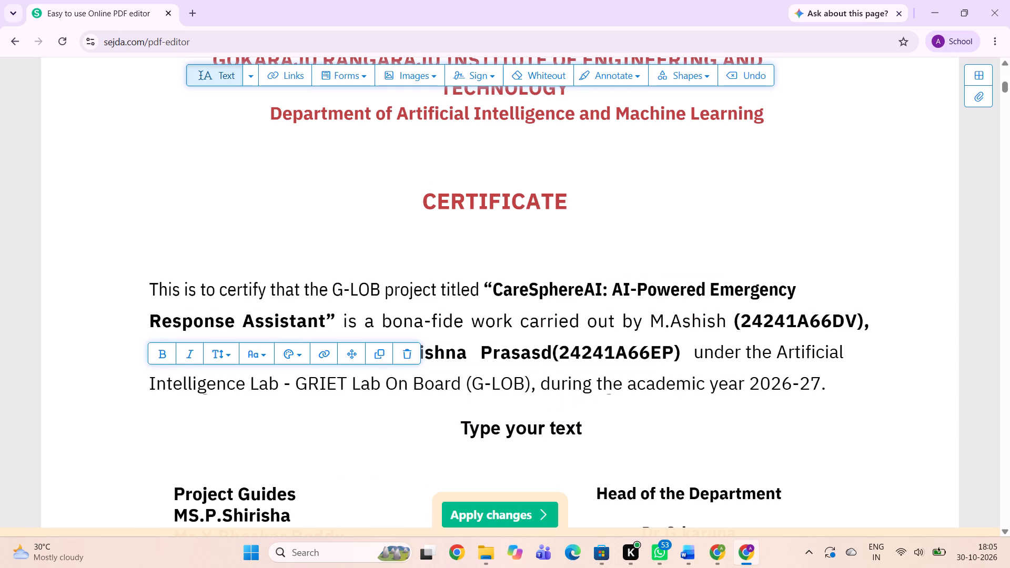
left_click_drag(444, 387, 443, 403)
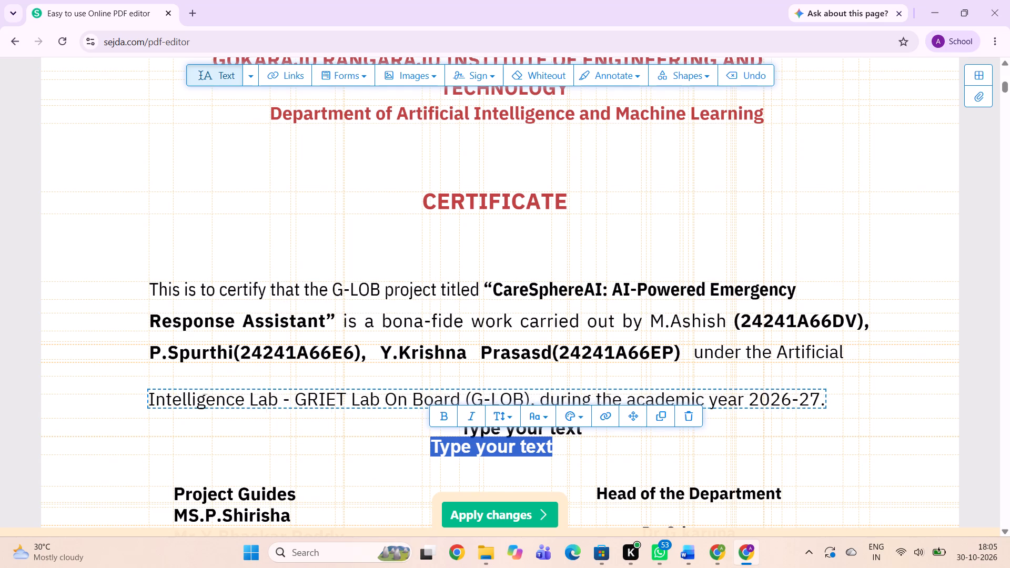
left_click_drag(443, 403, 441, 404)
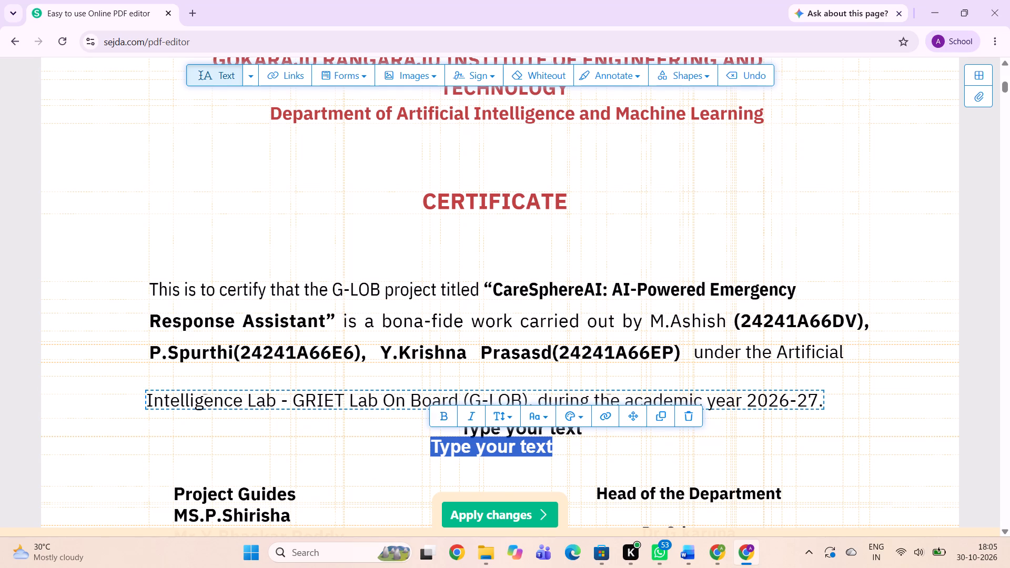
Move "under the Artificial" down from the third student's line into the gap above the "Intelligence Lab" line.
left_click_drag(714, 353, 694, 376)
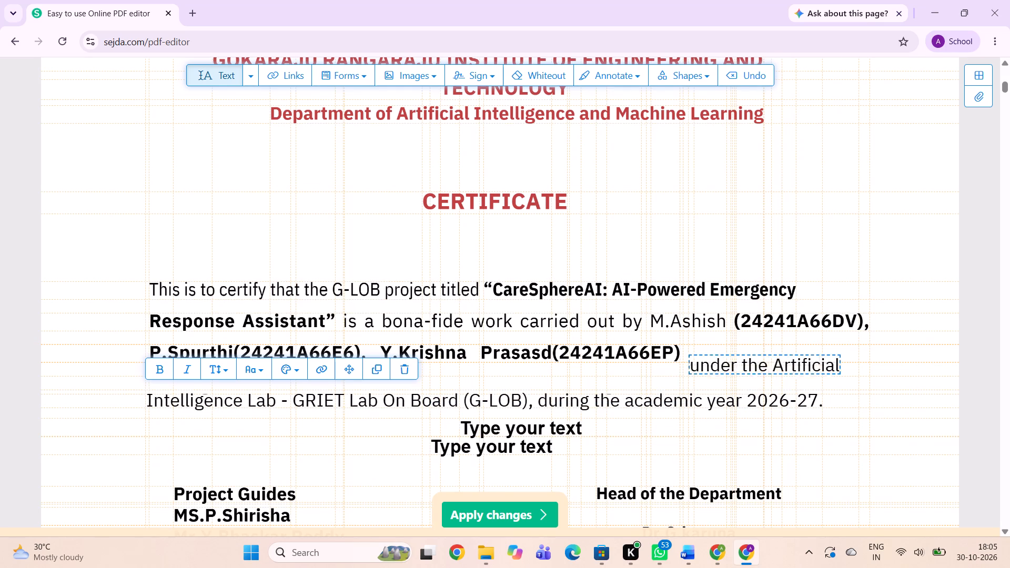
left_click_drag(694, 376, 559, 383)
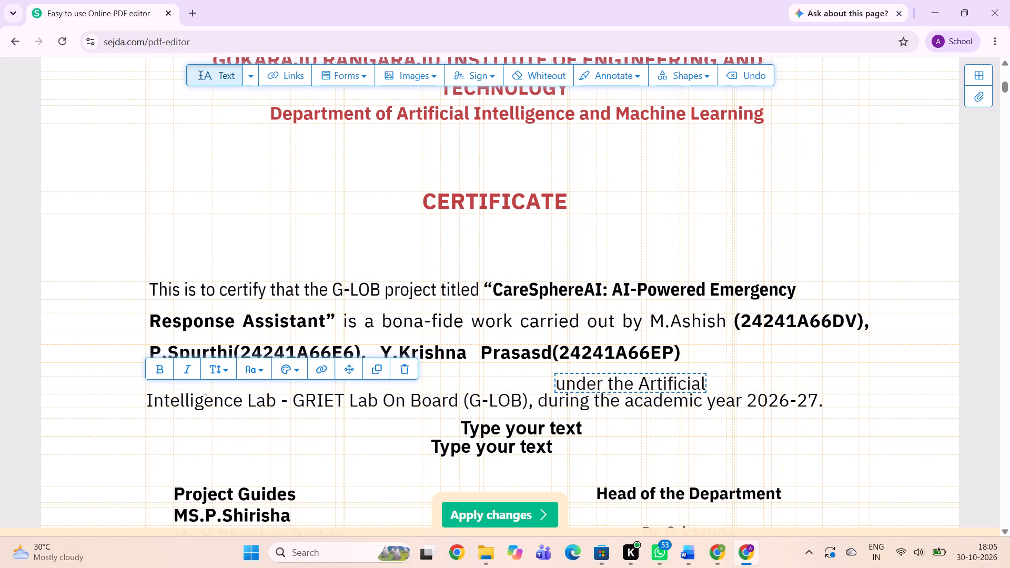
left_click_drag(559, 383, 476, 378)
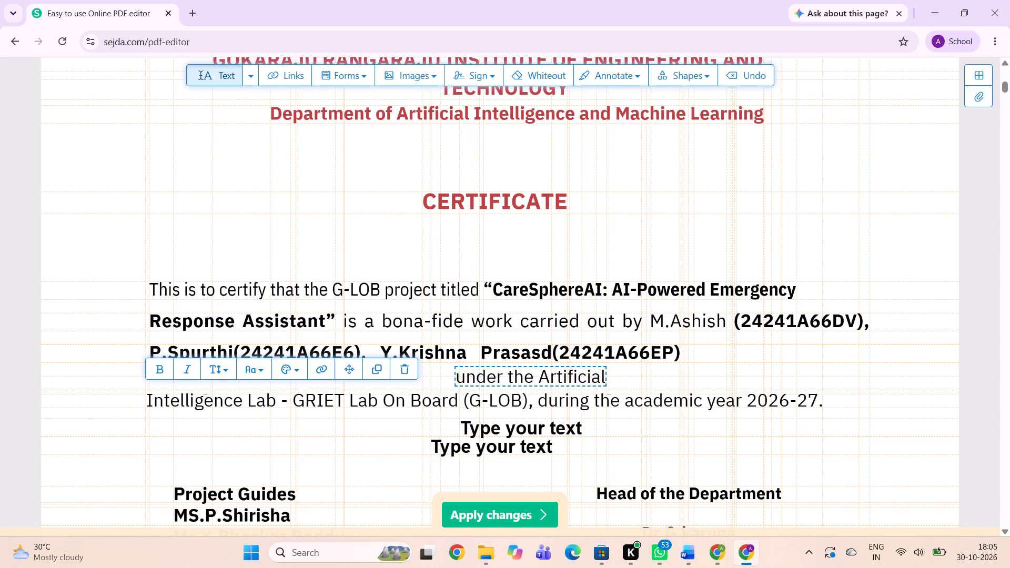
left_click_drag(476, 378, 499, 377)
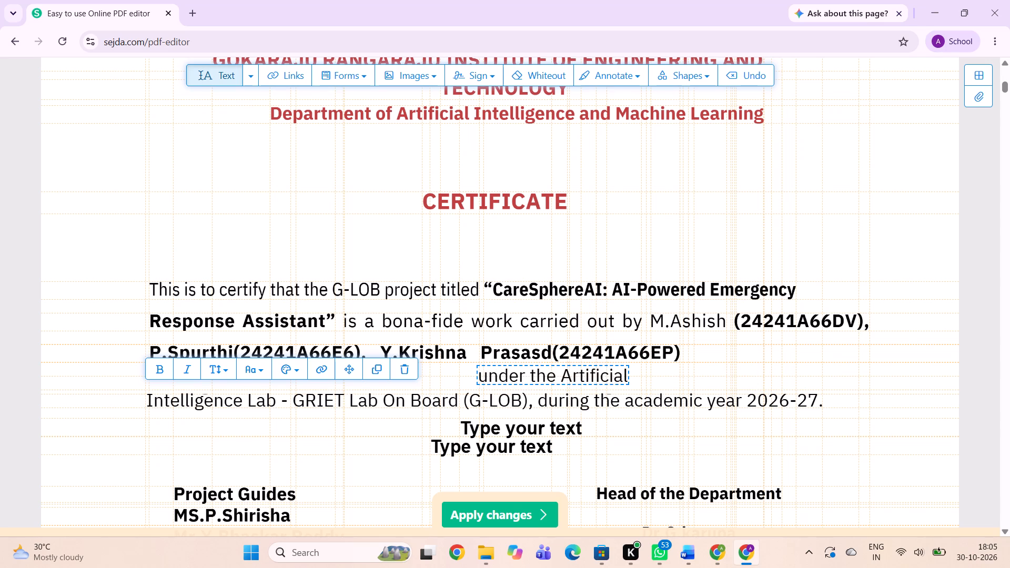
left_click_drag(499, 377, 504, 379)
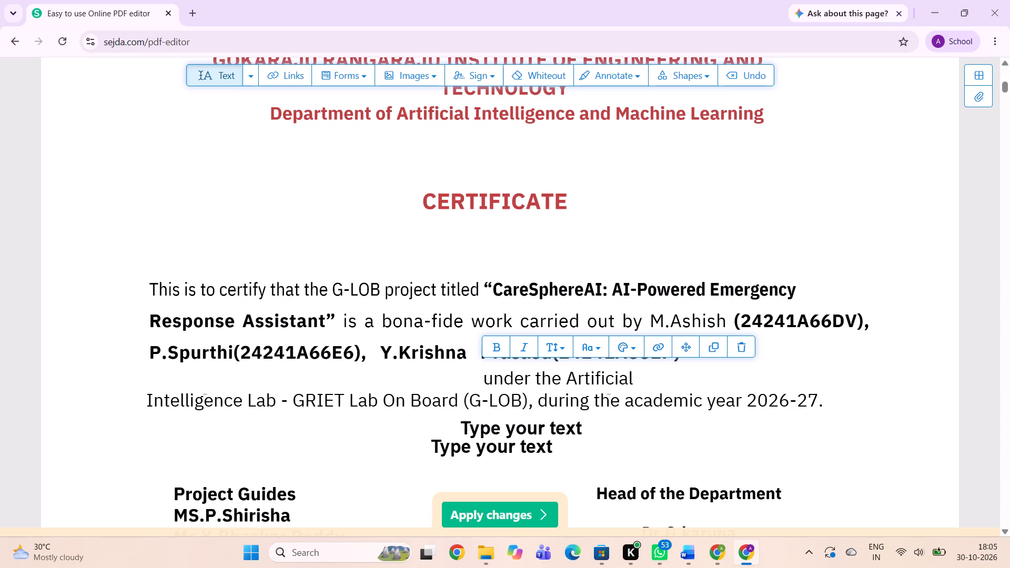
Reposition the line with the second and third students slightly higher, aligned with the certificate paragraph's left margin.
left_click(799, 372)
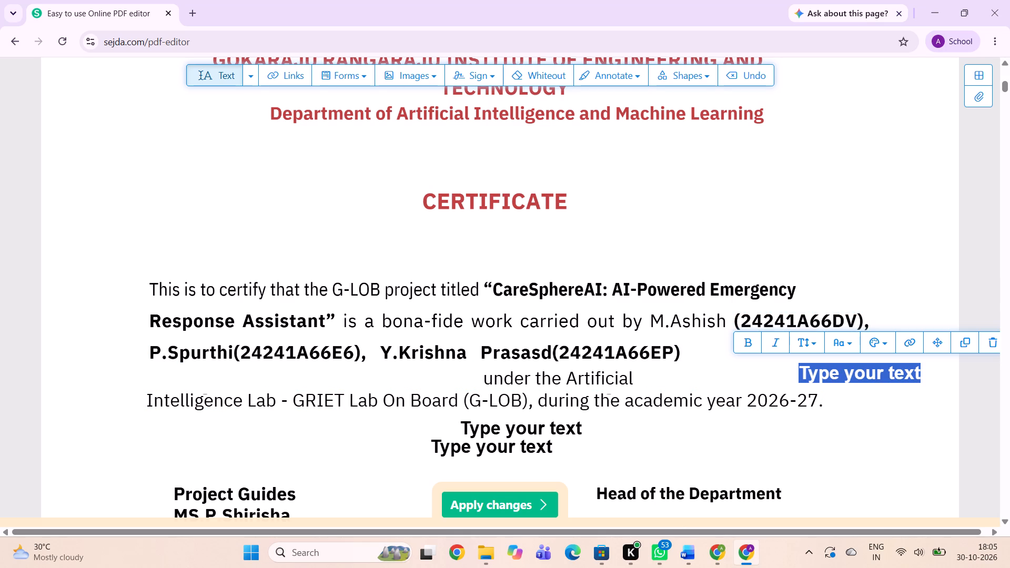
left_click_drag(437, 348, 457, 351)
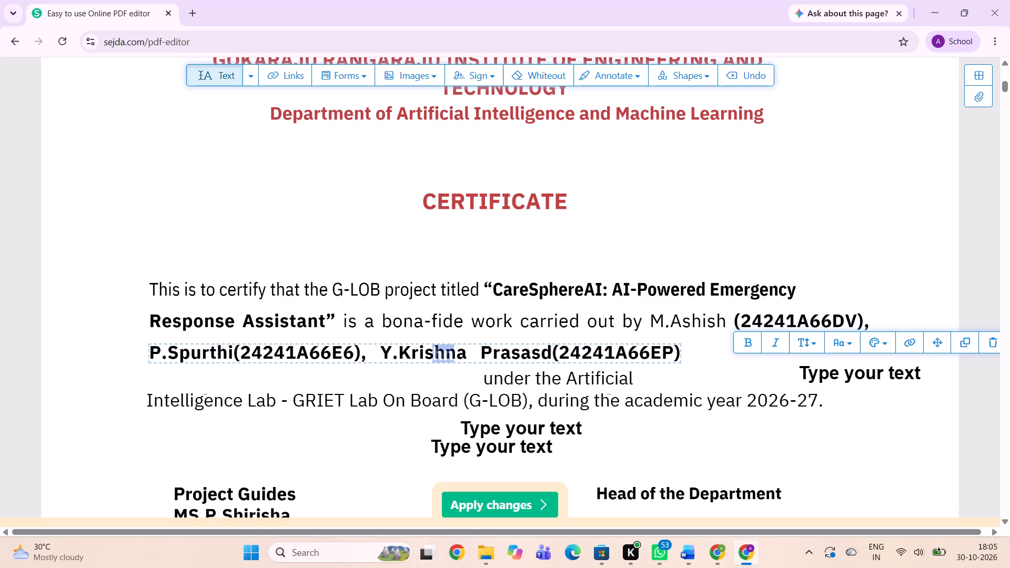
left_click(442, 369)
left_click_drag(407, 349, 493, 346)
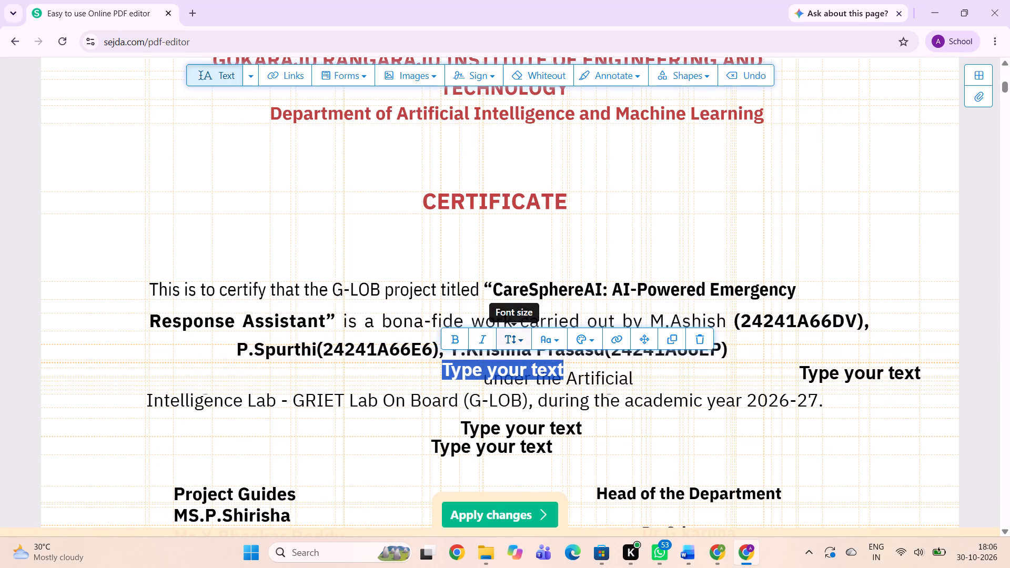
left_click_drag(493, 346, 518, 339)
left_click(692, 368)
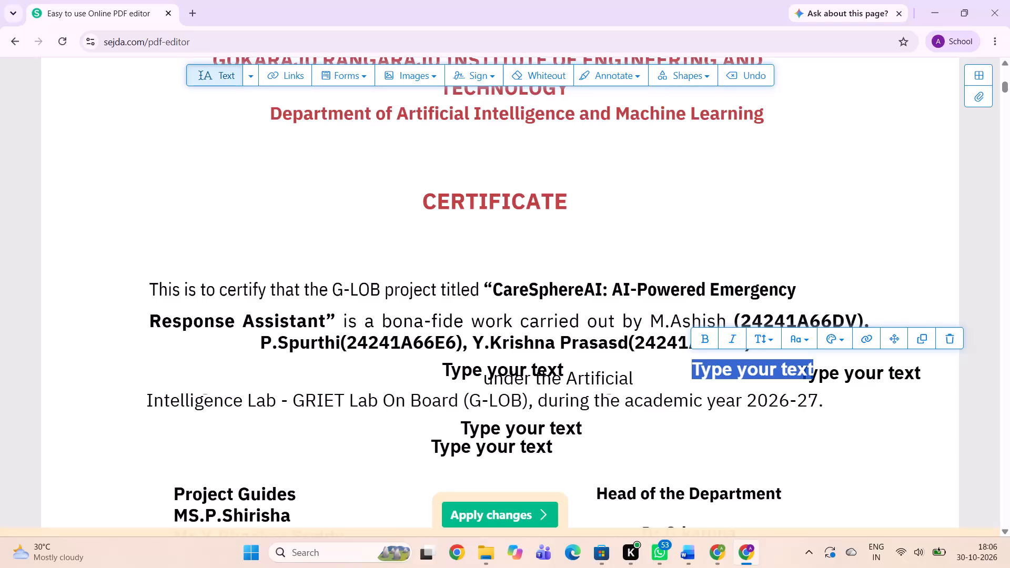
scroll(680, 246, "down", 1)
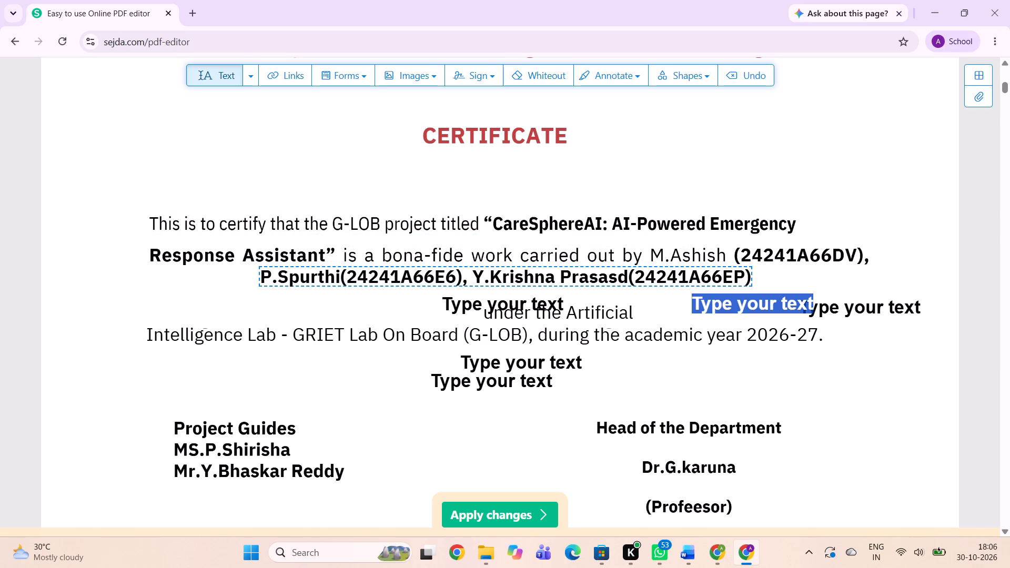
left_click_drag(317, 279, 205, 285)
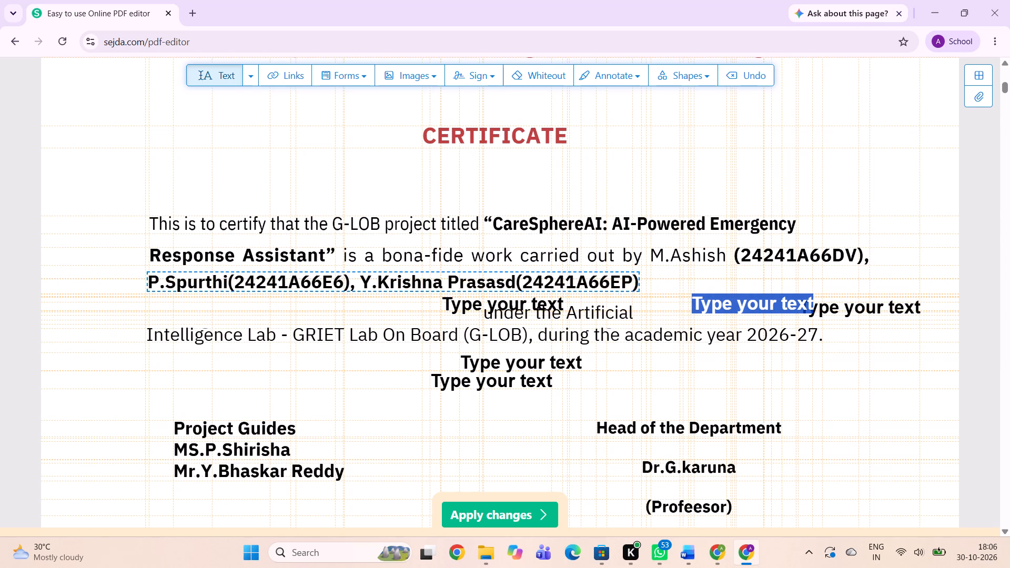
left_click_drag(205, 285, 210, 285)
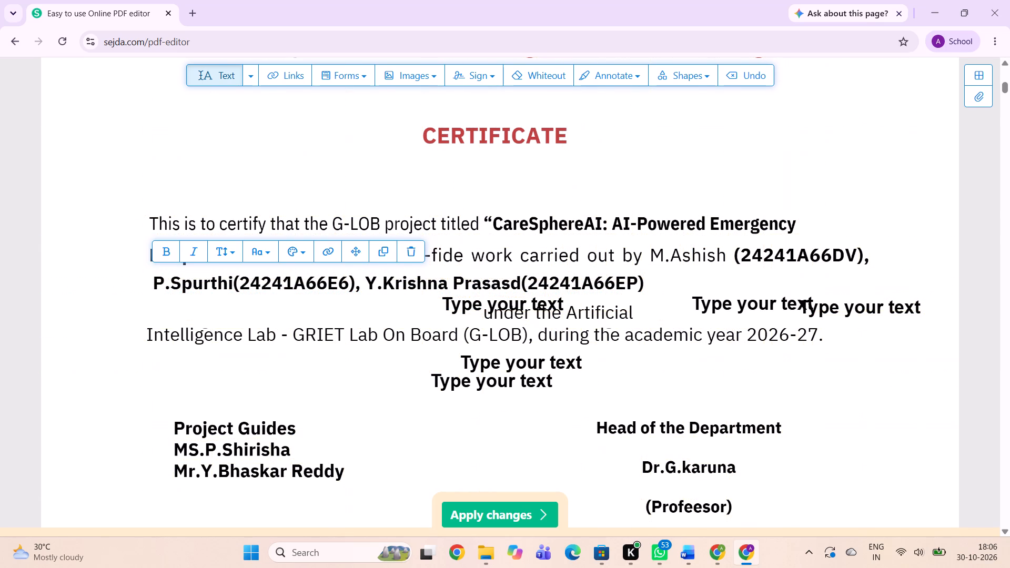
Insert a space between the third student's name and the opening parenthesis of the roll number.
left_click(521, 285)
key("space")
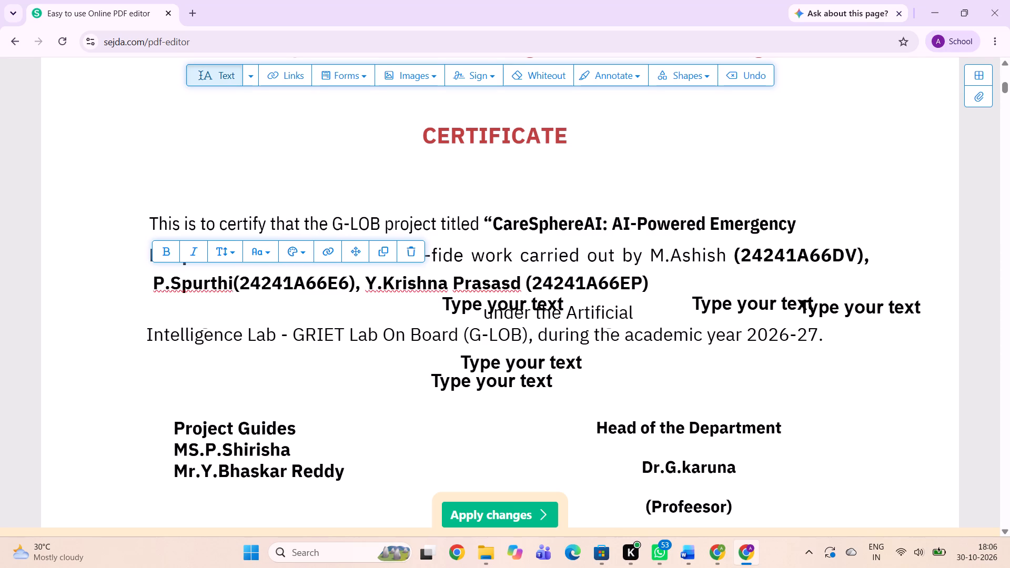
left_click(656, 284)
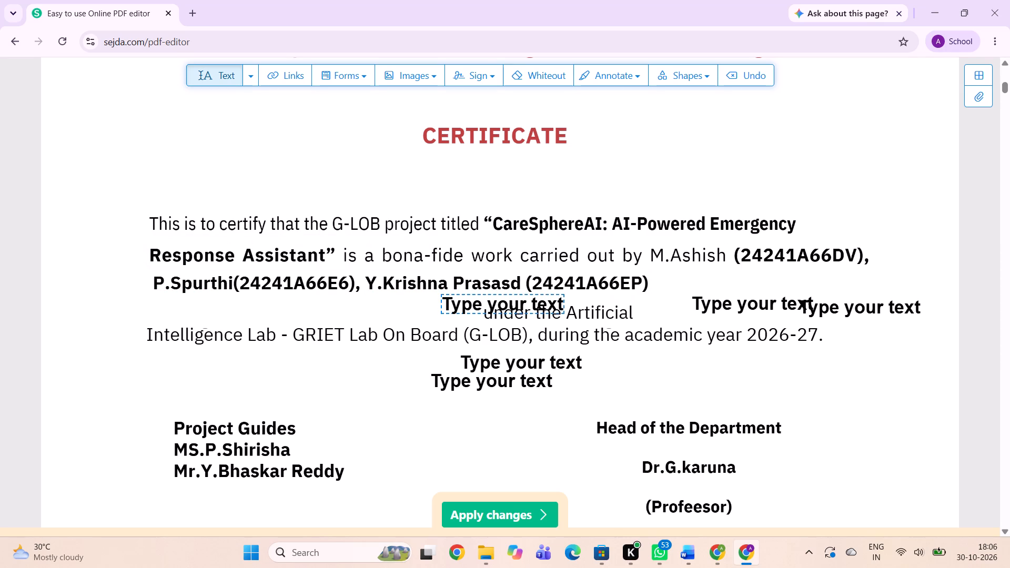
Clear the placeholder text box overlapping "under the Artificial".
left_click(548, 305)
key("BackSpace")
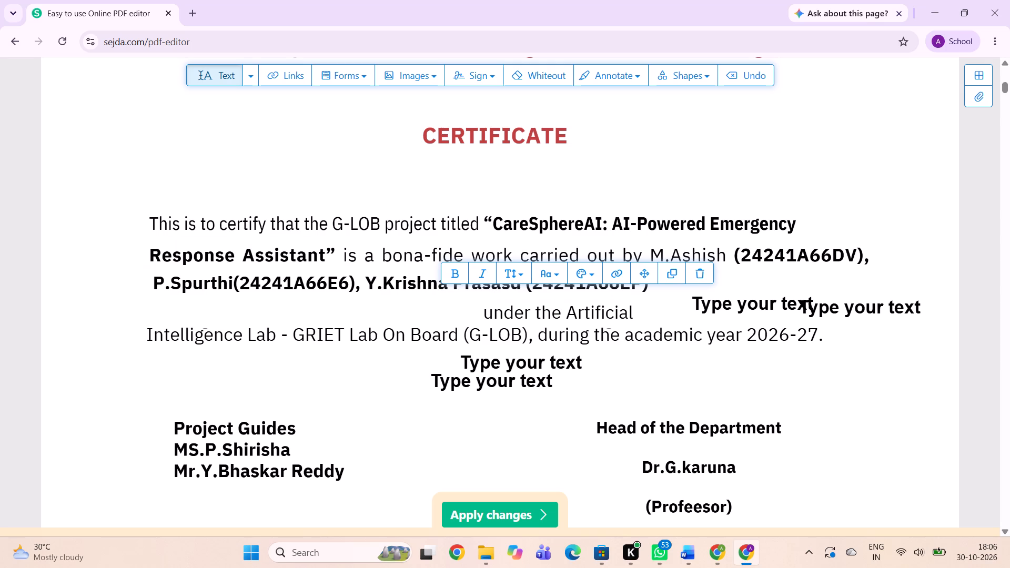
Move a placeholder text box beside the third student's roll number and replace its text with the copied fourth student's entry.
left_click(662, 289)
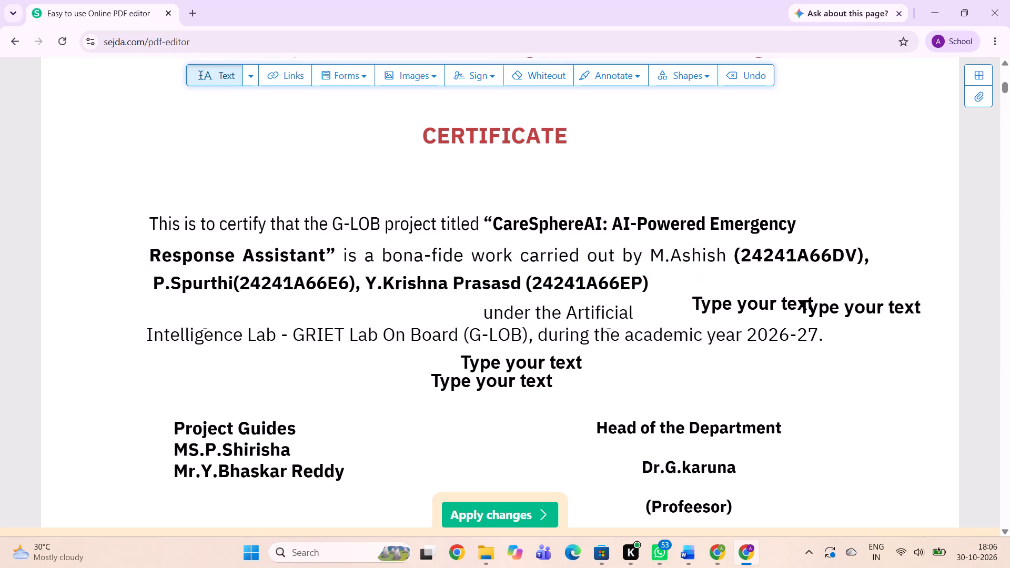
left_click(655, 283)
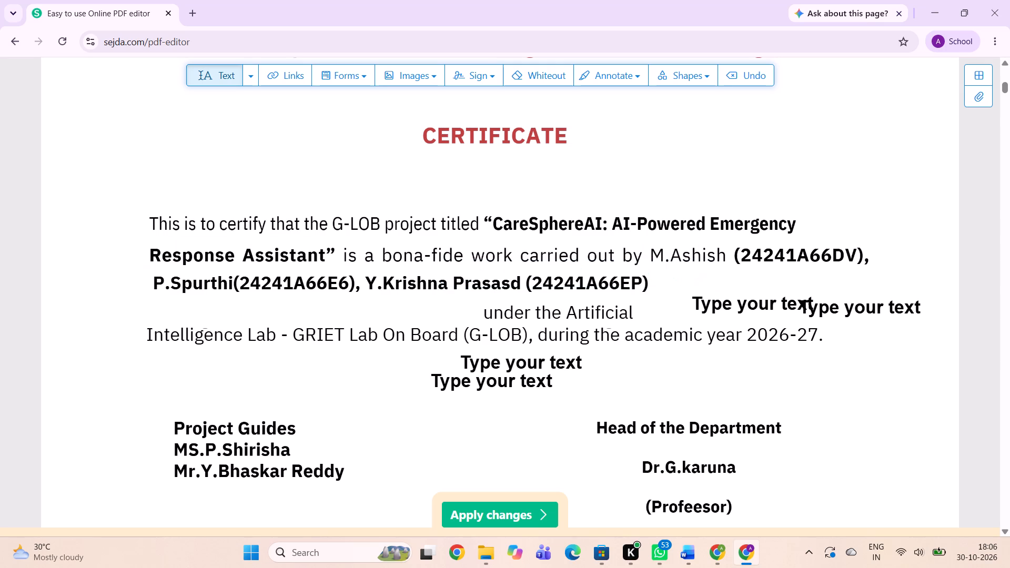
left_click(654, 283)
triple_click(654, 283)
triple_click(657, 283)
left_click_drag(657, 283, 722, 308)
left_click_drag(722, 308, 698, 295)
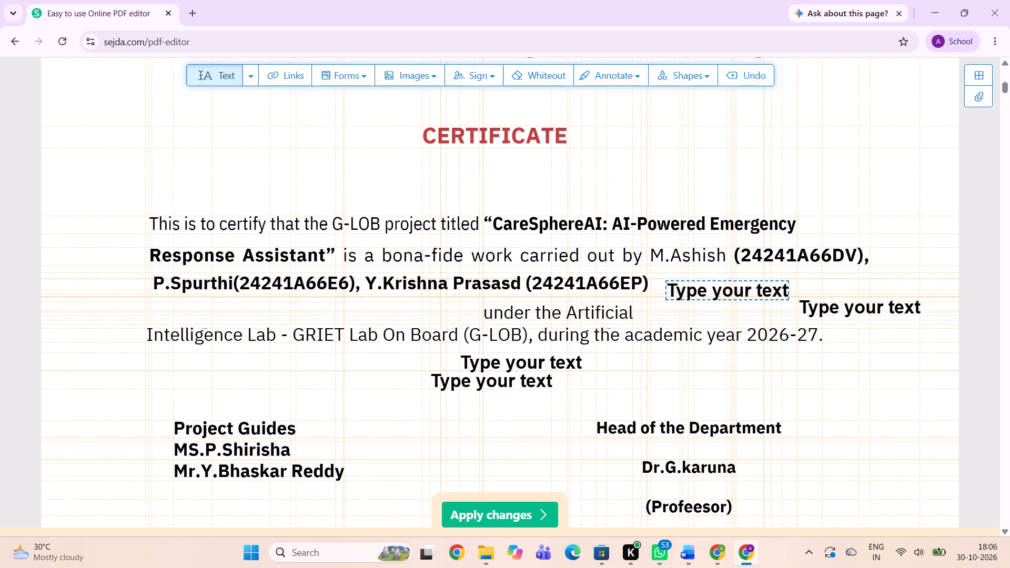
left_click_drag(698, 295, 694, 287)
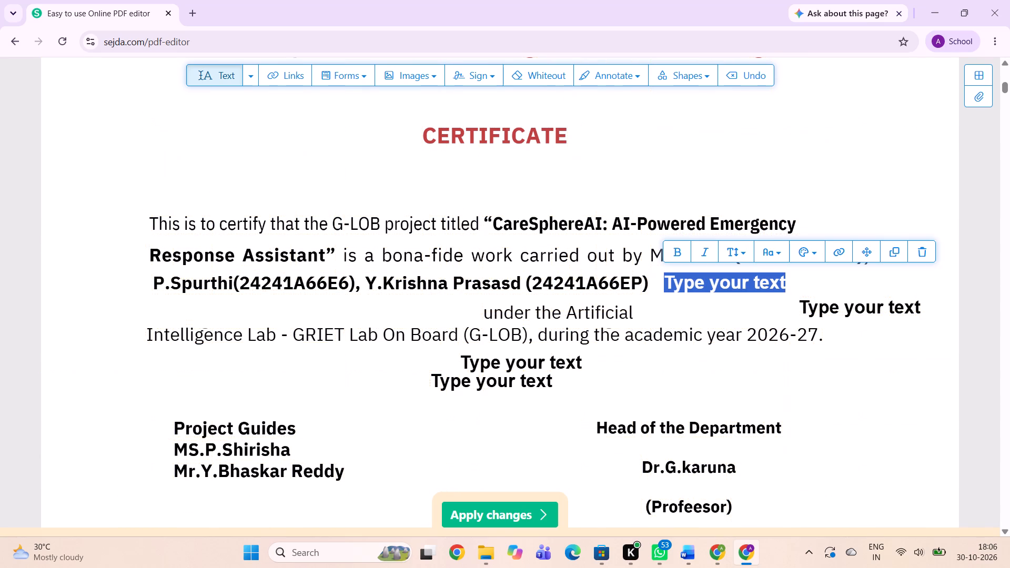
key("BackSpace")
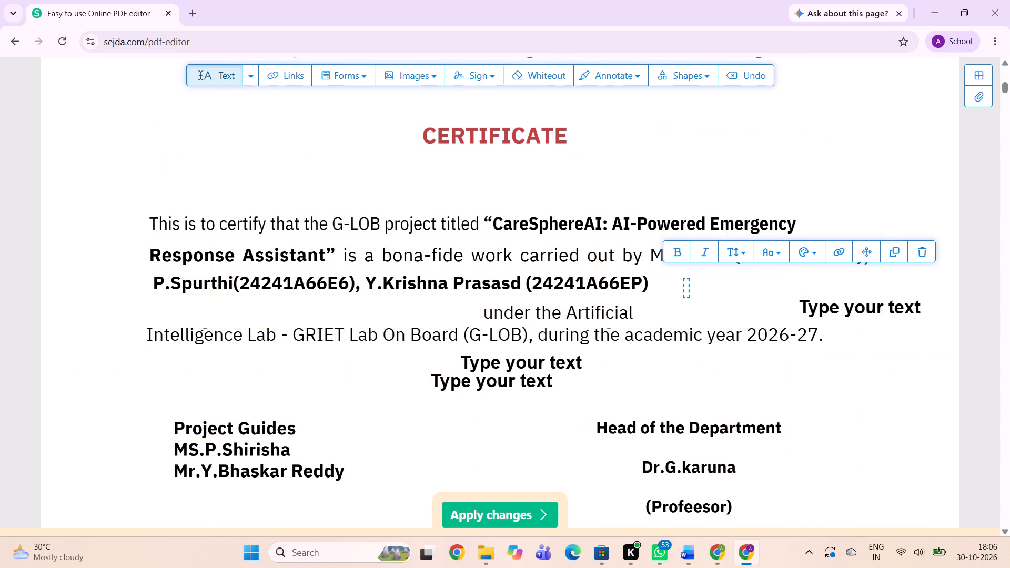
left_click(660, 286)
left_click(664, 283)
key("ctrl+v")
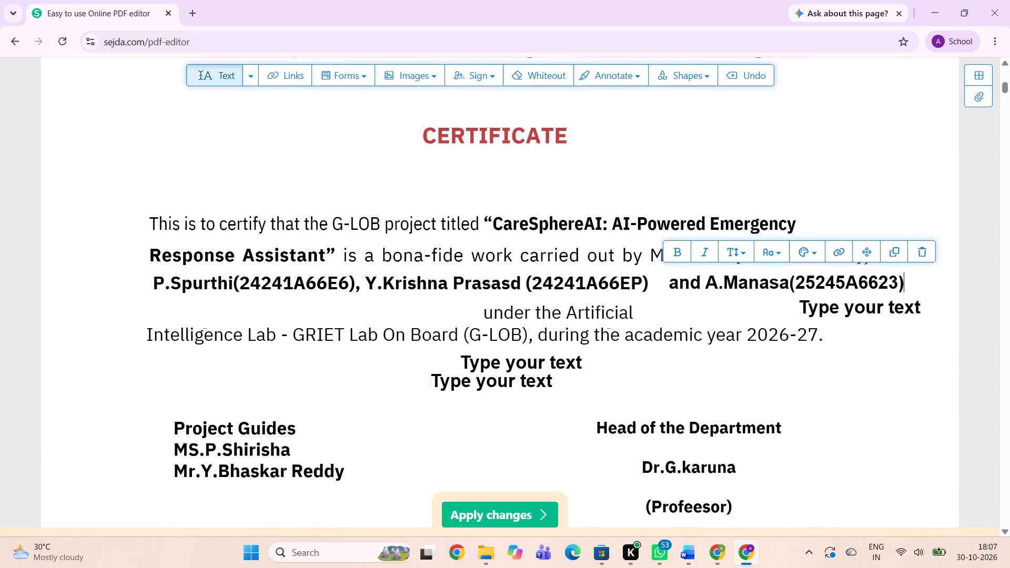
Shift the fourth student's entry slightly closer to the third student's roll number on the same line.
left_click(674, 302)
left_click_drag(675, 285, 669, 285)
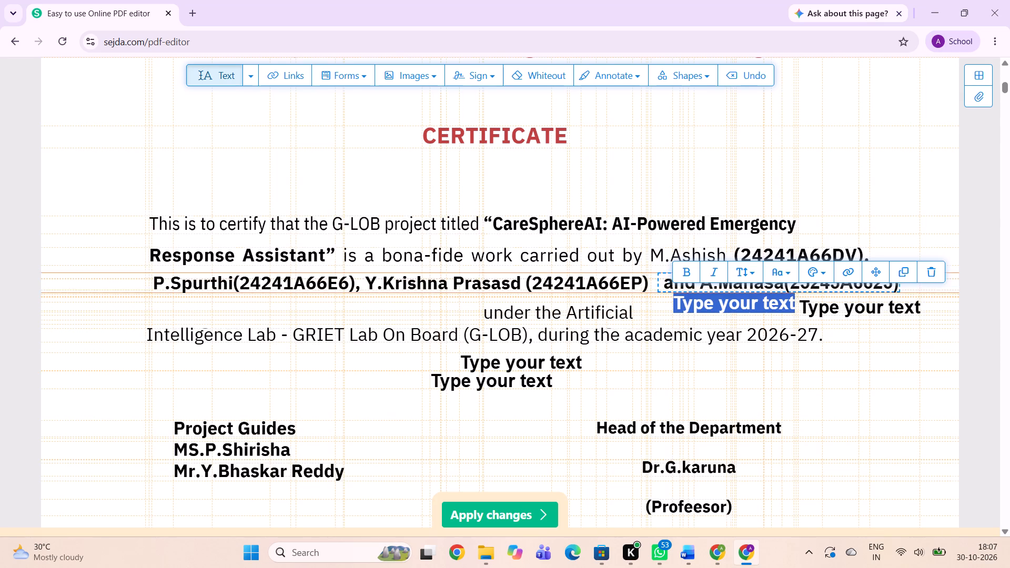
left_click_drag(669, 285, 664, 286)
Clear the two placeholder text boxes beneath the fourth student's entry.
double_click(716, 302)
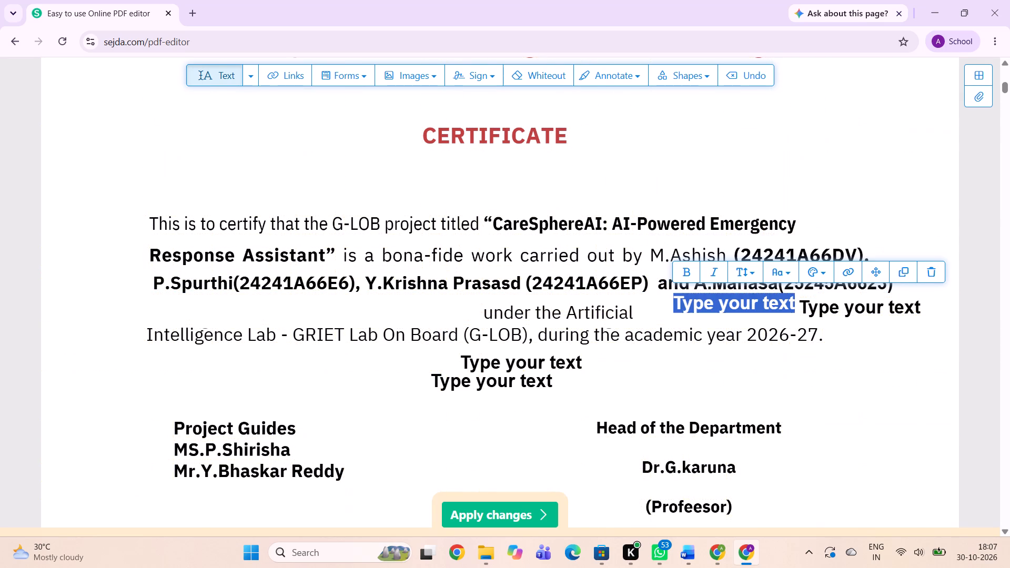
key("BackSpace")
double_click(815, 311)
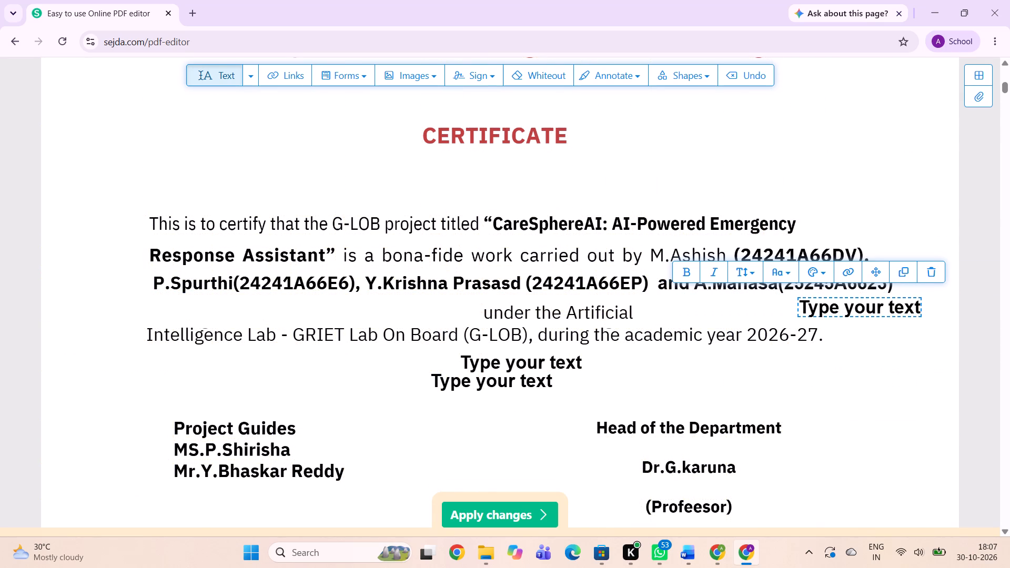
key("BackSpace")
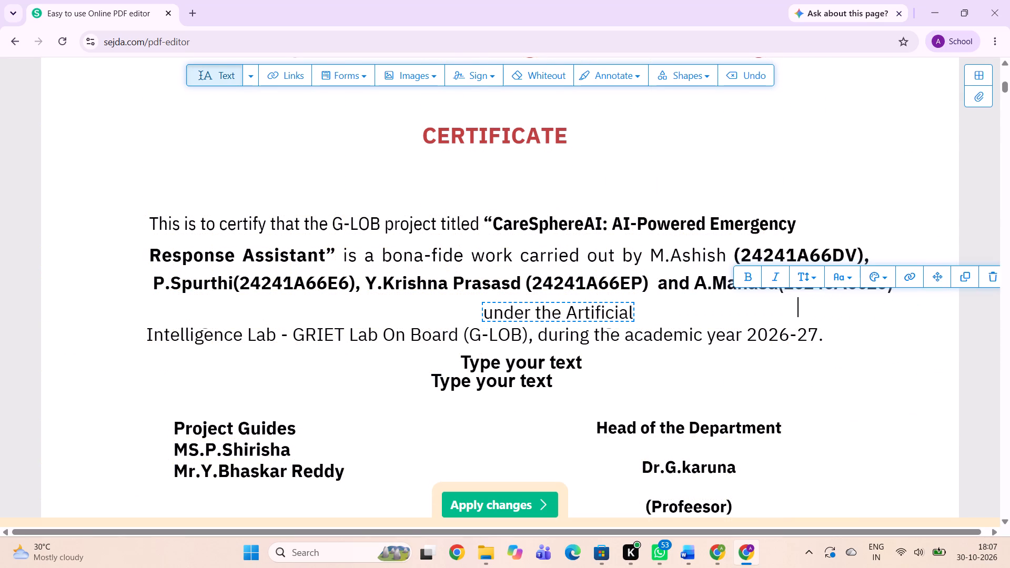
Align "under the Artificial" with the certificate paragraph's left margin, directly below the line of student names.
left_click_drag(510, 316, 177, 315)
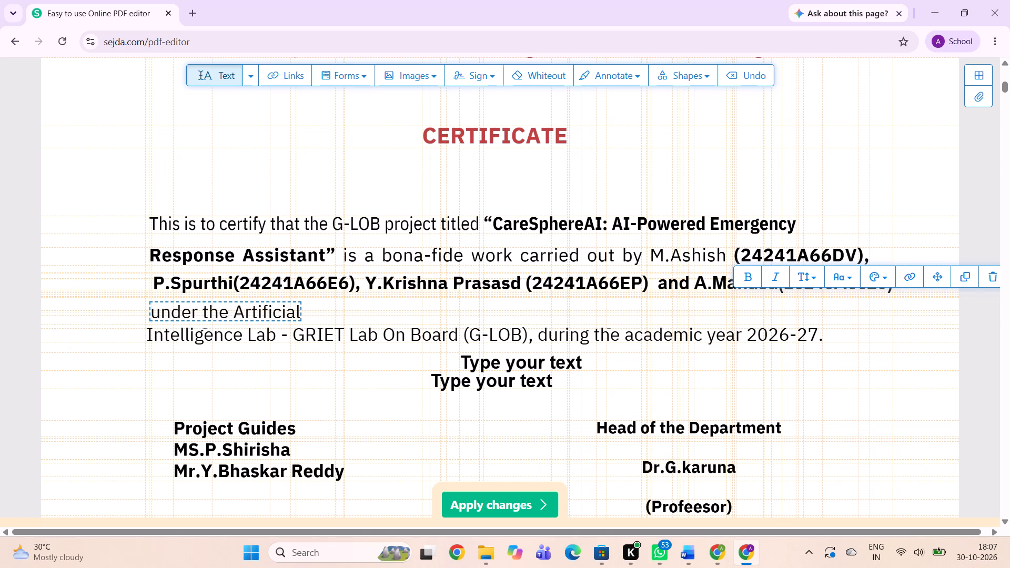
left_click_drag(177, 315, 179, 315)
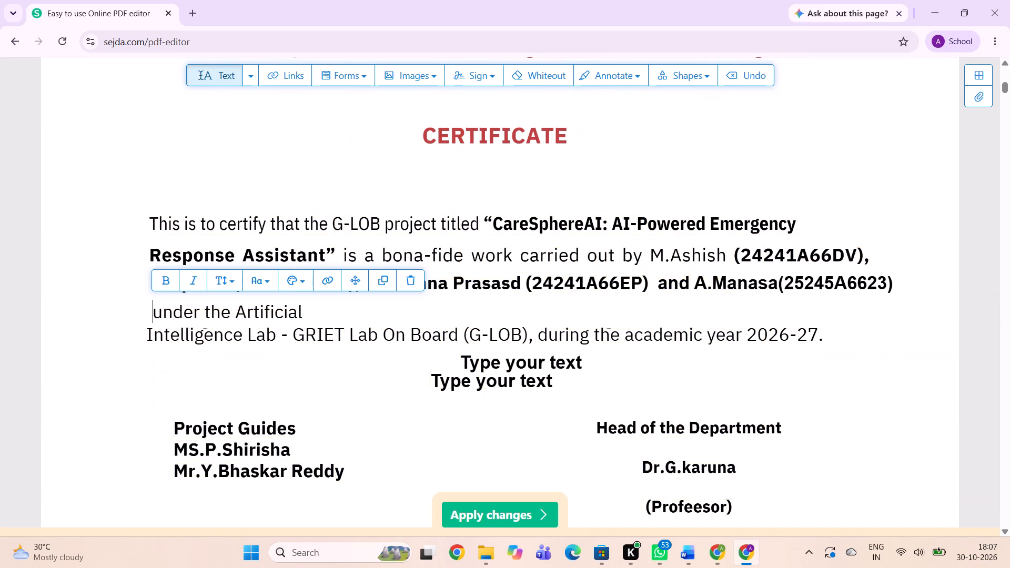
Cut "Intelligence Lab" from the start of the "GRIET Lab On Board" line and paste it after "under the Artificial", separated by a space.
left_click(272, 338)
left_click_drag(278, 334, 257, 334)
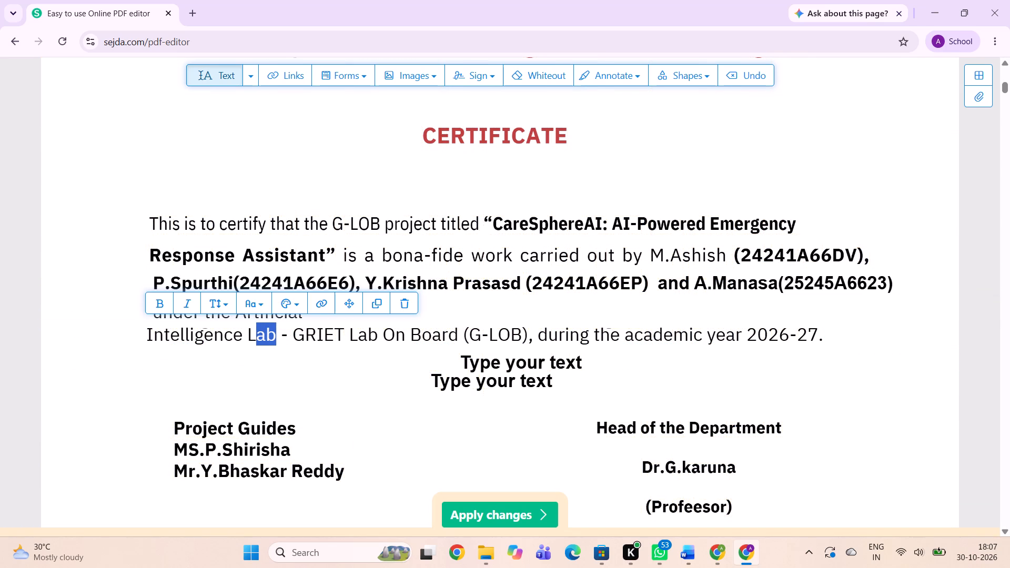
left_click_drag(257, 334, 146, 335)
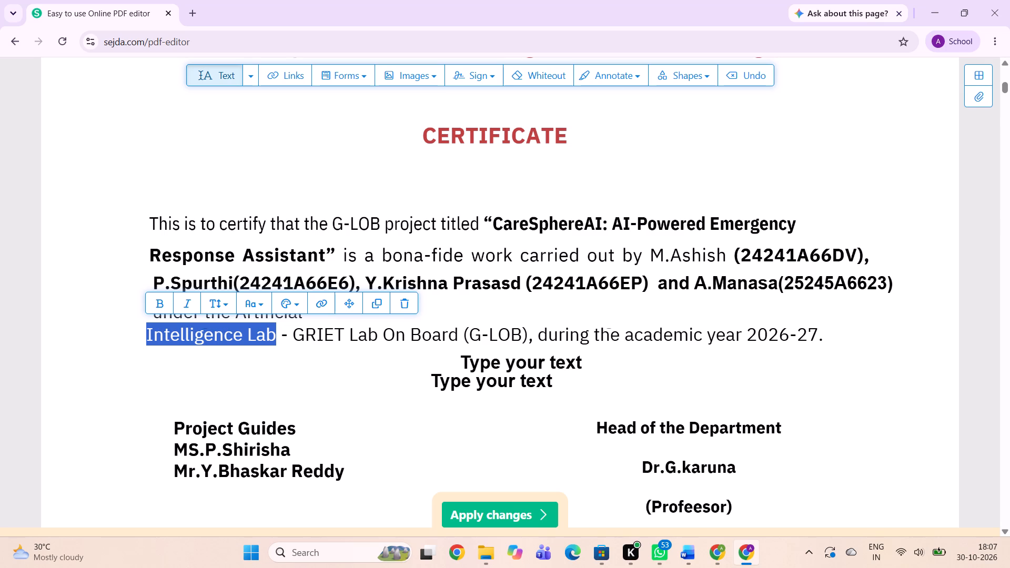
key("ctrl+x")
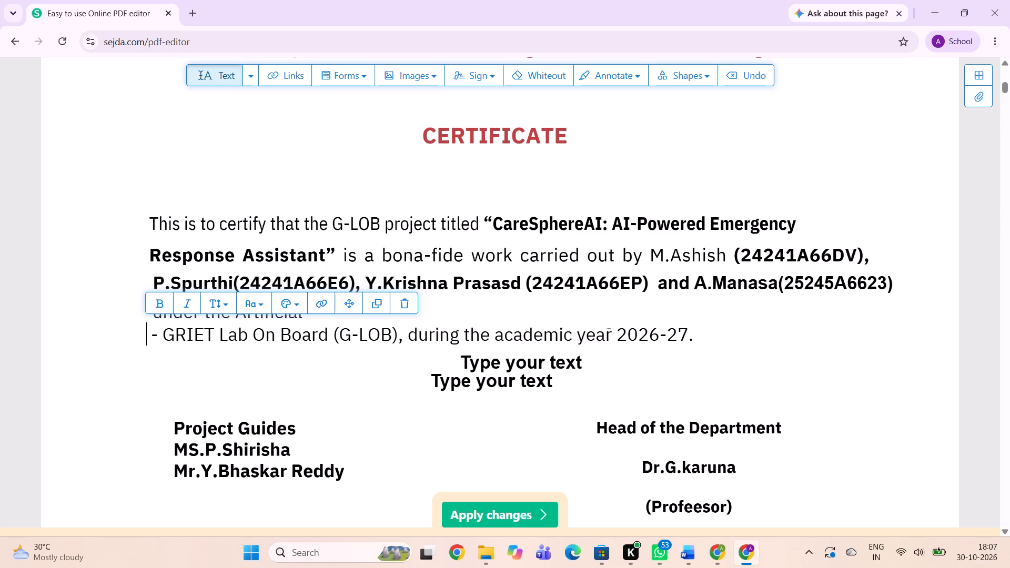
left_click(310, 316)
left_click(301, 312)
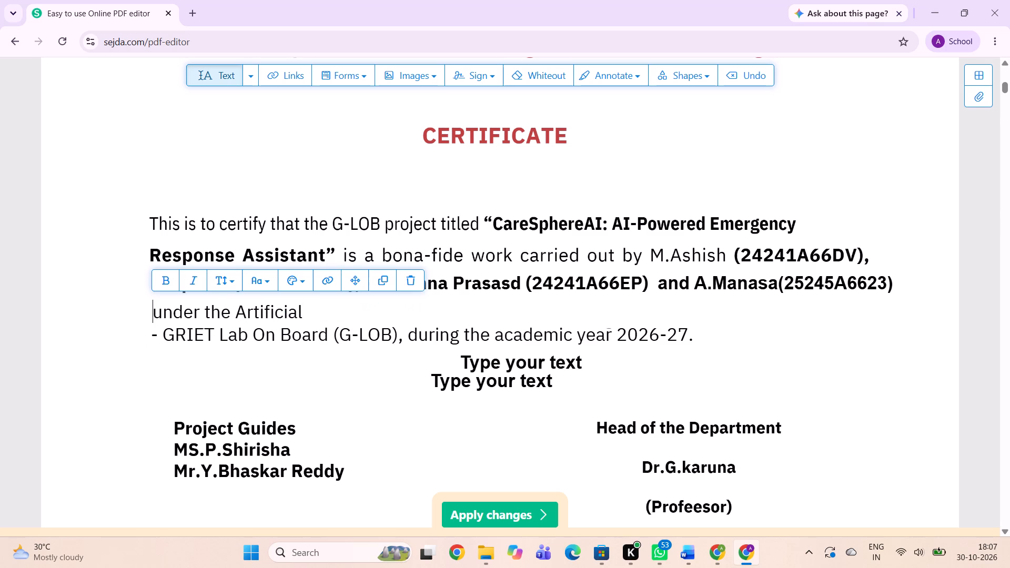
left_click(299, 311)
key("Down")
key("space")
key("ctrl+v")
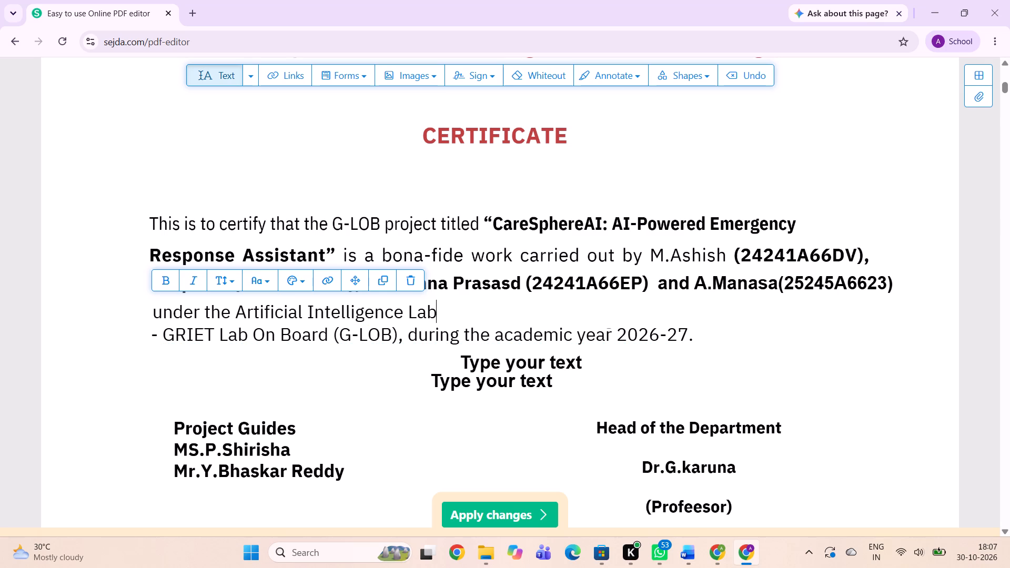
Cut "- GRIET Lab On Board (G-LOB)" from the last certificate line and paste it after "Intelligence Lab", separated by a space.
left_click(397, 336)
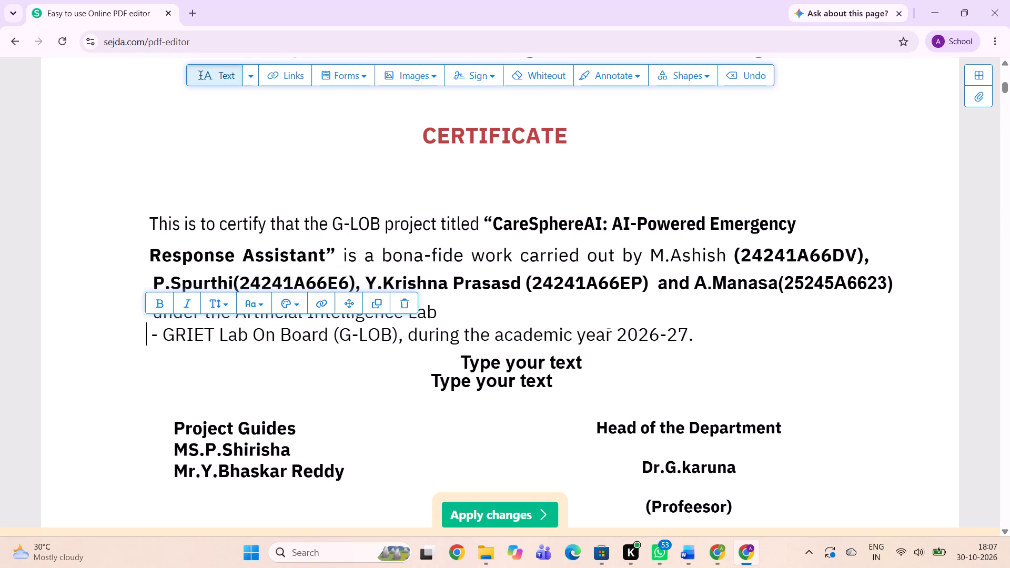
left_click_drag(399, 336, 151, 343)
key("ctrl+x")
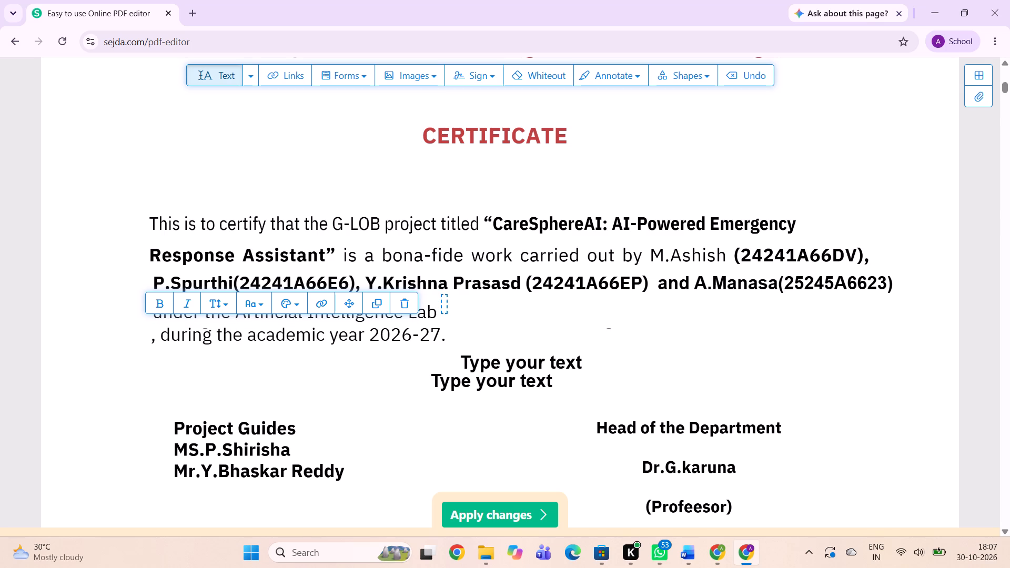
left_click(437, 312)
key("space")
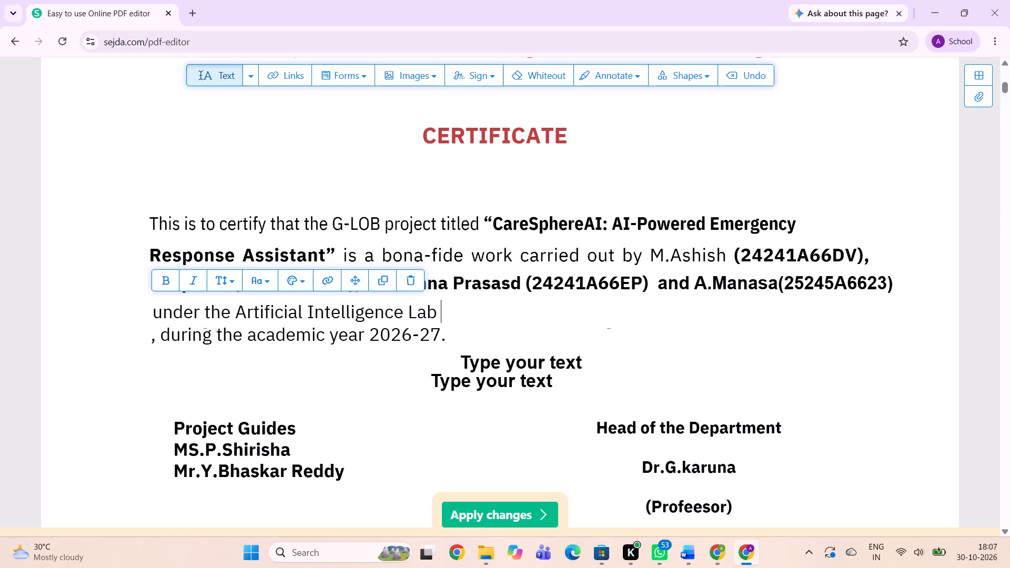
key("ctrl+v")
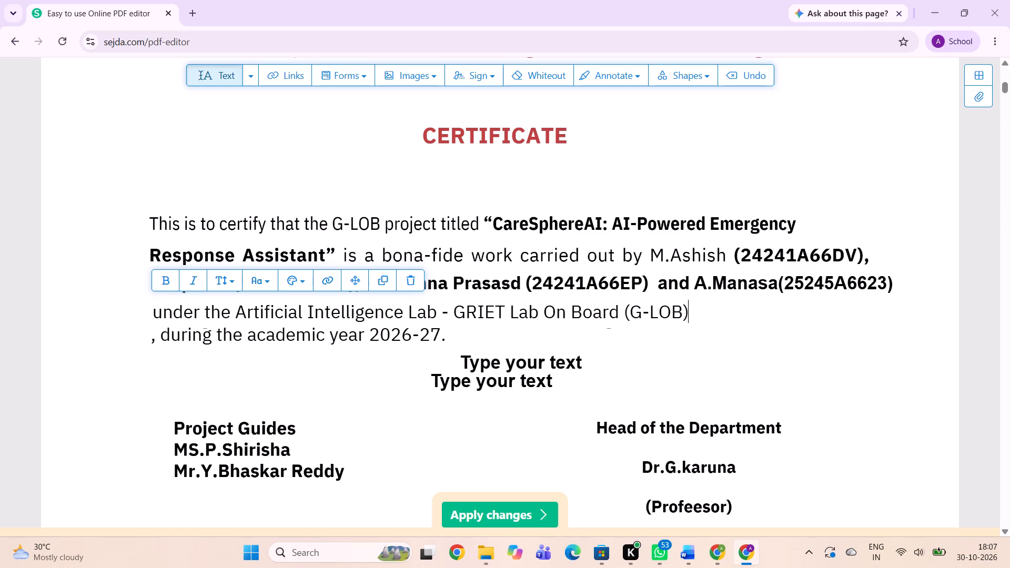
Delete the comma before "during the academic year 2026-27." and add a space and comma after "(G-LOB)" on the line above.
left_click(157, 338)
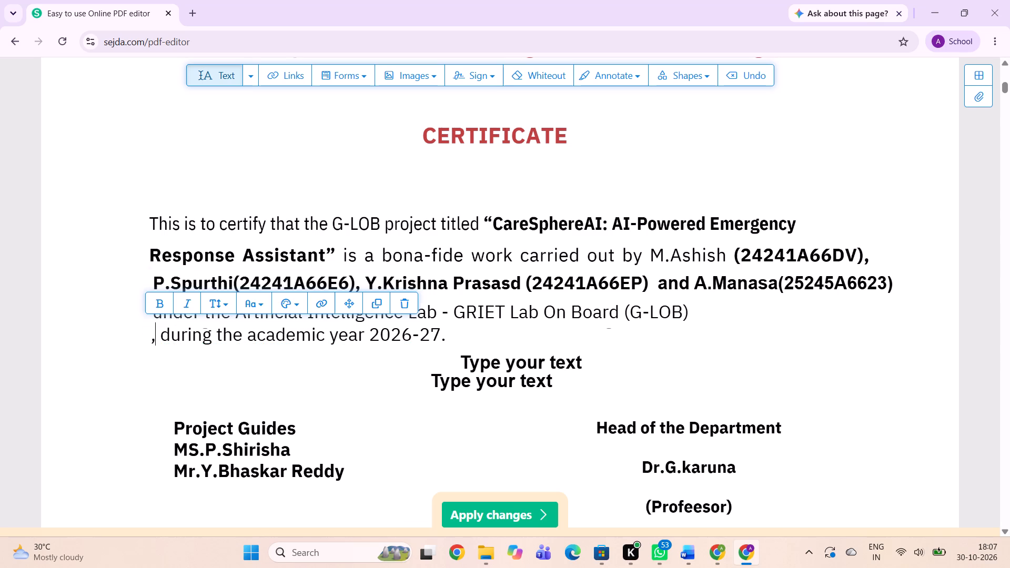
key("BackSpace")
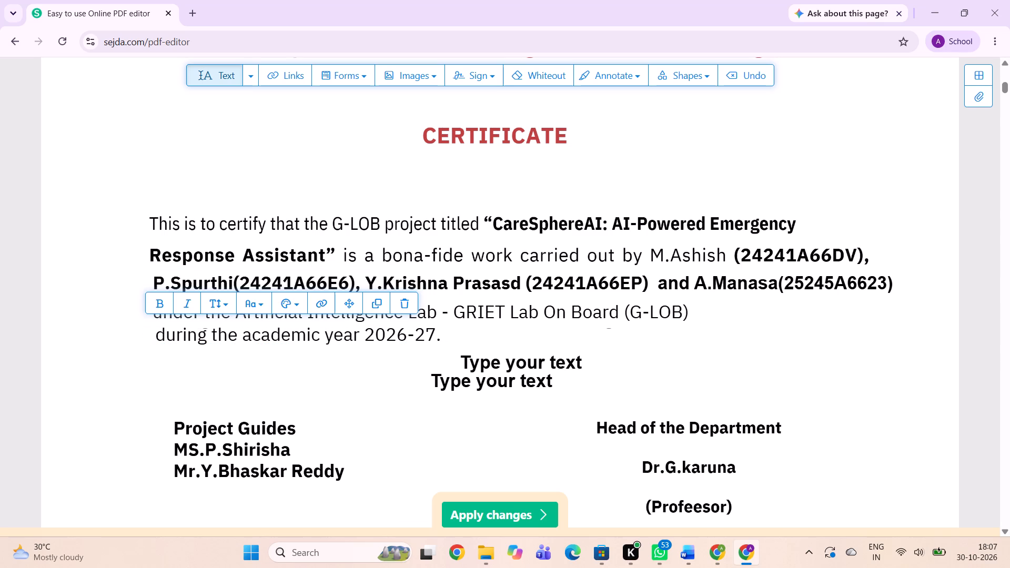
left_click(686, 310)
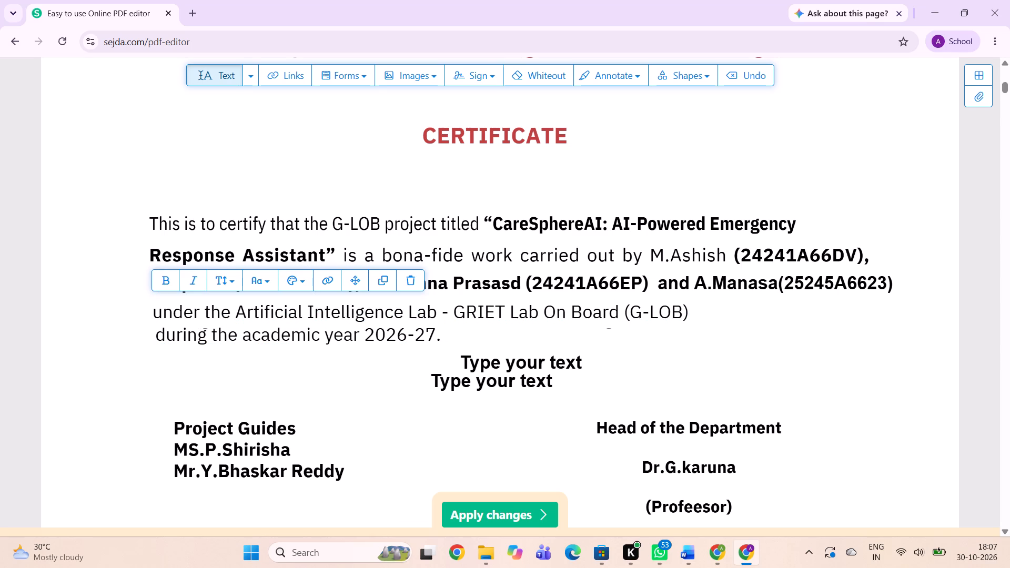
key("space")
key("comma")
left_click(743, 350)
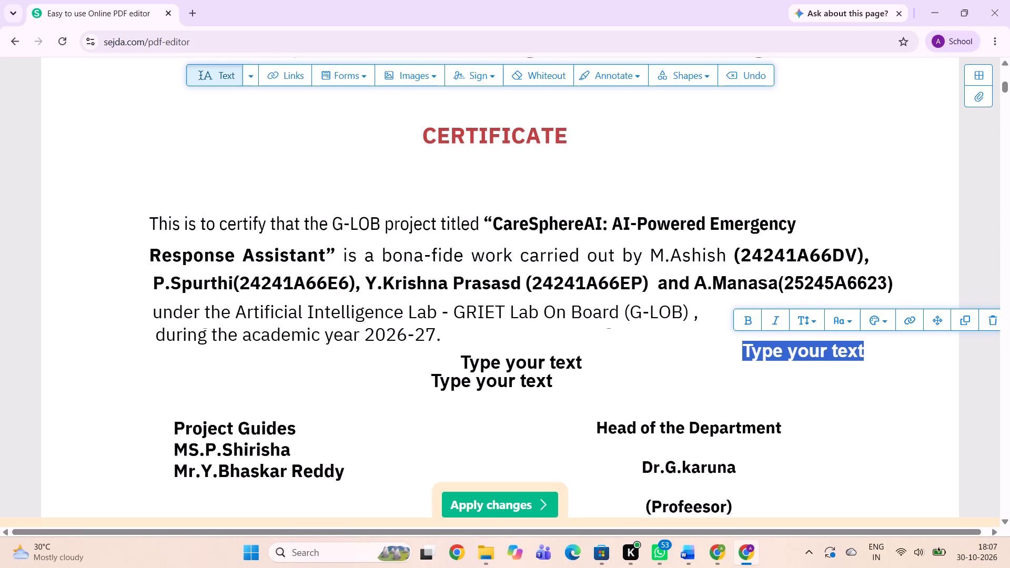
Nudge the student names and "under the Artificial" lines slightly, and lower the "during the academic year" line to even the paragraph spacing.
left_click(325, 284)
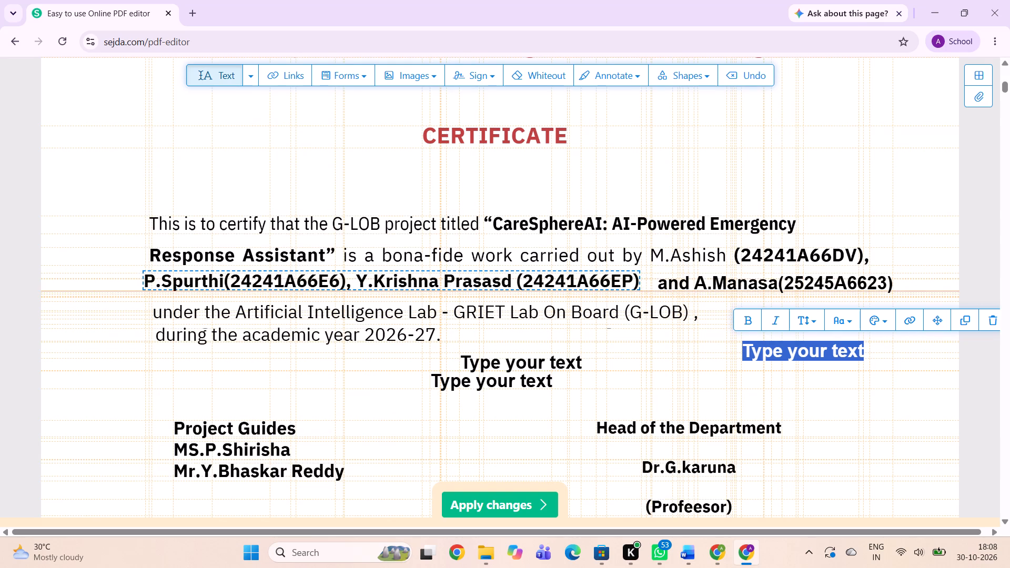
left_click(326, 311)
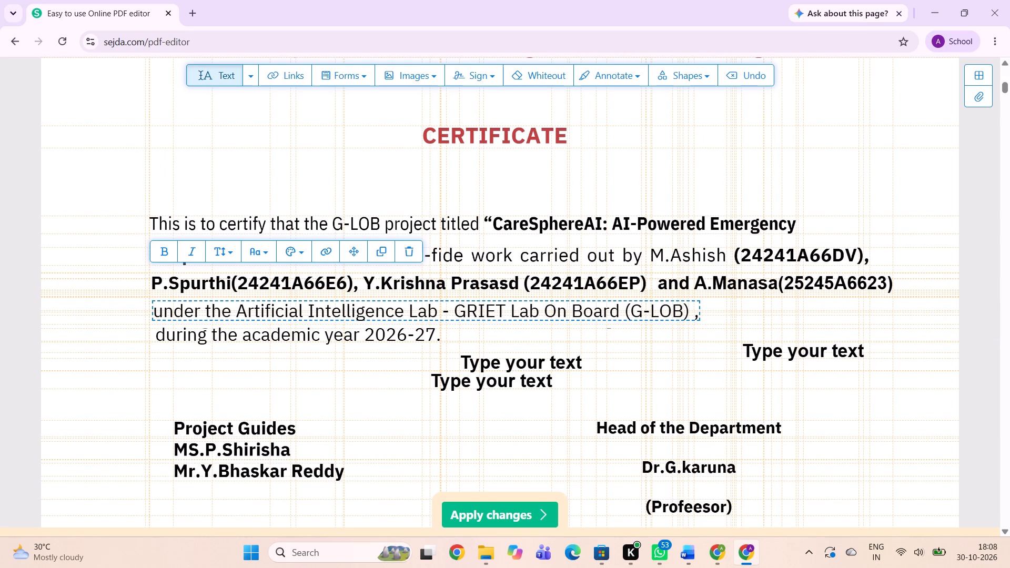
left_click_drag(339, 338, 344, 342)
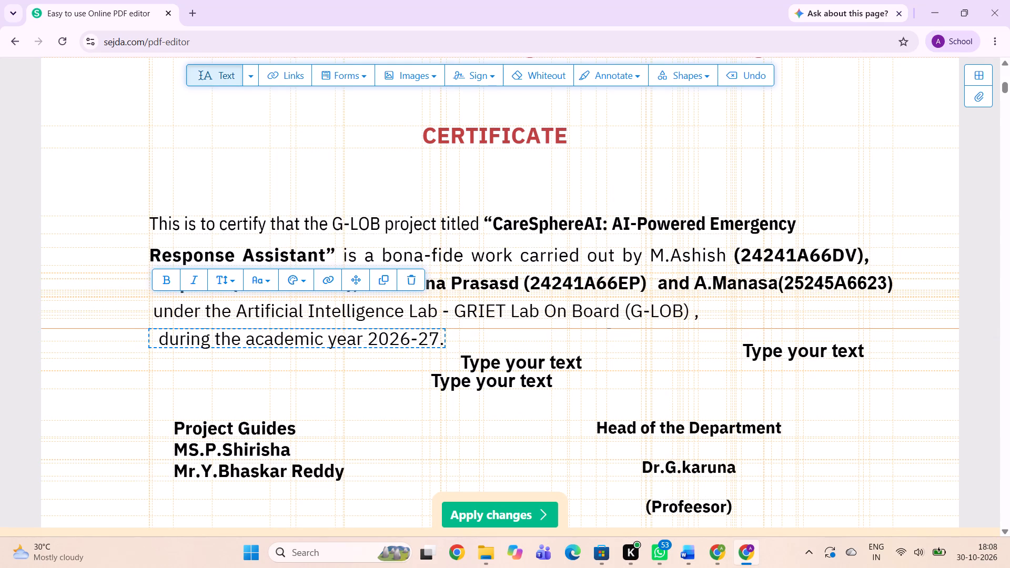
left_click_drag(344, 342, 346, 343)
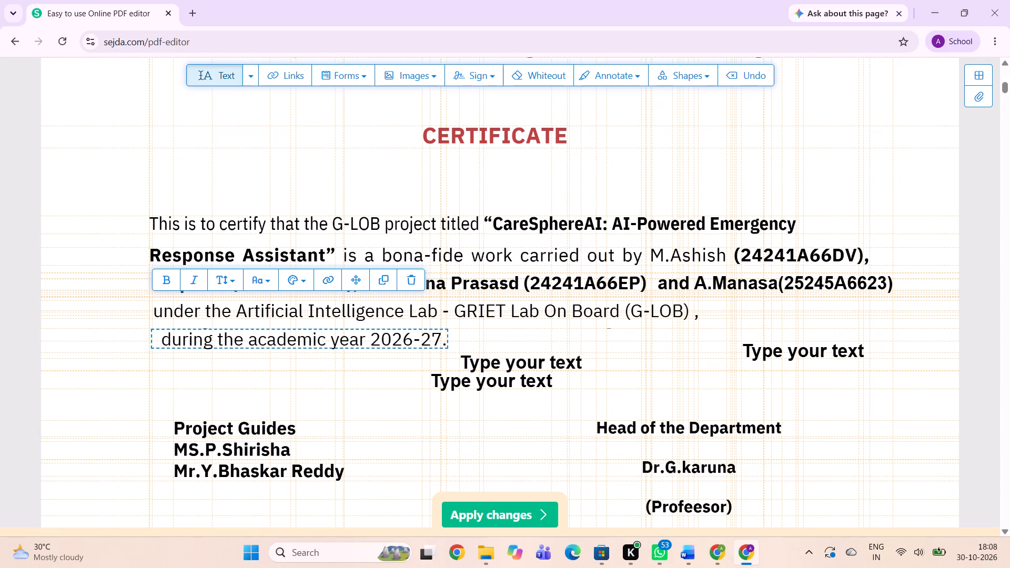
left_click_drag(346, 343, 346, 343)
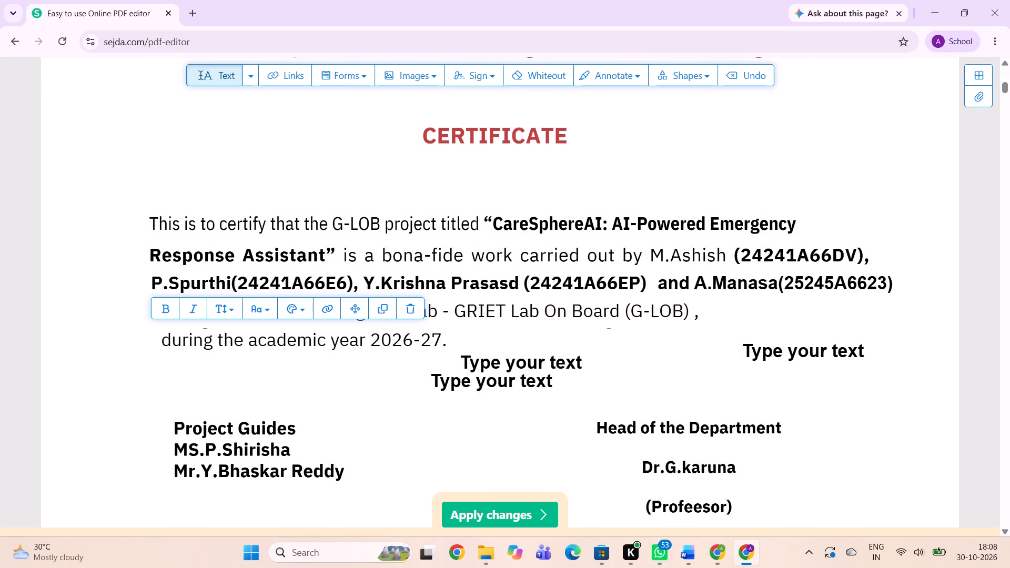
left_click(782, 294)
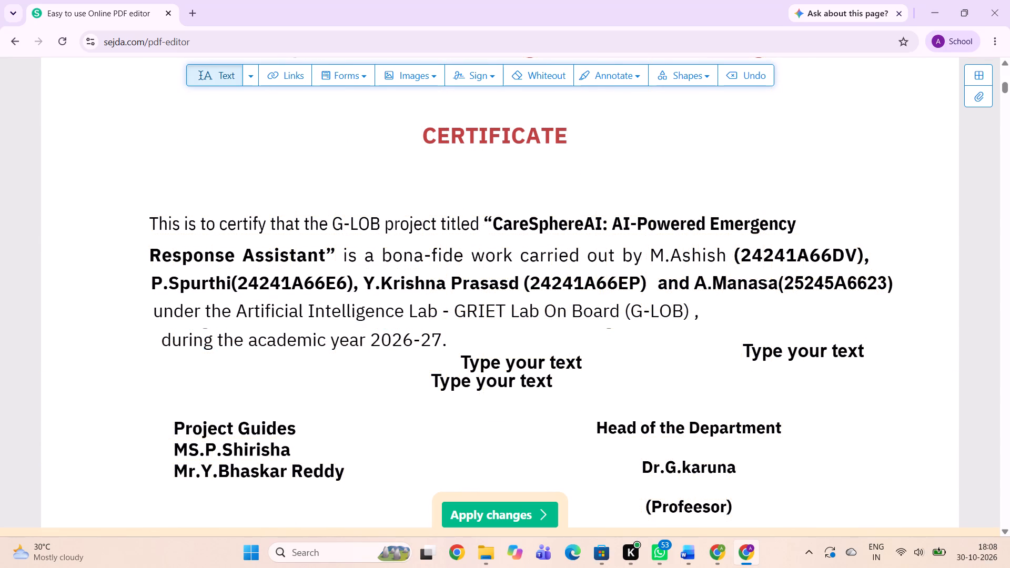
Clear the placeholder text box beneath the fourth student's entry.
double_click(802, 351)
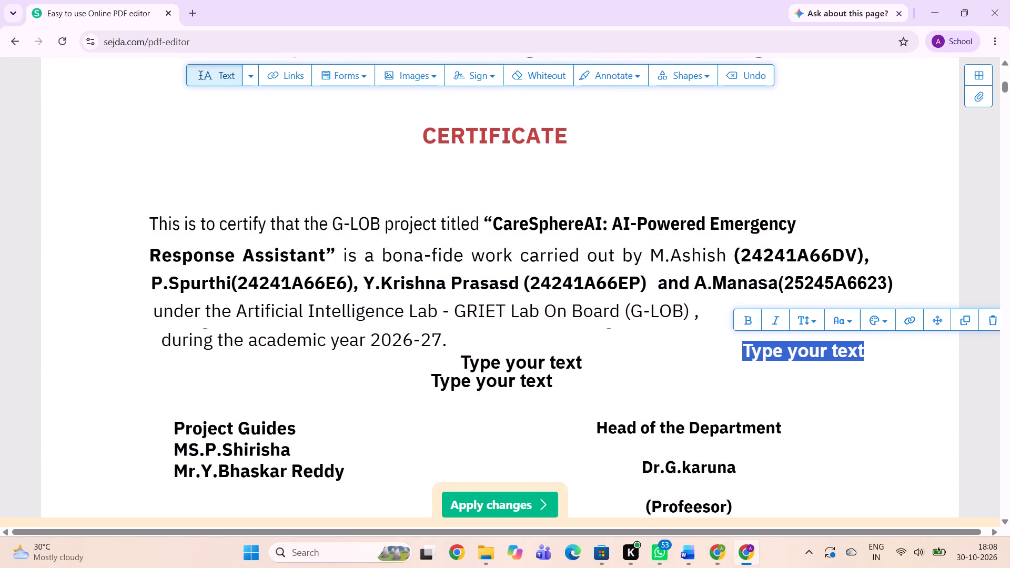
key("BackSpace")
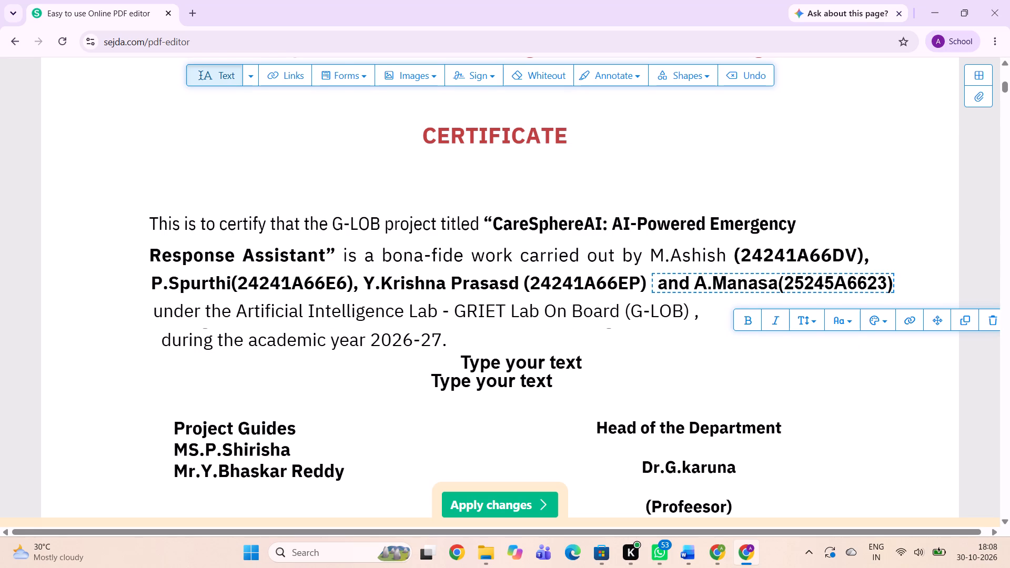
Shift the fourth student's entry closer to the third student's roll number, leaving a single-space gap and no stray placeholder text.
left_click_drag(681, 284, 675, 284)
left_click(853, 182)
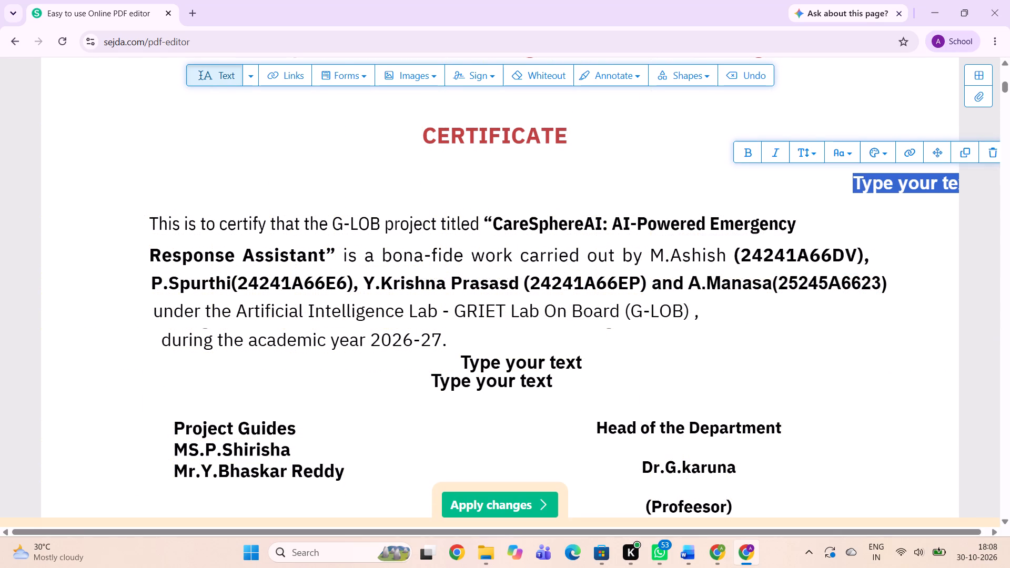
key("BackSpace")
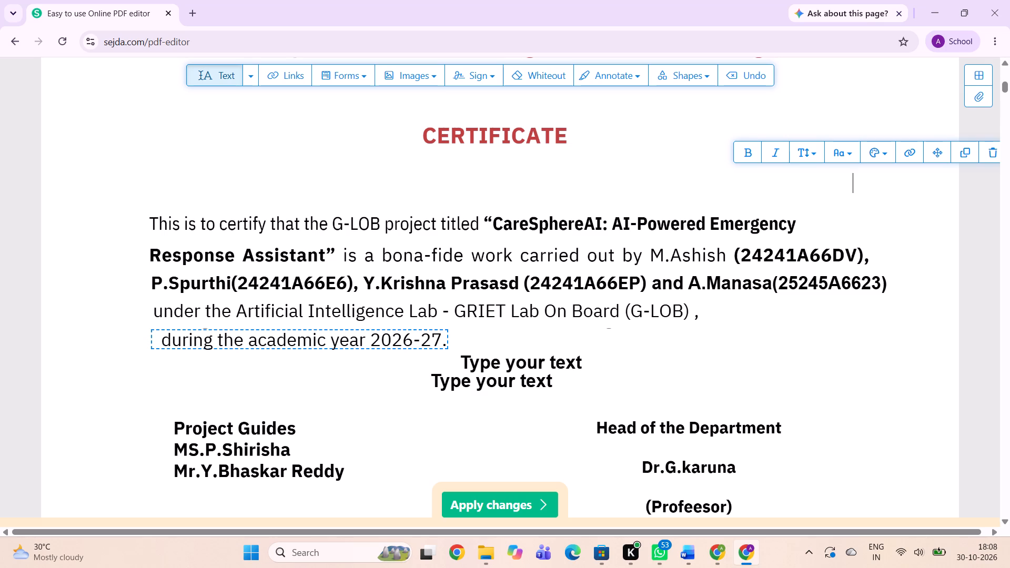
Clear the two overlapping placeholder text boxes beneath the end of the "during the academic year 2026-27." line.
double_click(494, 373)
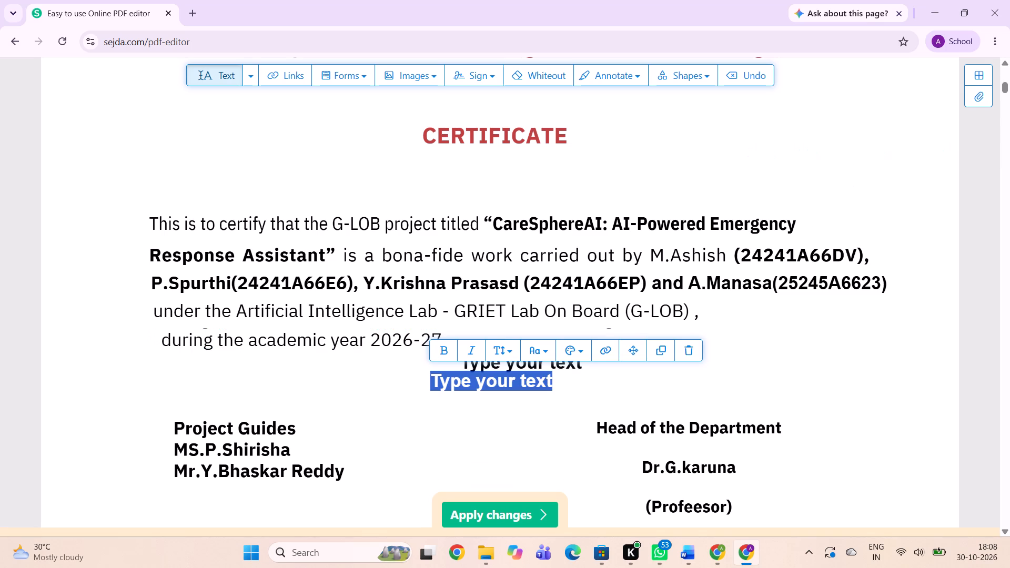
key("BackSpace")
double_click(512, 366)
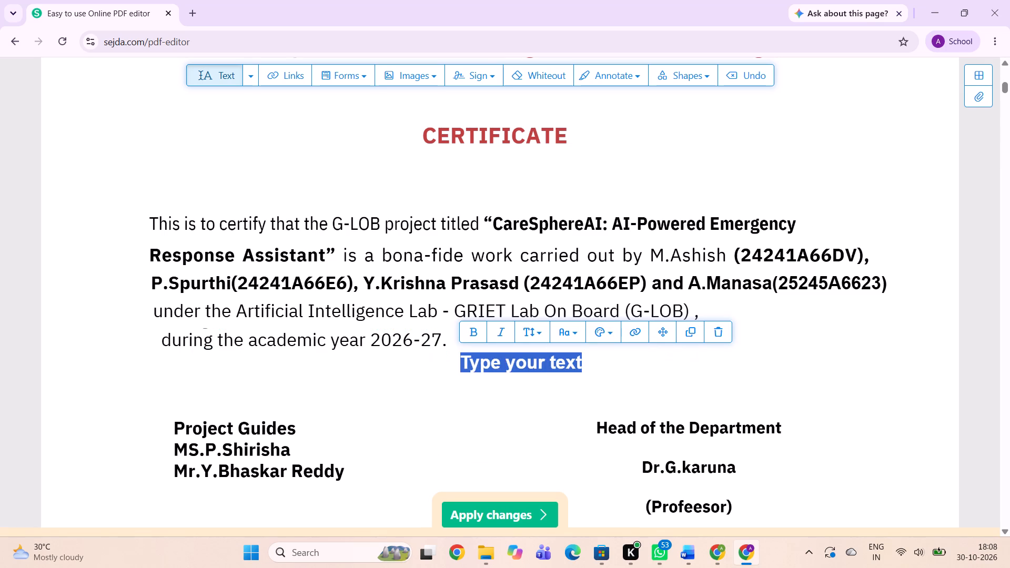
key("backslash")
key("BackSpace")
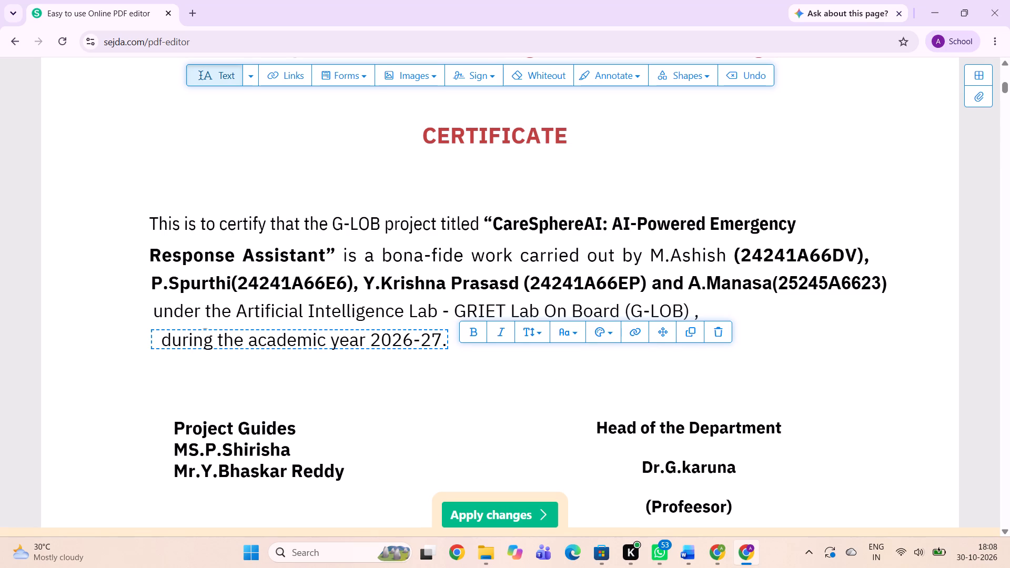
Move the "during the academic year" line further down and place the "under the Artificial Intelligence Lab" line directly above it.
left_click_drag(401, 340, 396, 362)
left_click_drag(378, 312, 378, 313)
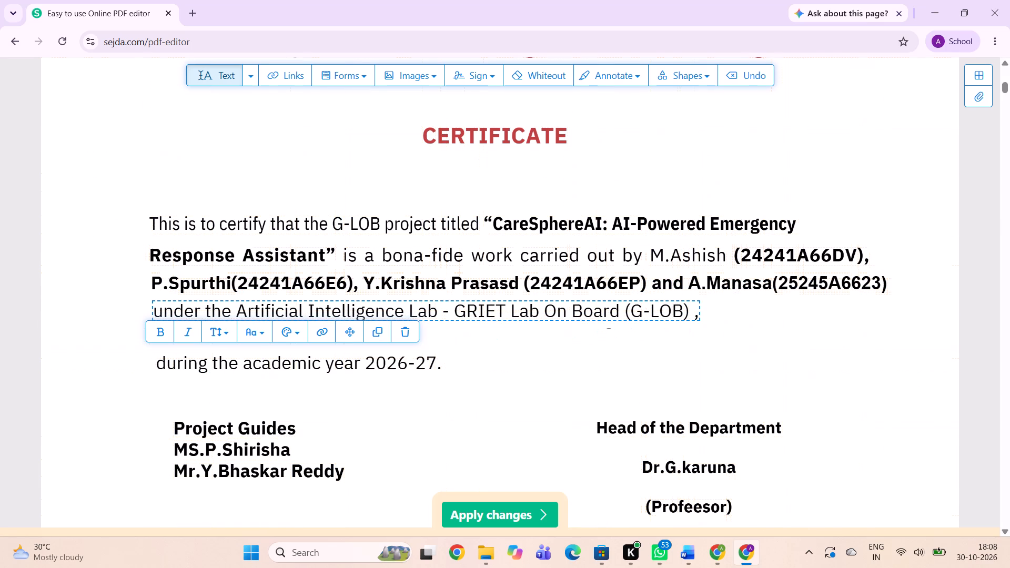
left_click_drag(378, 313, 387, 341)
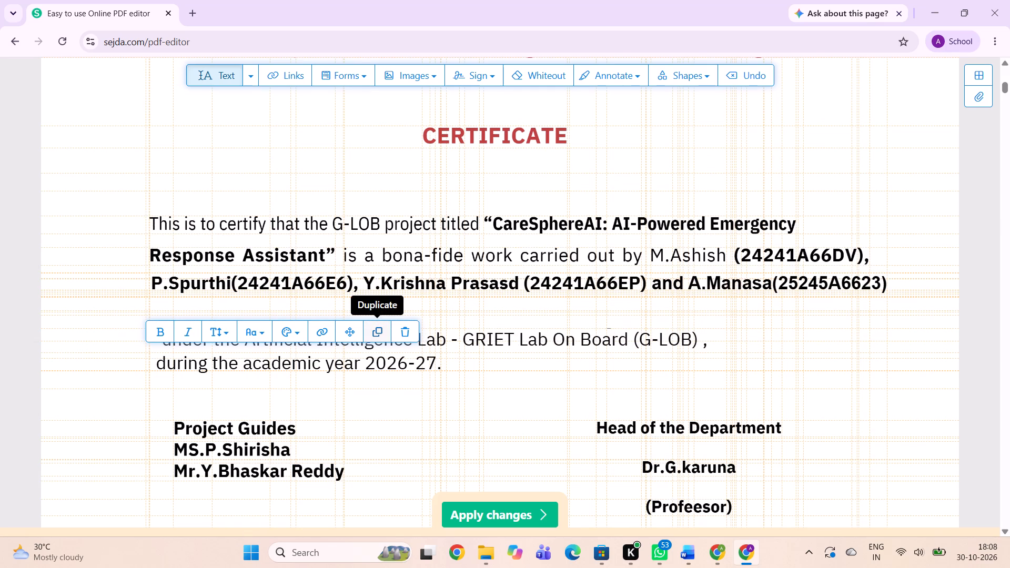
left_click_drag(387, 341, 386, 339)
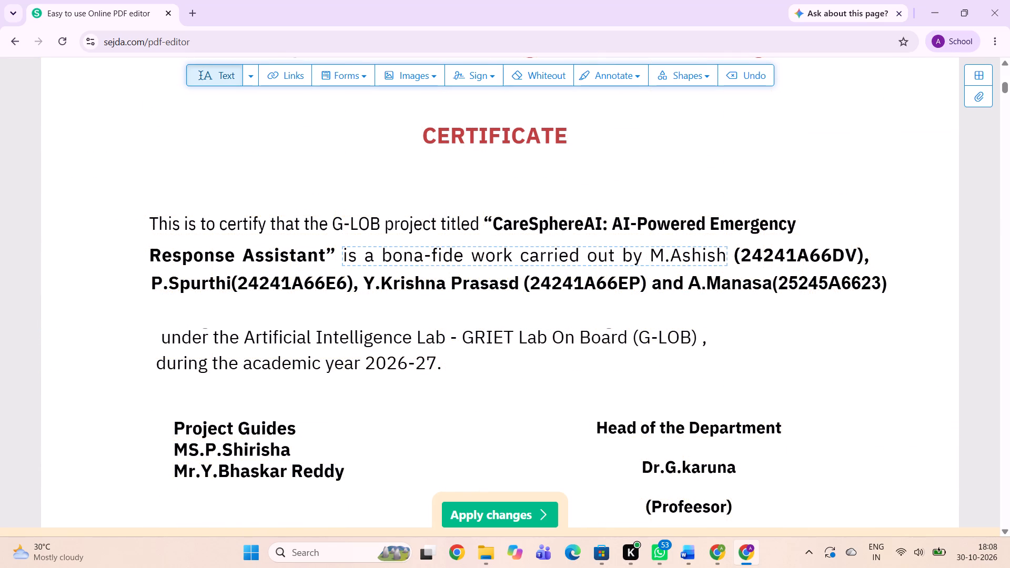
Open the "Response Assistant”" text in the certificate paragraph for editing.
left_click_drag(317, 255, 326, 258)
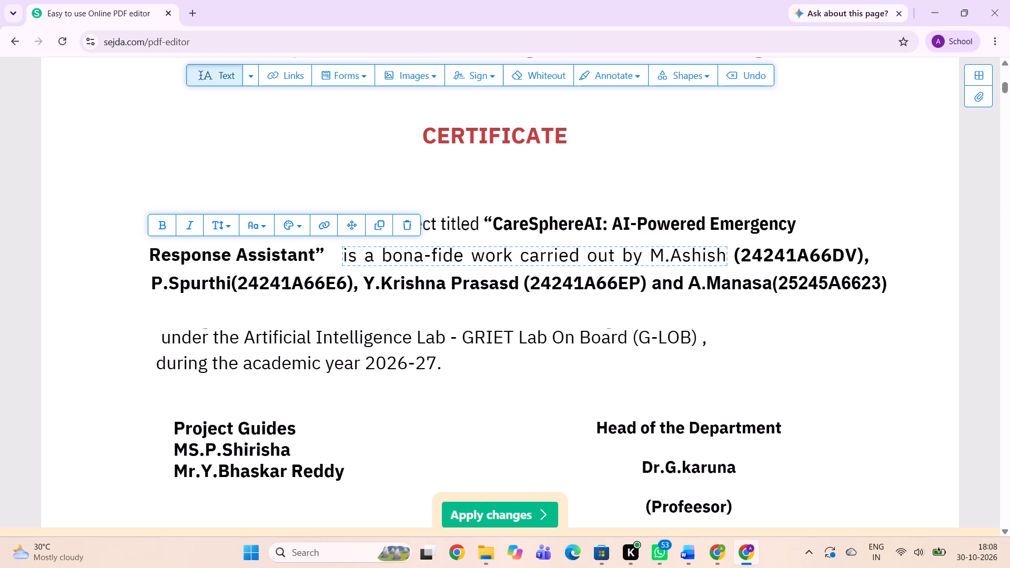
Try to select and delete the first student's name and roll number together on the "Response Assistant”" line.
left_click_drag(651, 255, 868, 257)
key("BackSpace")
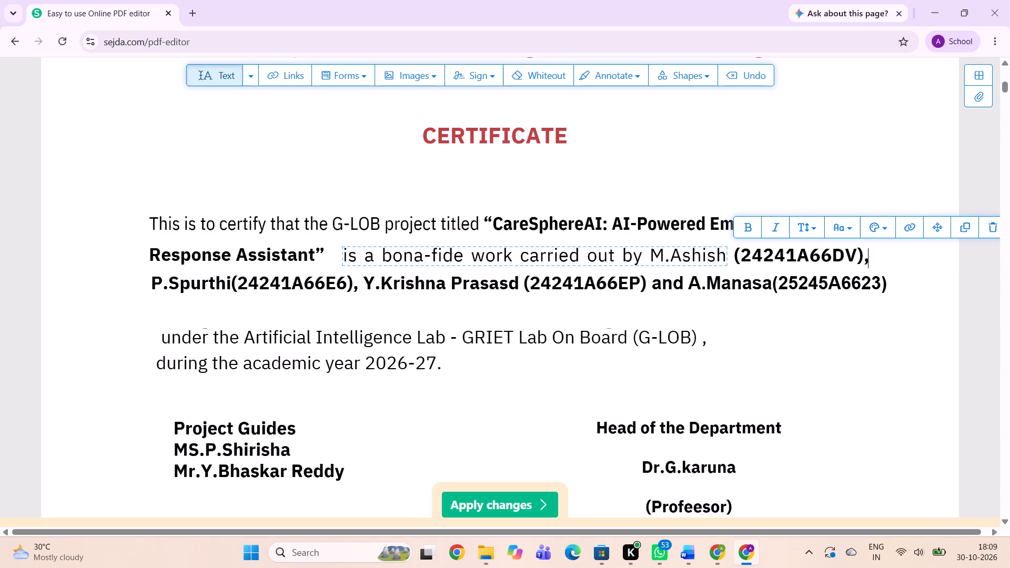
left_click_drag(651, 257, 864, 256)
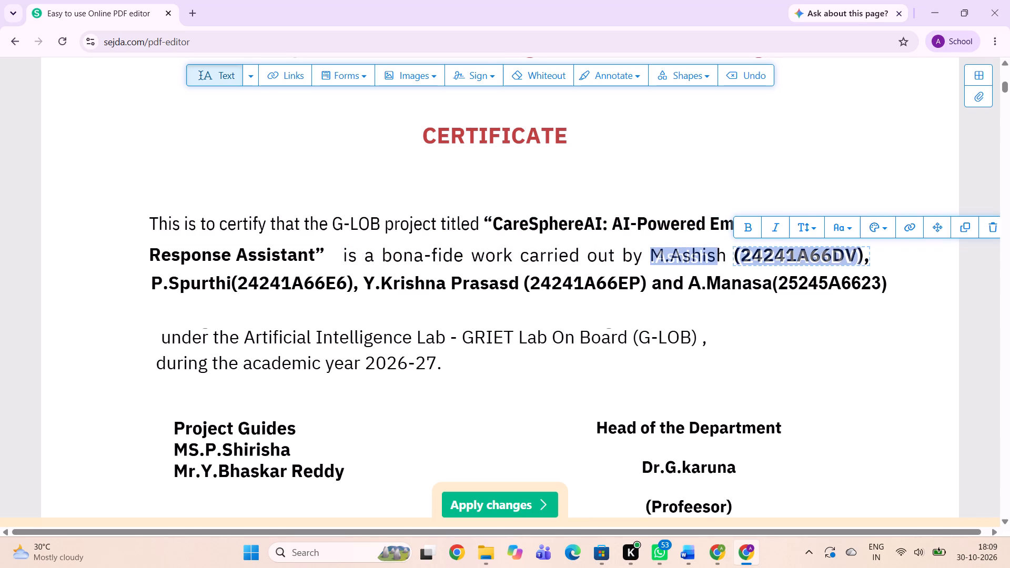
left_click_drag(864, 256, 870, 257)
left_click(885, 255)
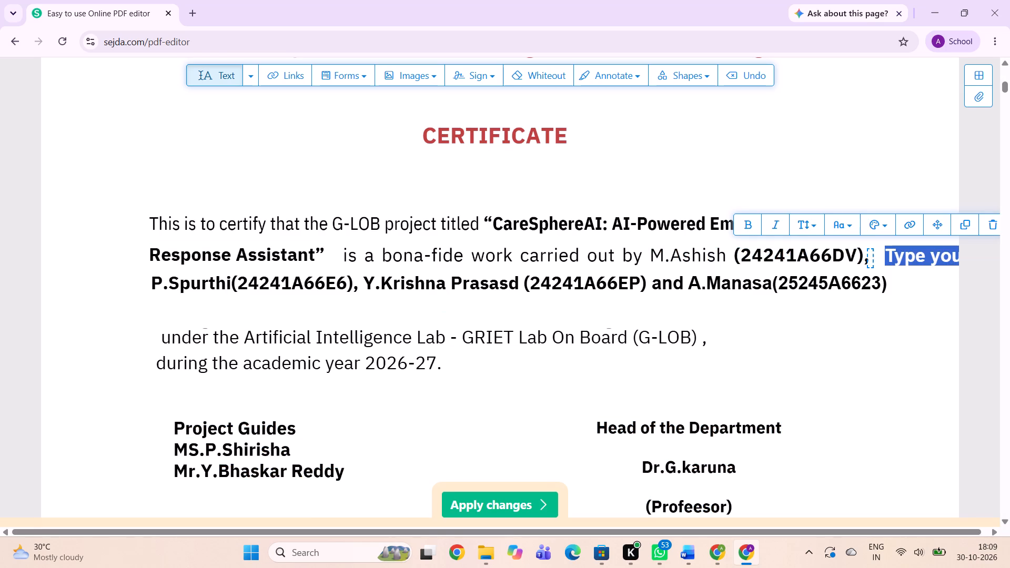
Open the first roll number and the "is a bona-fide work" text for editing, and move the latter closer to "Response Assistant”".
double_click(824, 249)
double_click(715, 256)
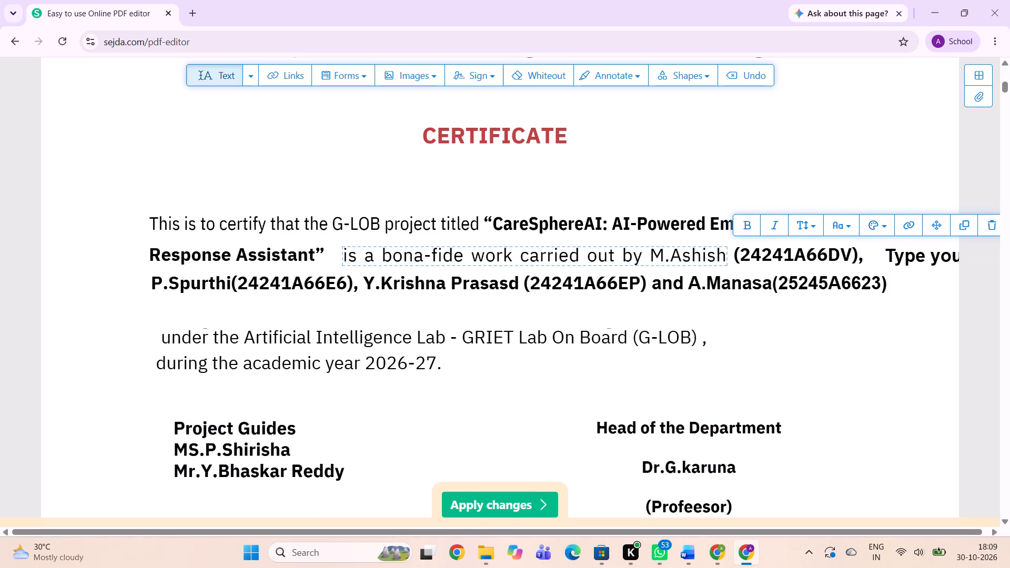
left_click(619, 256)
left_click_drag(619, 256, 682, 259)
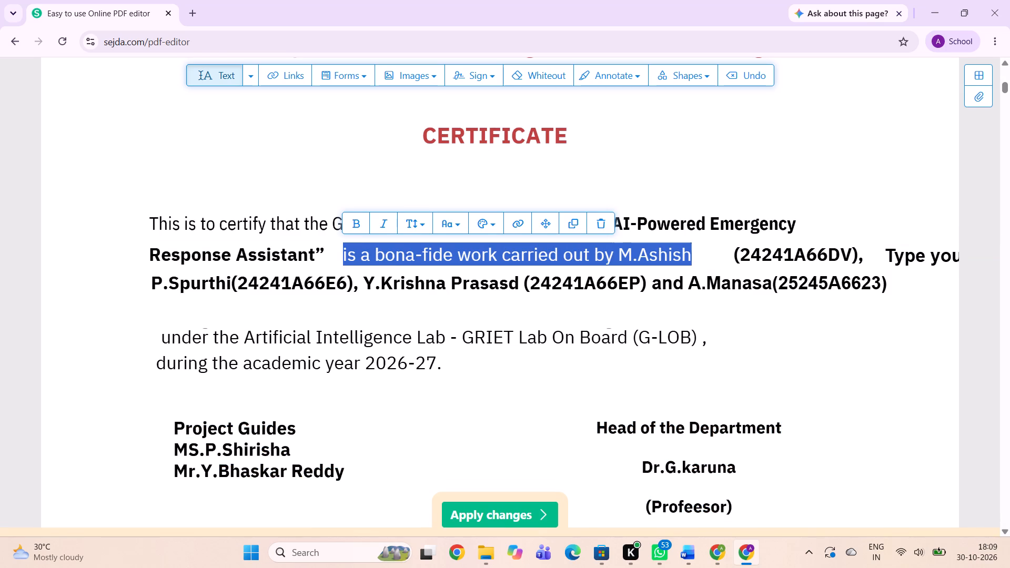
left_click(716, 261)
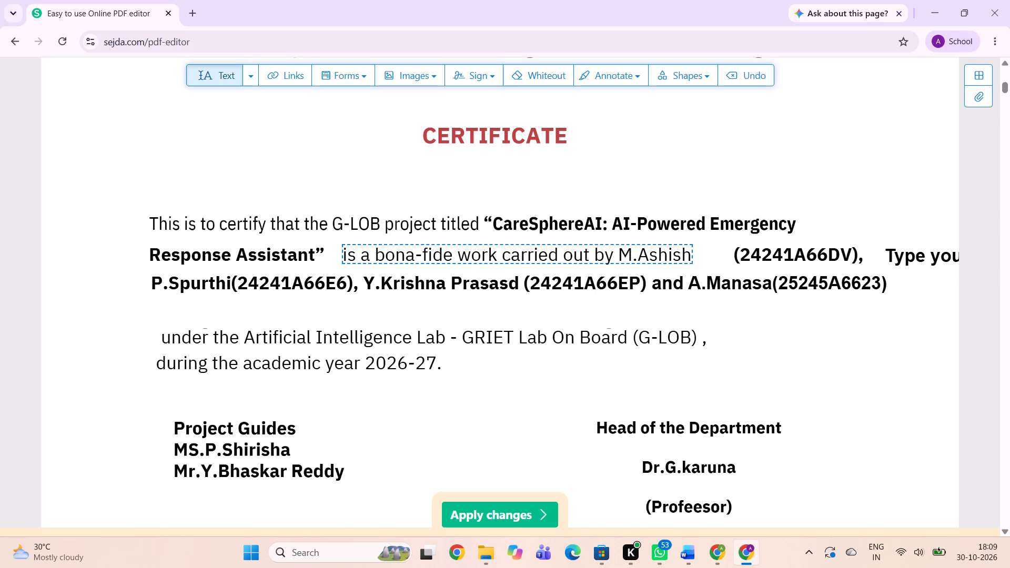
left_click_drag(618, 251, 615, 249)
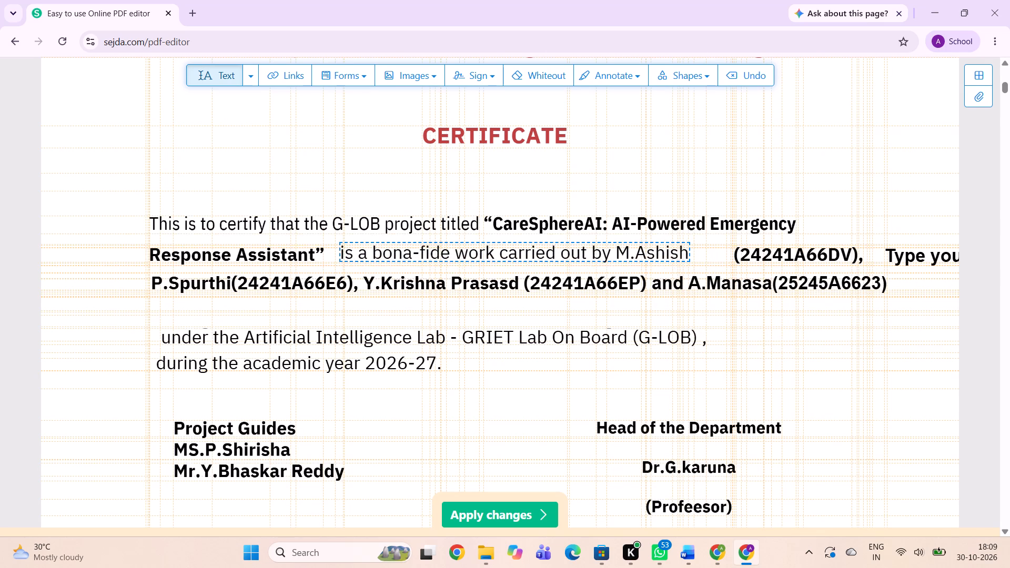
left_click_drag(615, 249, 607, 253)
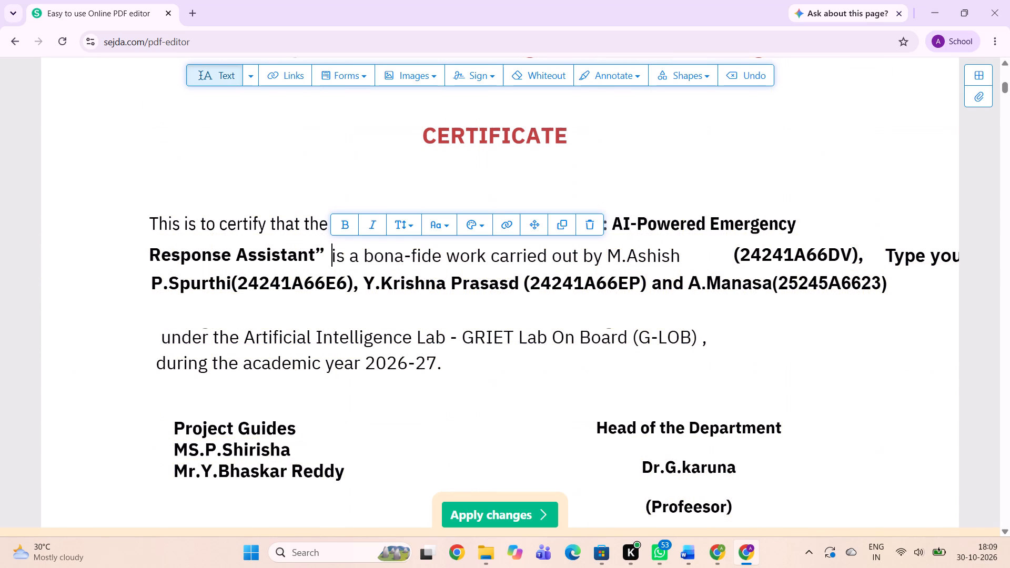
Add extra spaces before the first student's name and before "by" in the "is a bona-fide work" text.
left_click(607, 256)
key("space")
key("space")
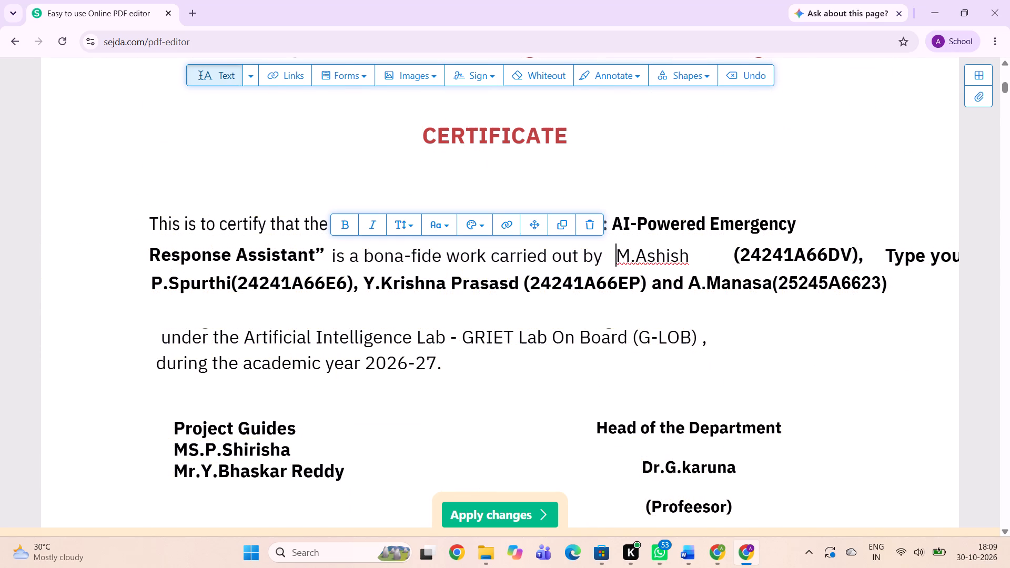
left_click(584, 254)
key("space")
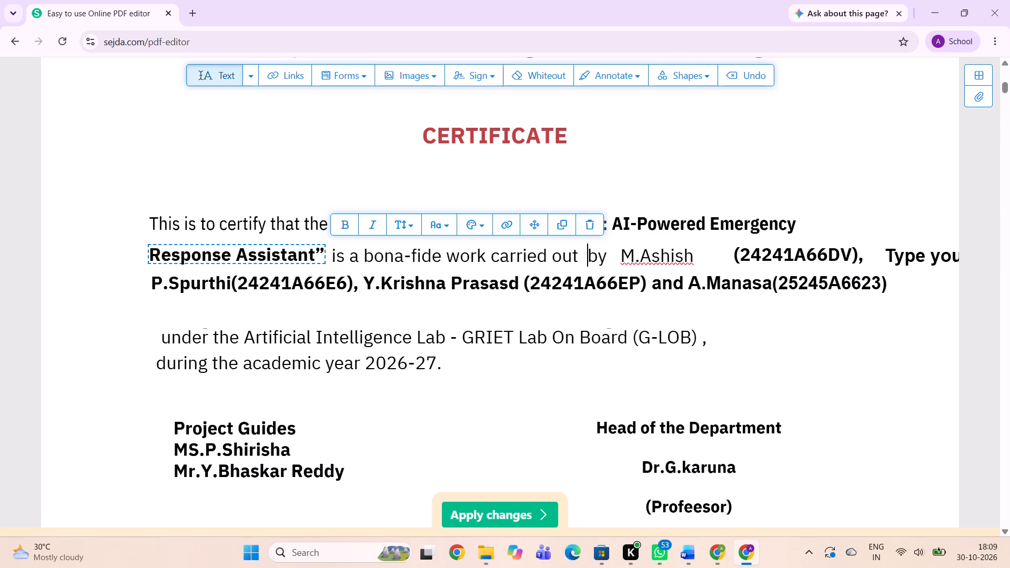
Insert a space before the closing quotation mark of "Response Assistant”" and another before "is a bona-fide work".
left_click(318, 256)
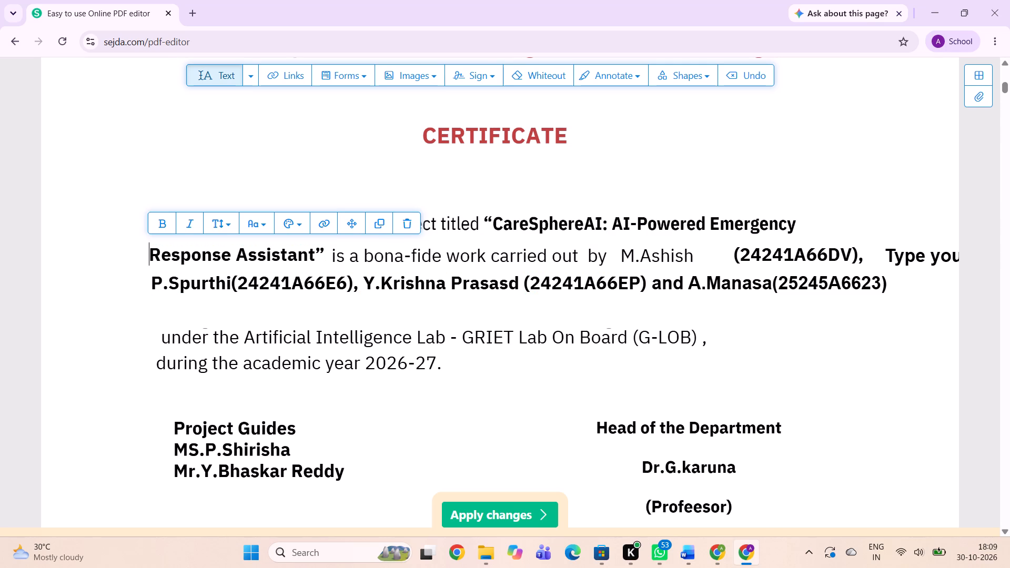
left_click(318, 256)
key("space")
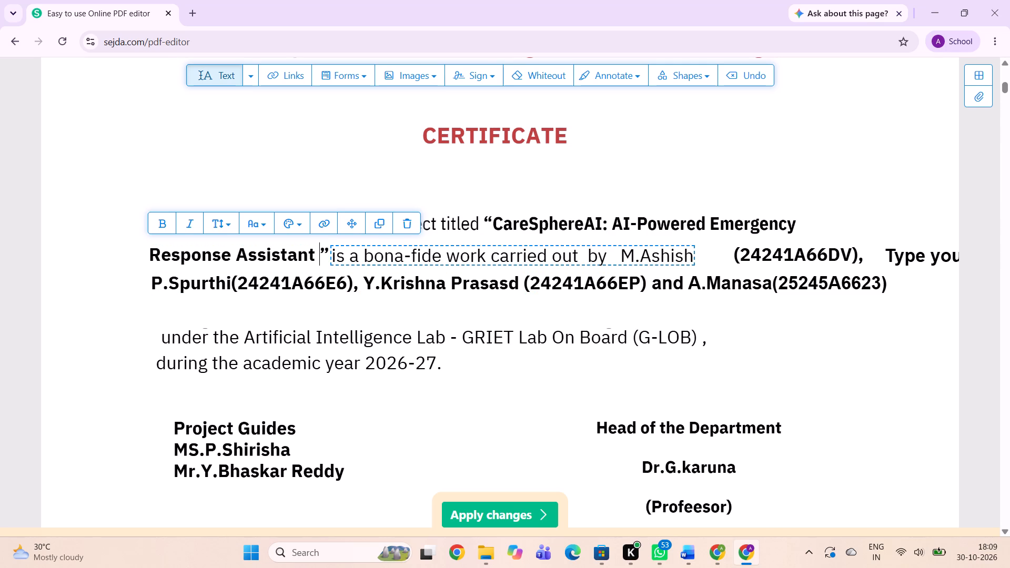
left_click(335, 254)
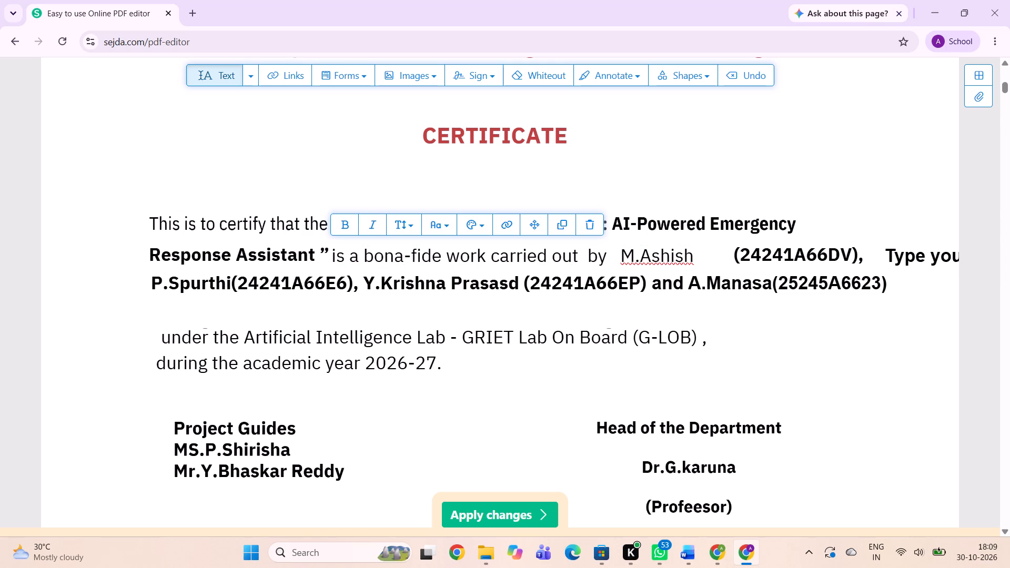
key("Left")
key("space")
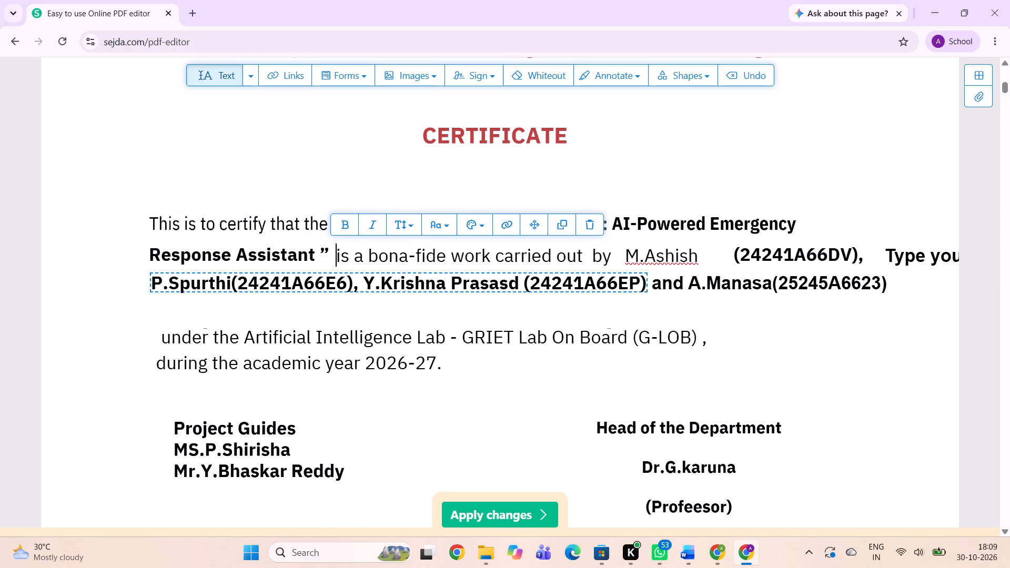
In the certificate's project title, insert a space after the opening quotation mark and another before the colon following "CareSphereAI".
left_click(636, 224)
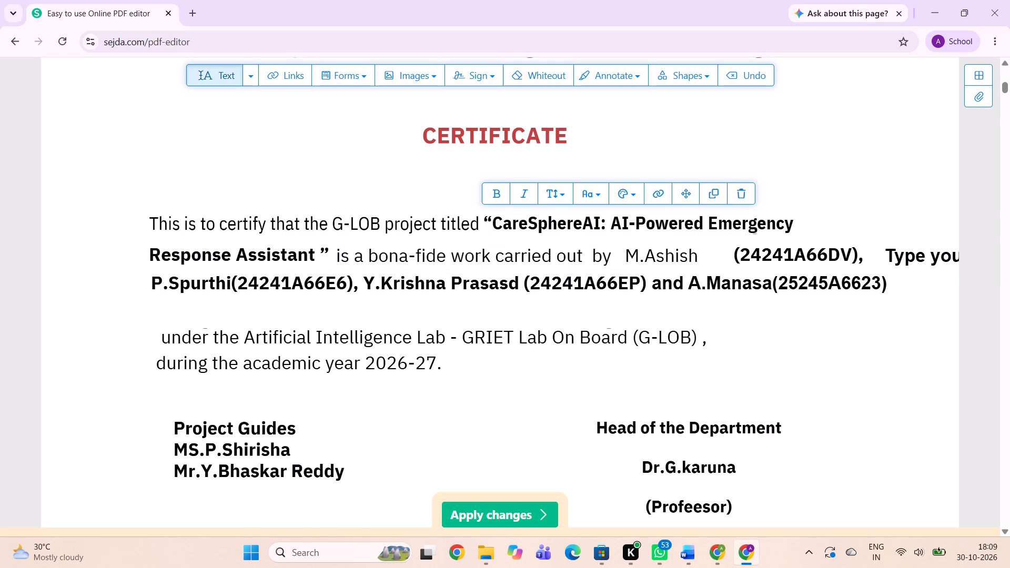
key("Right")
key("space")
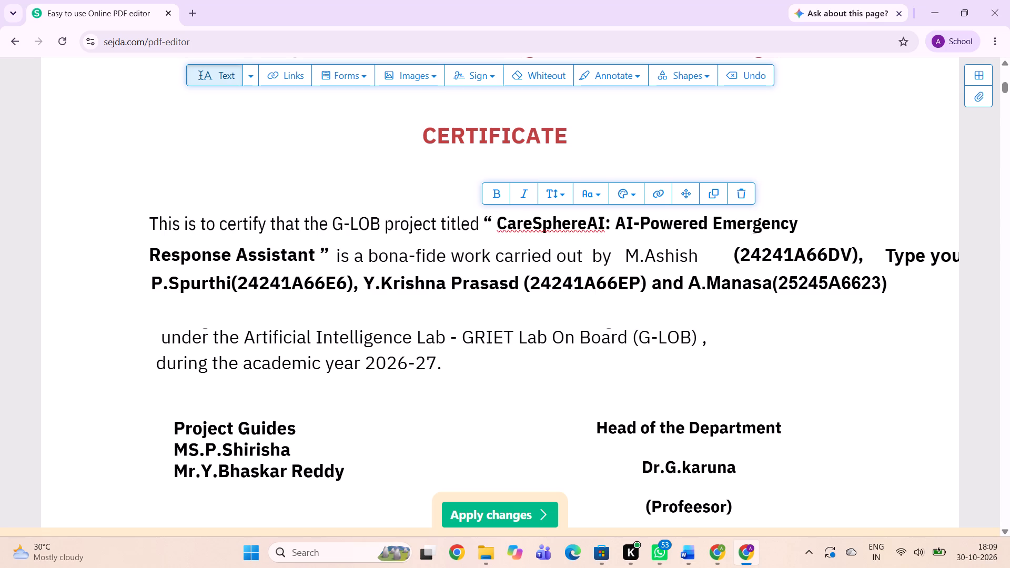
key("Right")
key("Right")
key("Right")
key("Right")
key("Right")
key("Right")
key("Right")
key("Right")
key("Right")
key("Right")
key("Right")
key("Right")
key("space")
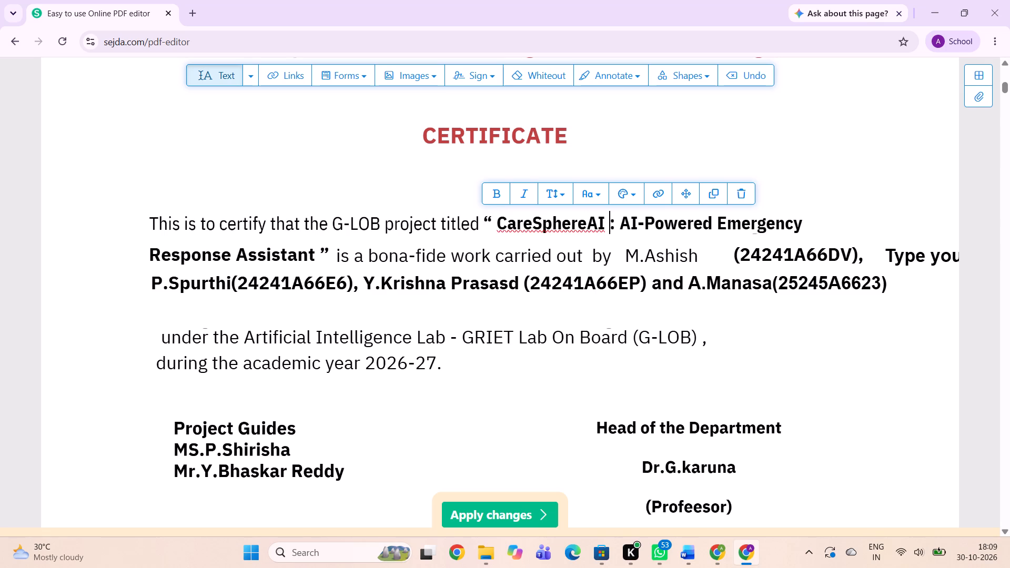
In the project title, put spaces around the hyphen to read "AI - Powered" and add an extra space before "Emergency".
key("Right")
key("Right")
key("Right")
key("Right")
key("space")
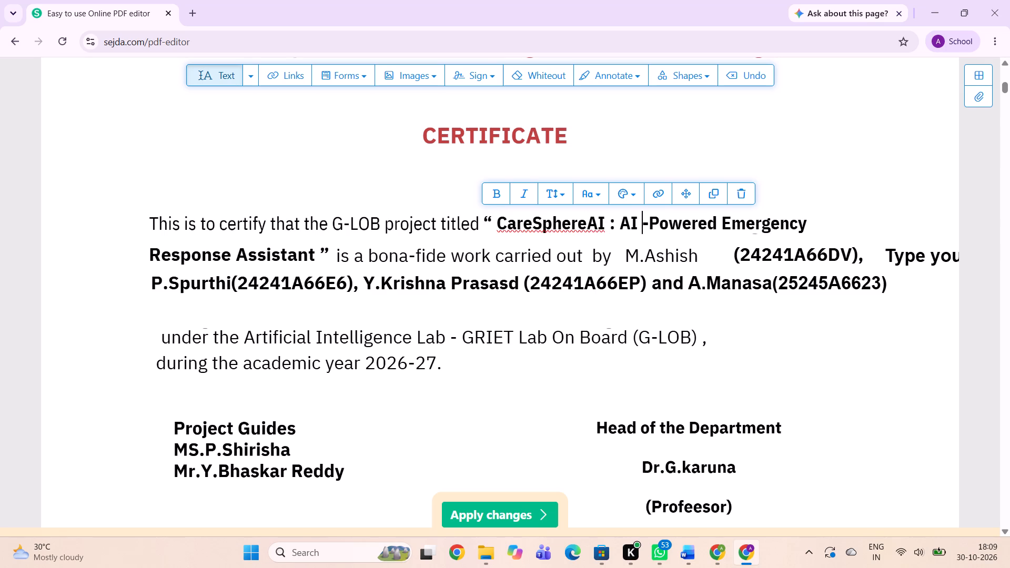
key("Right")
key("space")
key("Right")
key("Right")
key("Right")
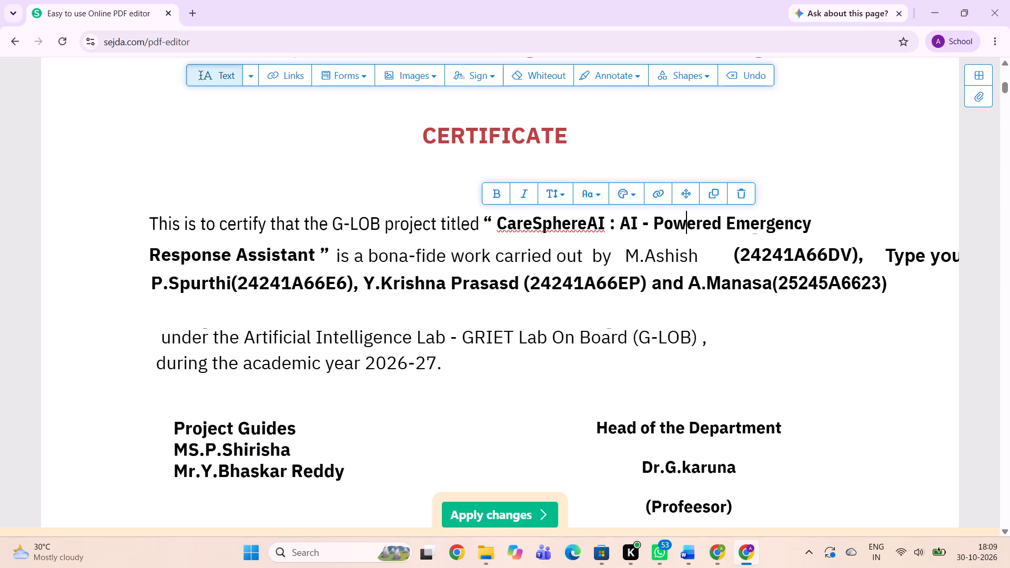
key("Right")
key("Right")
key("Right")
key("Right")
key("Right")
key("Left")
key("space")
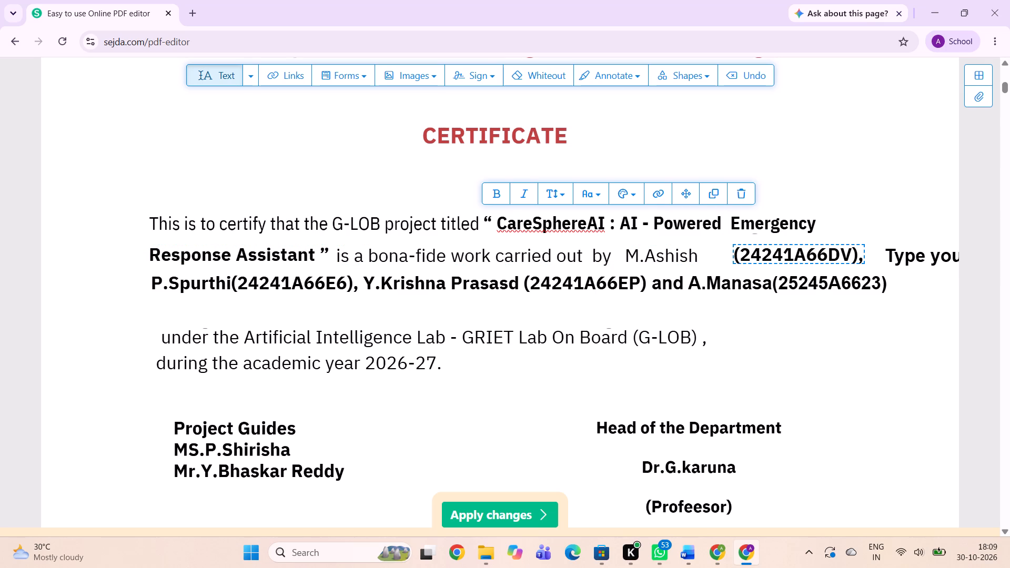
Move the first roll number closer to the first student's name on the "Response Assistant ”" line.
left_click_drag(765, 253, 736, 254)
Clear the stray "Type your text" placeholder after the first roll number and the extra one beside the Artificial Intelligence Lab line.
double_click(909, 260)
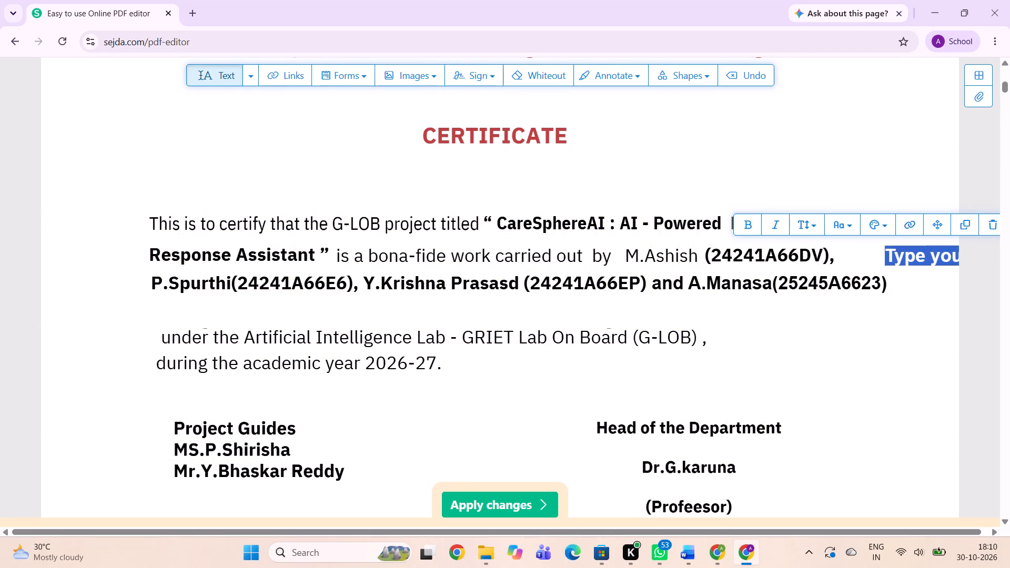
key("BackSpace")
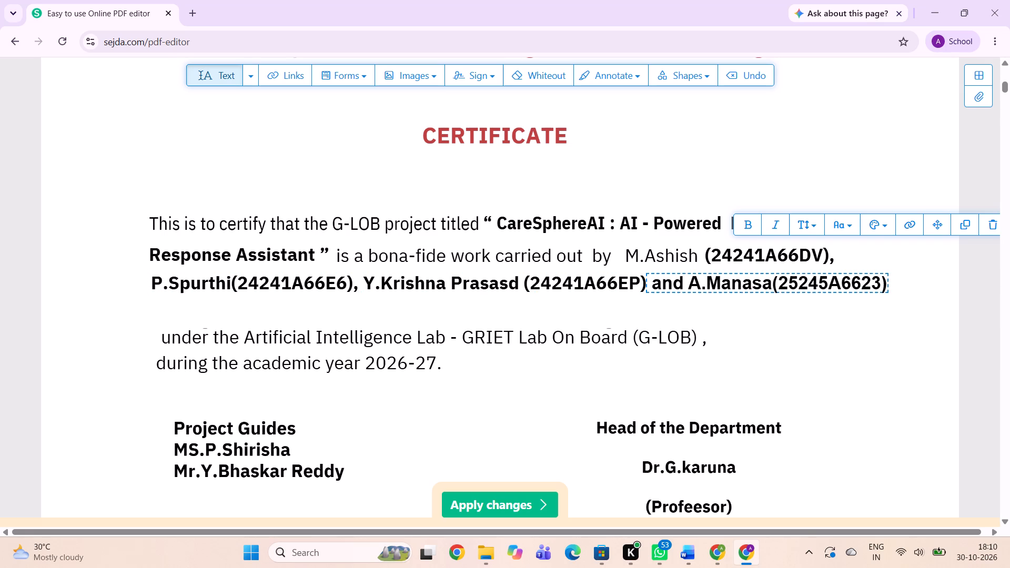
left_click(795, 343)
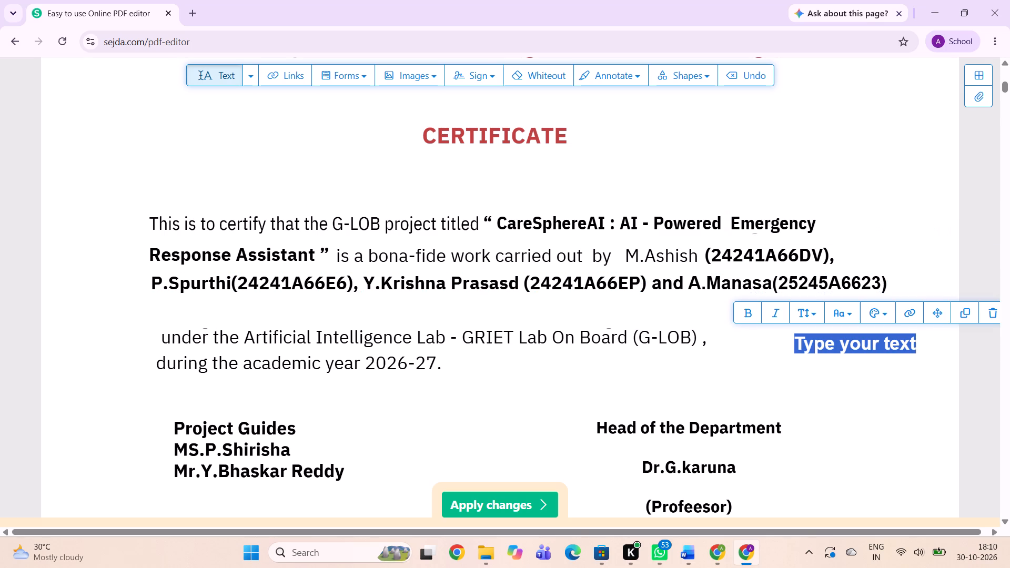
key("BackSpace")
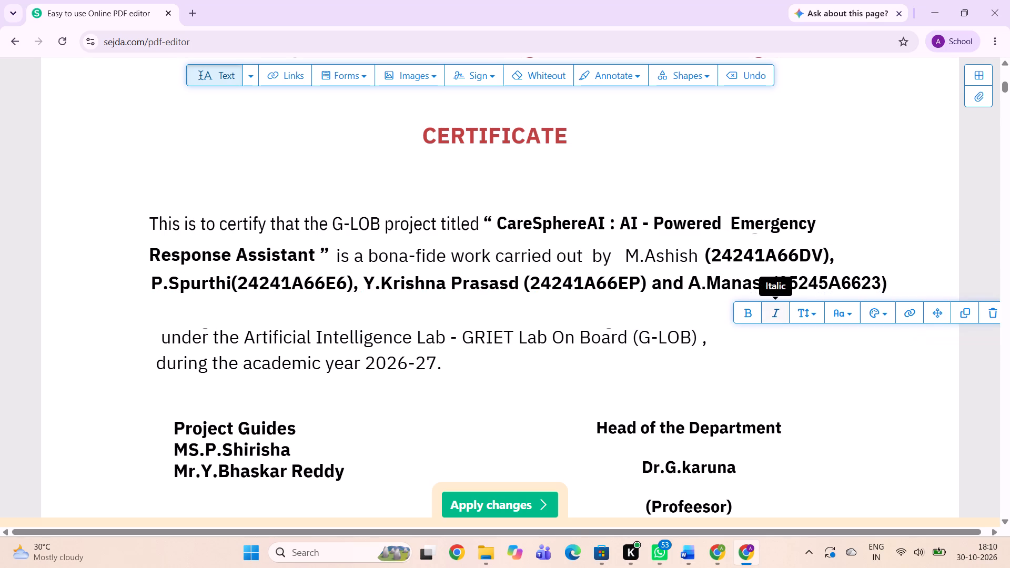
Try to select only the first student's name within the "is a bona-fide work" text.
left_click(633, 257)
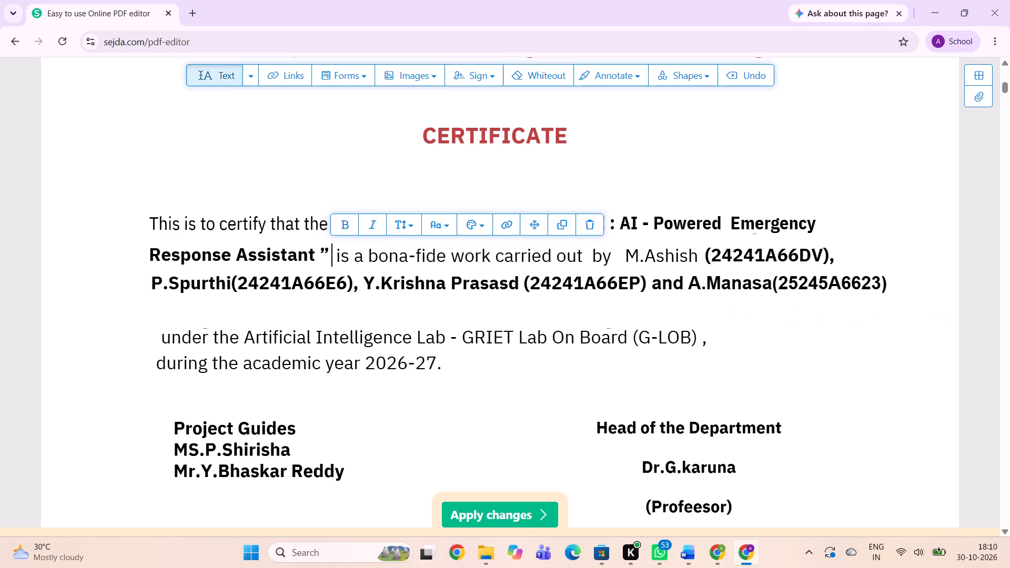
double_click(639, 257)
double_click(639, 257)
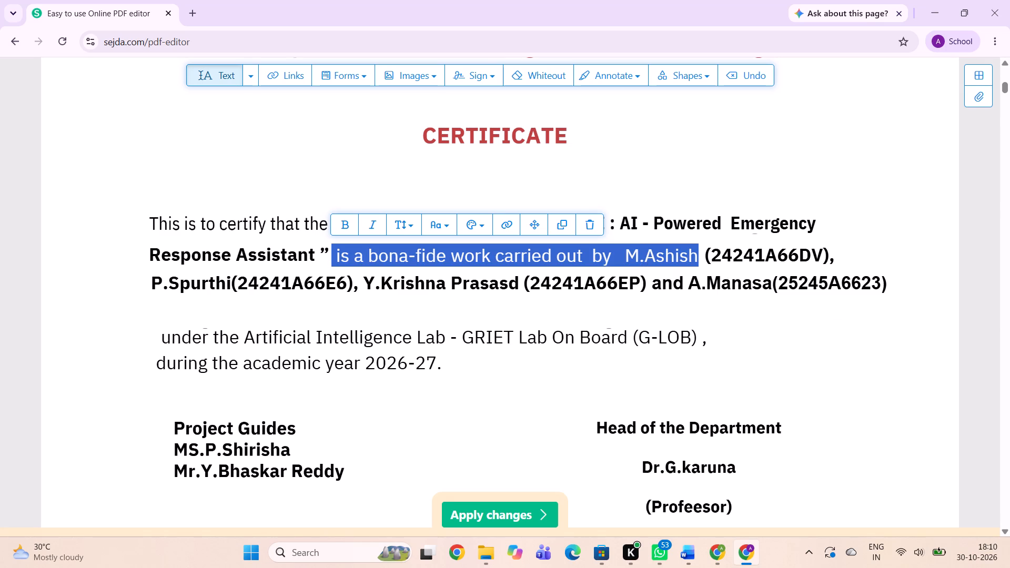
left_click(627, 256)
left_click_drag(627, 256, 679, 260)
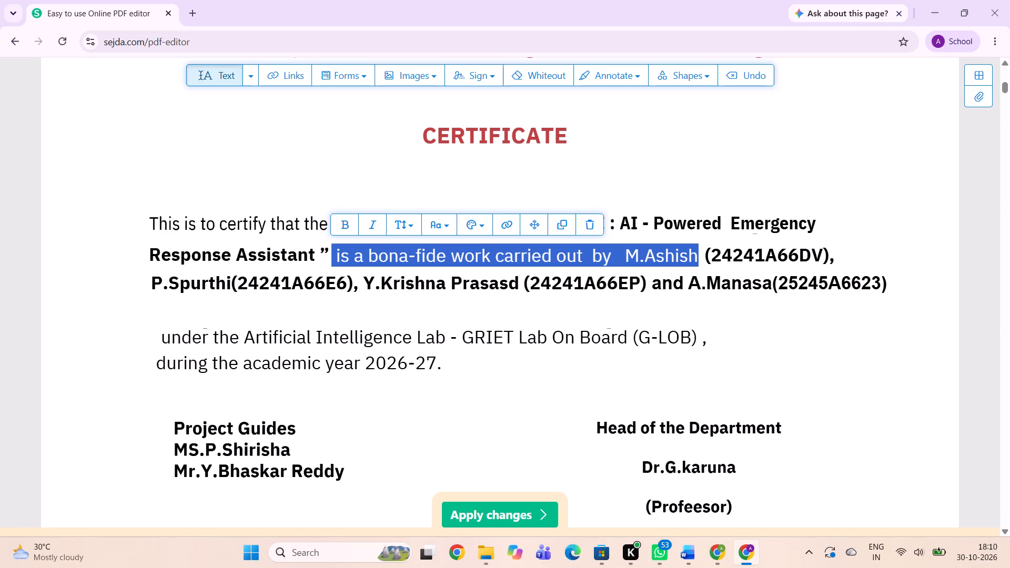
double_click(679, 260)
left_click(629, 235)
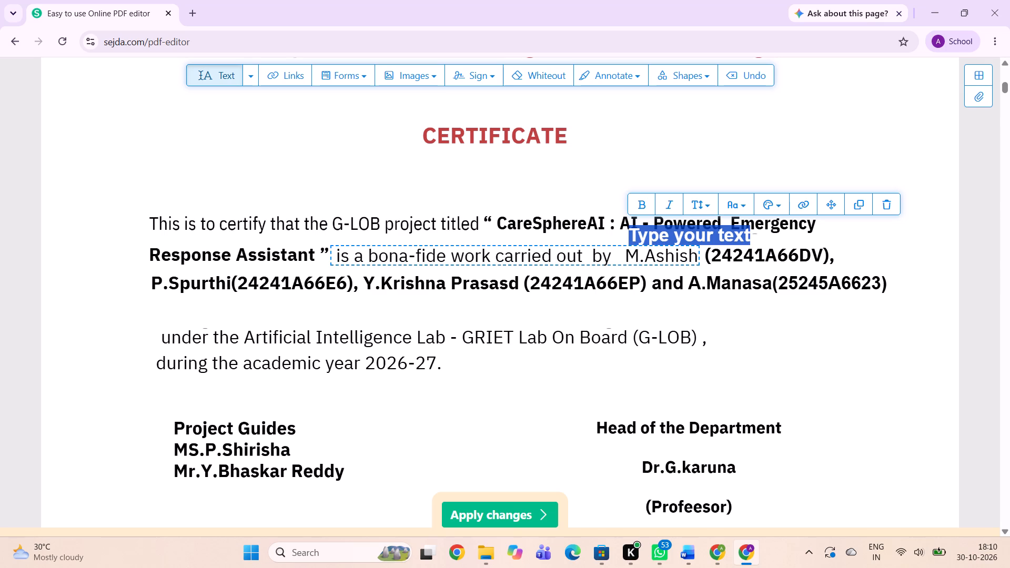
Shift the "is a bona-fide work" text and the first roll number slightly further along the line, clearing the stray placeholder above them.
left_click_drag(628, 255, 631, 256)
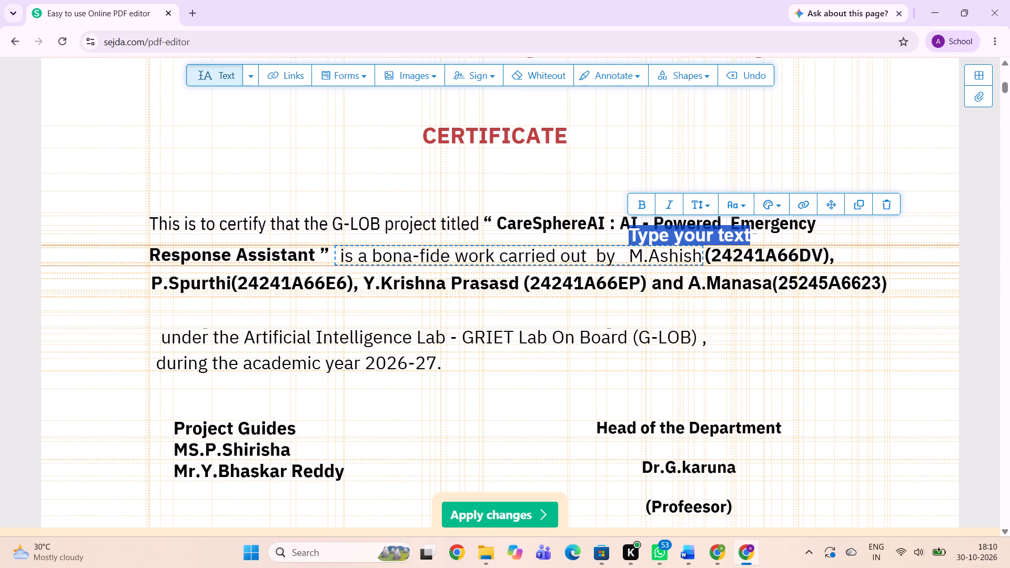
left_click_drag(631, 256, 635, 256)
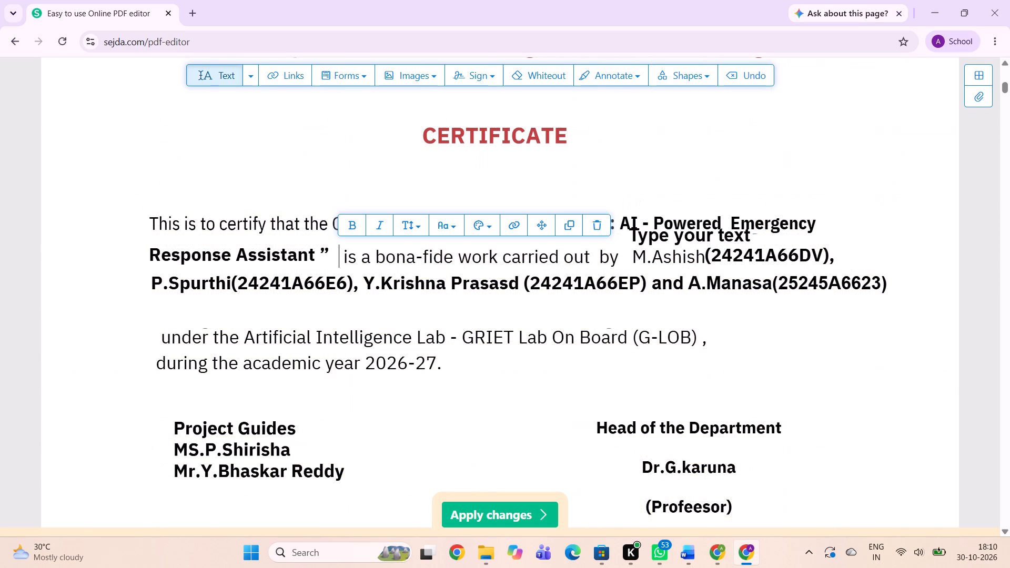
double_click(661, 242)
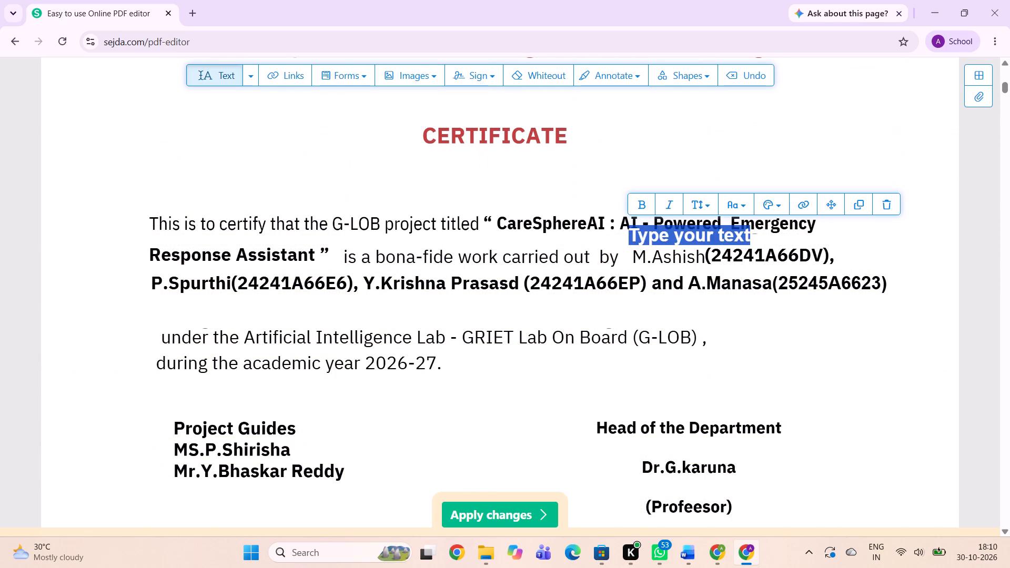
key("BackSpace")
left_click_drag(732, 256, 745, 259)
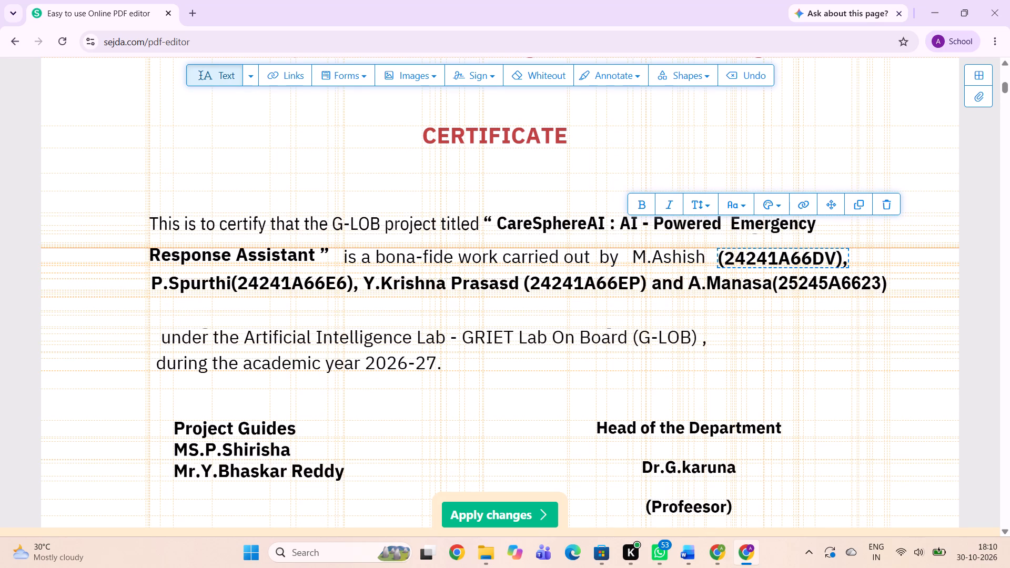
left_click_drag(745, 259, 742, 258)
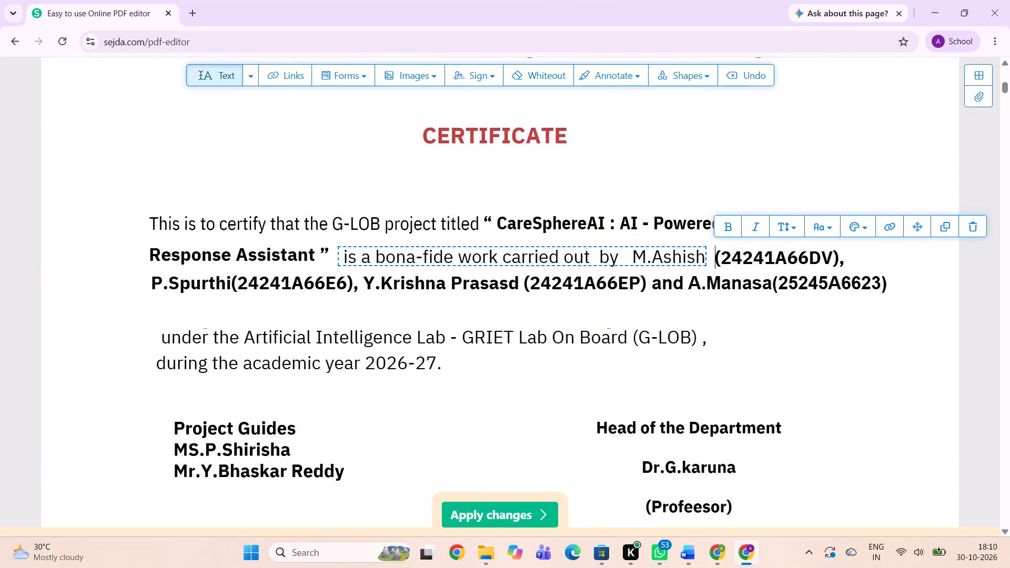
Delete the first student's name from the end of the "is a bona-fide work" text.
left_click(704, 258)
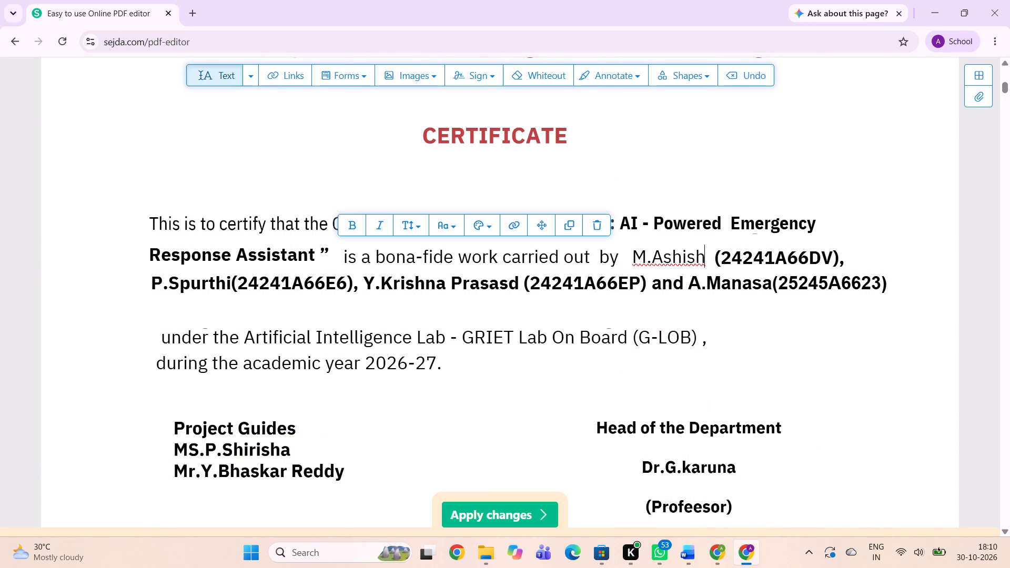
key("BackSpace")
key("BackSpace")
key("BackSpace")
key("BackSpace")
key("BackSpace")
key("BackSpace")
key("BackSpace")
key("BackSpace")
key("BackSpace")
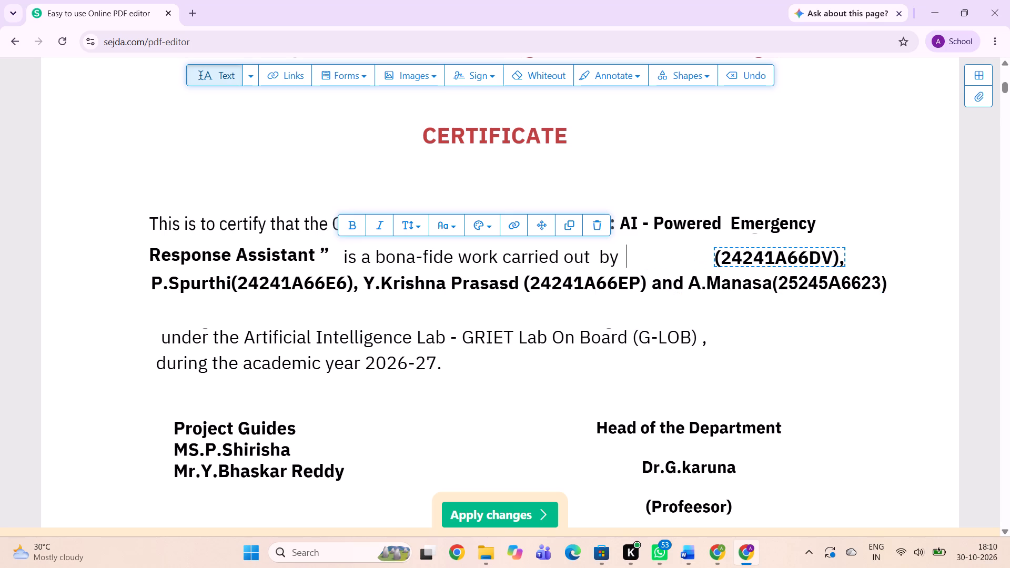
Enter the first student's initial and name before the first roll number, with a space separating the name from the bracket.
left_click(752, 262)
left_click(716, 259)
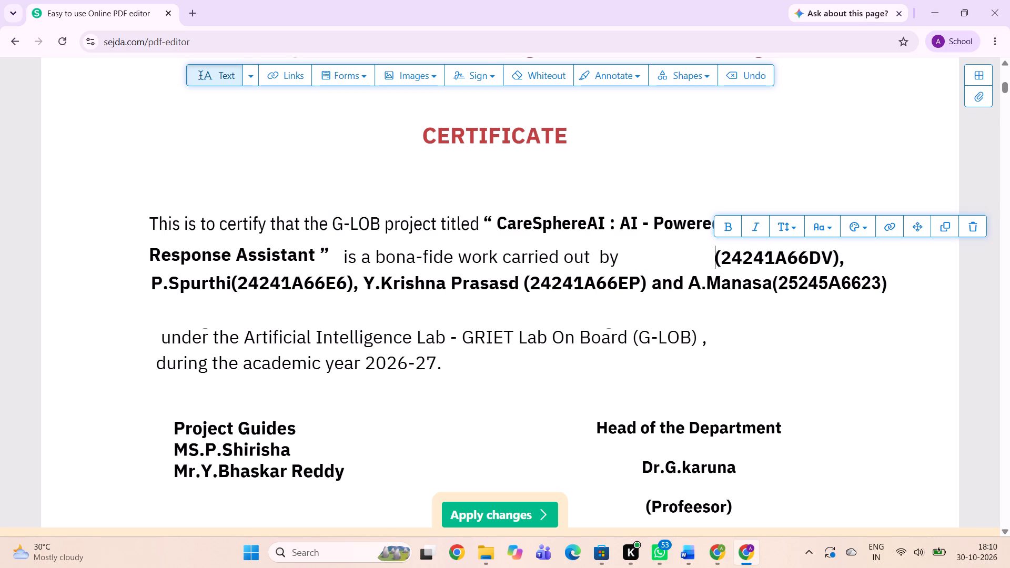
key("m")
key("BackSpace")
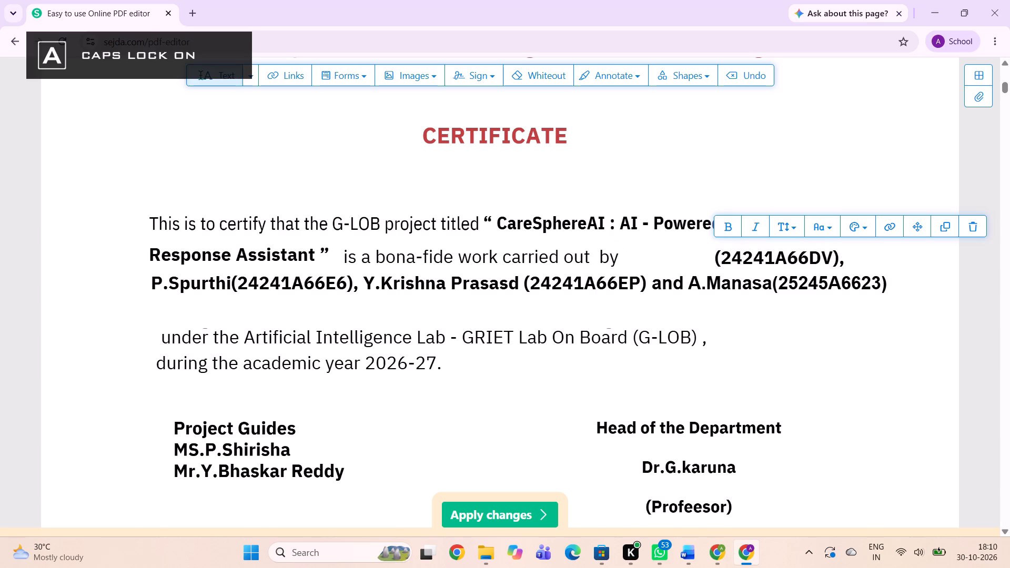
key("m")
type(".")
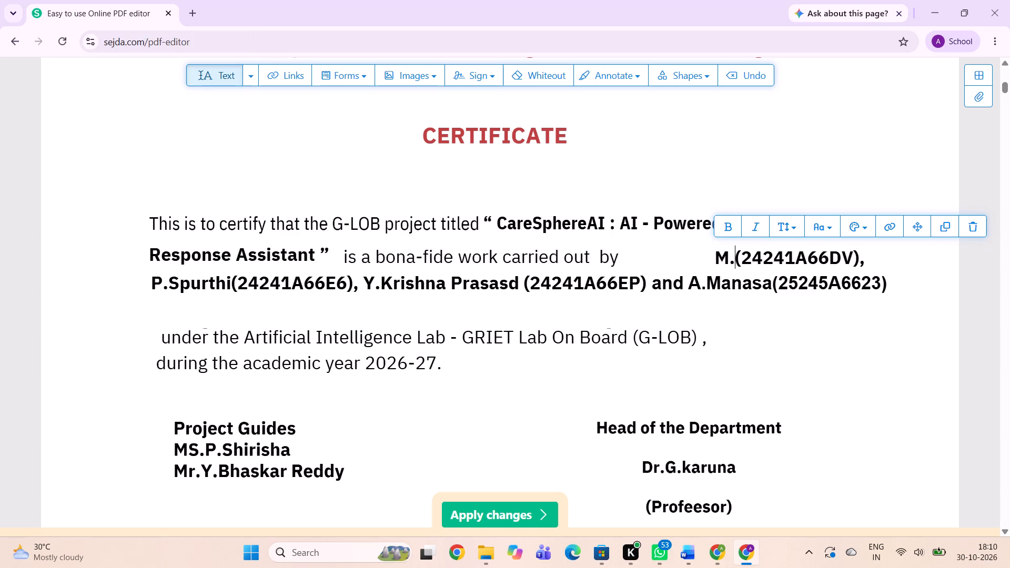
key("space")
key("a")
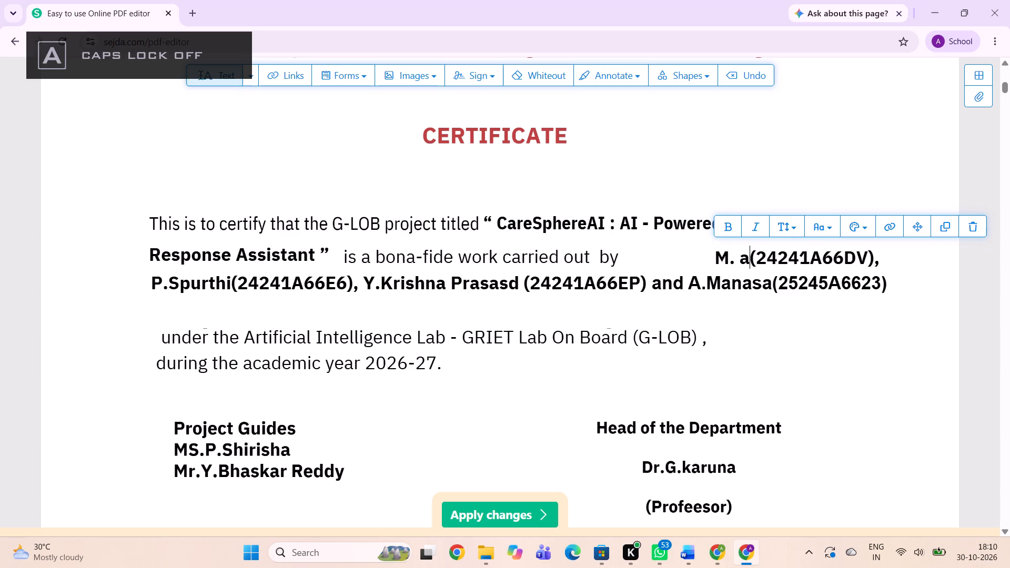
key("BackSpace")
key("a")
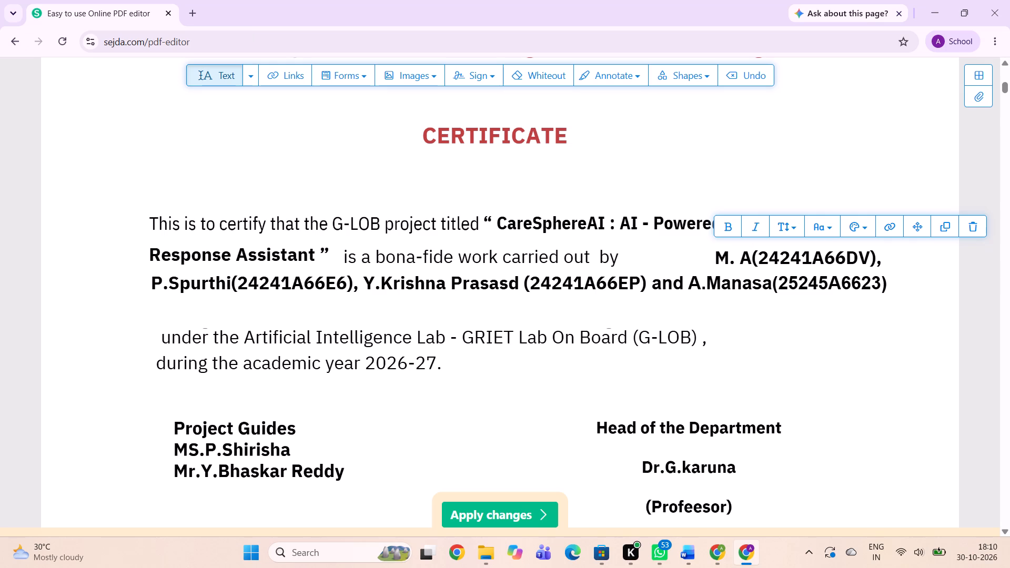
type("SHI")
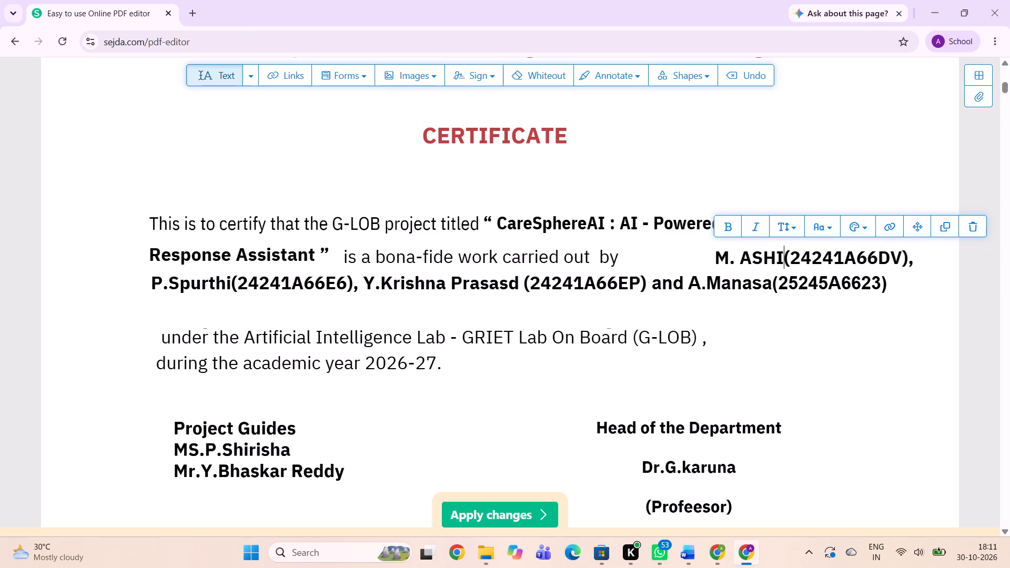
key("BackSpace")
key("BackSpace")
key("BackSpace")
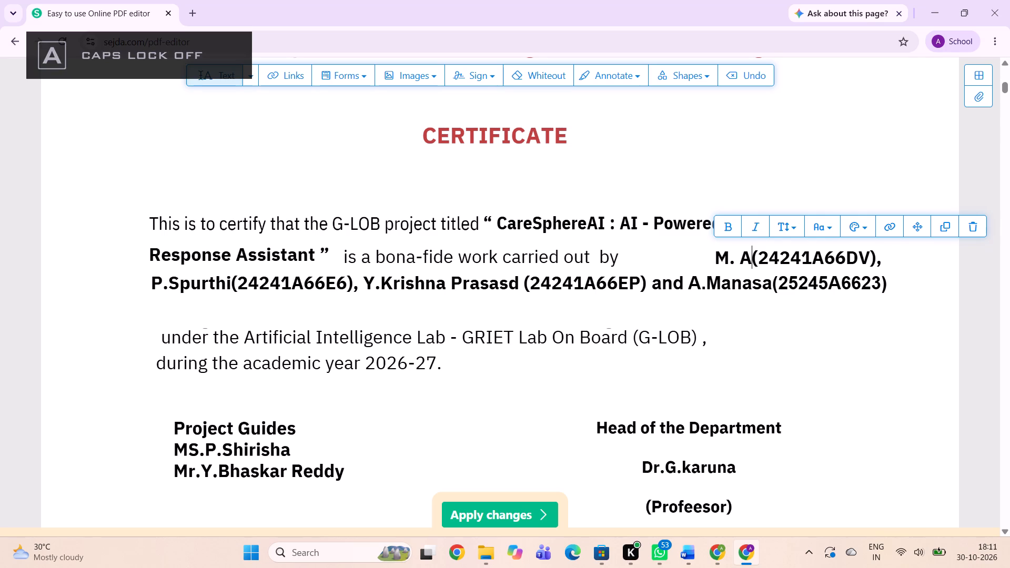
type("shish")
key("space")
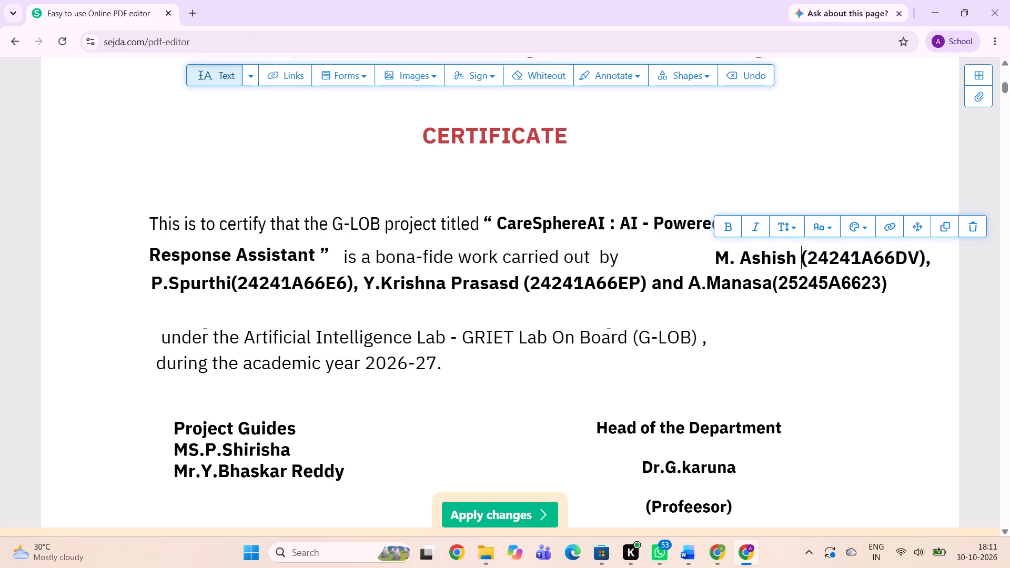
Close the gaps between "Response Assistant", the "is a bona-fide work" text and the first student's entry, clearing the stray placeholder beside them.
left_click(711, 259)
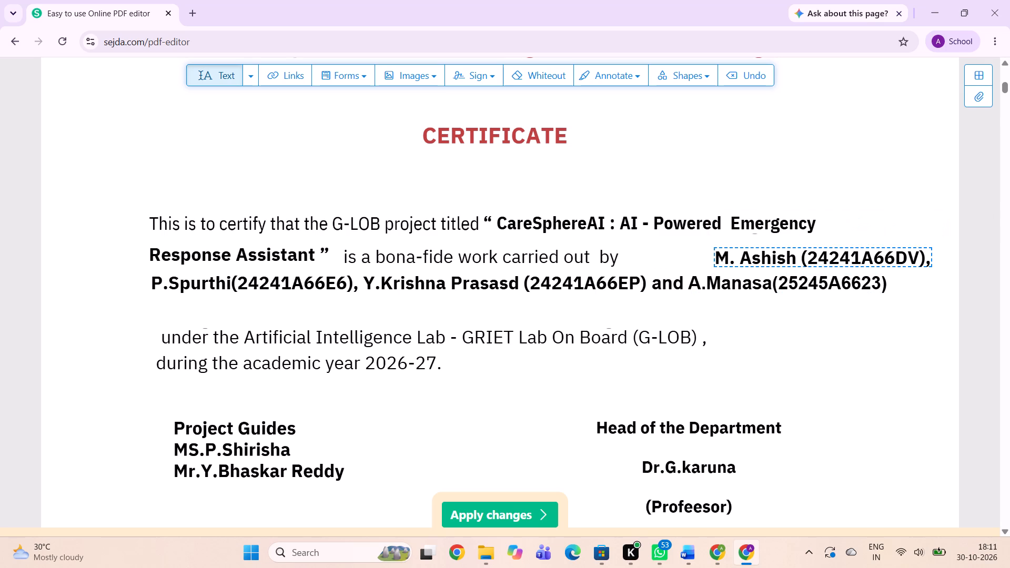
left_click_drag(744, 261, 657, 260)
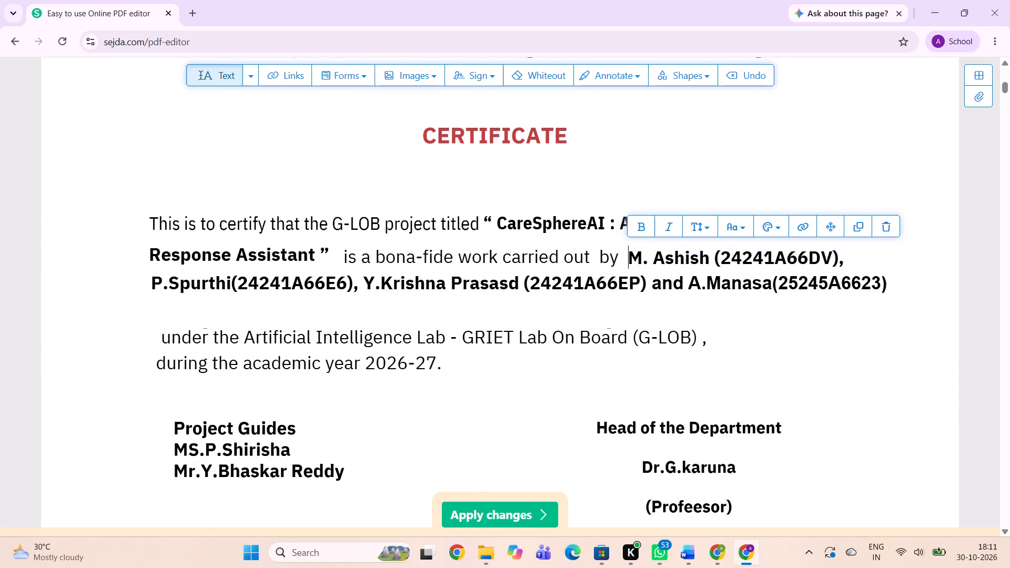
left_click_drag(371, 259, 367, 259)
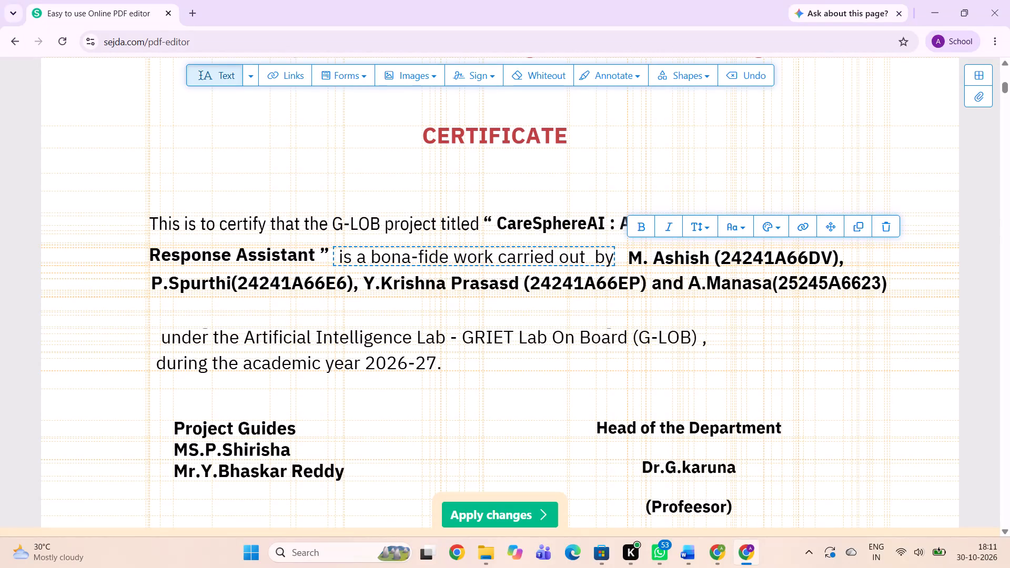
left_click_drag(367, 259, 365, 259)
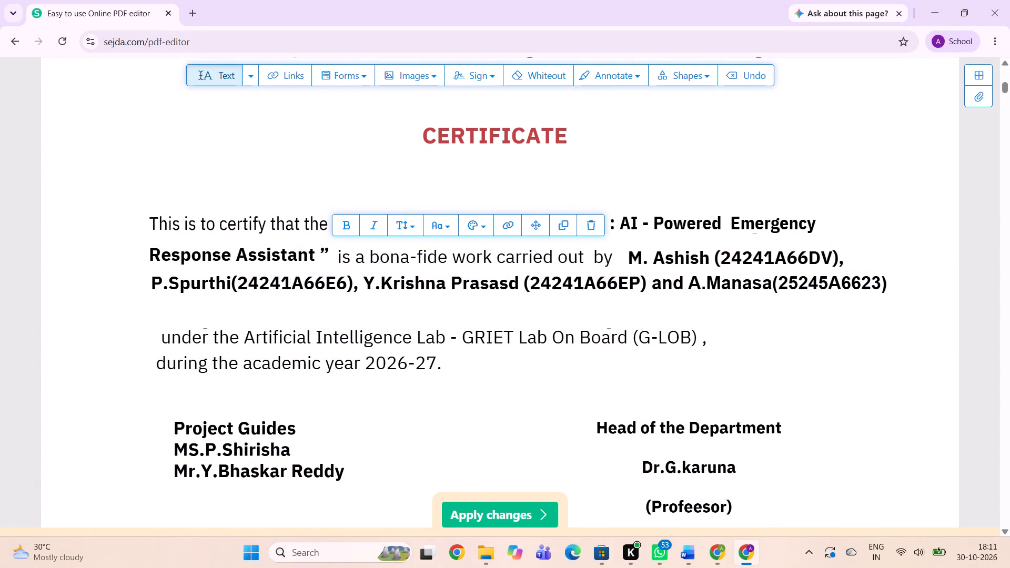
left_click(663, 259)
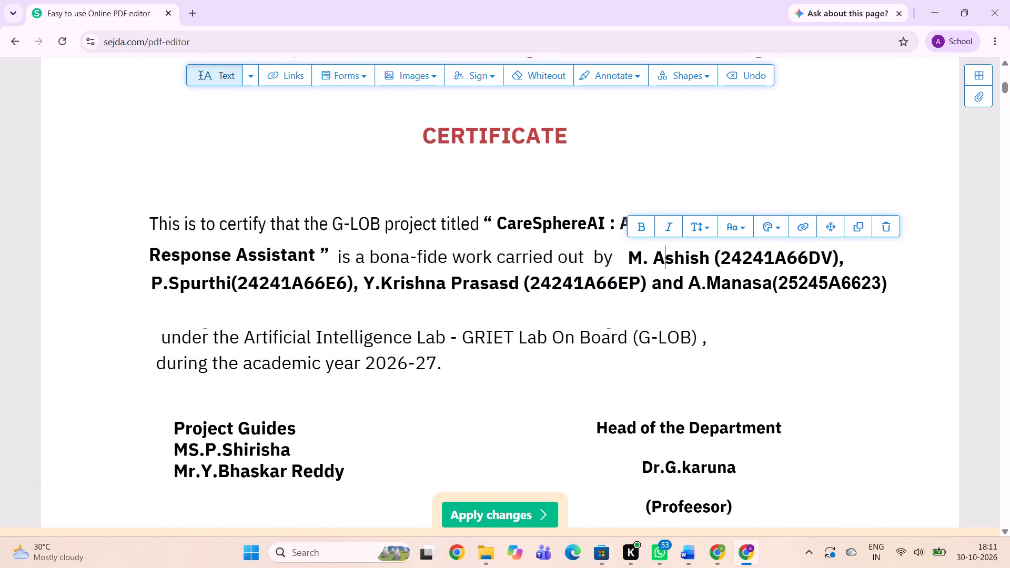
left_click(878, 260)
left_click_drag(833, 261, 826, 261)
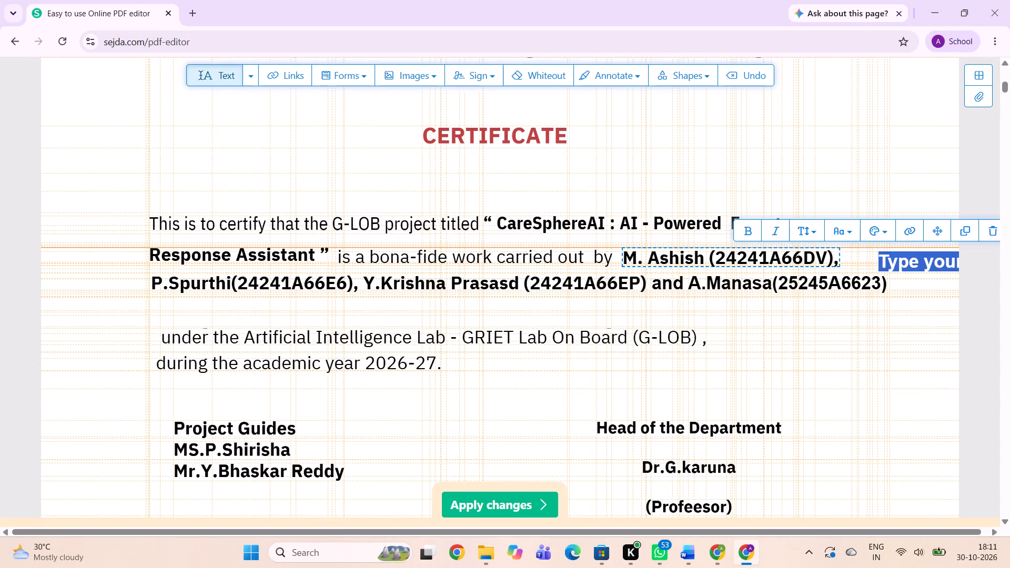
left_click_drag(826, 261, 824, 261)
double_click(918, 267)
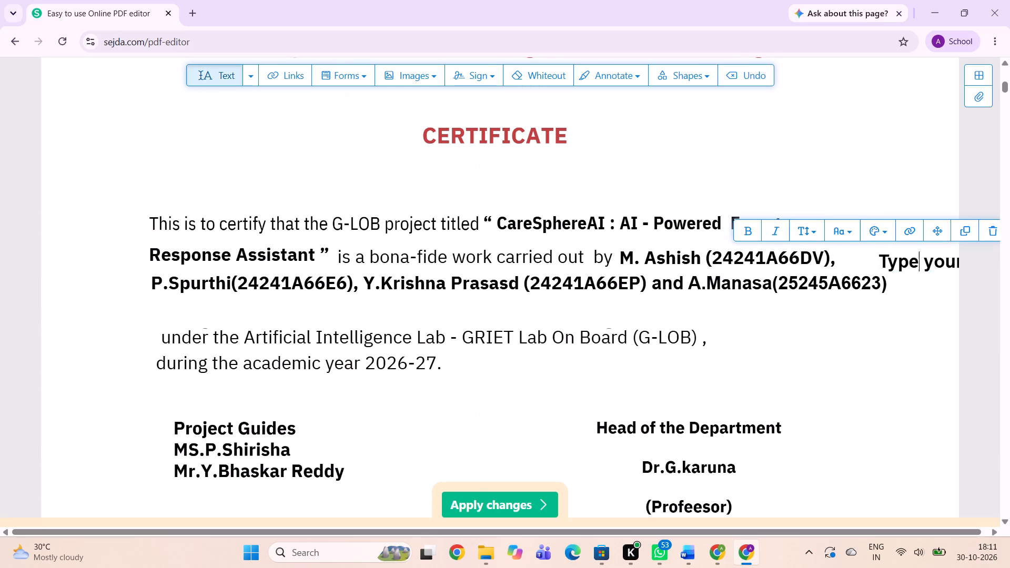
key("BackSpace")
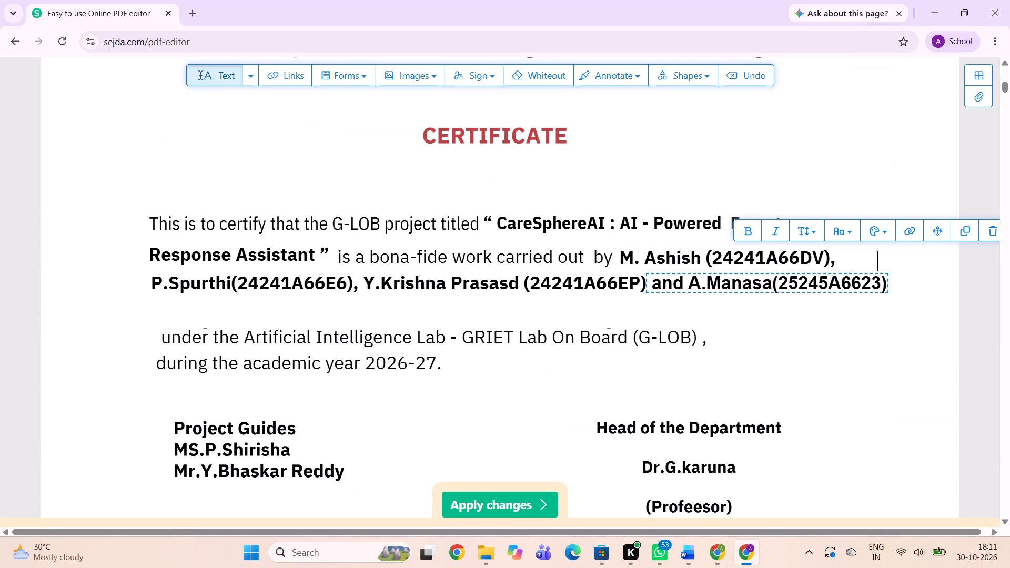
Move the fourth student's text down off the second name line to just above the Artificial Intelligence Lab line.
left_click_drag(691, 280, 616, 317)
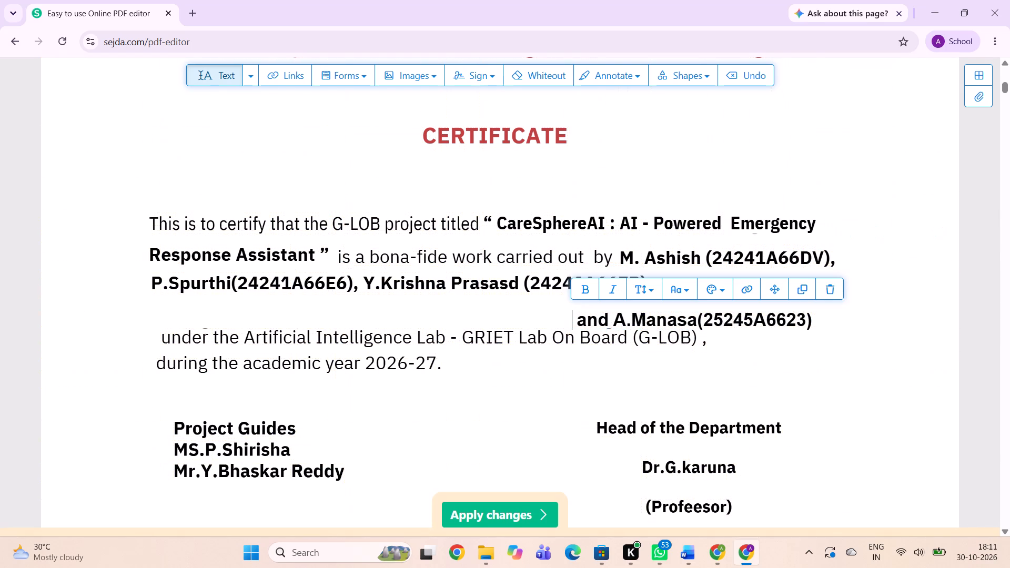
Add spaces after both initials, before the second student's roll number and before the separating comma, and nudge that name line slightly down.
left_click(500, 281)
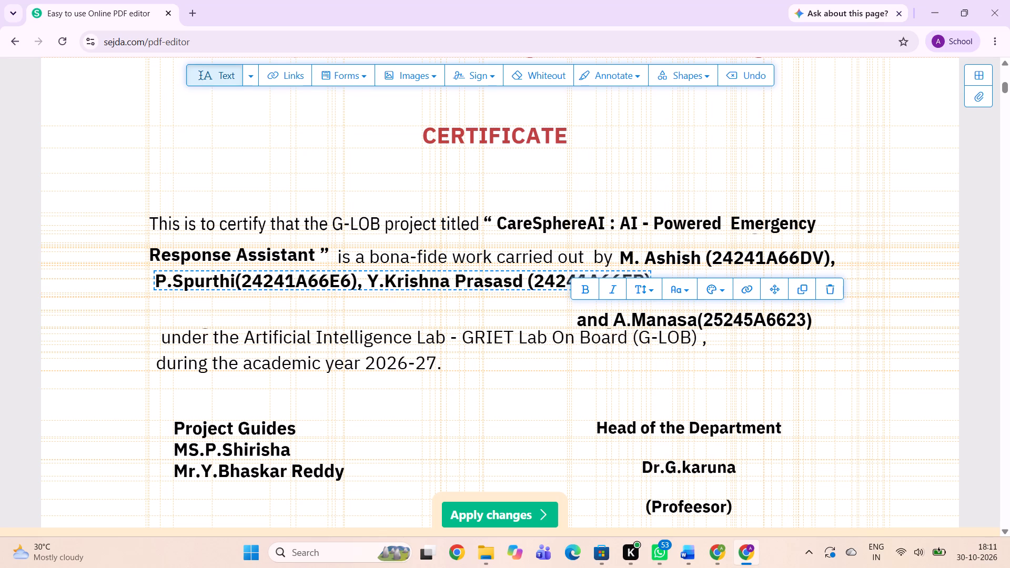
left_click(356, 288)
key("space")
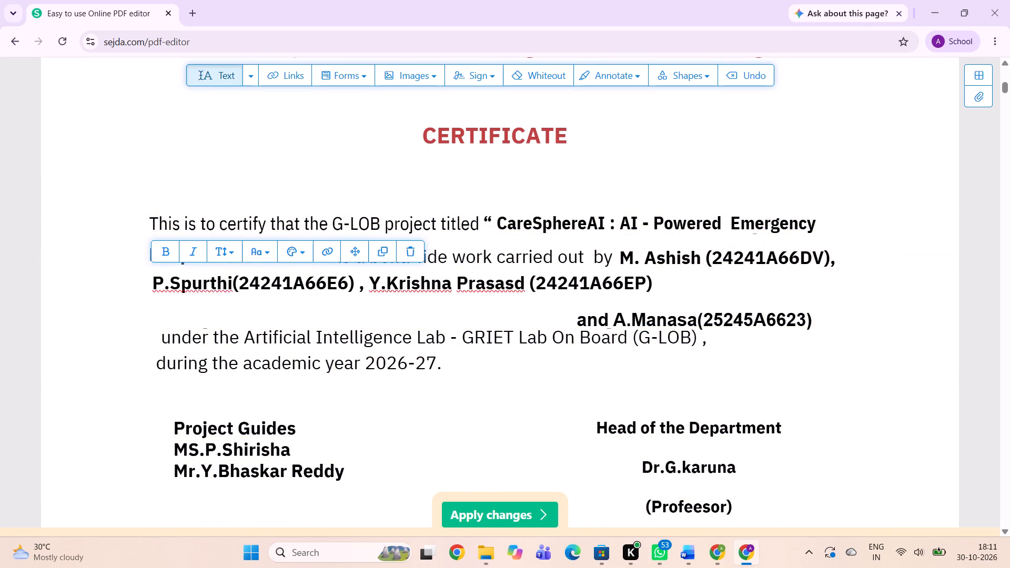
left_click(389, 286)
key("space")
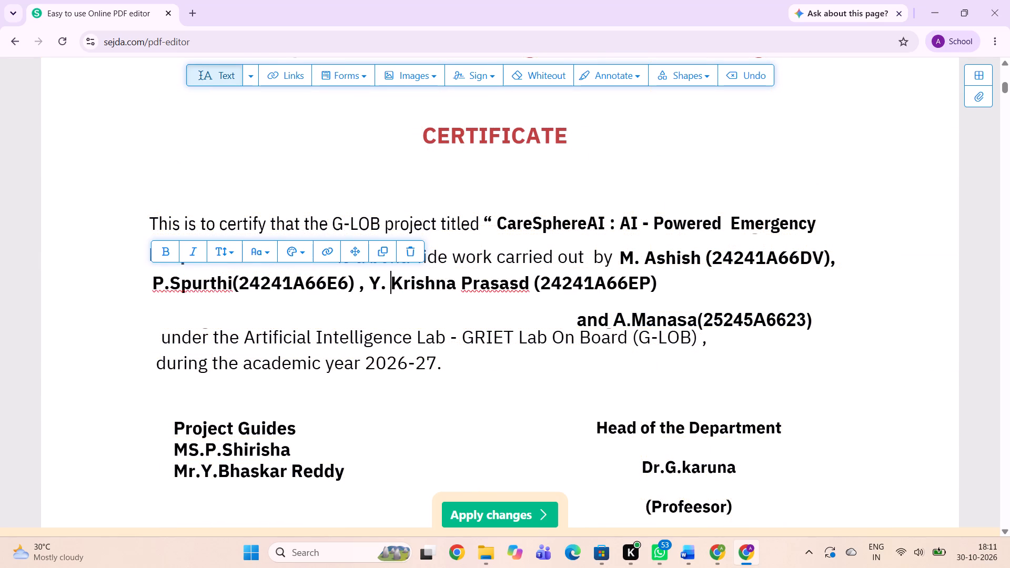
left_click(235, 285)
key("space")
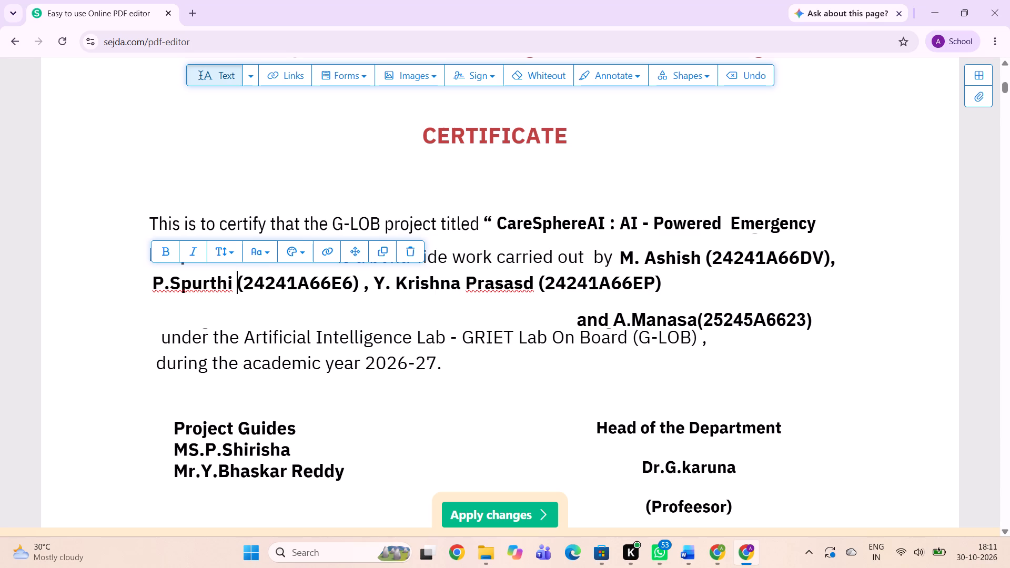
left_click(170, 285)
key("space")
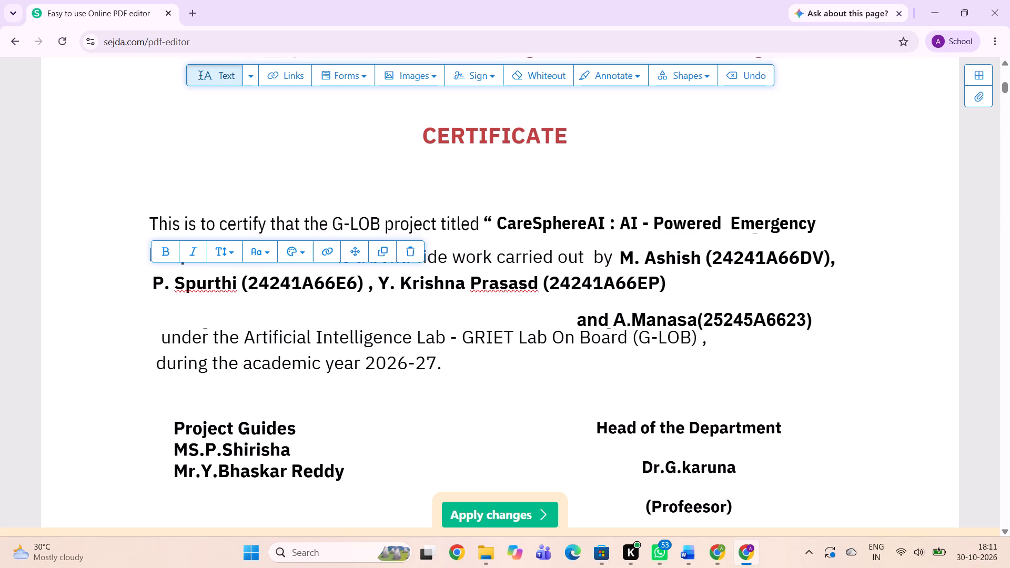
left_click(700, 281)
left_click(644, 286)
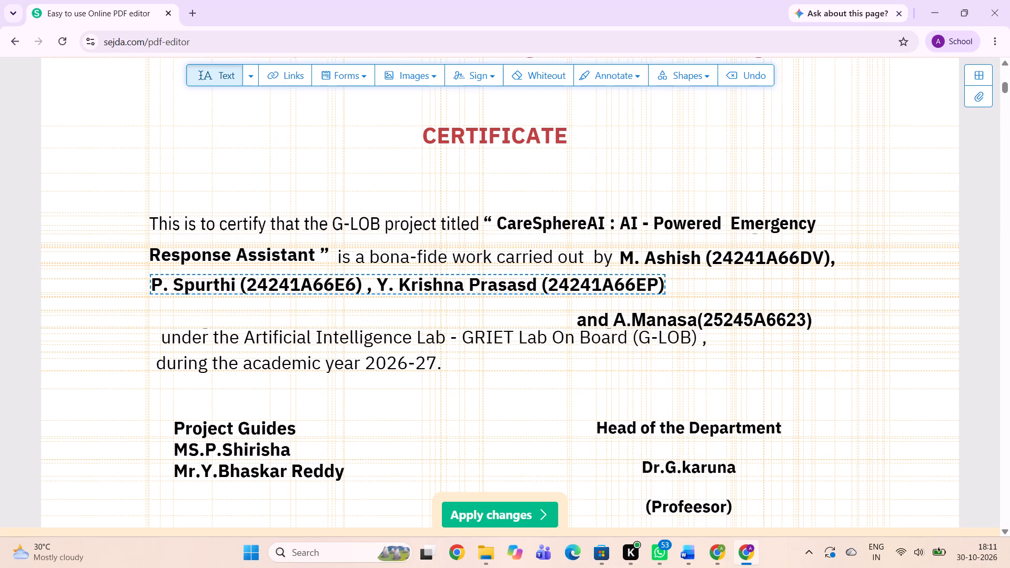
Remove "and" from the start of the fourth student's text and add "and" after the third student's roll number instead.
left_click(609, 321)
left_click(609, 321)
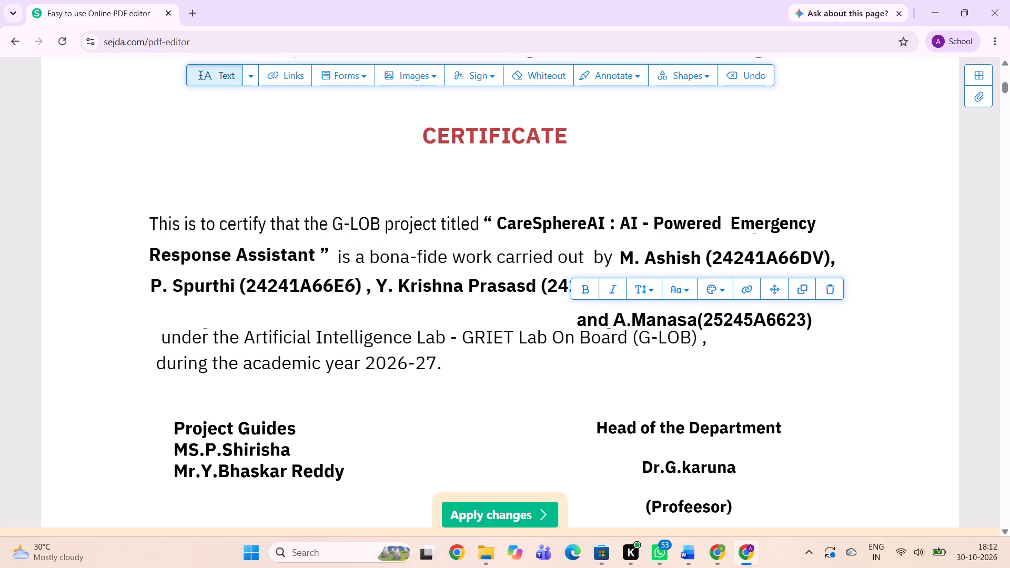
key("BackSpace")
key("BackSpace")
key("BackSpace")
key("BackSpace")
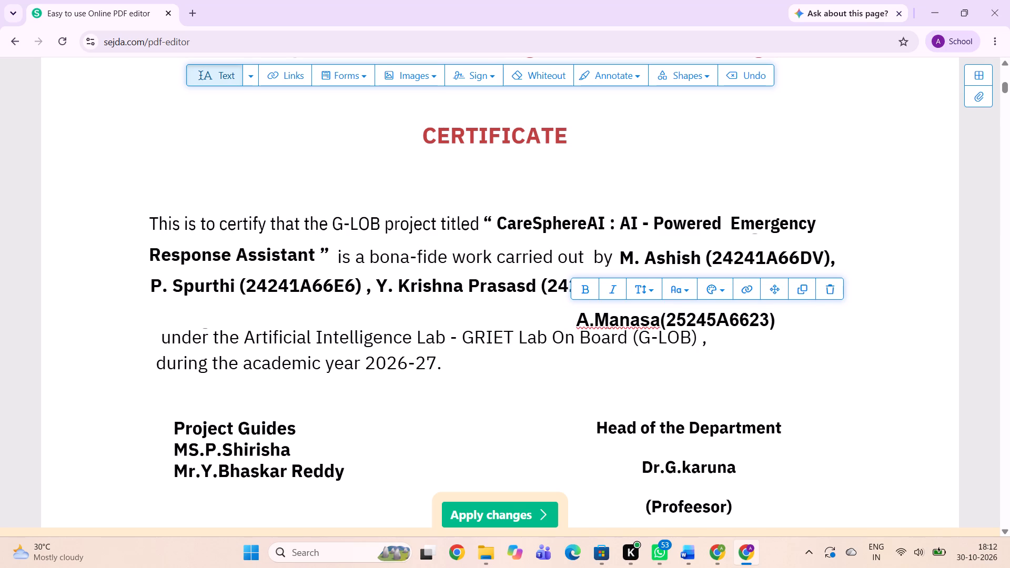
left_click(805, 312)
left_click(672, 288)
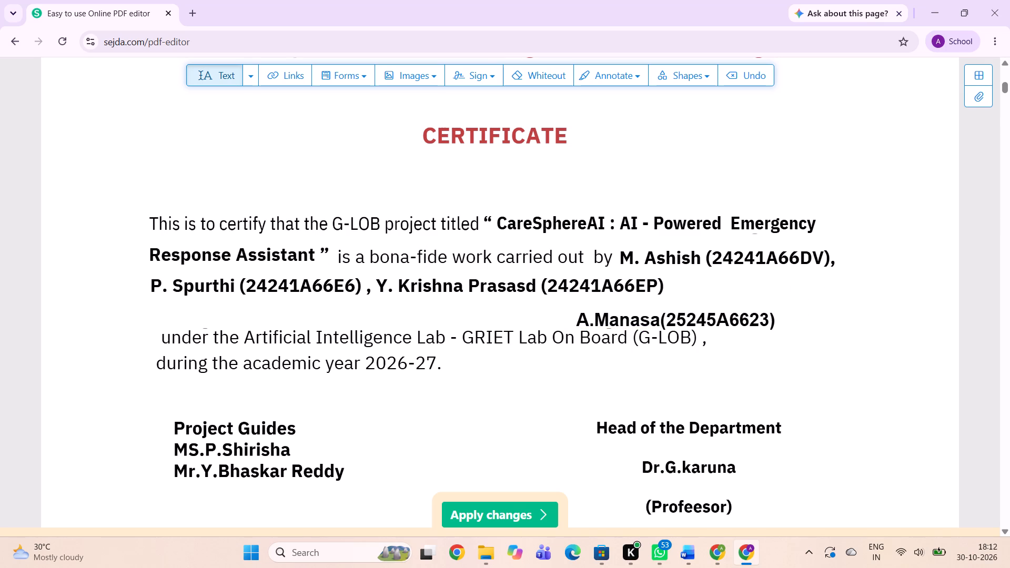
left_click(663, 285)
left_click(663, 285)
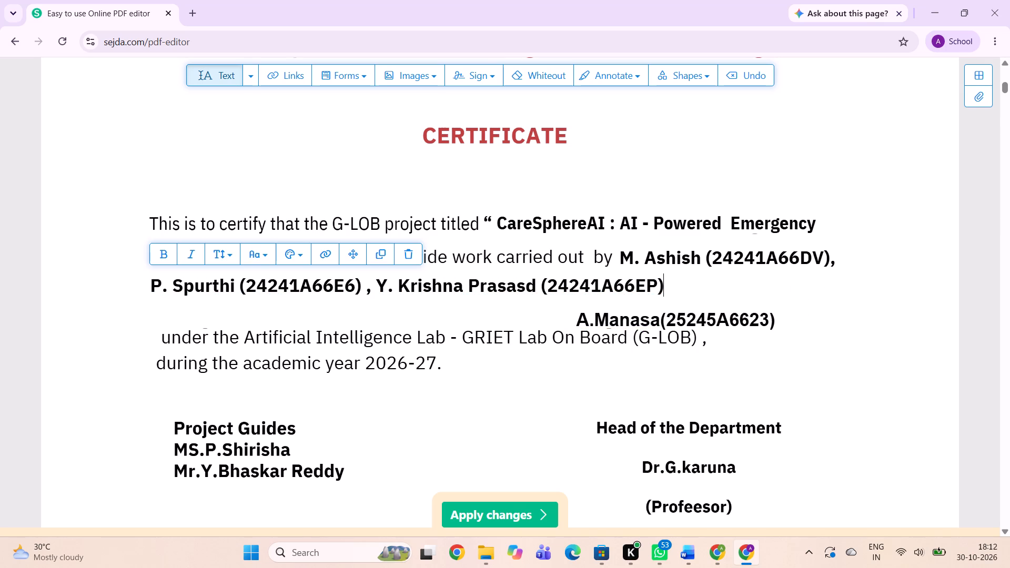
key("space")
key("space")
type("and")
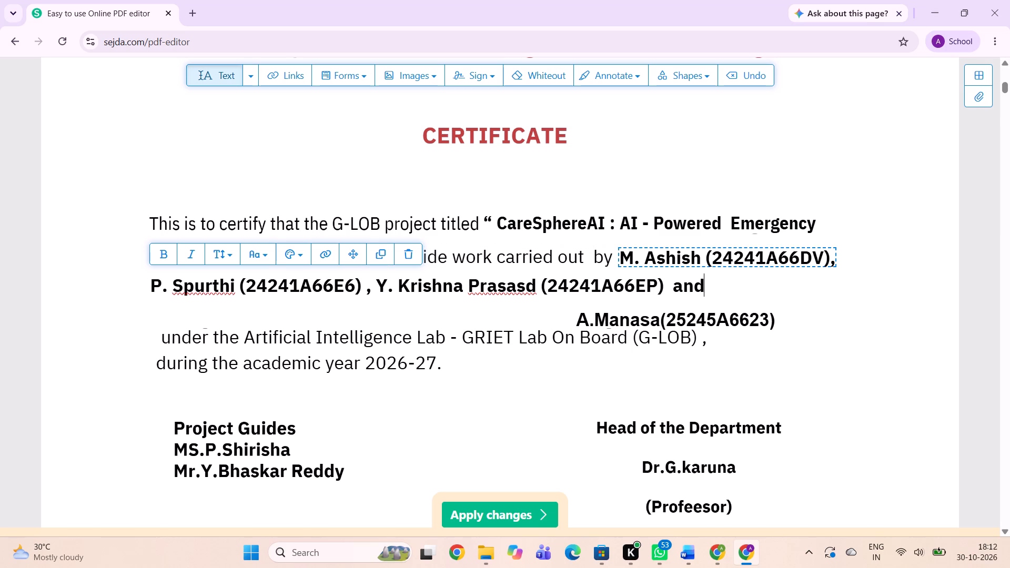
Remove the comma that follows the first student's roll number, leaving a space after the bracket.
left_click(831, 259)
left_click(831, 259)
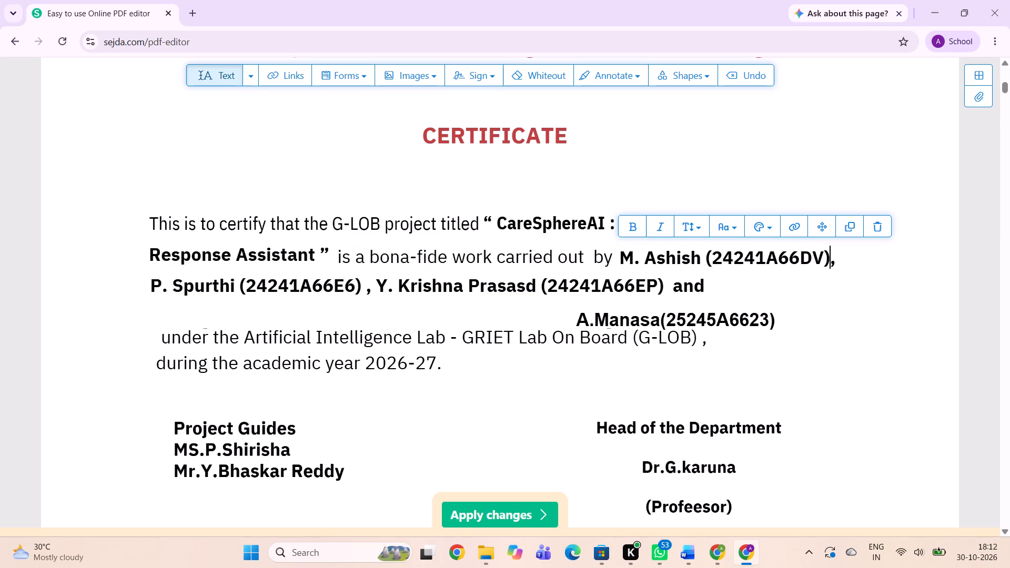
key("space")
key("Down")
key("BackSpace")
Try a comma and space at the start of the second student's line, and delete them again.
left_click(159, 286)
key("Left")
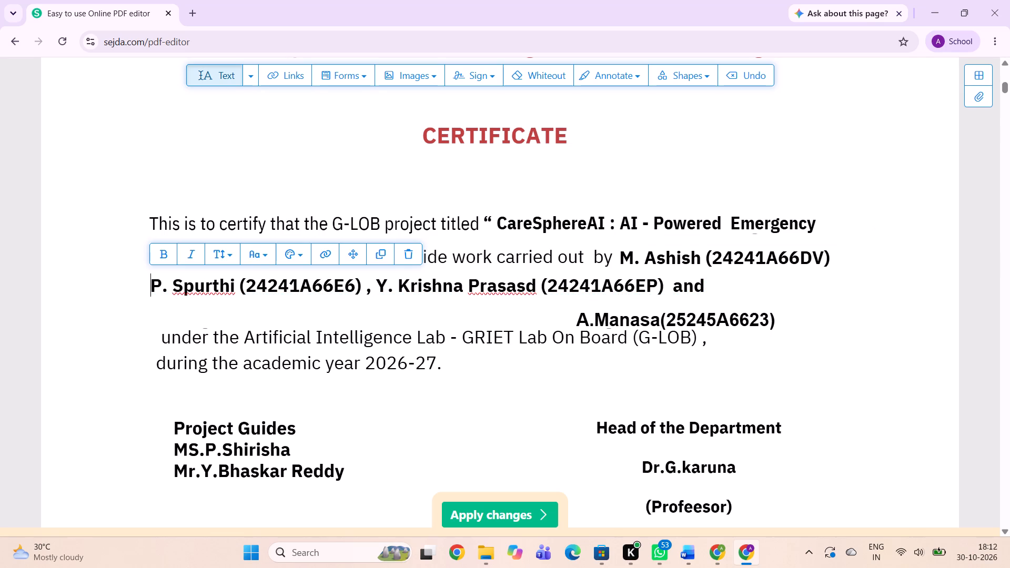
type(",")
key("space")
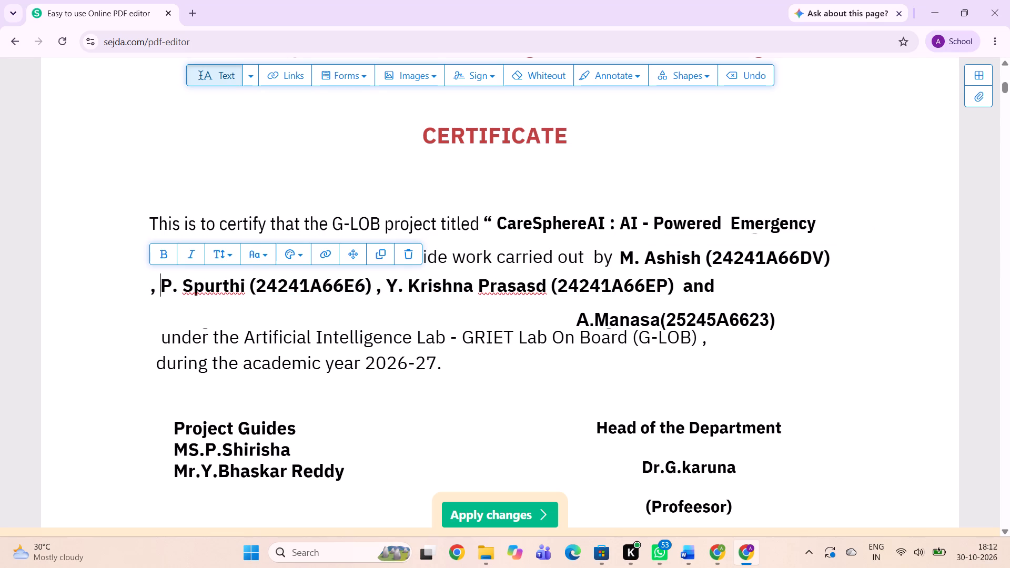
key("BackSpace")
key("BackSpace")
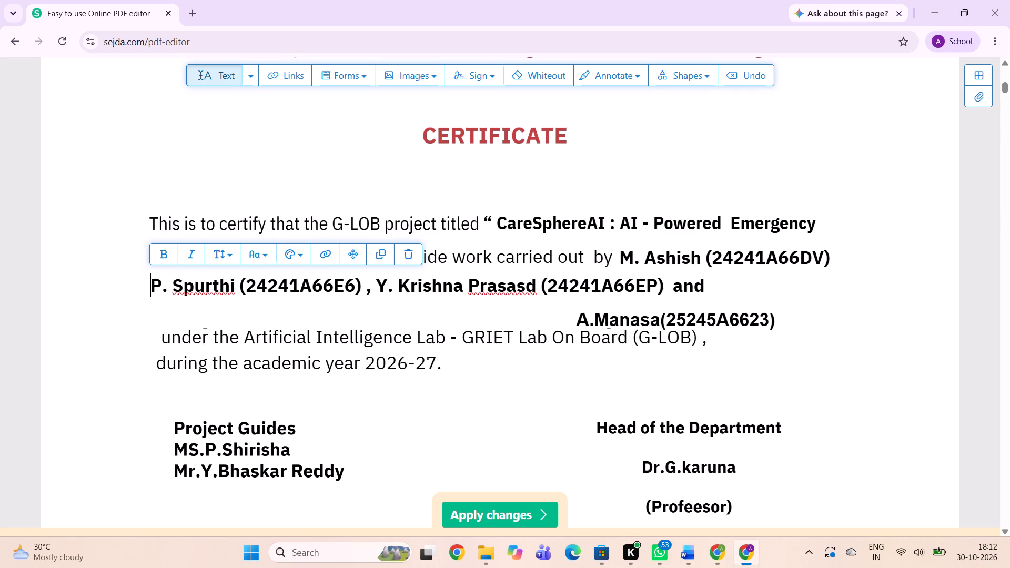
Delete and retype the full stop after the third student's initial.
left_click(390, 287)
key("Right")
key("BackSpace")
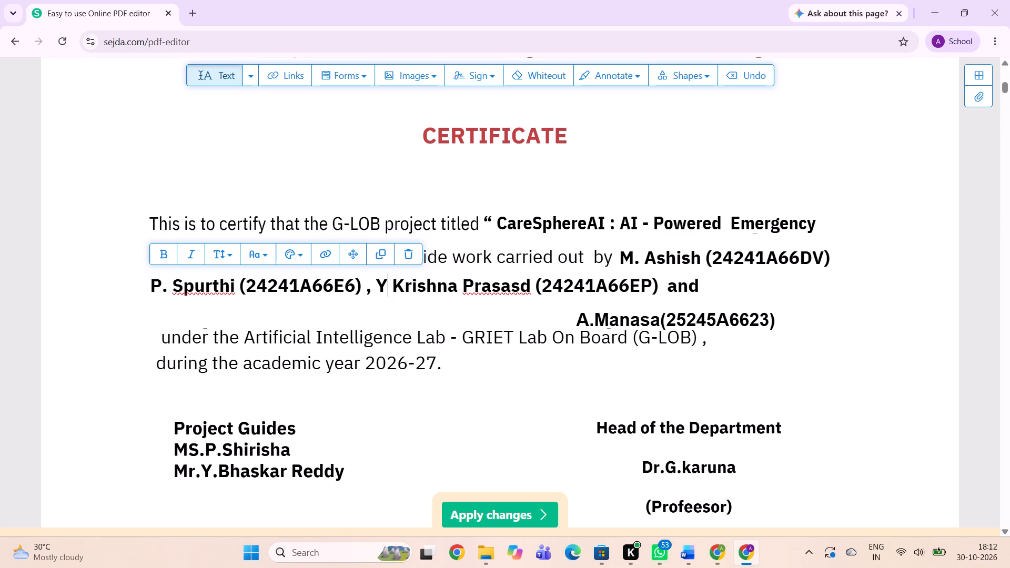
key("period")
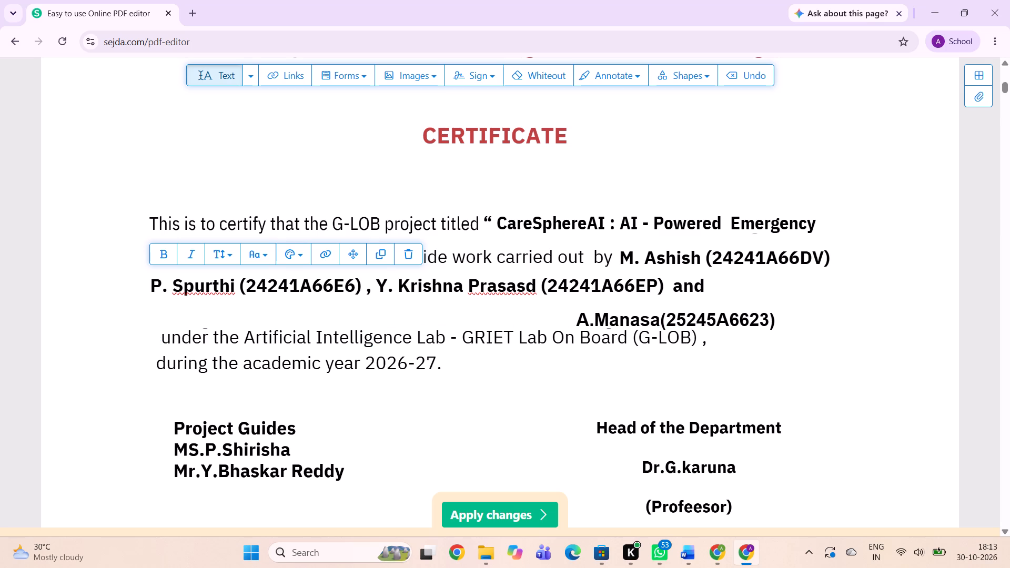
Add a space inside both the opening and closing brackets around the second and third students' roll numbers in the certificate.
left_click(245, 286)
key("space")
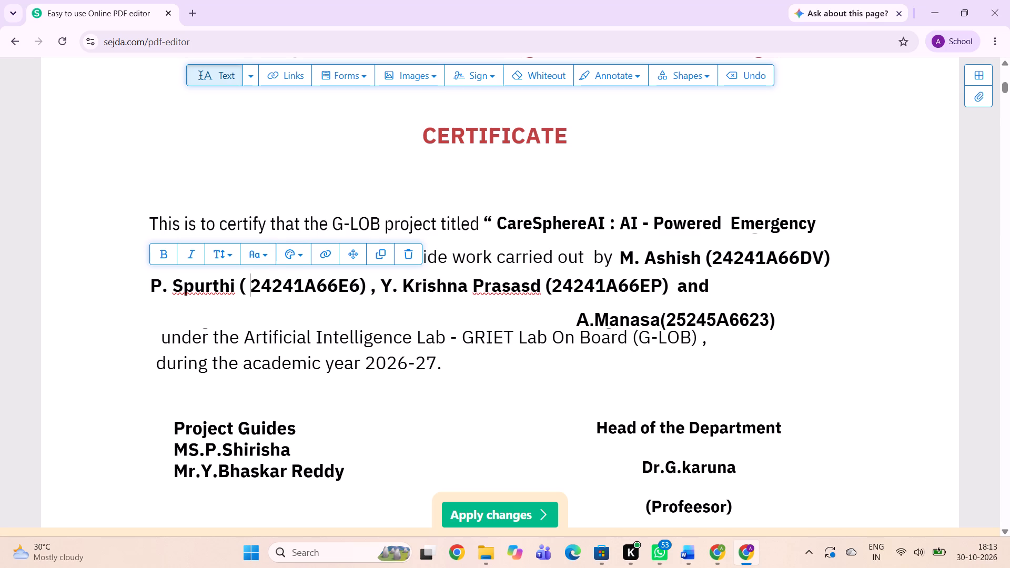
left_click(363, 286)
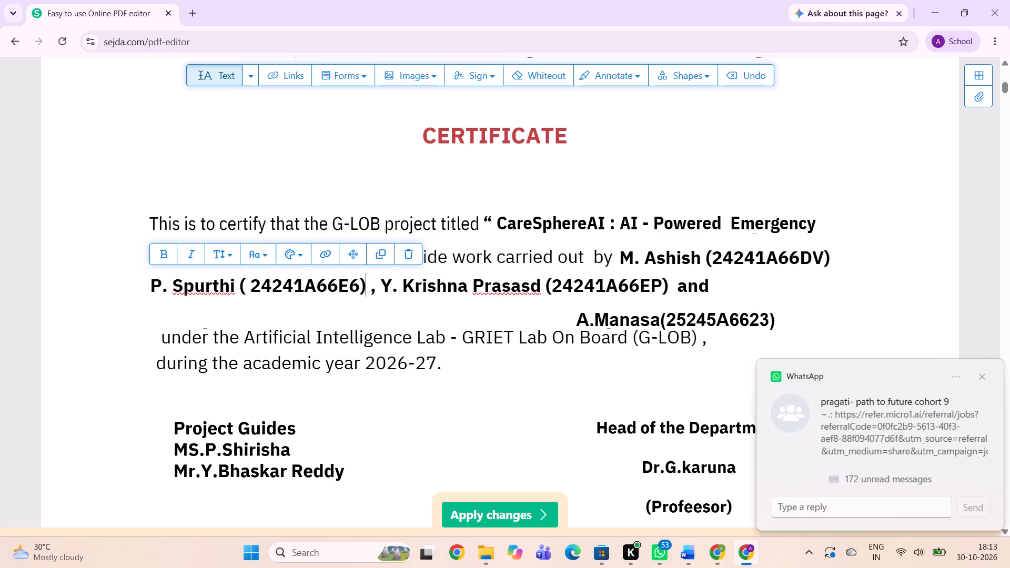
key("Left")
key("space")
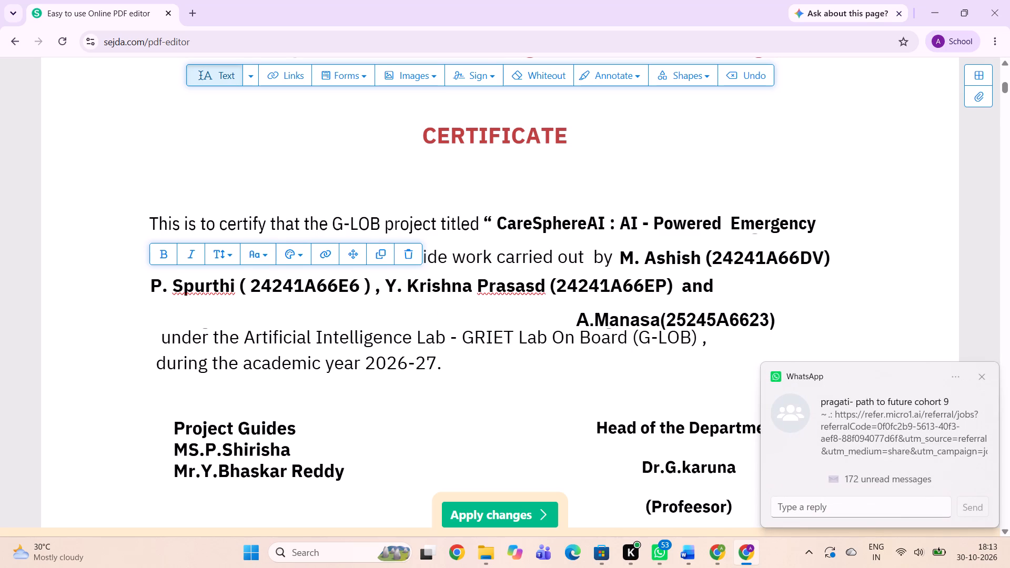
left_click(561, 285)
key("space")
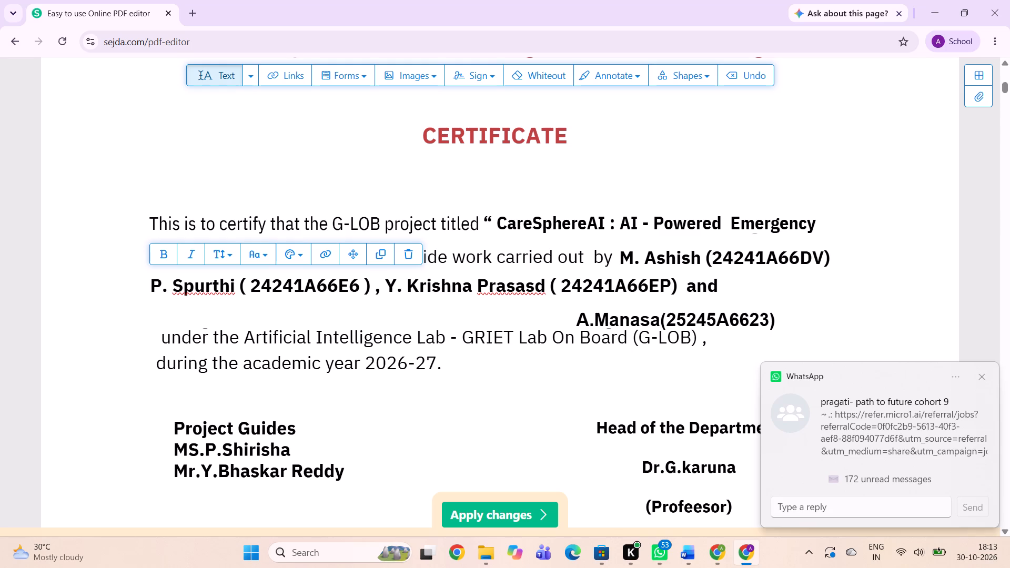
left_click(674, 287)
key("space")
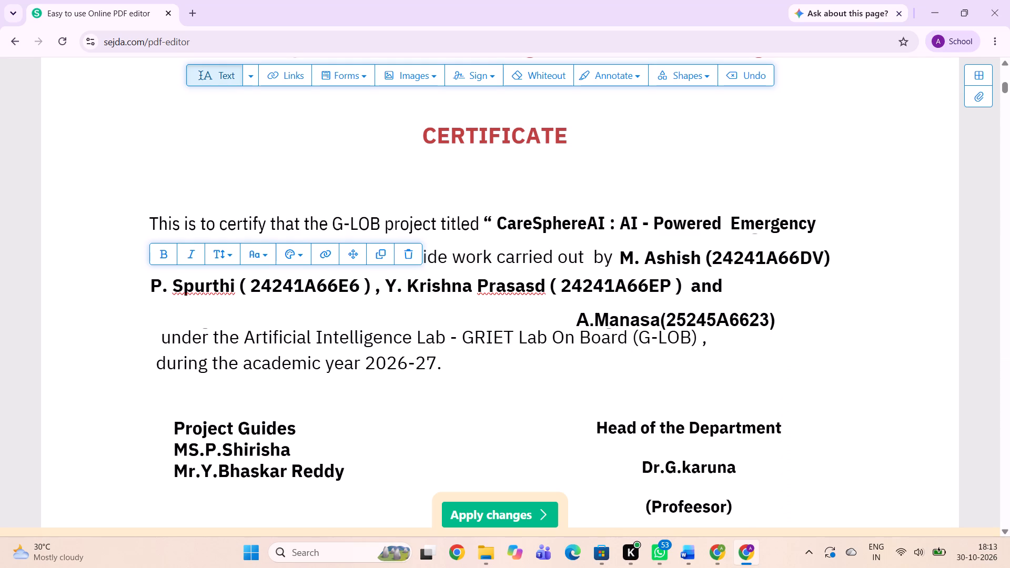
Space out the letters of "and" after the third student's roll number so it reads "a n d".
left_click(699, 288)
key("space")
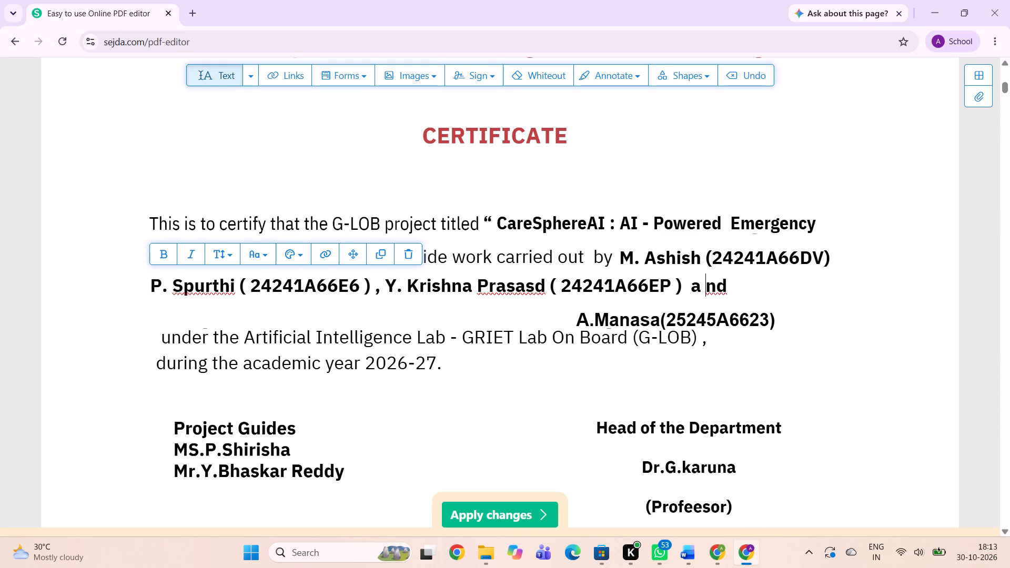
left_click(718, 286)
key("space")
Add an extra space before "and" following the third student's roll number.
left_click(689, 289)
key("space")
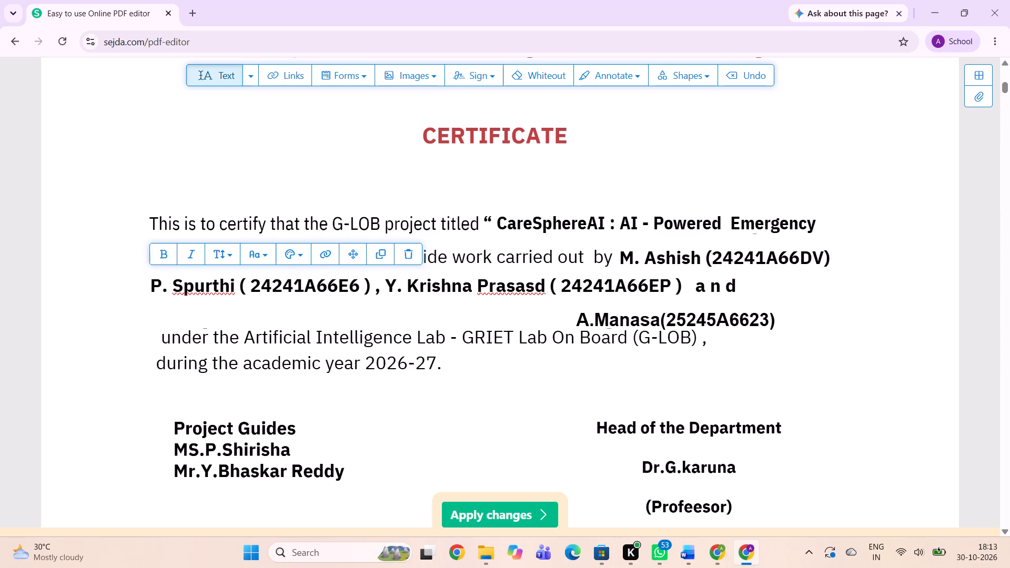
Move the fourth student's name and roll number to the paragraph's left margin, directly beneath the second and third students' line.
left_click_drag(653, 323, 225, 327)
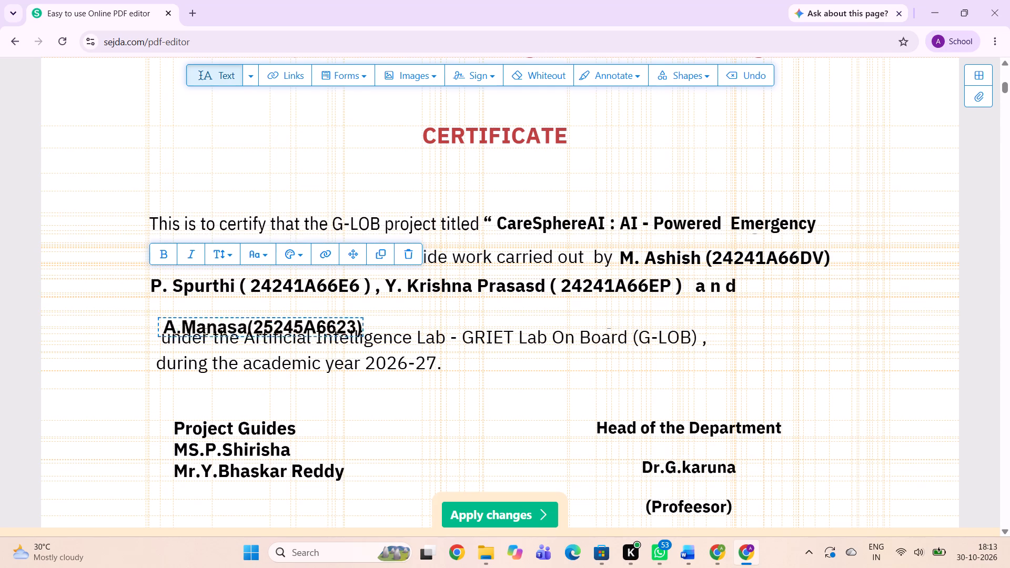
left_click_drag(225, 327, 232, 321)
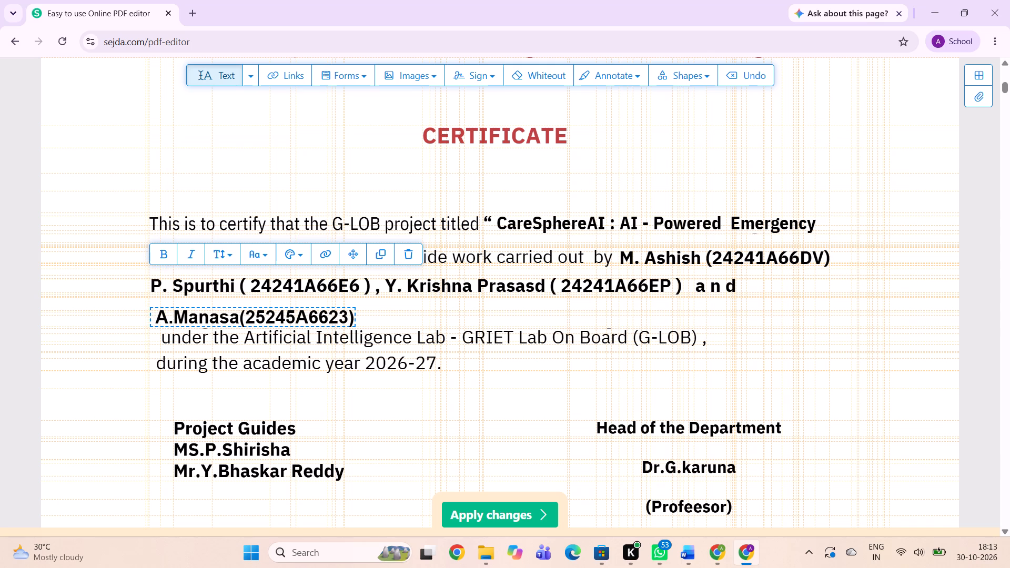
left_click_drag(232, 321, 230, 321)
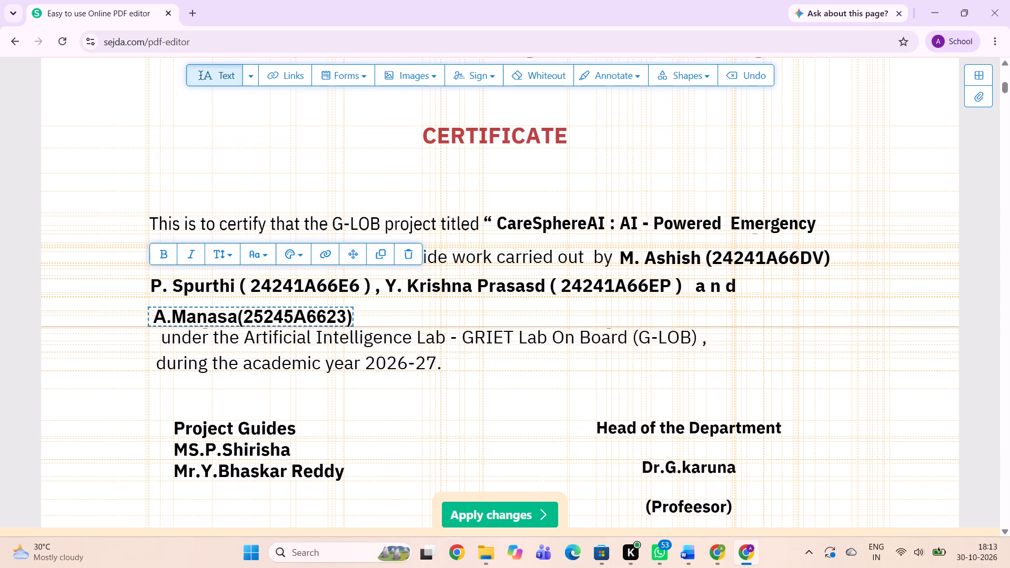
left_click_drag(230, 321, 231, 337)
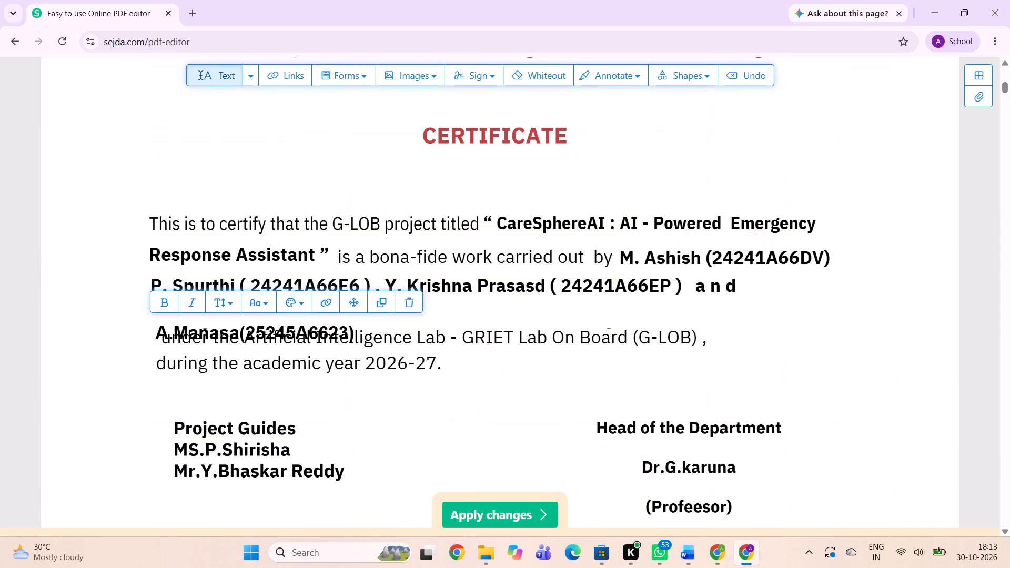
left_click(238, 342)
left_click_drag(132, 359, 191, 336)
left_click_drag(191, 336, 190, 318)
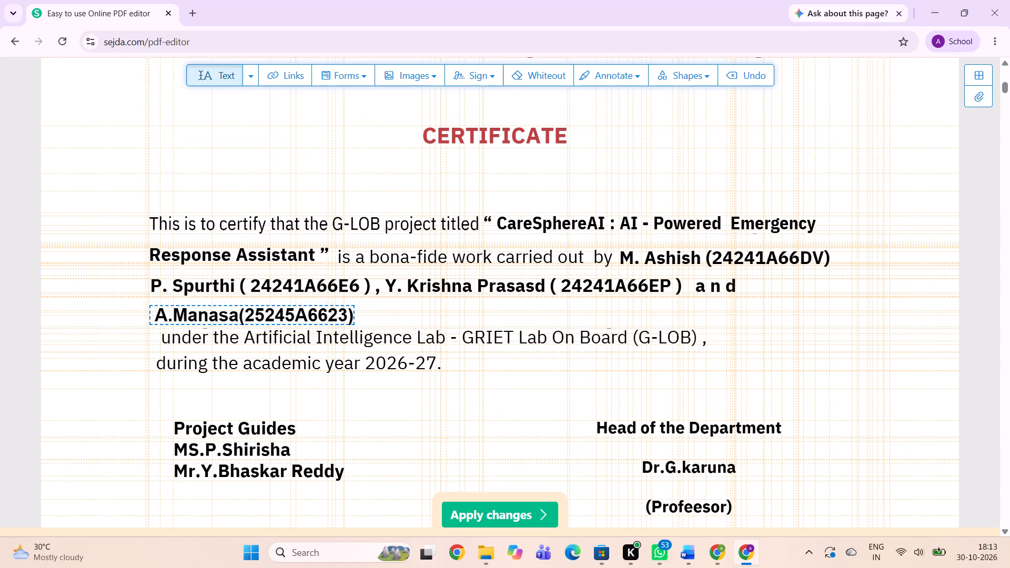
left_click_drag(190, 318, 190, 319)
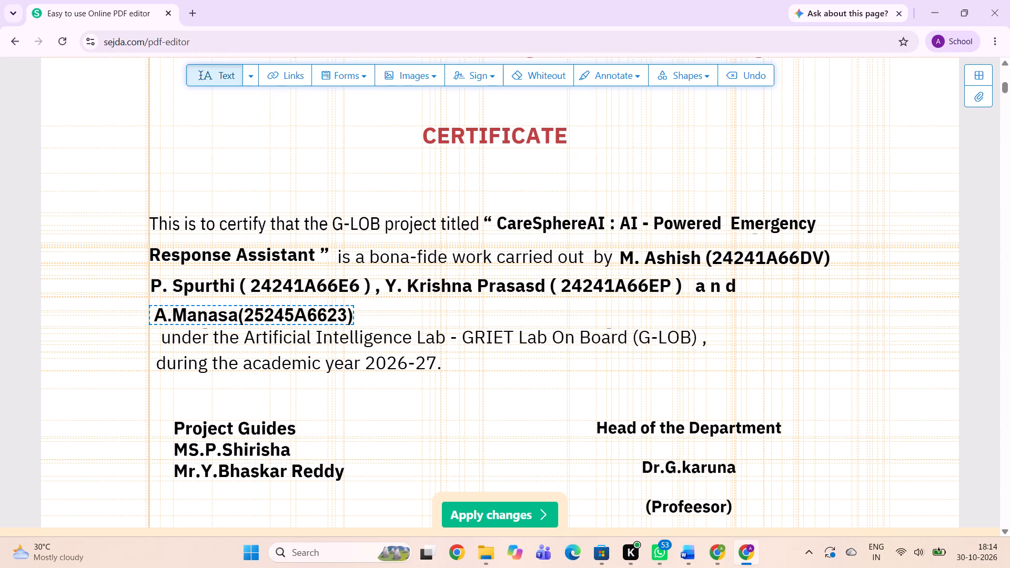
left_click(190, 319)
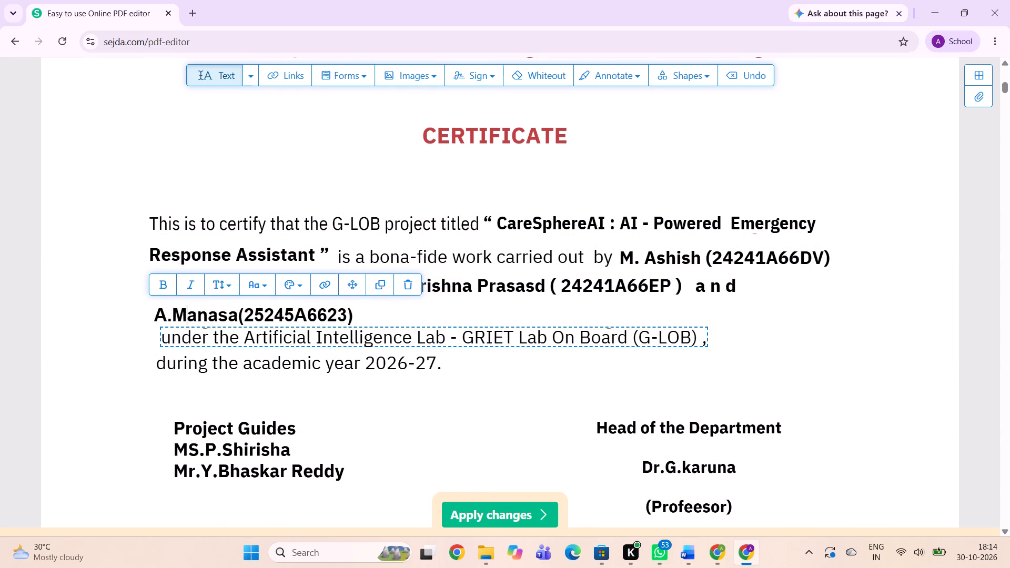
Move the "under the Artificial Intelligence Lab - GRIET Lab On Board (G-LOB) ," text up beside the fourth student's roll number.
left_click_drag(350, 337, 549, 317)
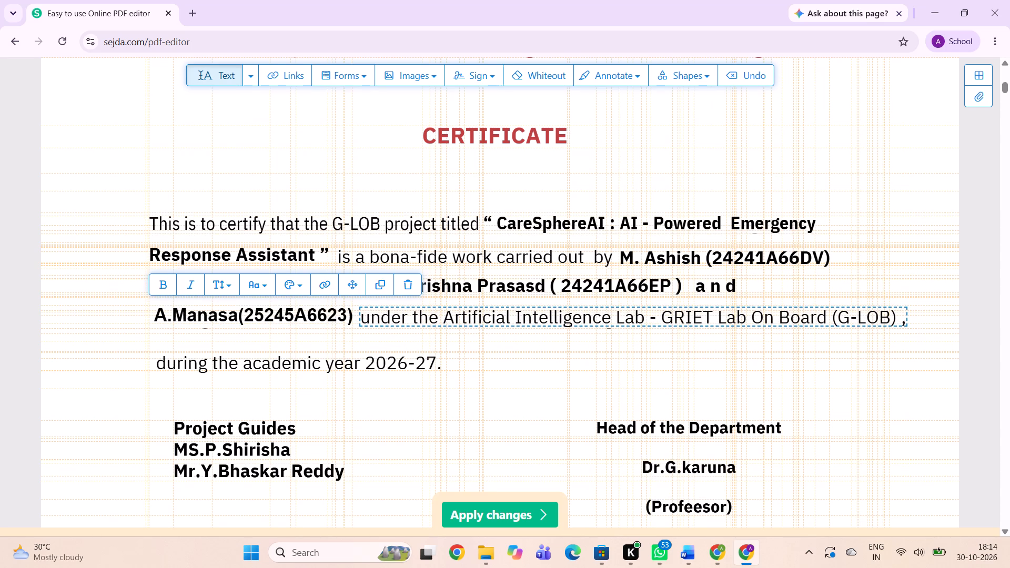
left_click_drag(549, 317, 551, 317)
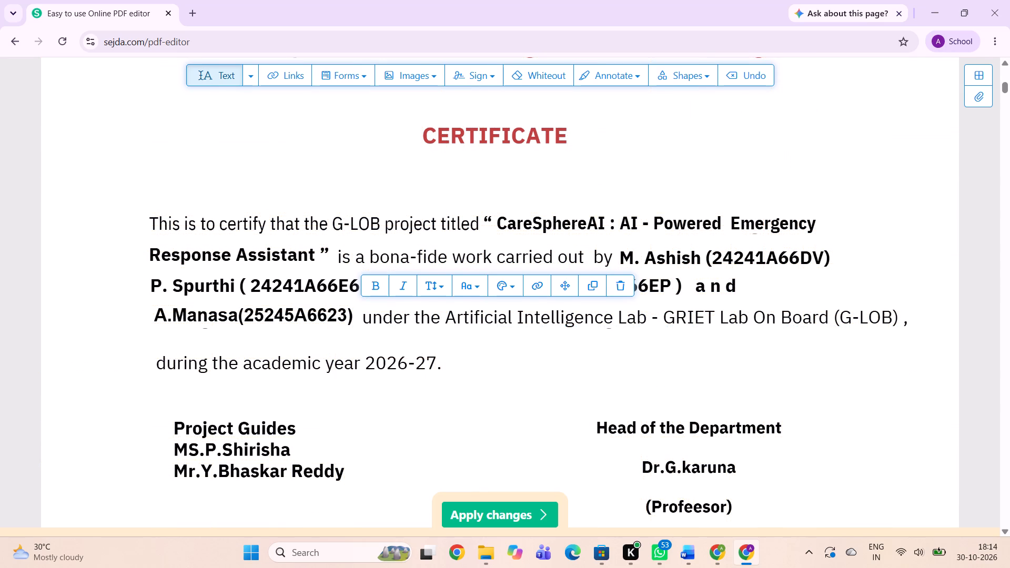
Cut "(G-LOB) ," from the end of the lab line and paste it as new text at the start of the line below.
left_click(834, 318)
key("Return")
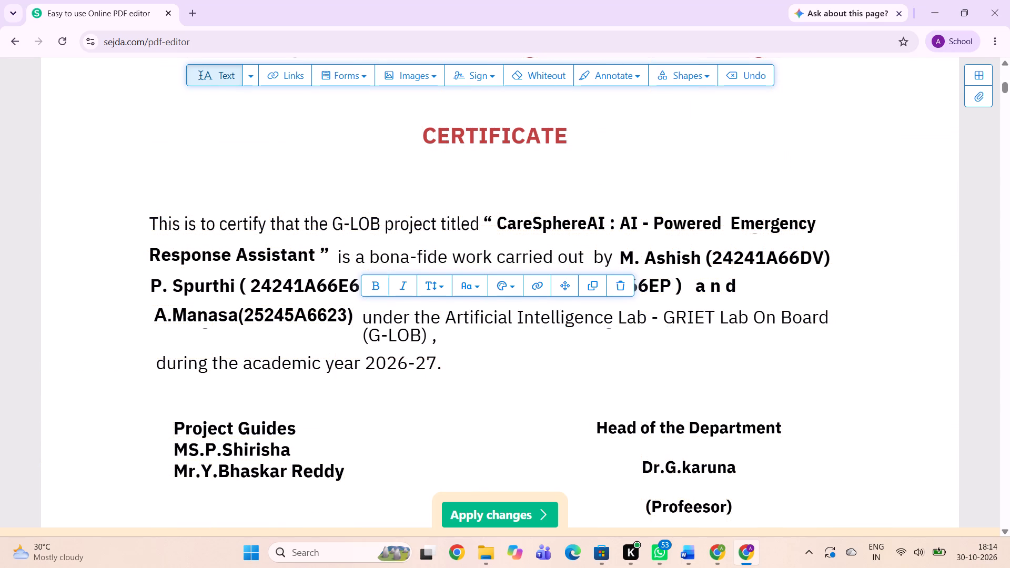
key("BackSpace")
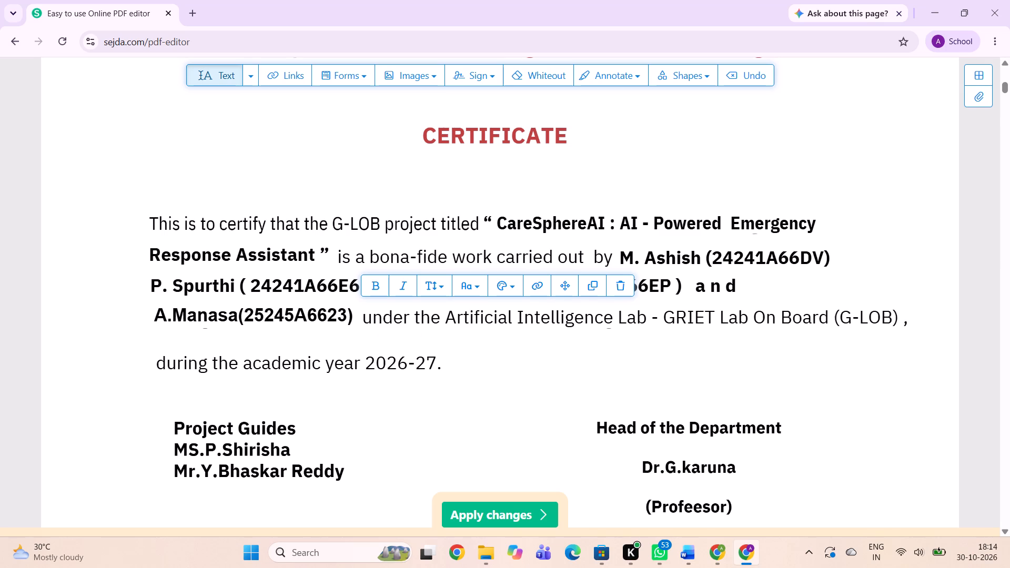
key("Return")
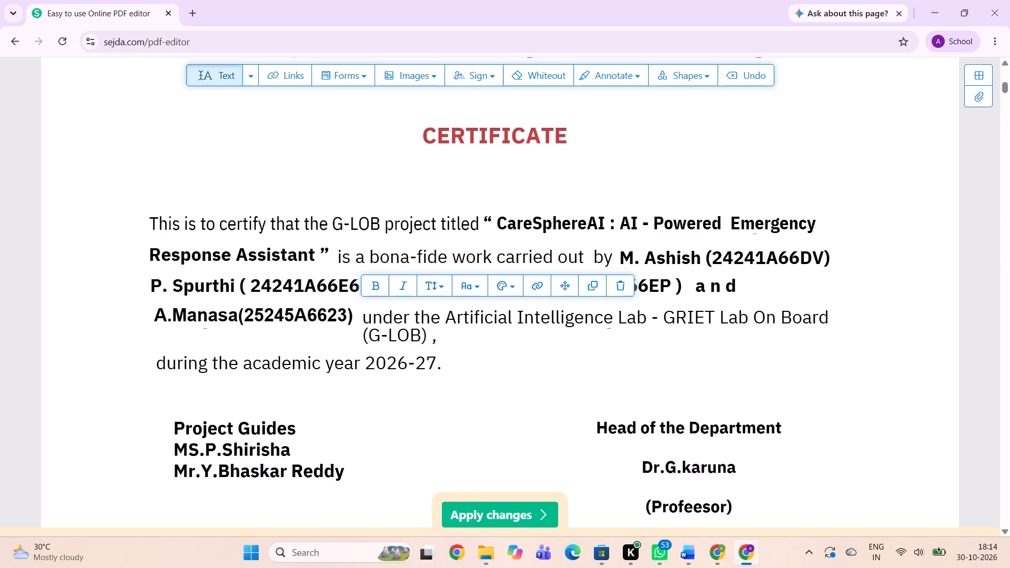
left_click_drag(445, 337, 361, 336)
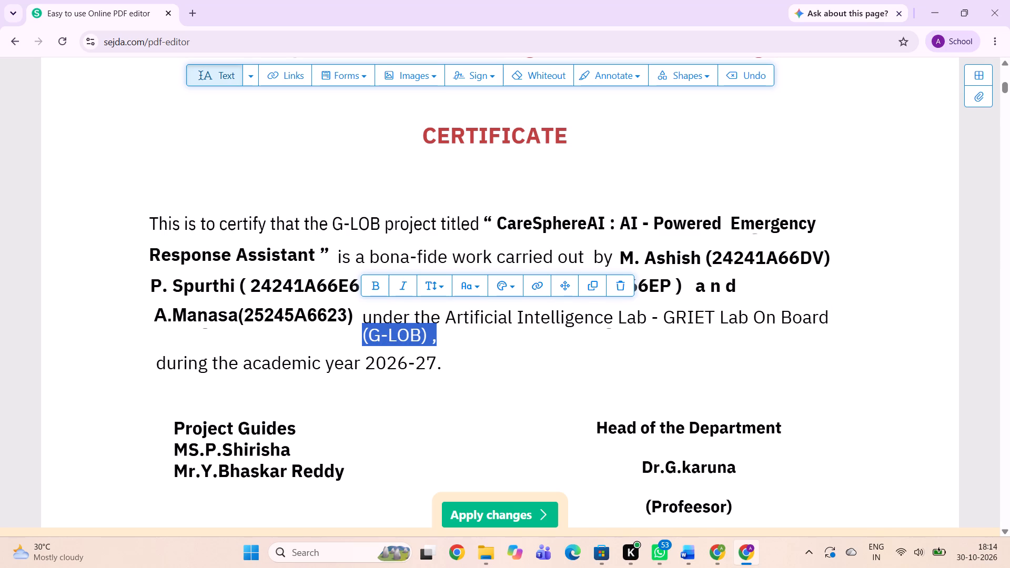
key("ctrl+x")
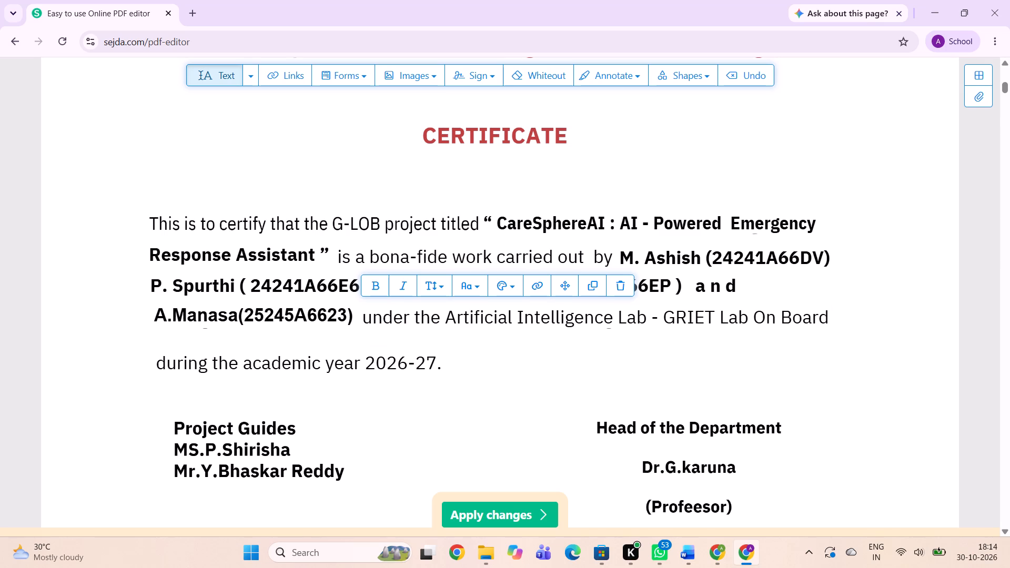
left_click(161, 341)
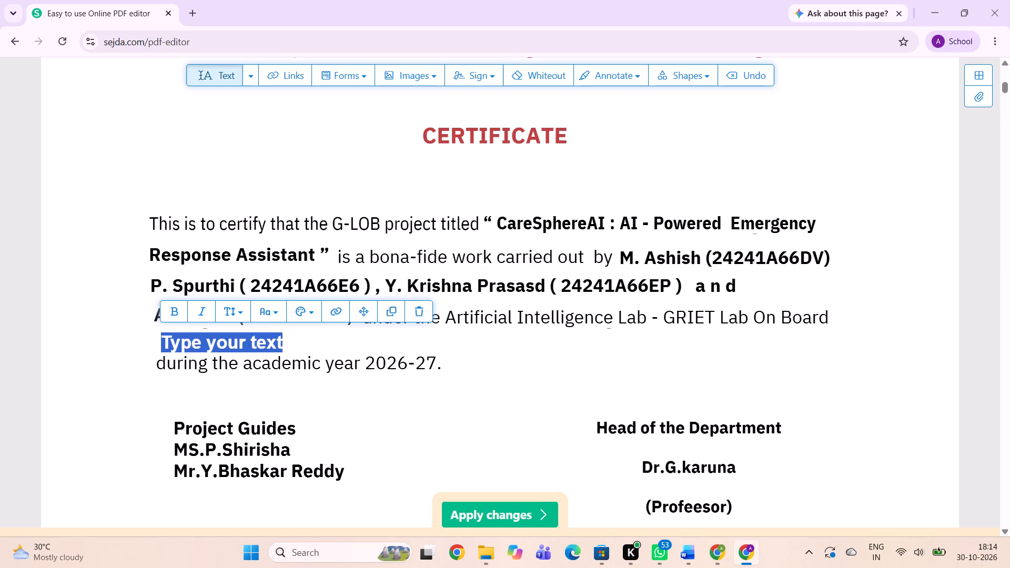
key("ctrl+v")
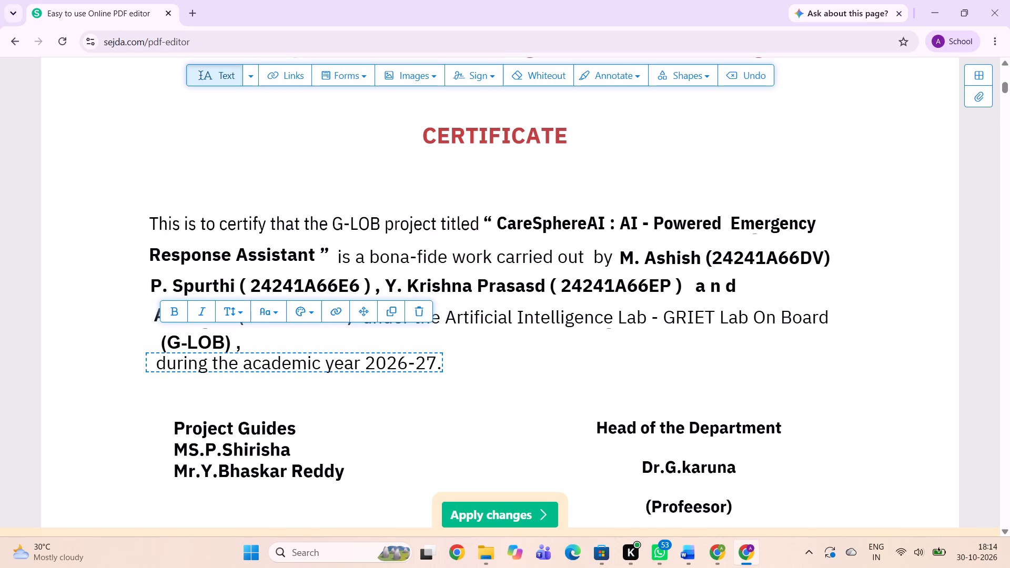
Place "during the academic year 2026-27." right after "(G-LOB) ," on one line, with "(G-LOB) ," shifted to the paragraph's left margin.
left_click_drag(186, 359, 282, 342)
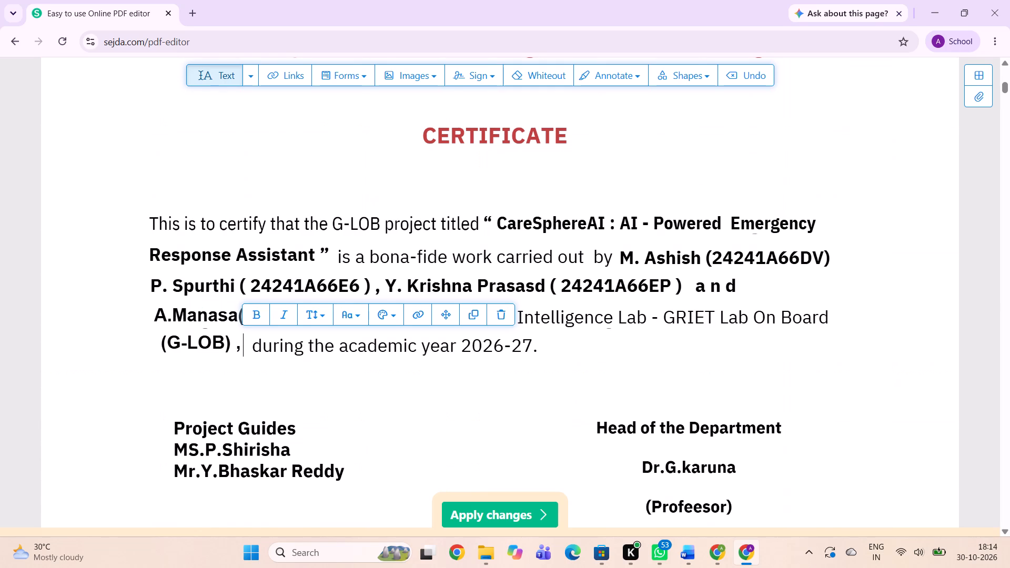
left_click(126, 361)
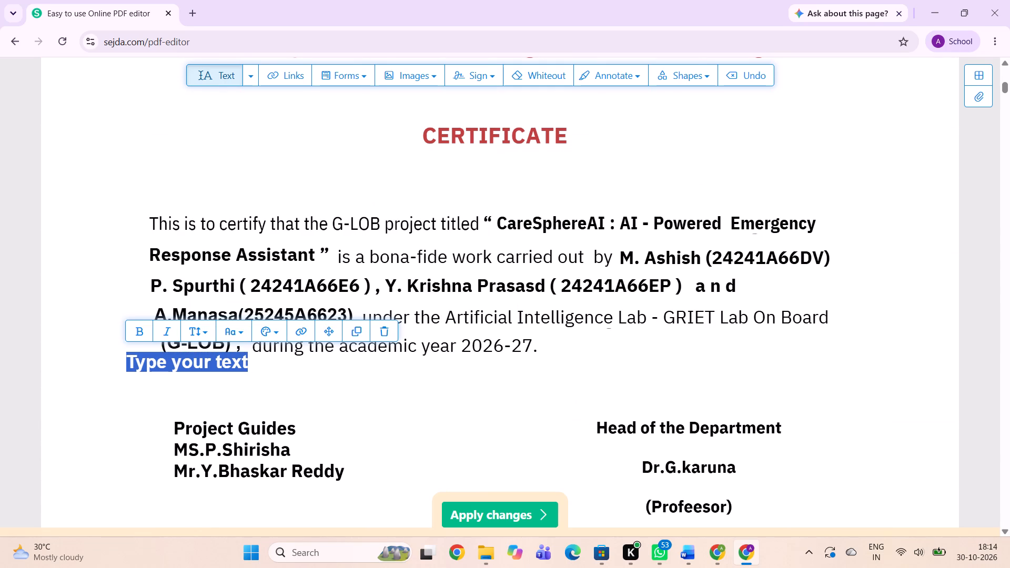
key("BackSpace")
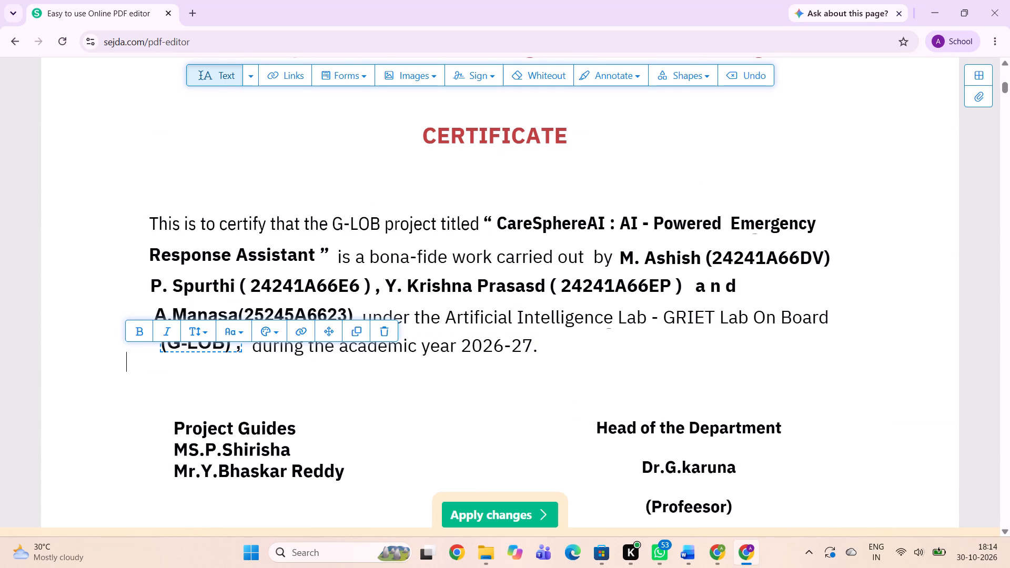
left_click_drag(221, 346, 213, 348)
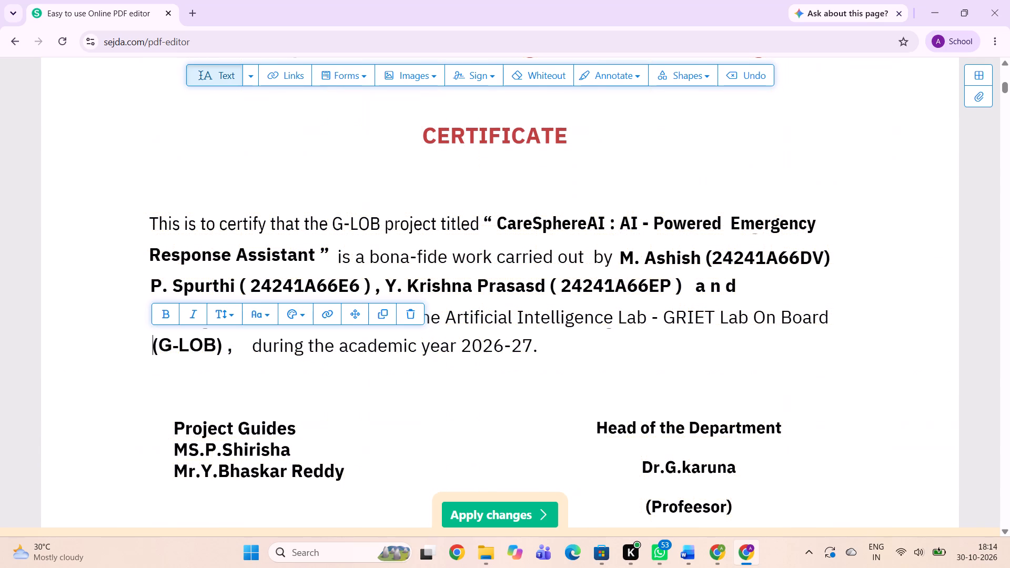
left_click(279, 347)
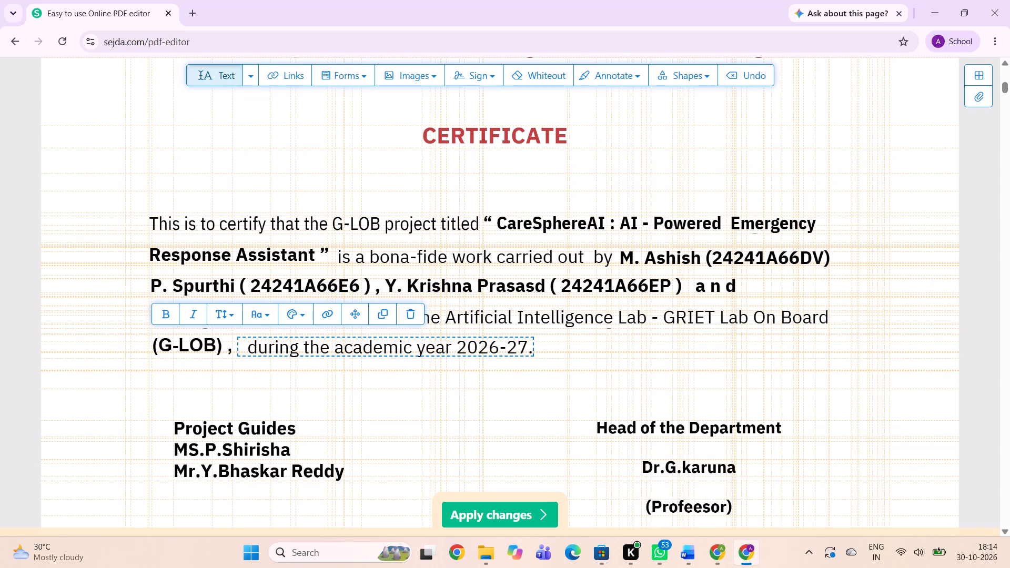
left_click(622, 356)
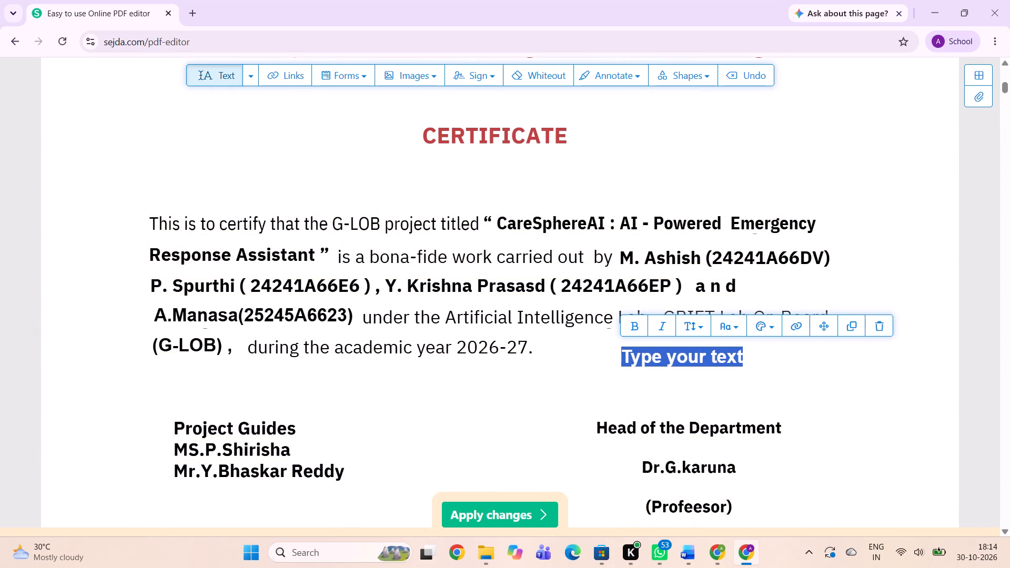
key("BackSpace")
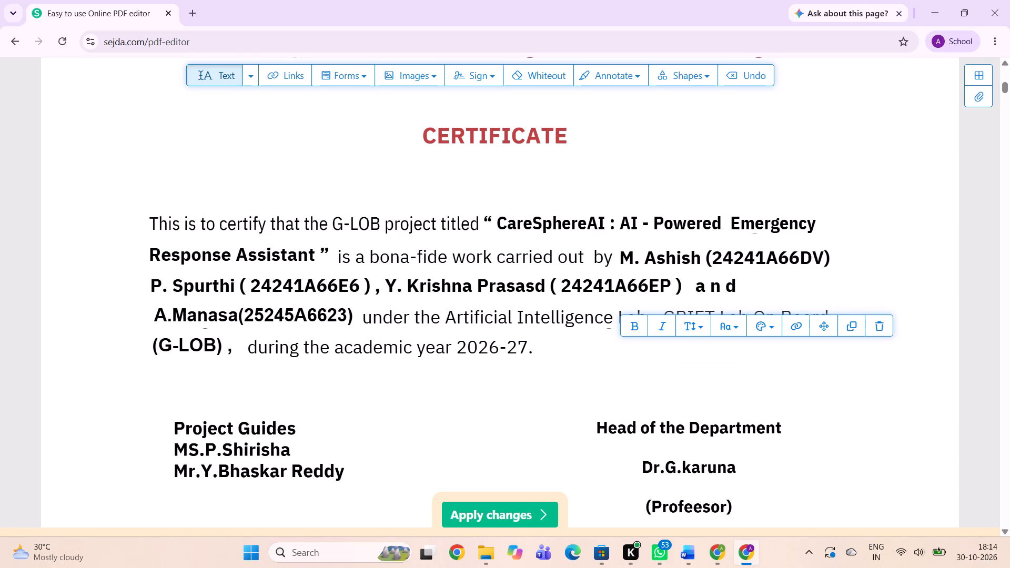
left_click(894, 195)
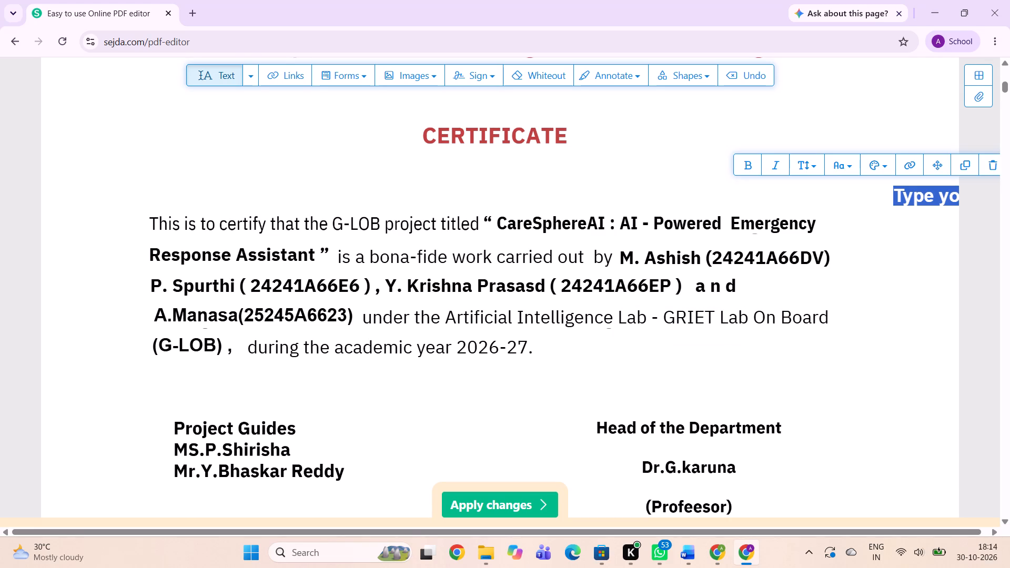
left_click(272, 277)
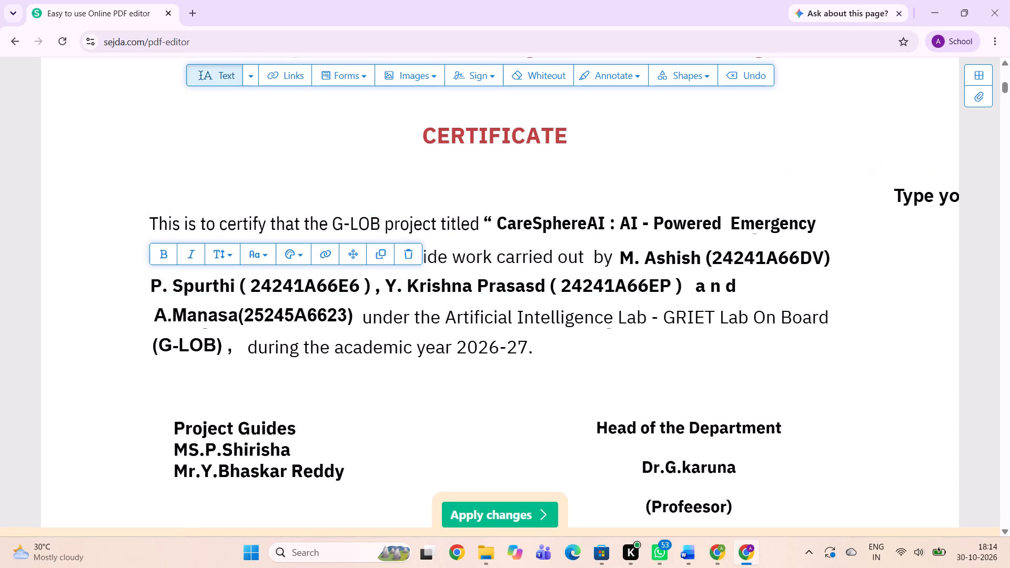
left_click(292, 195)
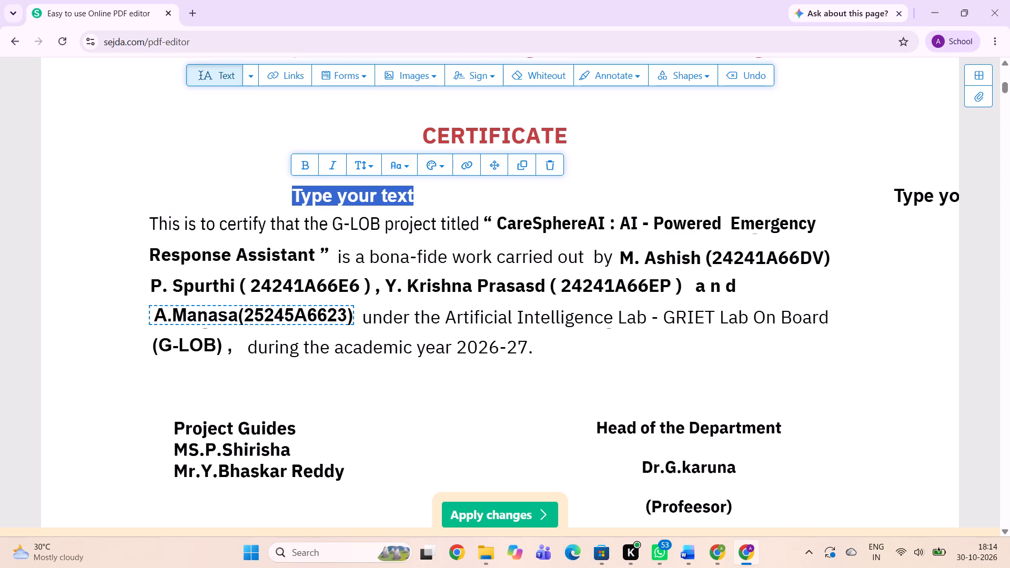
Nudge the fourth student's text and "(G-LOB) ," slightly so both line up with the paragraph's left margin.
left_click(272, 315)
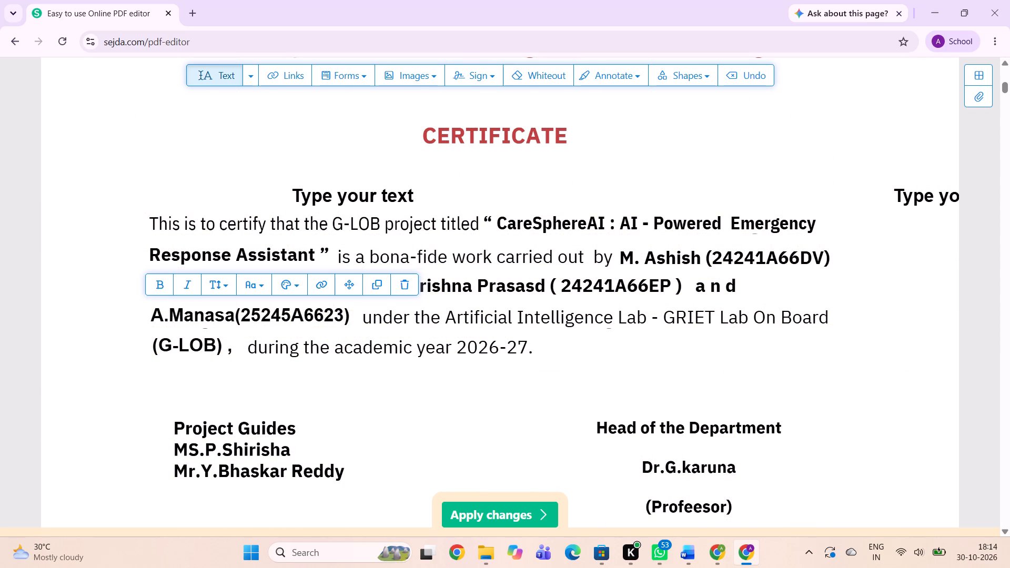
left_click(213, 348)
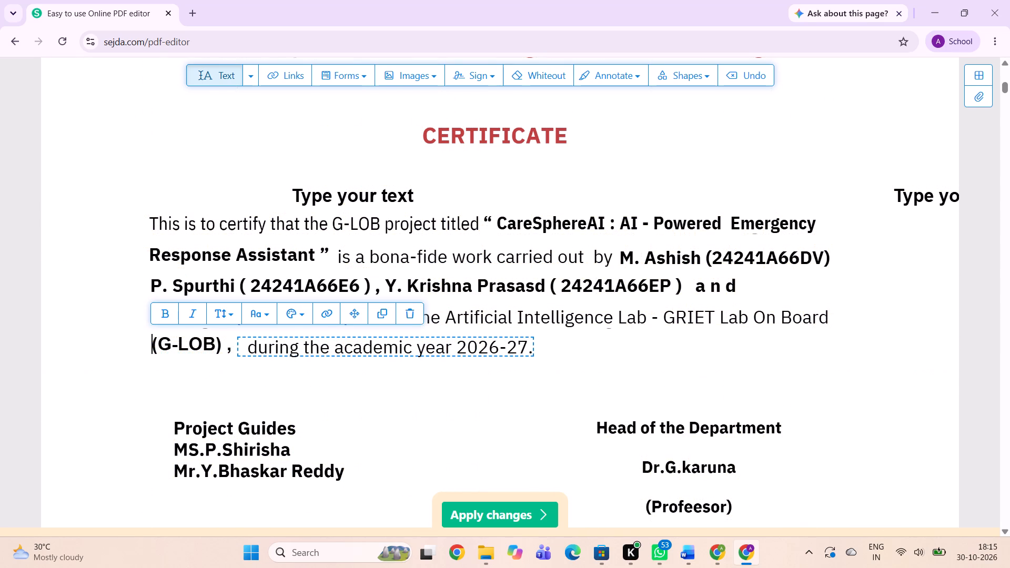
Nudge the "during the academic year 2026-27." text slightly so it sits level with and close to "(G-LOB) ,".
left_click_drag(265, 349, 261, 347)
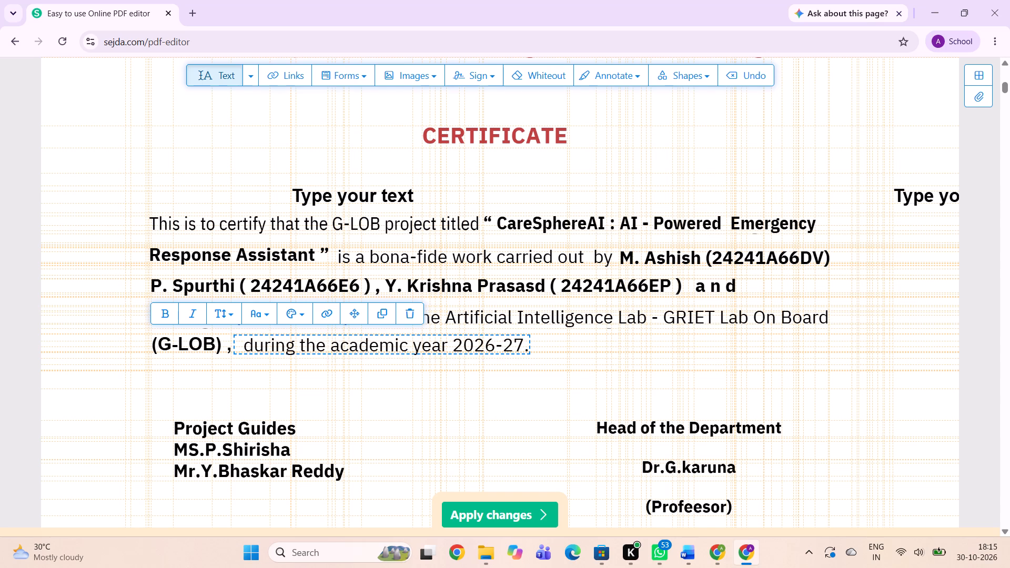
left_click_drag(261, 347, 260, 348)
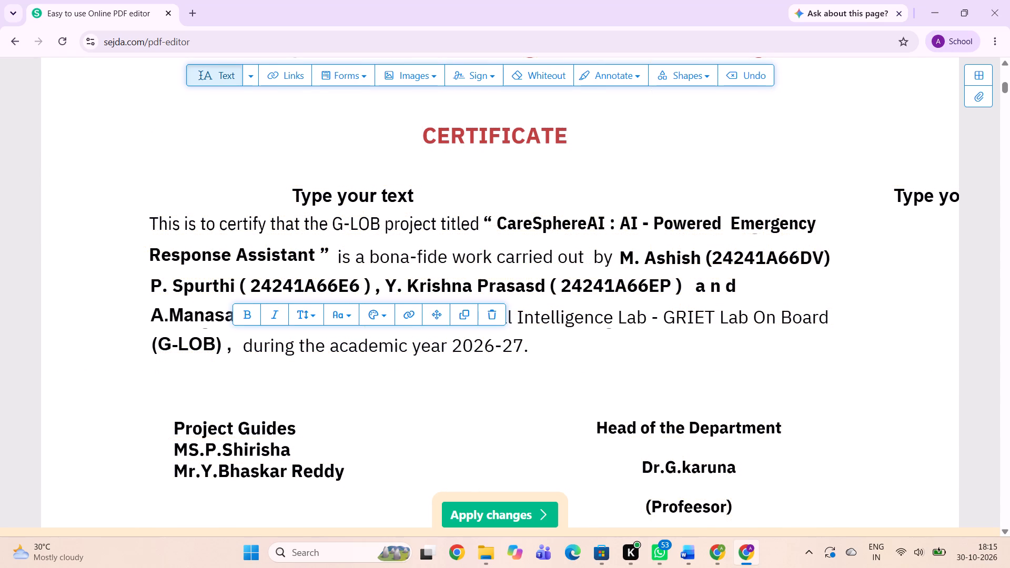
left_click(345, 390)
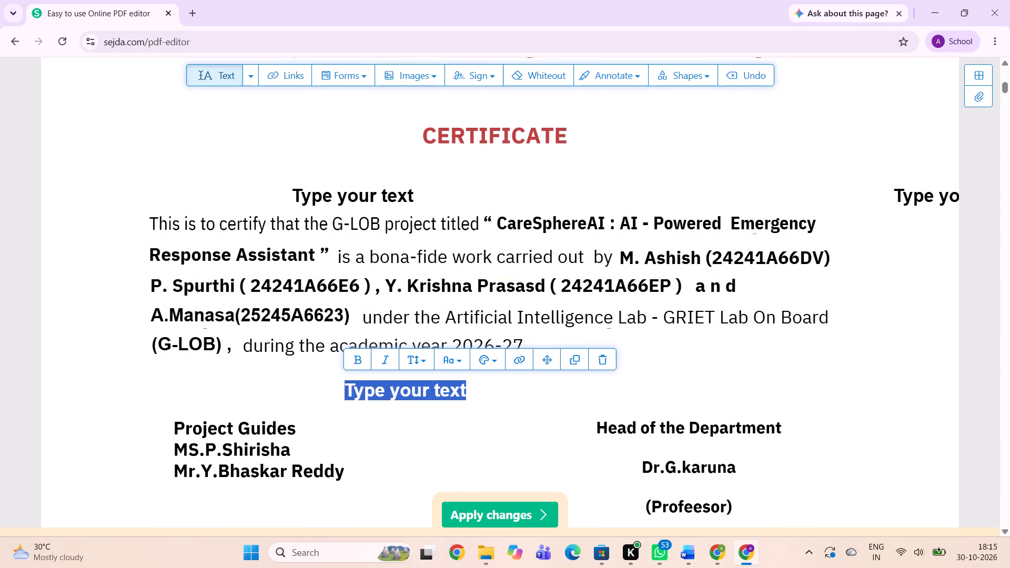
Delete the three stray "Type your text" placeholders above and below the certificate paragraph.
double_click(342, 200)
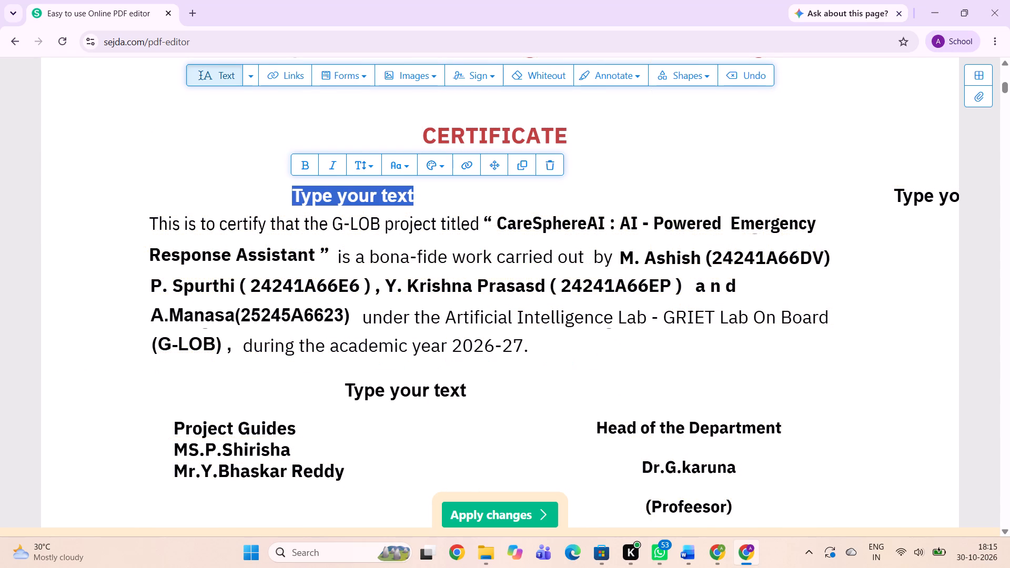
key("BackSpace")
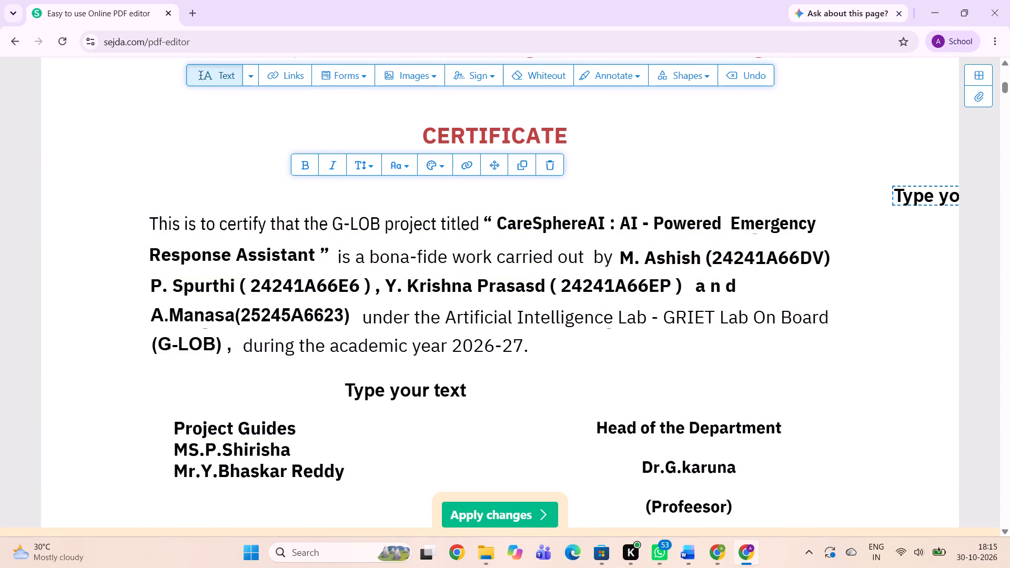
double_click(922, 202)
key("BackSpace")
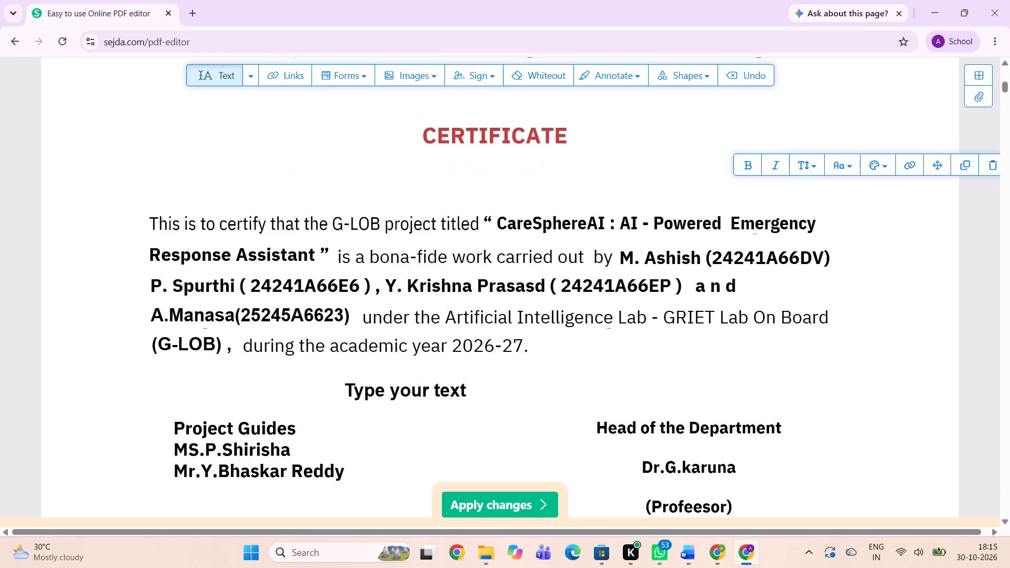
double_click(438, 387)
key("BackSpace")
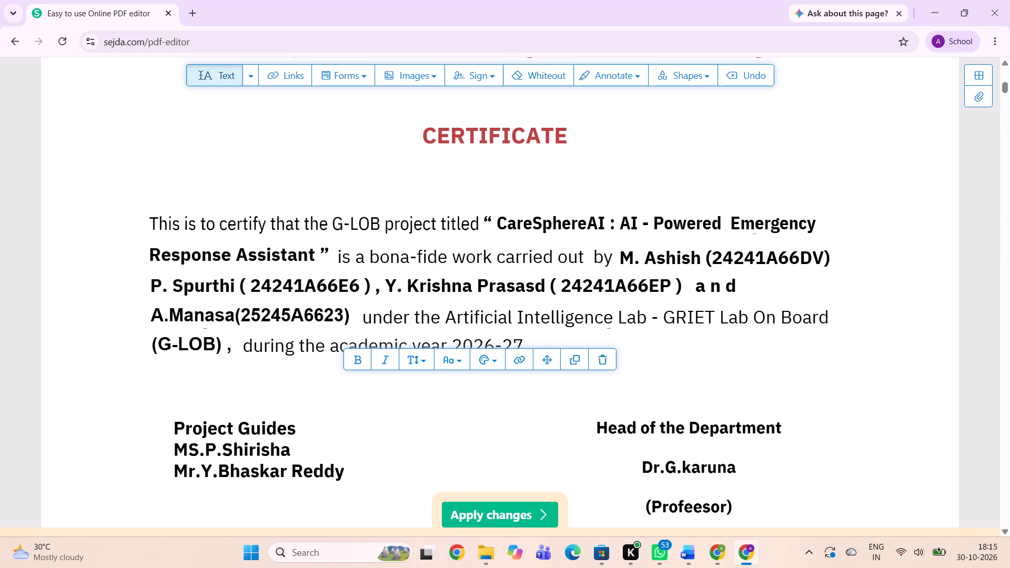
left_click(674, 351)
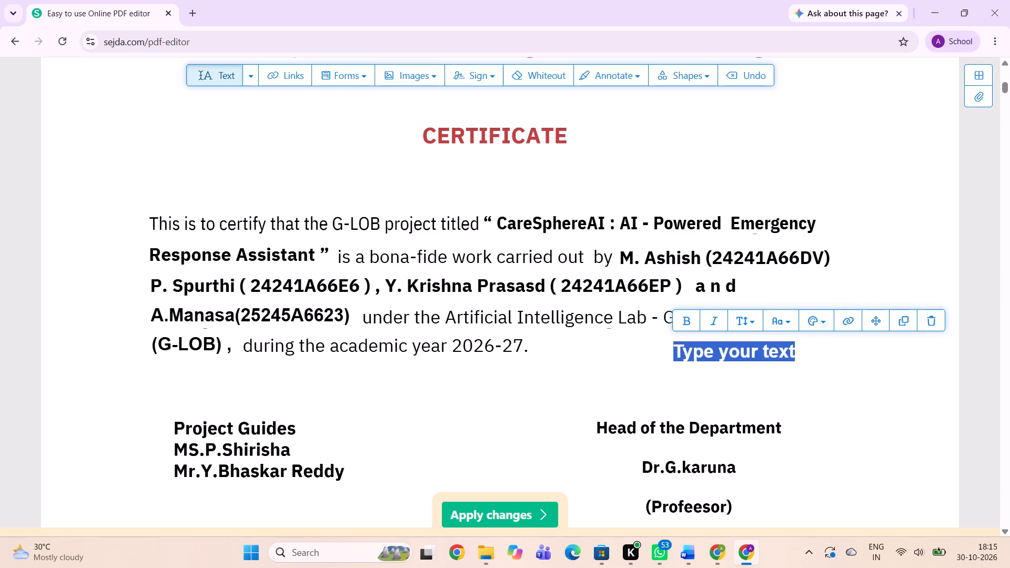
left_click(884, 398)
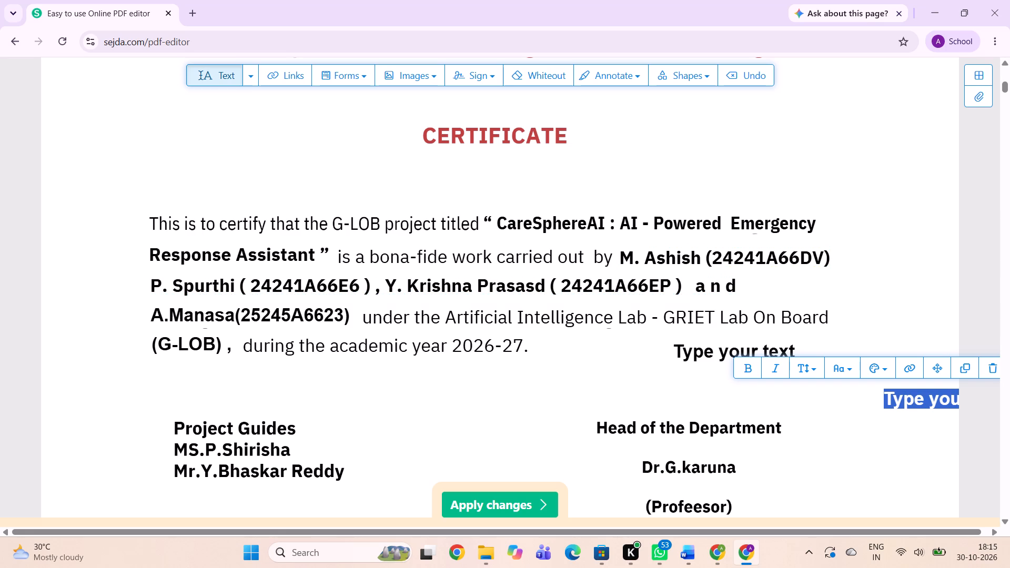
Delete the spaced-out "a n d" after the third student's roll number in the certificate paragraph.
left_click(722, 290)
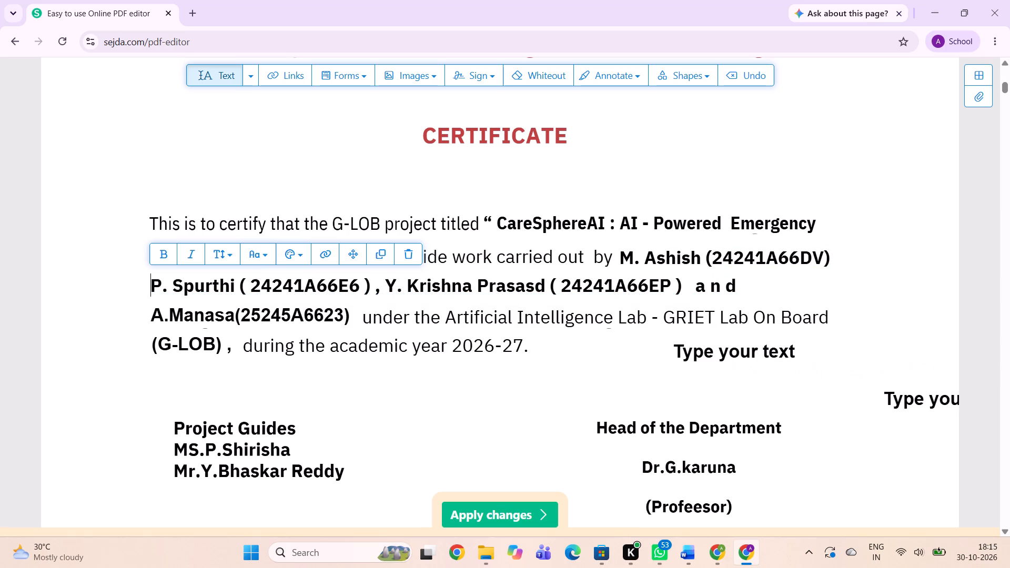
left_click(737, 287)
key("BackSpace")
key("BackSpace")
key("BackSpace")
key("BackSpace")
key("BackSpace")
key("BackSpace")
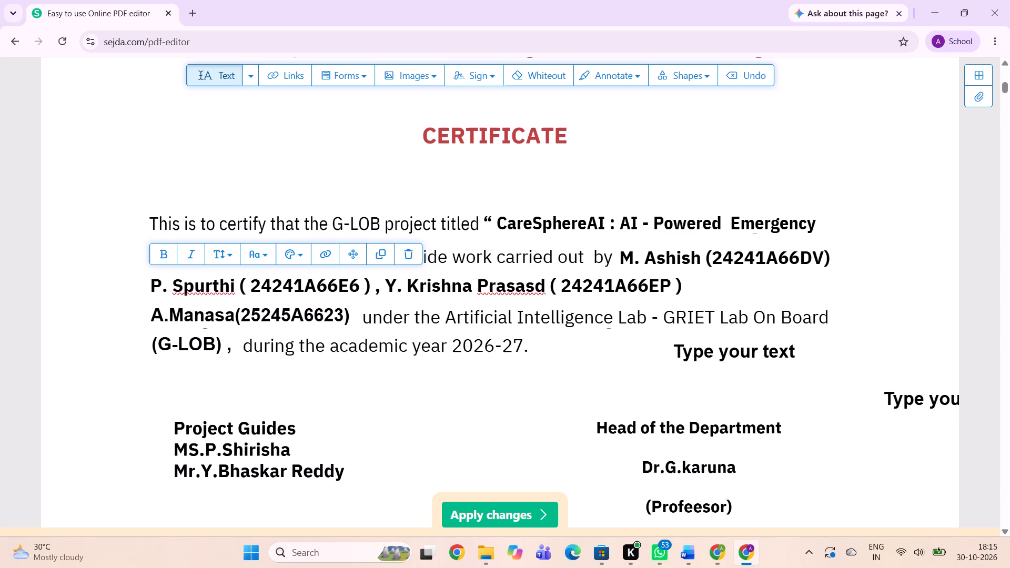
Cut the fourth student's name from before their roll number and paste it two spaces after the third student's roll number.
left_click(237, 312)
left_click(236, 316)
left_click_drag(236, 316, 179, 318)
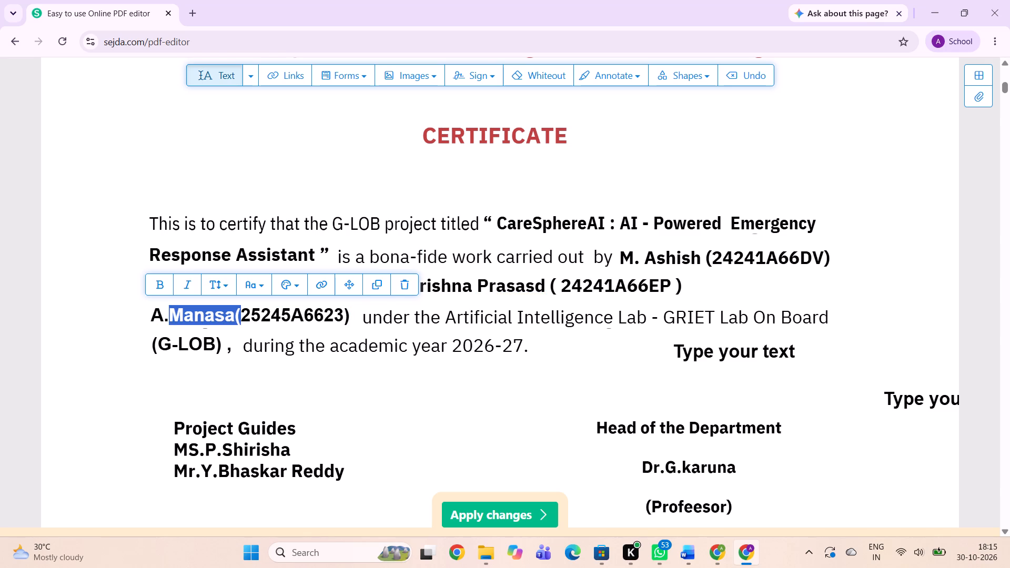
left_click_drag(179, 318, 156, 319)
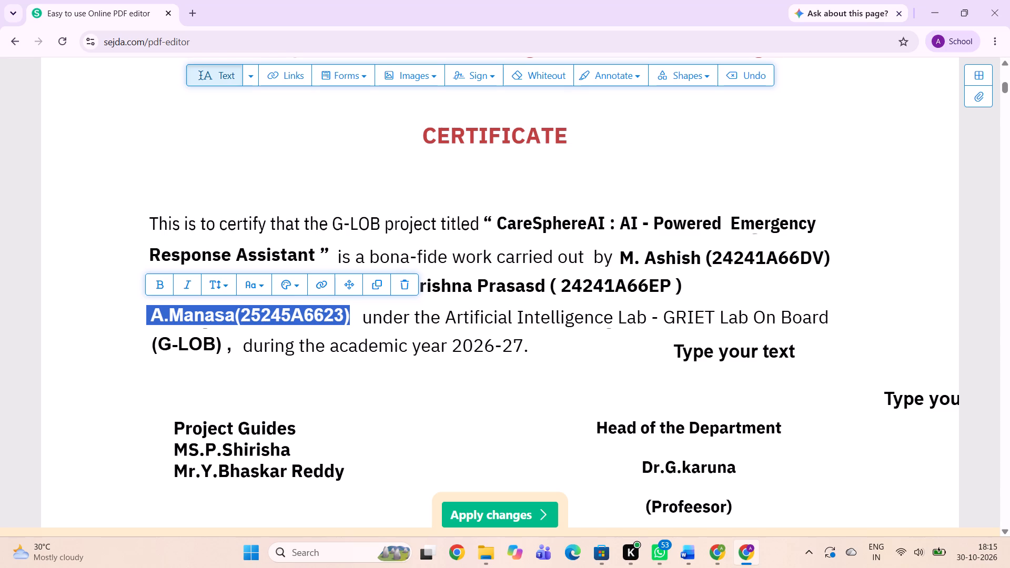
left_click(154, 318)
left_click_drag(154, 315, 234, 322)
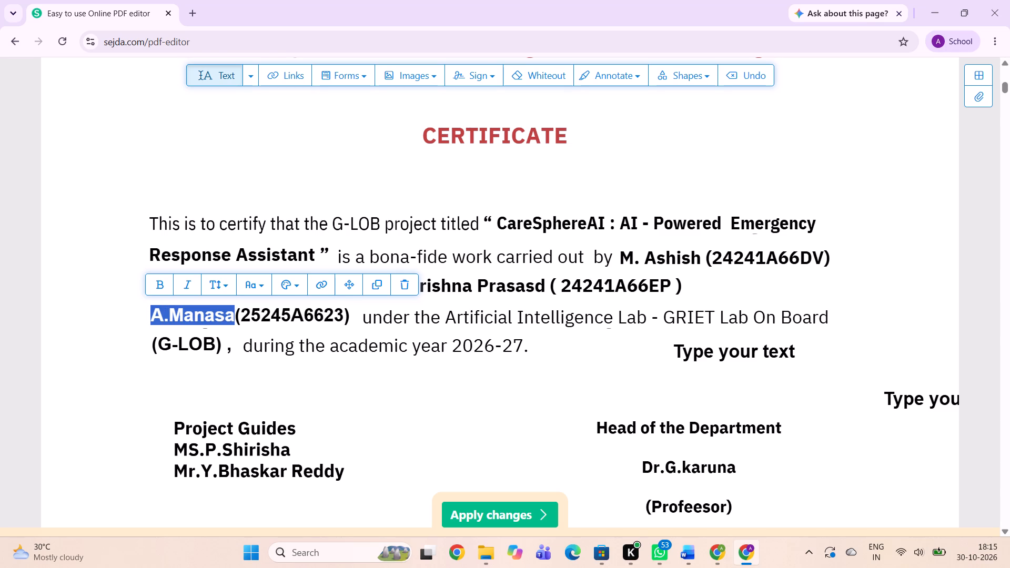
key("ctrl+x")
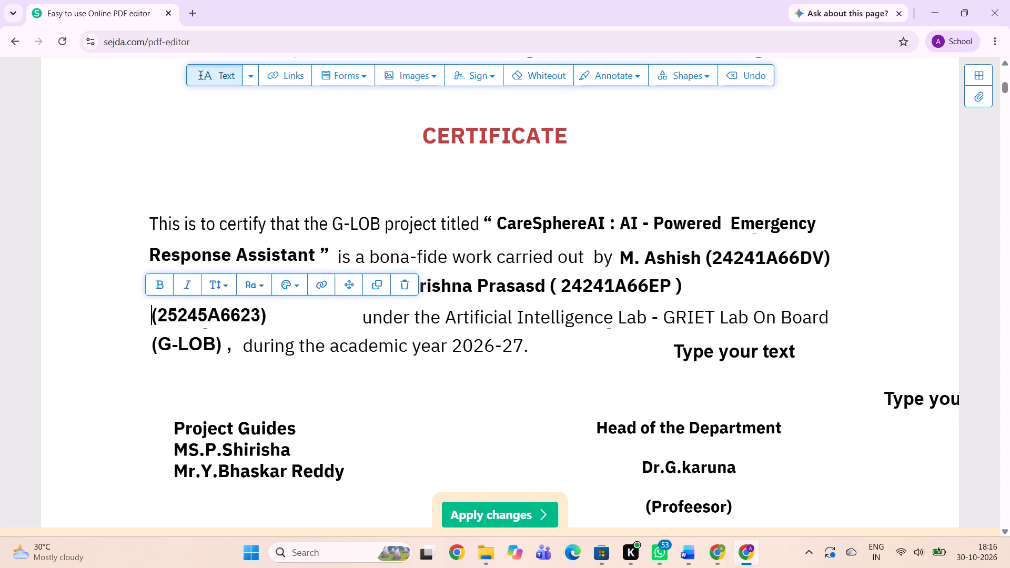
left_click(679, 285)
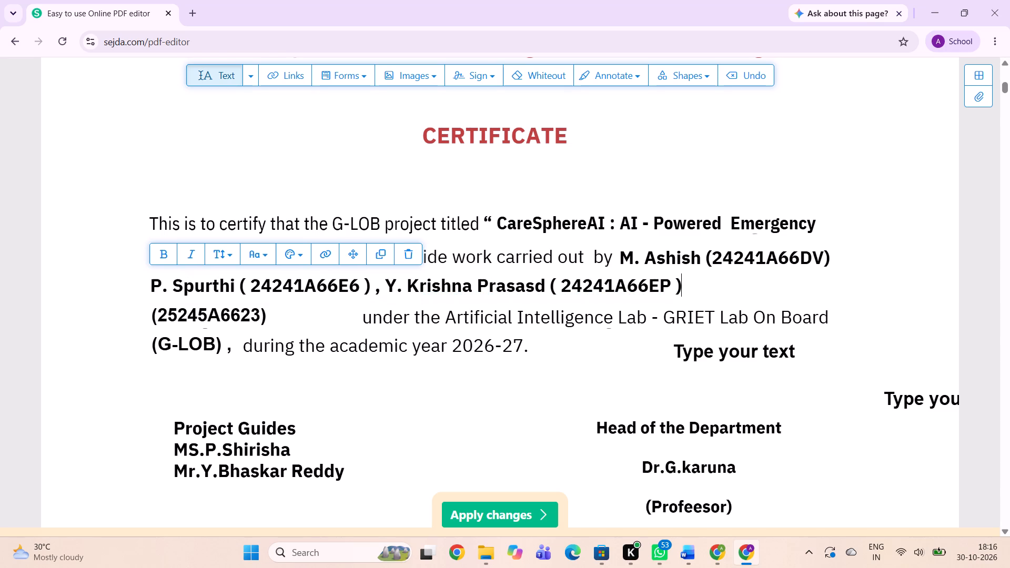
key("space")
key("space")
key("ctrl+v")
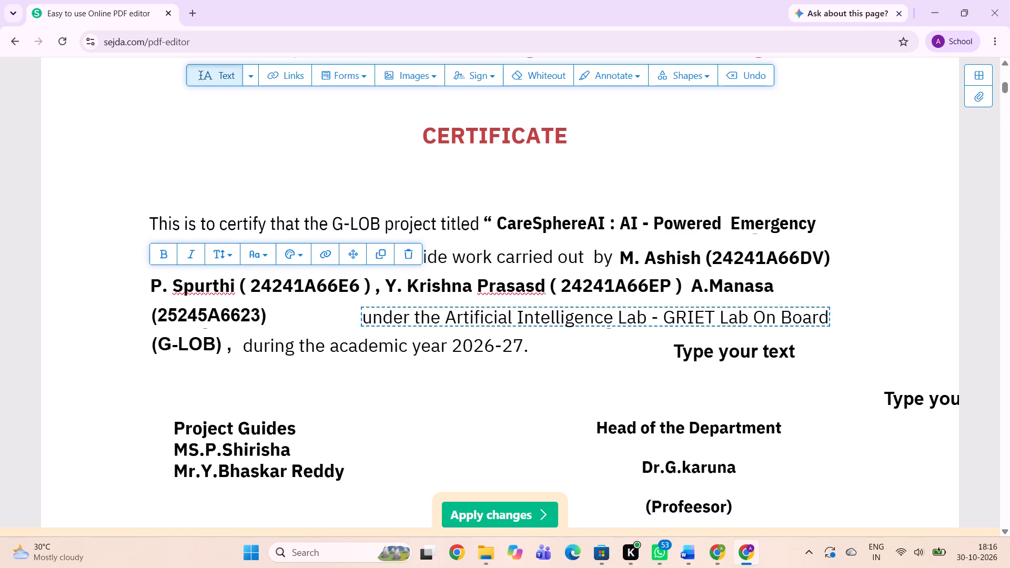
Insert a comma and space before the fourth student's name, and a space after the initial's period.
left_click(691, 288)
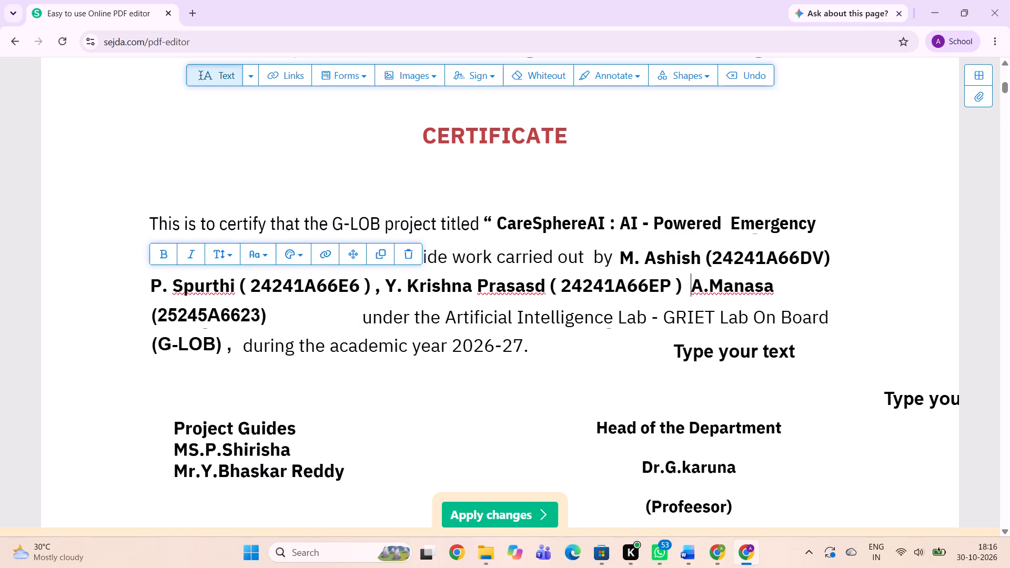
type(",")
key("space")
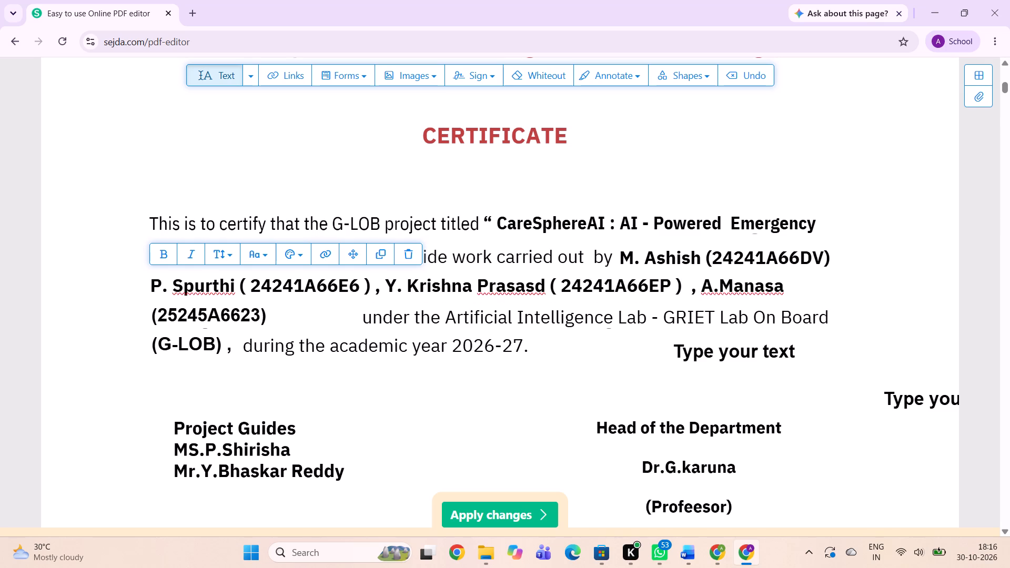
left_click(721, 289)
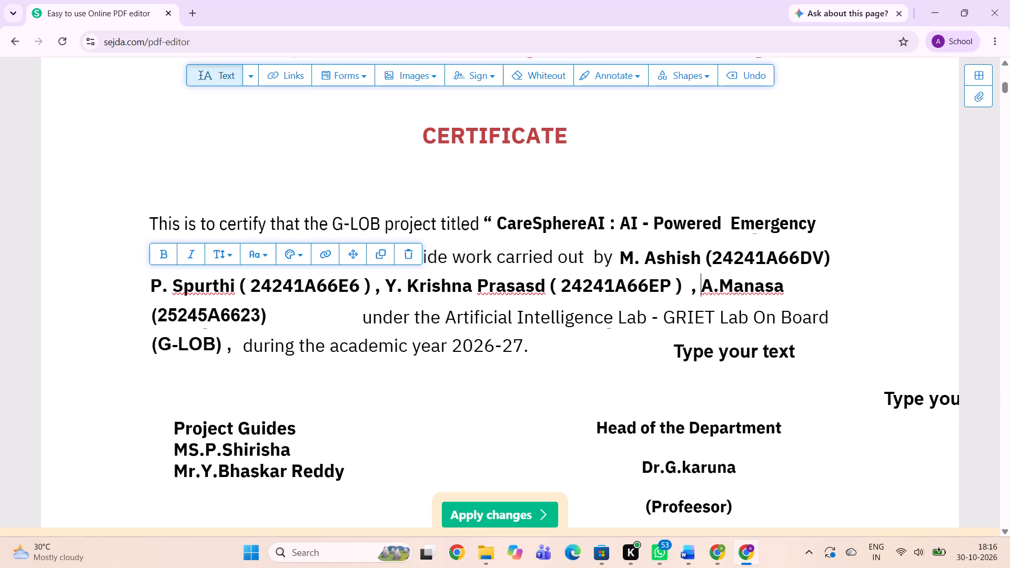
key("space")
left_click(715, 286)
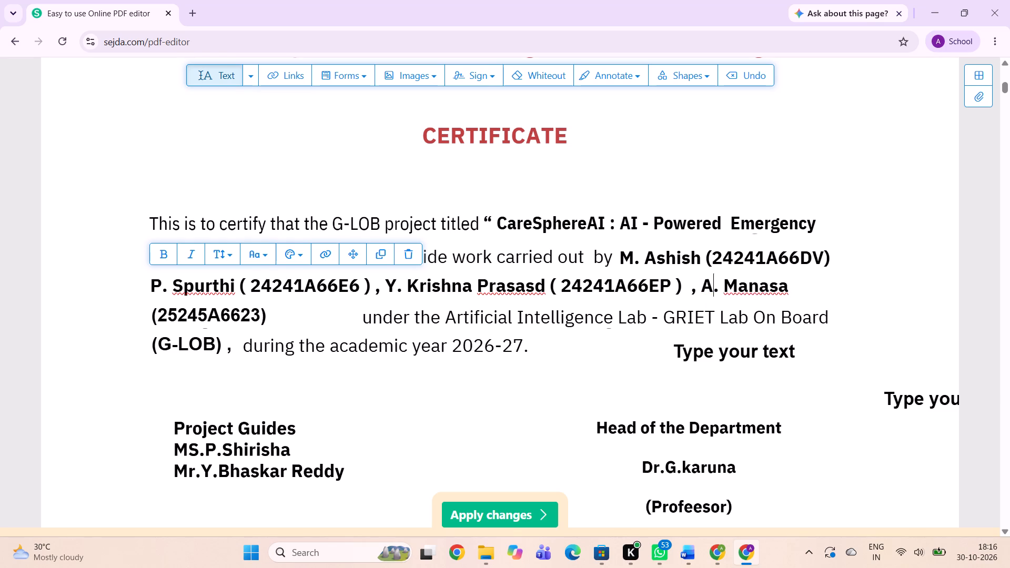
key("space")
key("BackSpace")
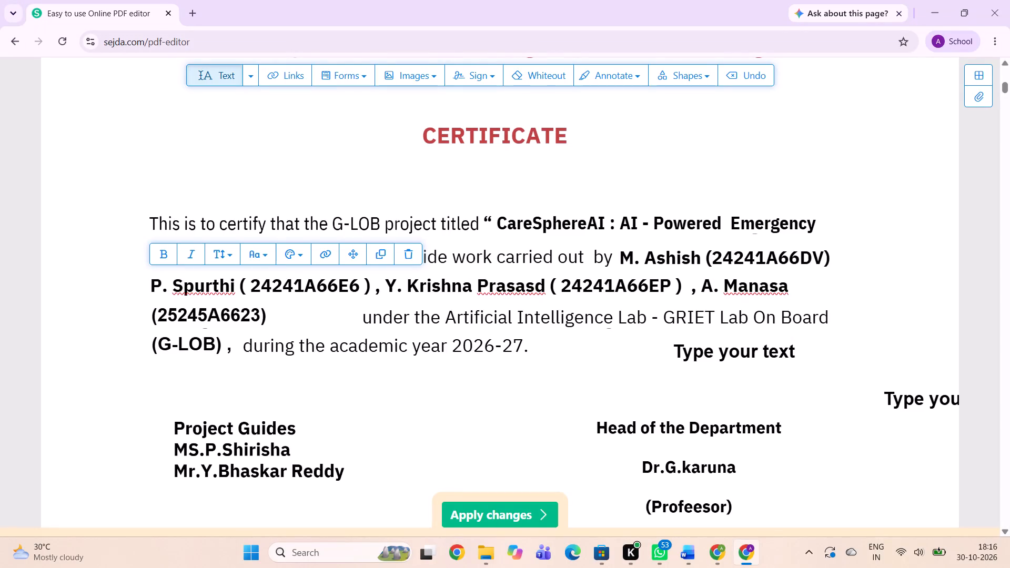
Remove the extra "s" before the final "d" in the third student's last name.
left_click(539, 288)
key("Down")
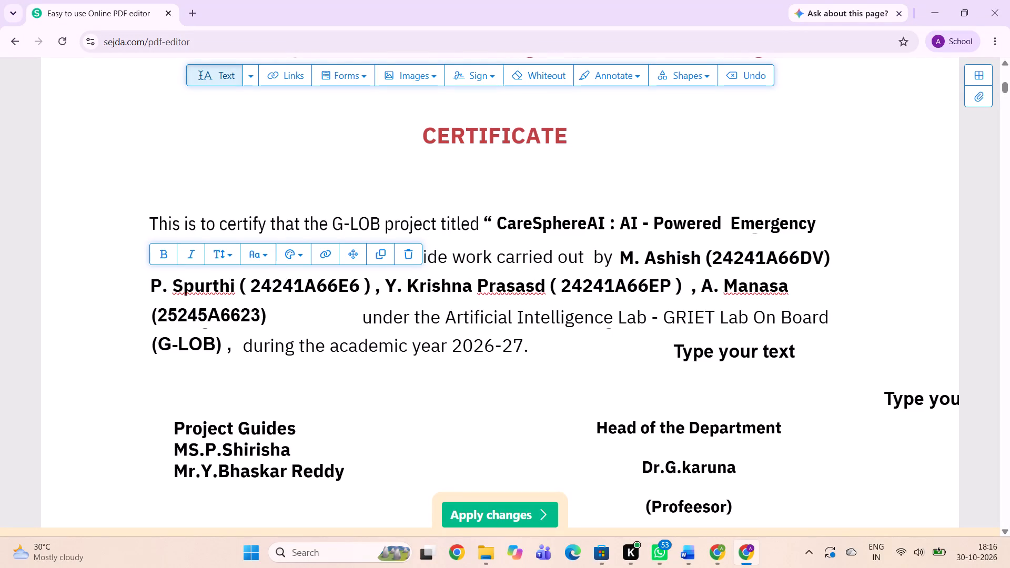
left_click(538, 288)
key("BackSpace")
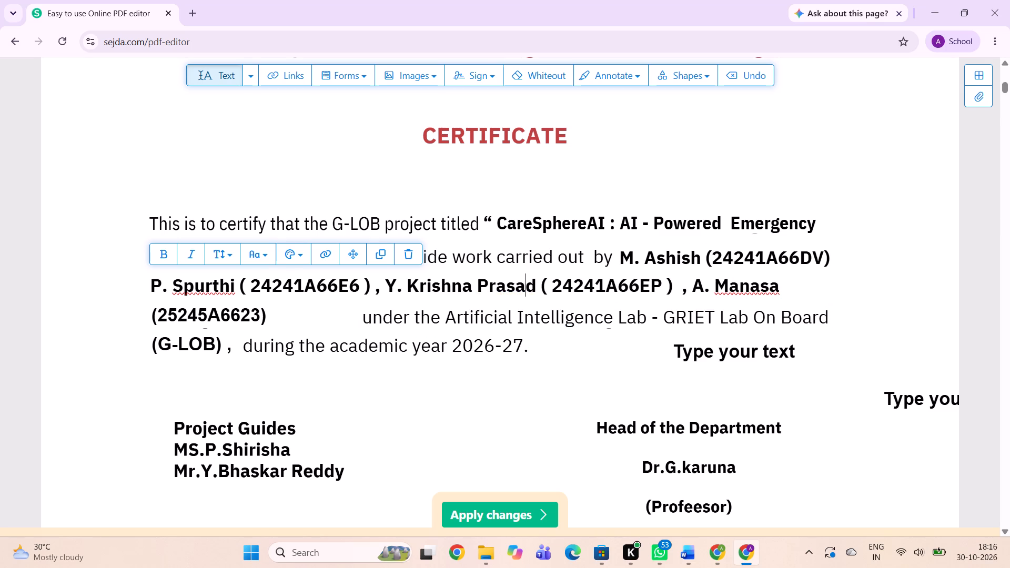
Add an extra space after the commas preceding the third and fourth students' names.
left_click(389, 287)
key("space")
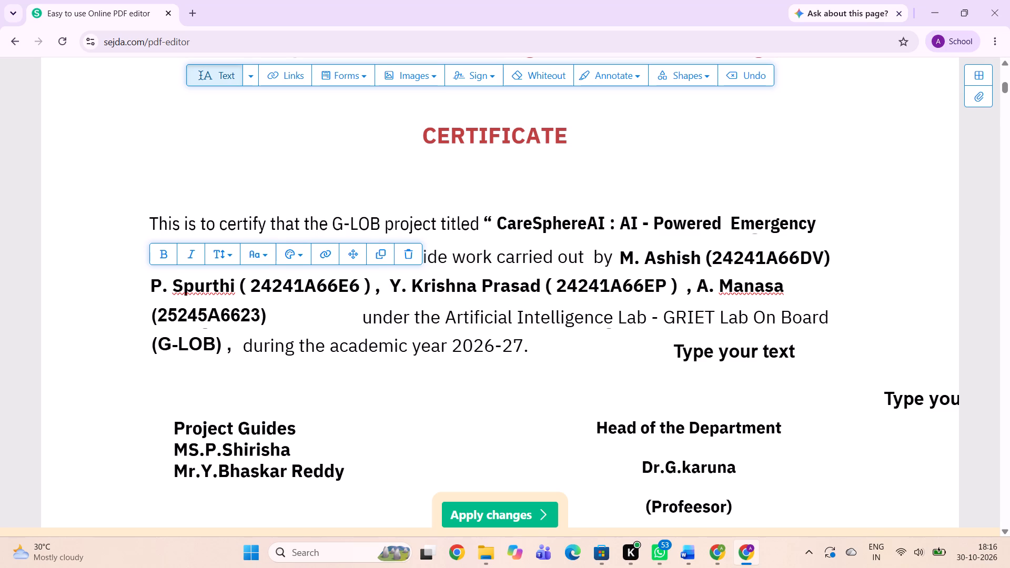
left_click(699, 285)
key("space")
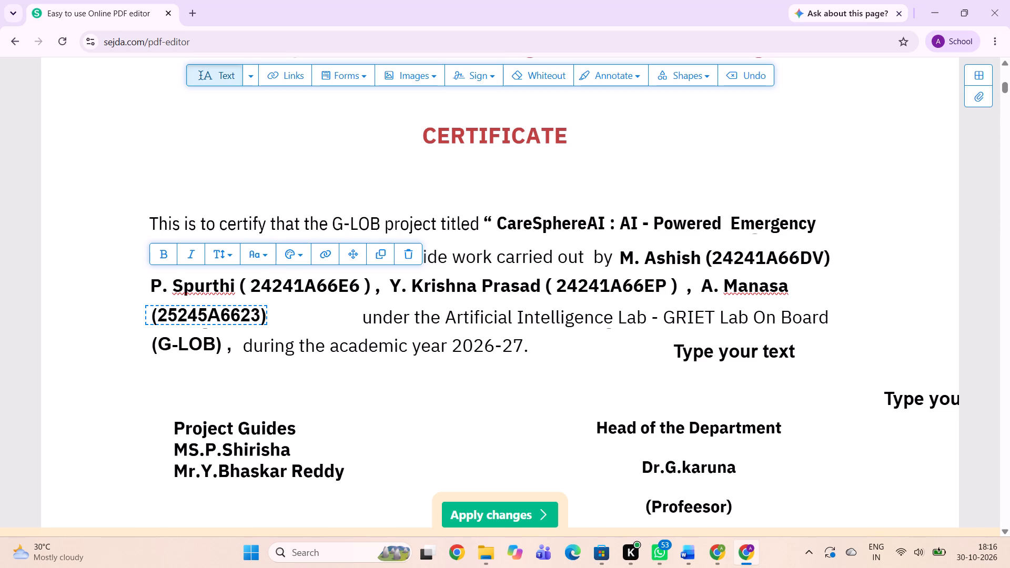
Remove the spaces before and inside the brackets around the second student's roll number.
left_click(244, 284)
key("Left")
key("BackSpace")
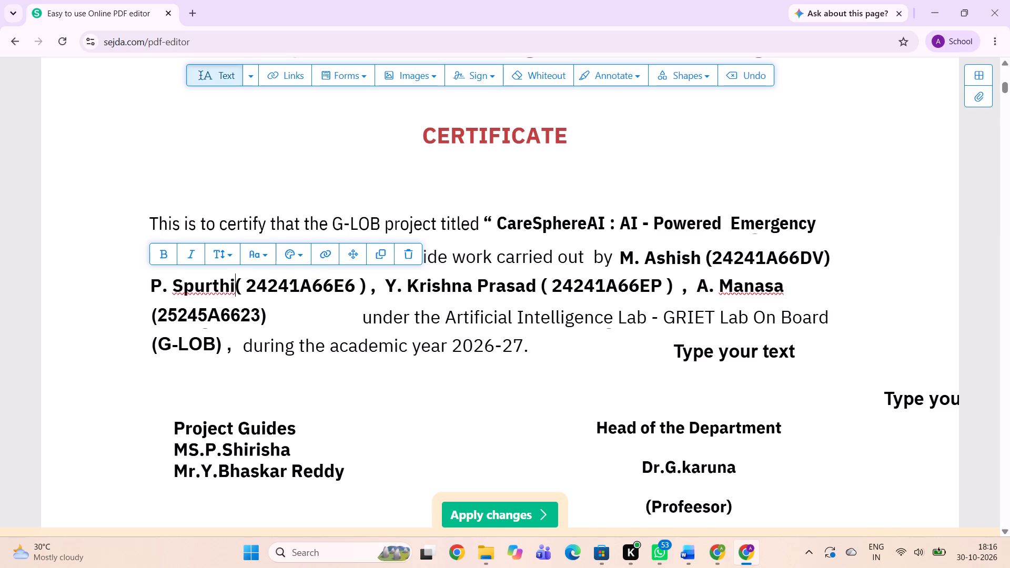
left_click(249, 285)
key("BackSpace")
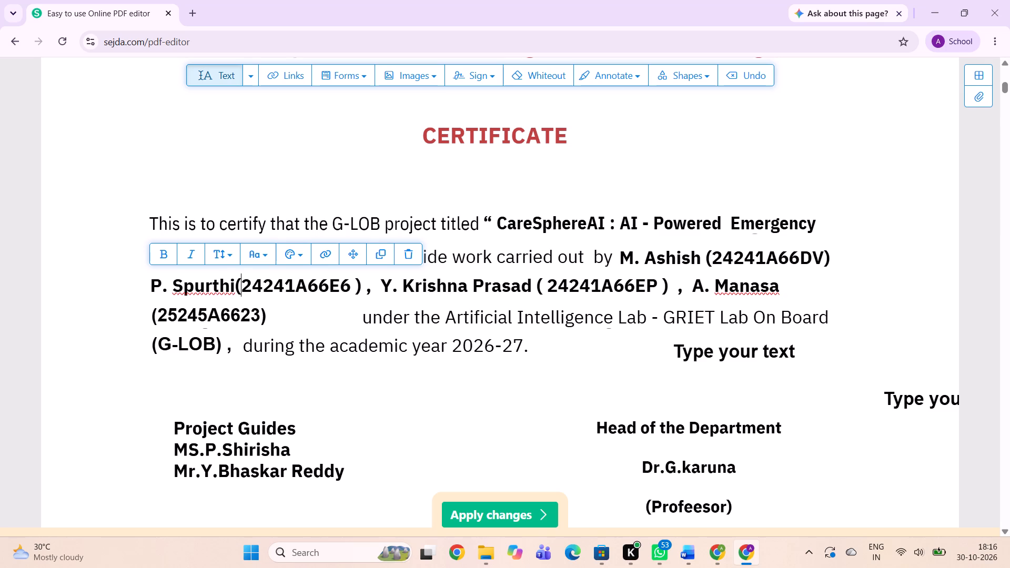
left_click(353, 285)
key("BackSpace")
left_click(379, 287)
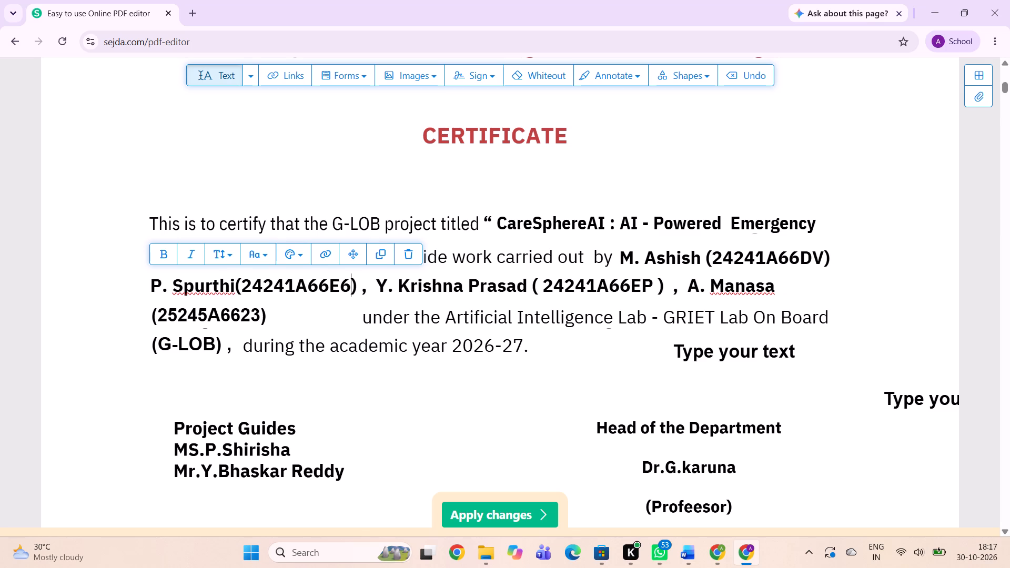
Remove the spaces before and after the comma preceding the third student's name in the certificate's names line.
key("BackSpace")
key("BackSpace")
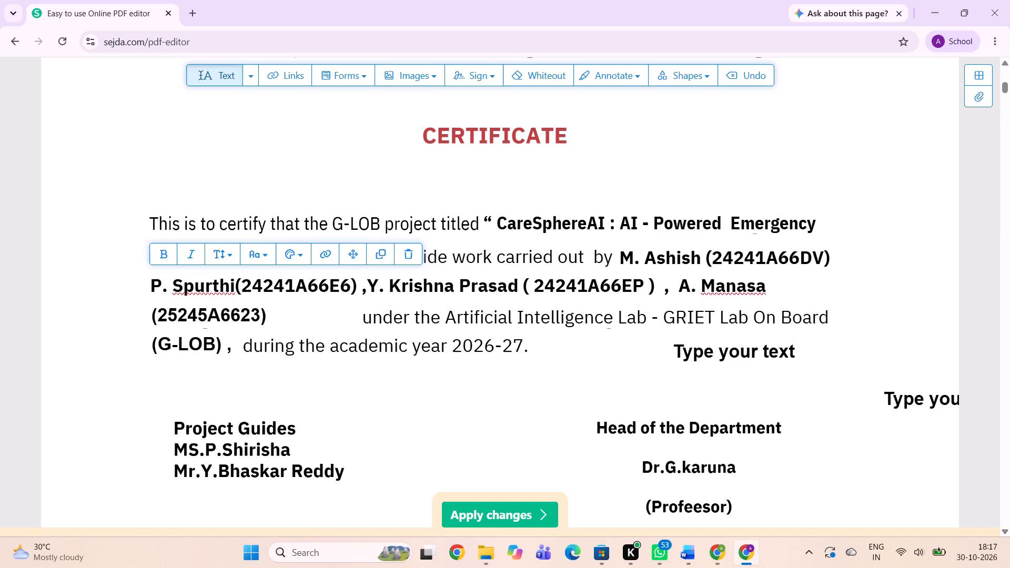
left_click(365, 287)
key("Left")
key("BackSpace")
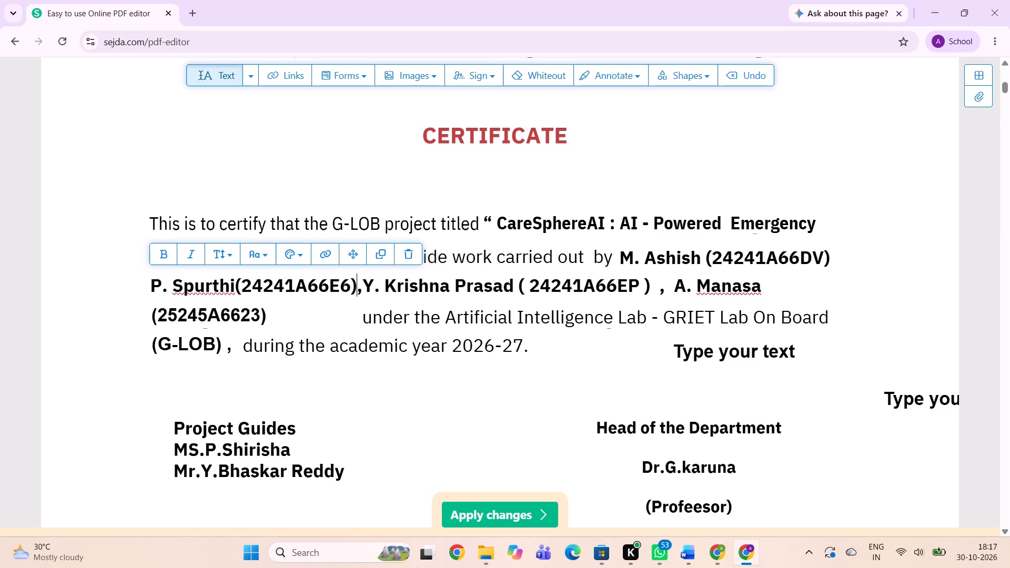
left_click(376, 286)
Remove the spaces before and inside the brackets around the third student's roll number.
left_click(520, 287)
key("BackSpace")
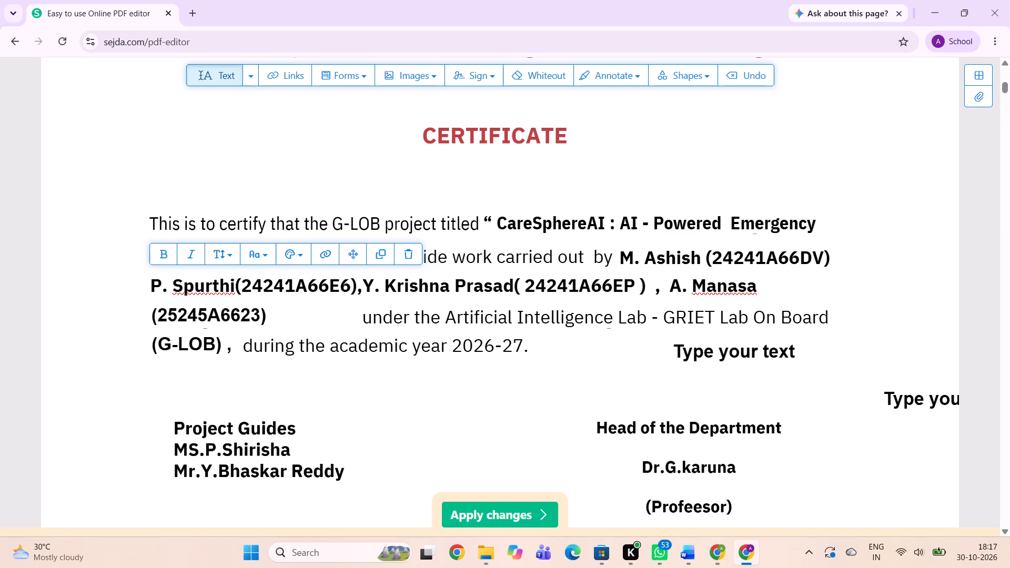
left_click(530, 285)
key("BackSpace")
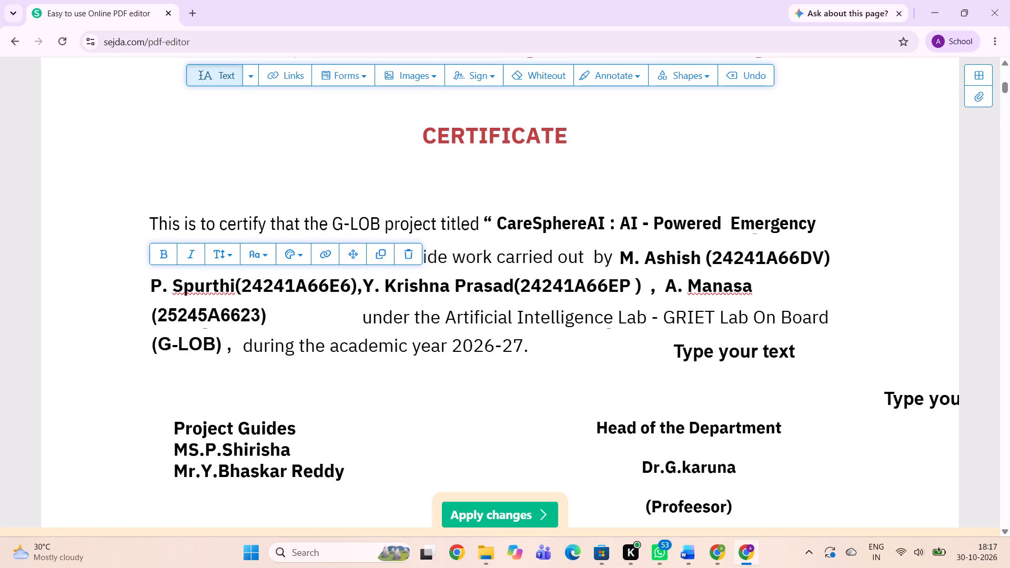
left_click(635, 285)
key("BackSpace")
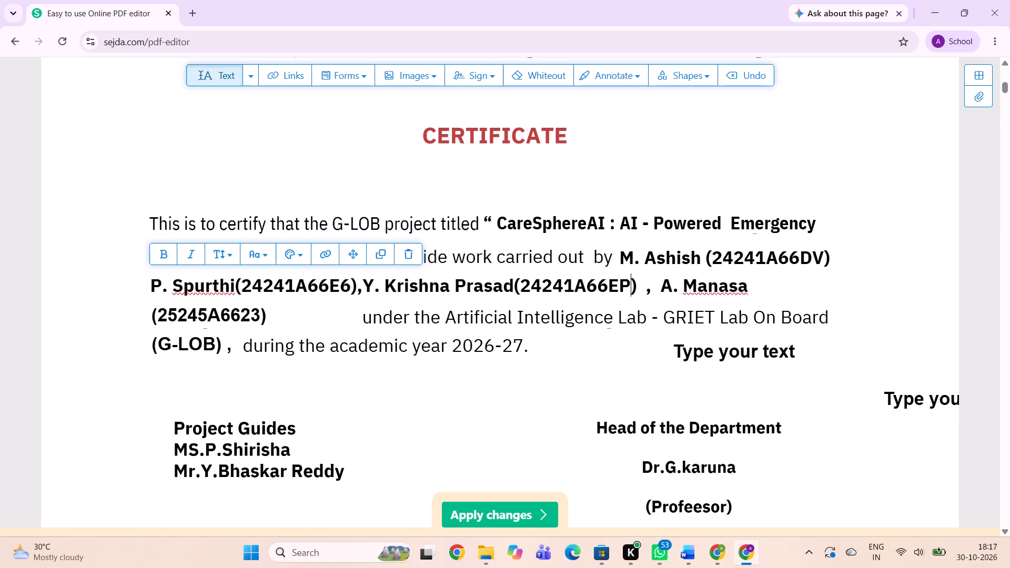
Remove the spaces before and after the comma preceding the fourth student's name.
left_click(649, 291)
key("Left")
key("BackSpace")
key("BackSpace")
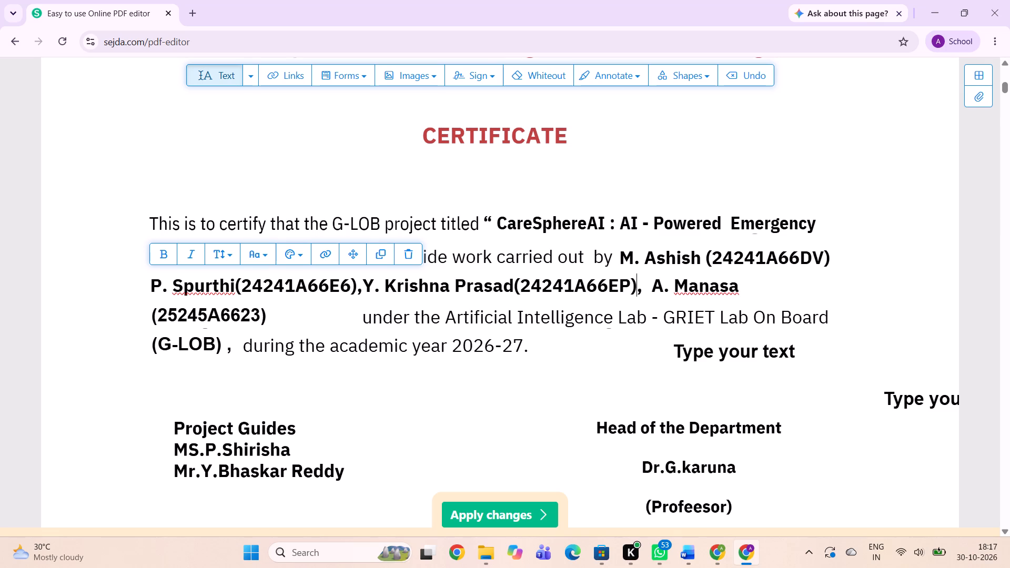
left_click(653, 288)
key("BackSpace")
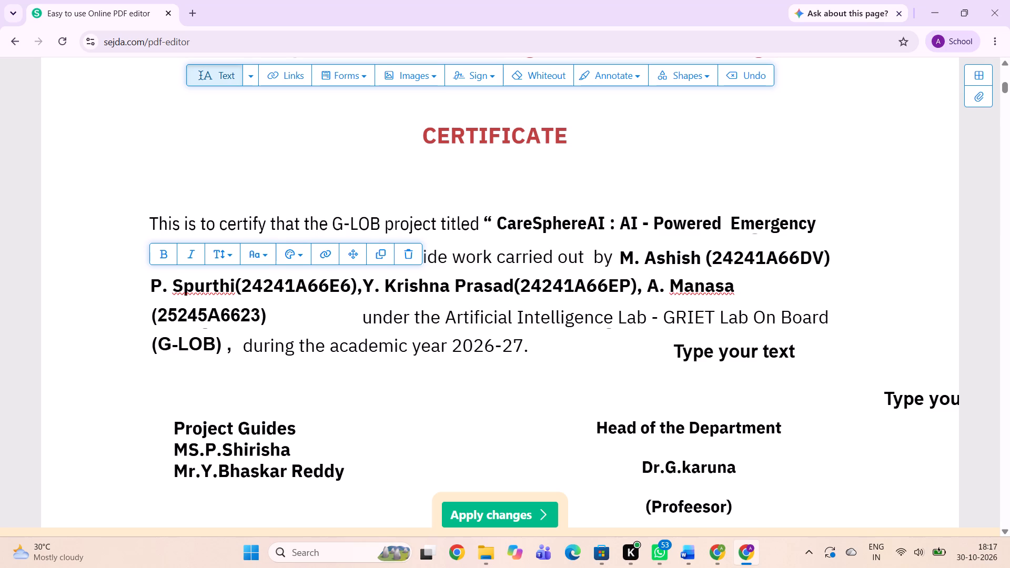
key("BackSpace")
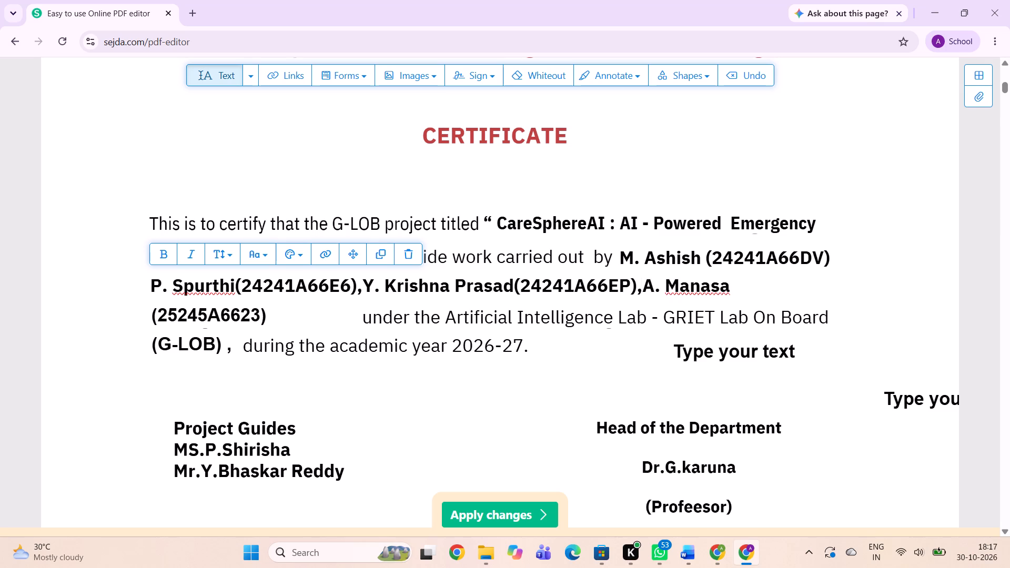
Remove the space after the initial's period in the second, third and fourth students' names.
left_click(171, 282)
key("BackSpace")
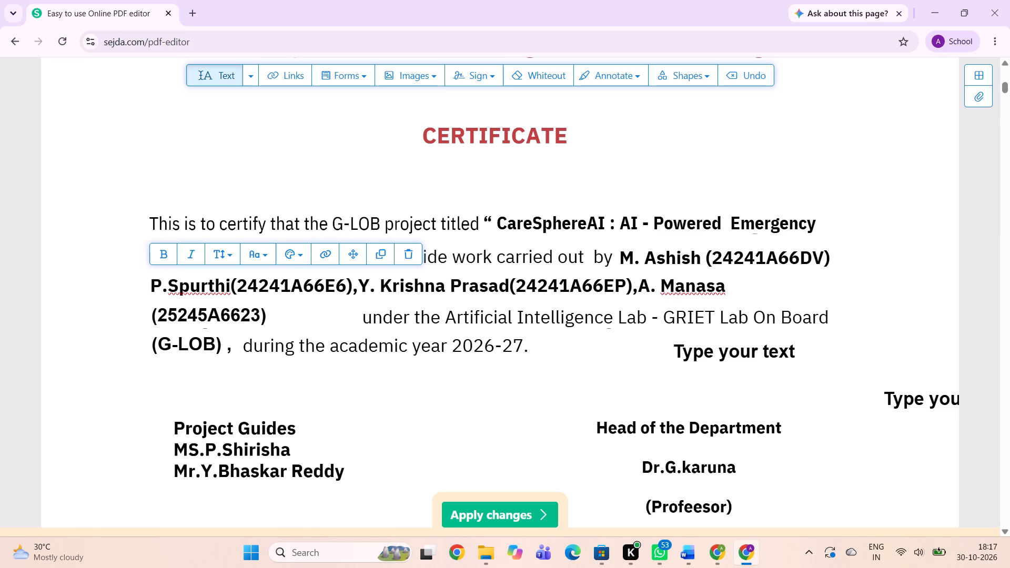
left_click(381, 286)
key("BackSpace")
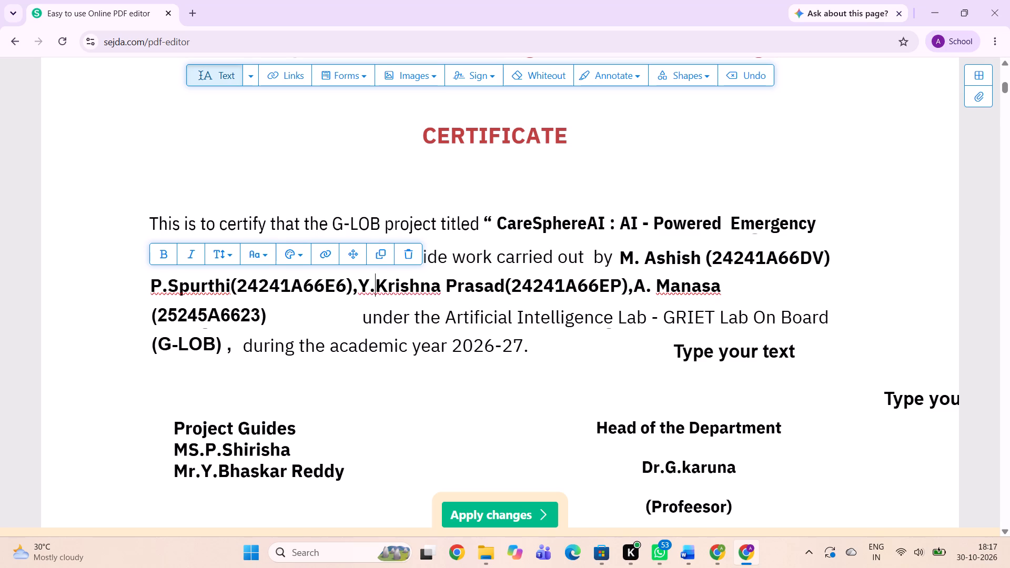
left_click(661, 288)
key("BackSpace")
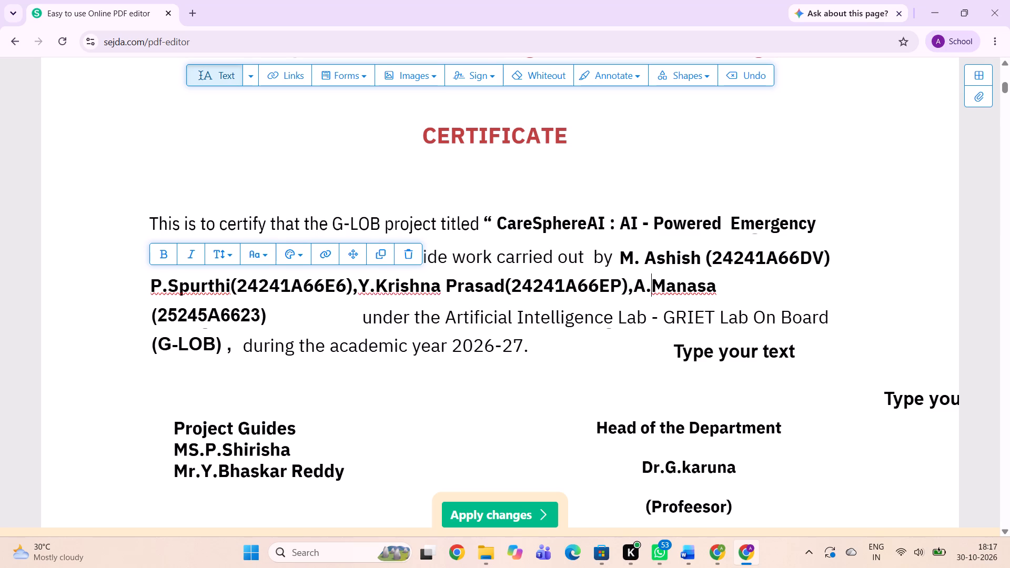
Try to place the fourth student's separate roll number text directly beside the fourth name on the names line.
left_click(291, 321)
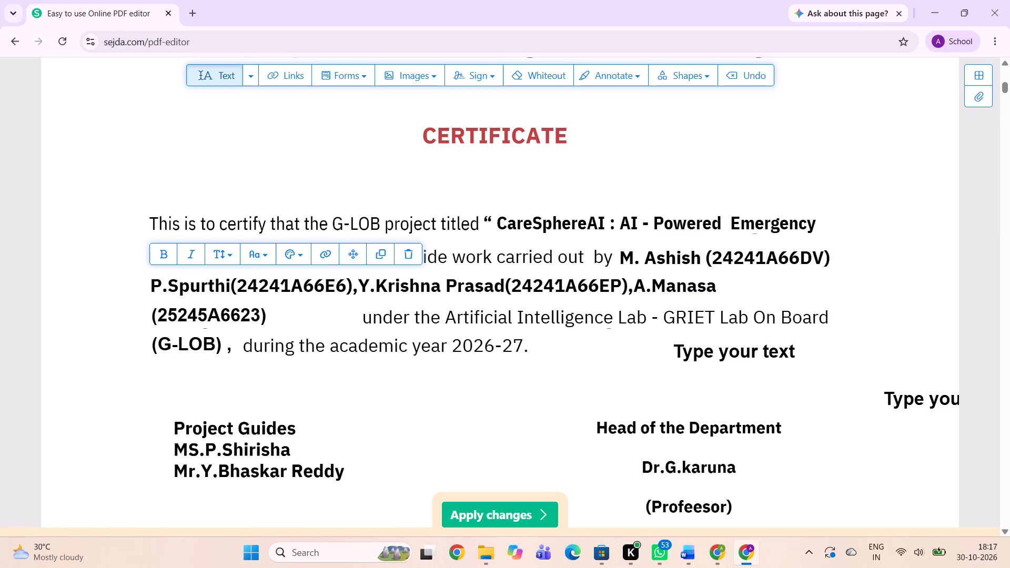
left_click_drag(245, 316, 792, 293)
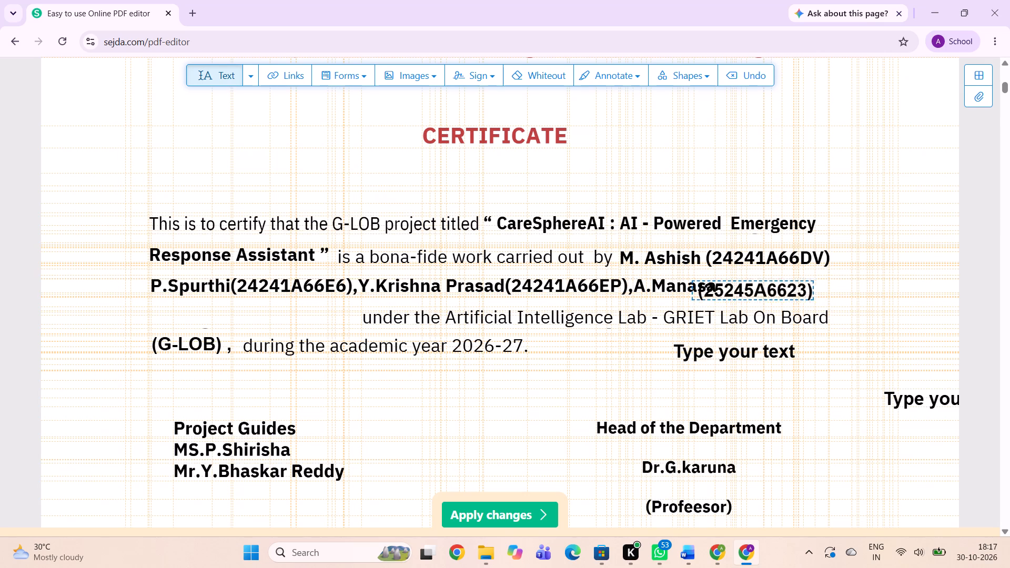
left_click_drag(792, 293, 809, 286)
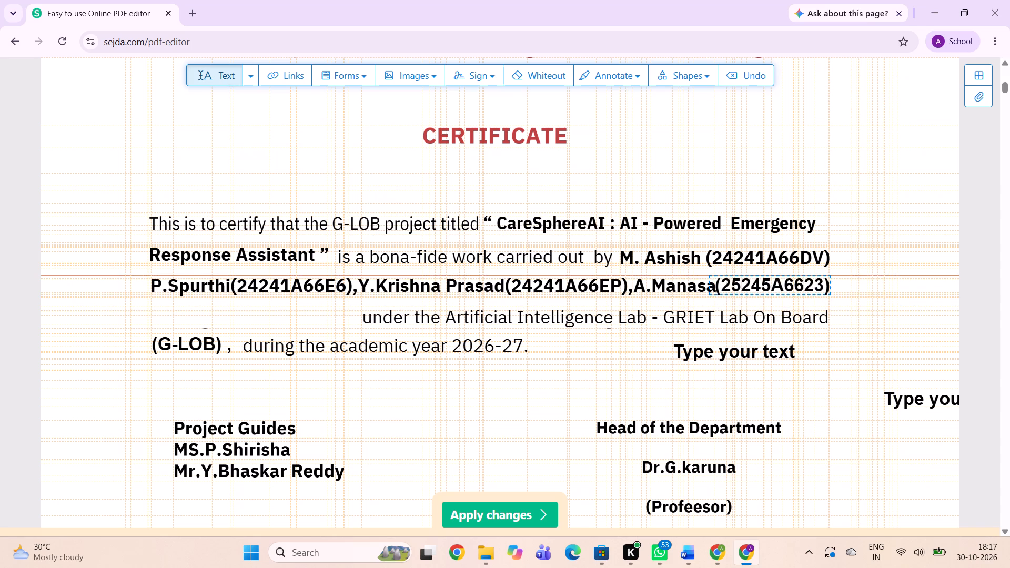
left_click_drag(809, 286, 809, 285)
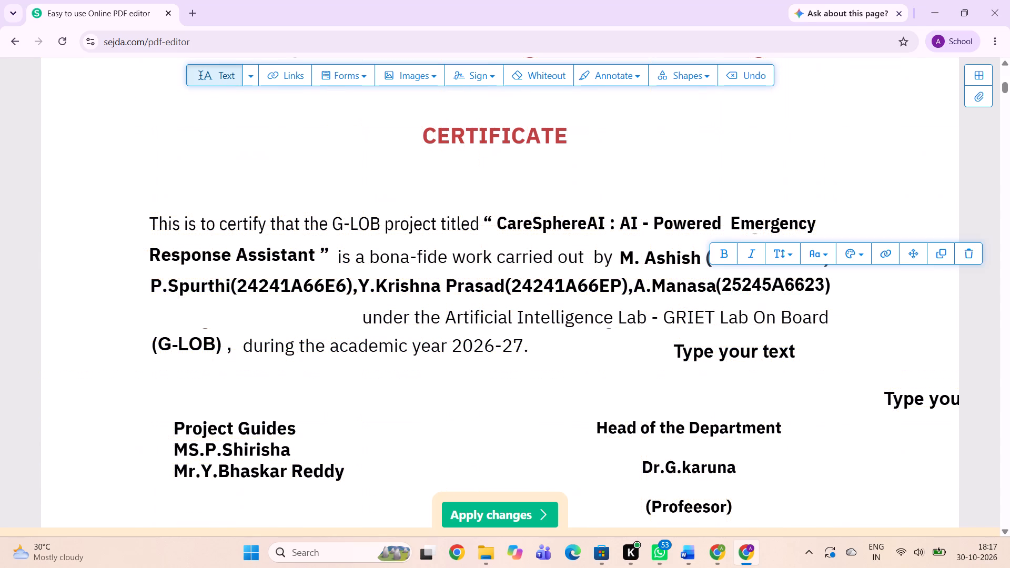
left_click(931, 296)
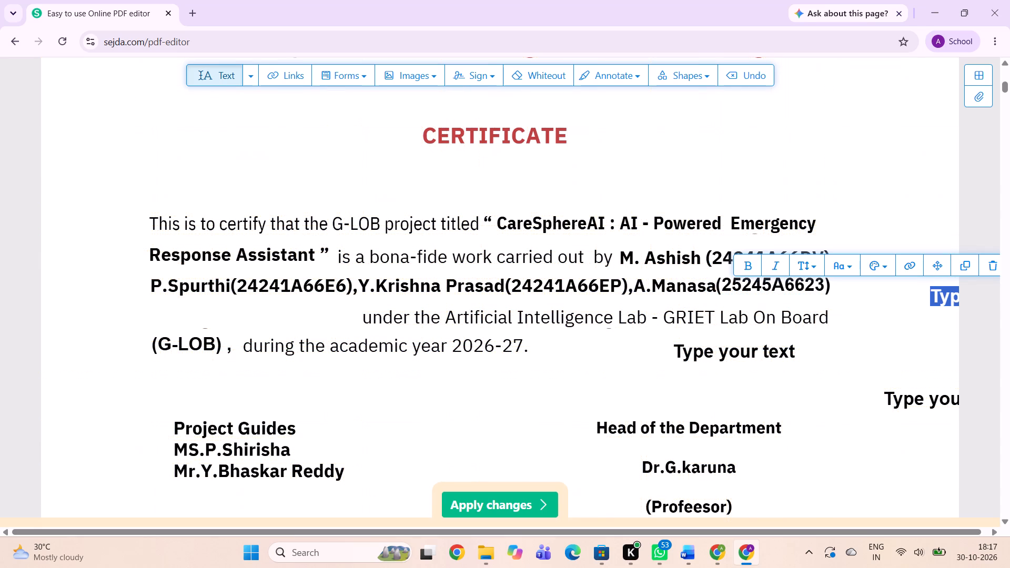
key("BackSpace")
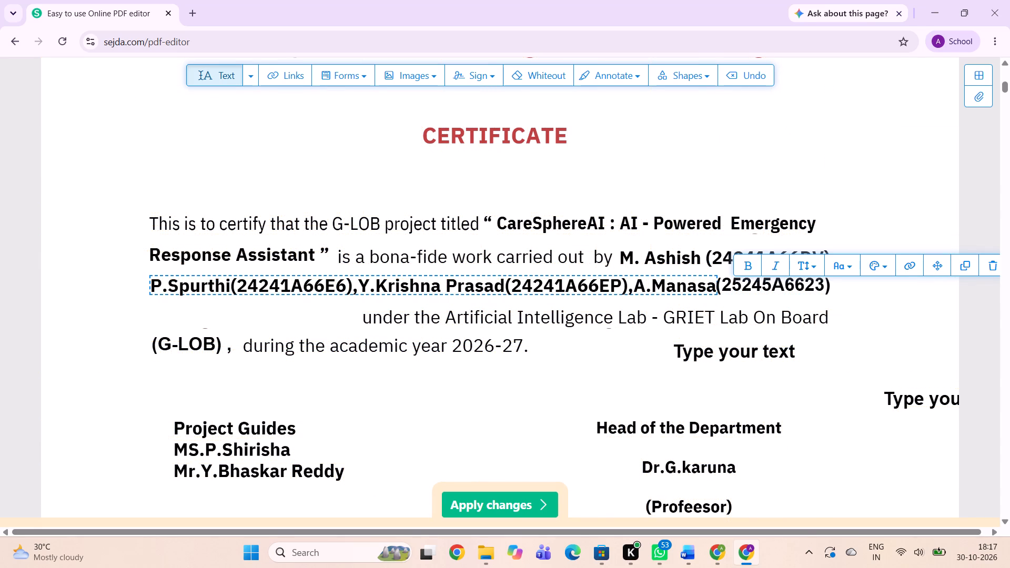
Cut the fourth student's separate roll number and paste it after the fourth name within the names line, keeping the original font.
double_click(726, 287)
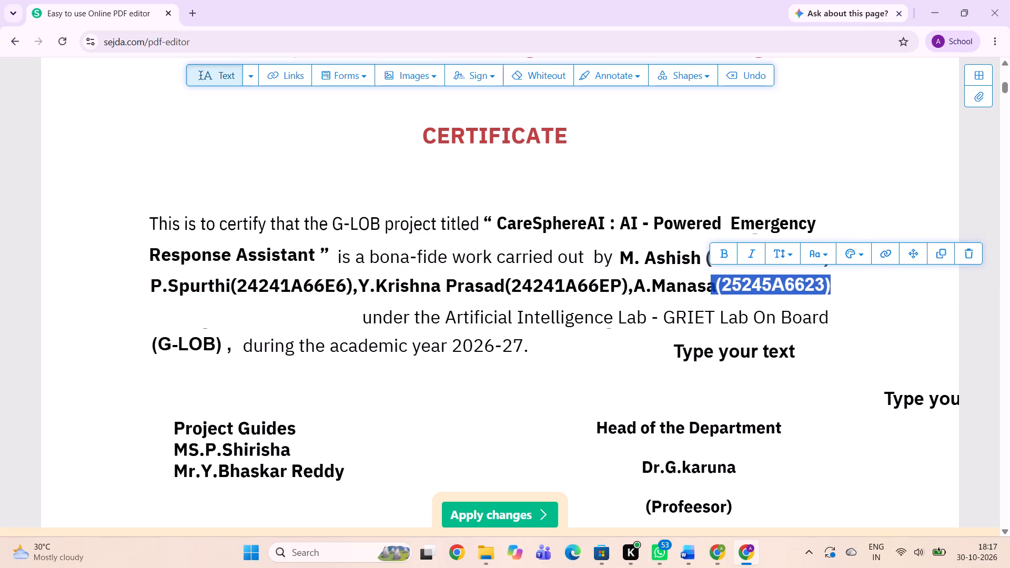
key("ctrl+x")
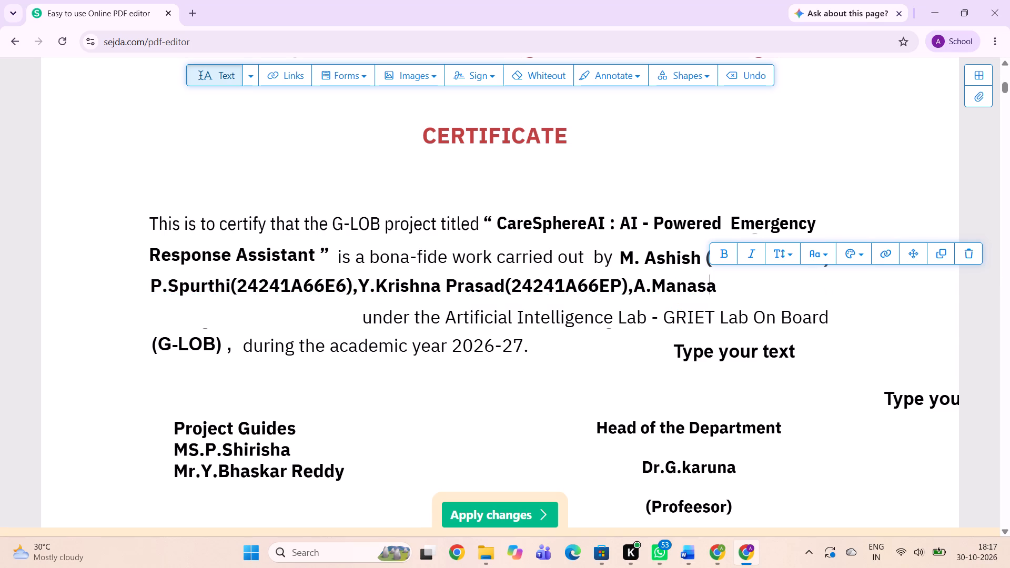
left_click(714, 285)
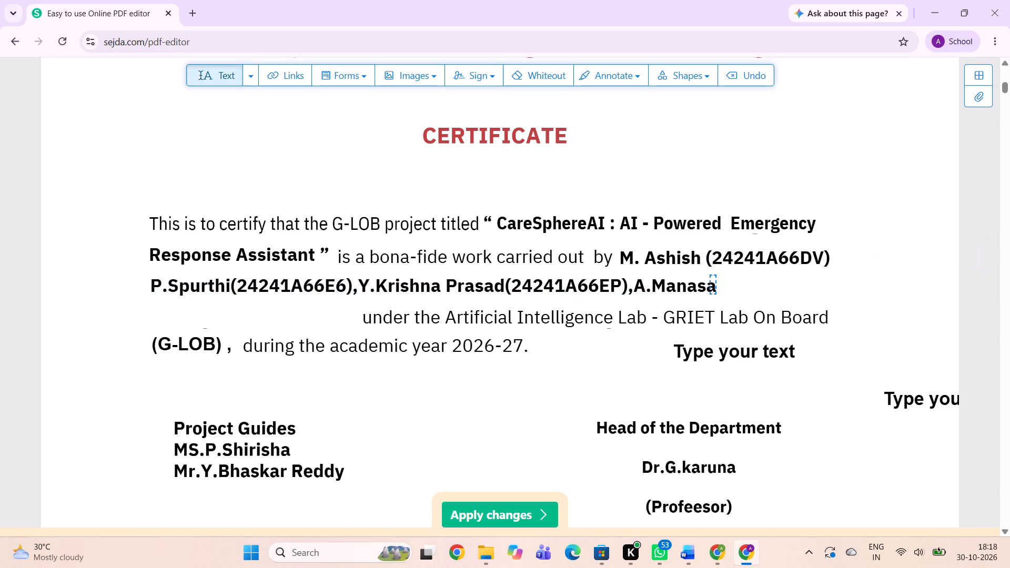
left_click(705, 286)
left_click(705, 286)
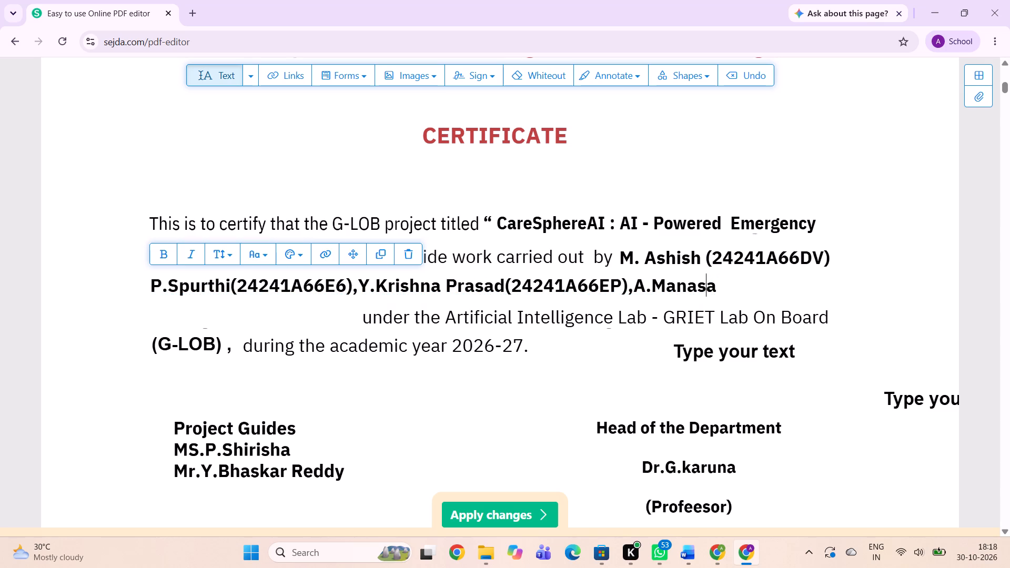
key("Right")
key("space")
key("ctrl+v")
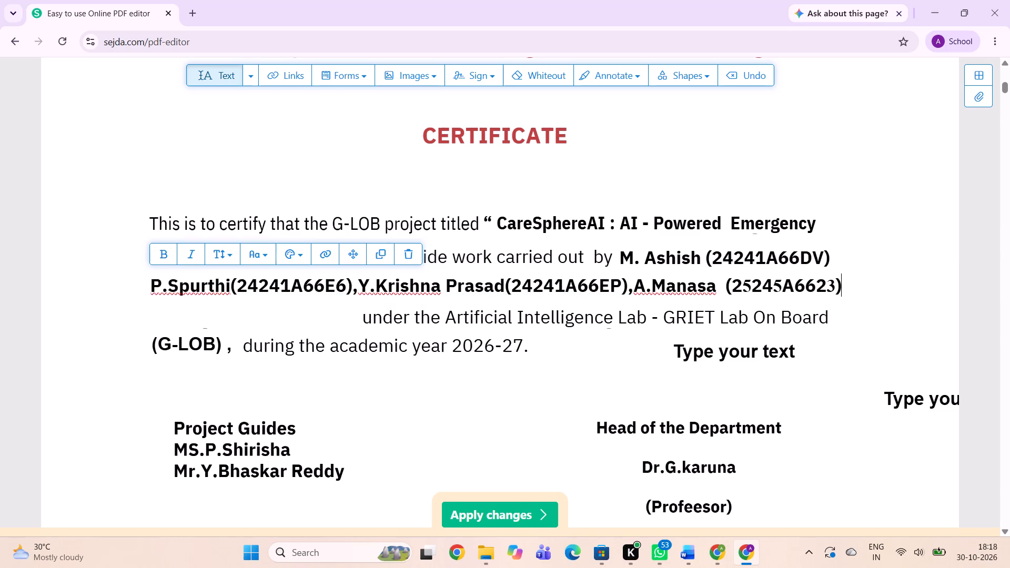
left_click(643, 464)
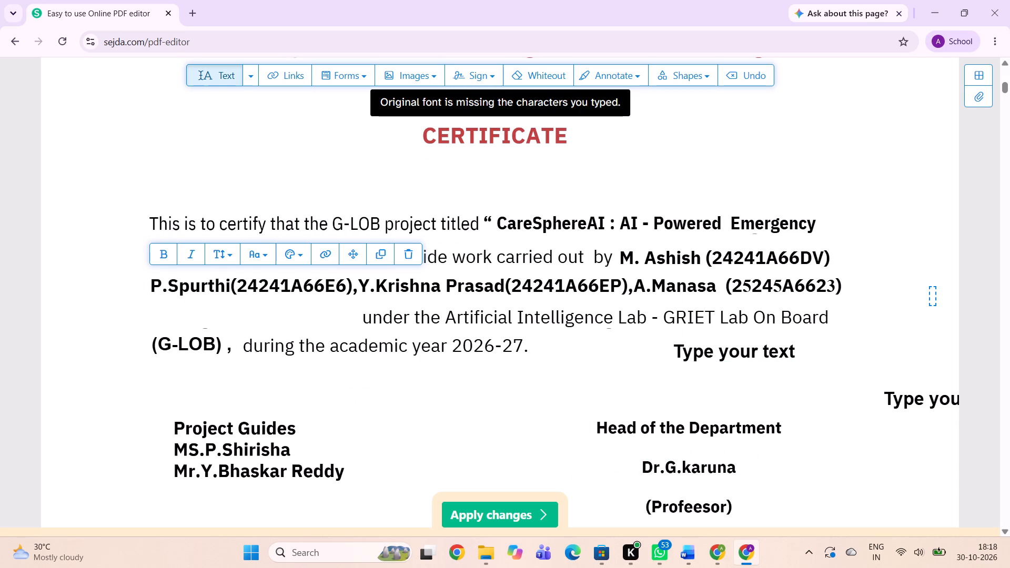
Remove the spaces between the fourth student's name and roll number, keeping the original font.
left_click(727, 291)
key("BackSpace")
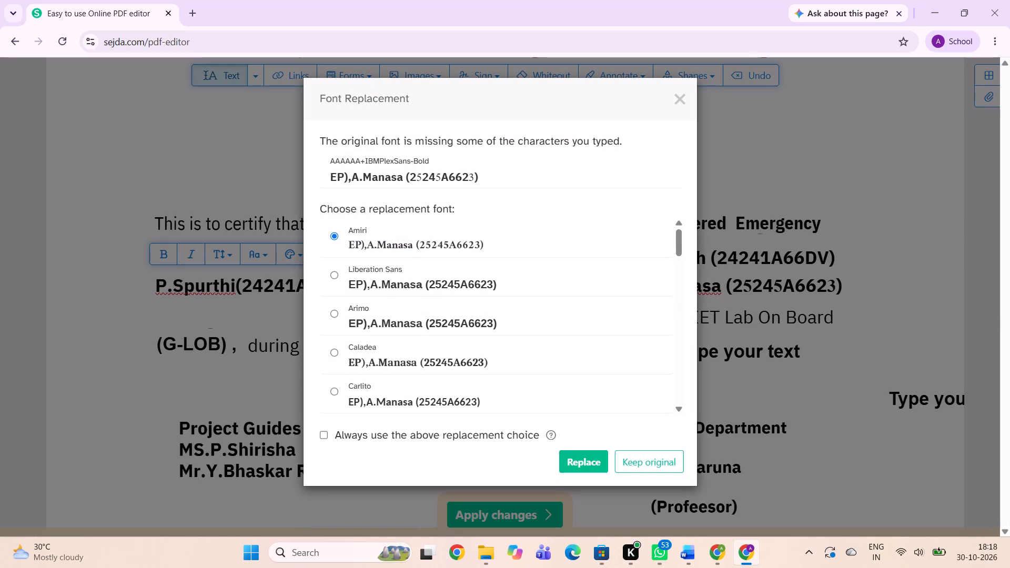
left_click(652, 464)
left_click(722, 287)
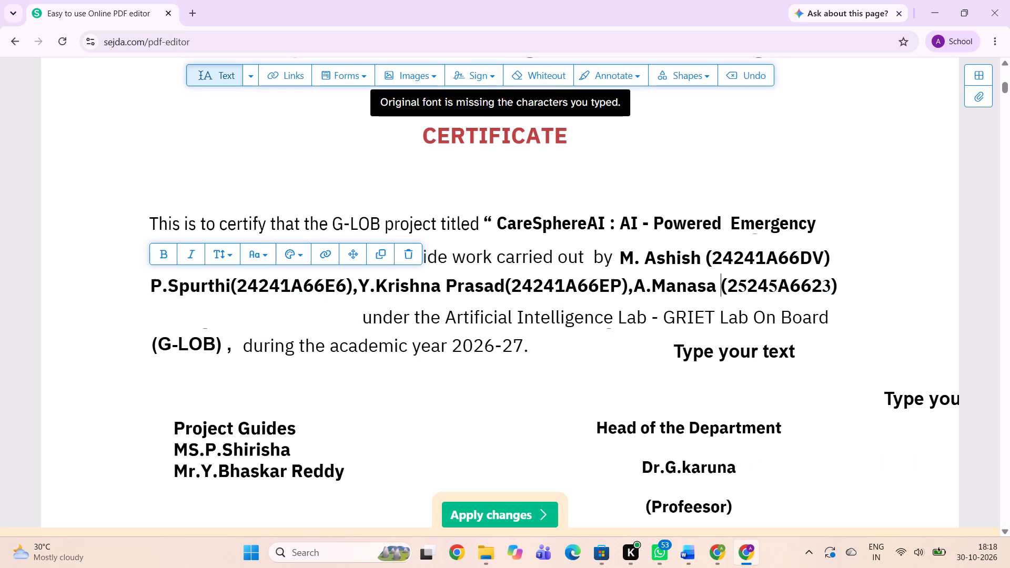
key("BackSpace")
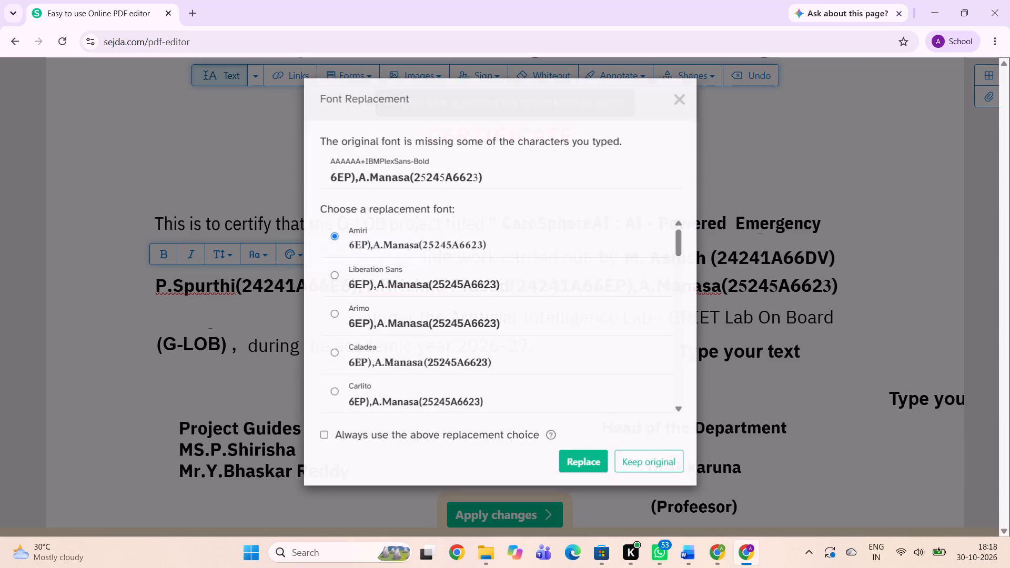
left_click(643, 454)
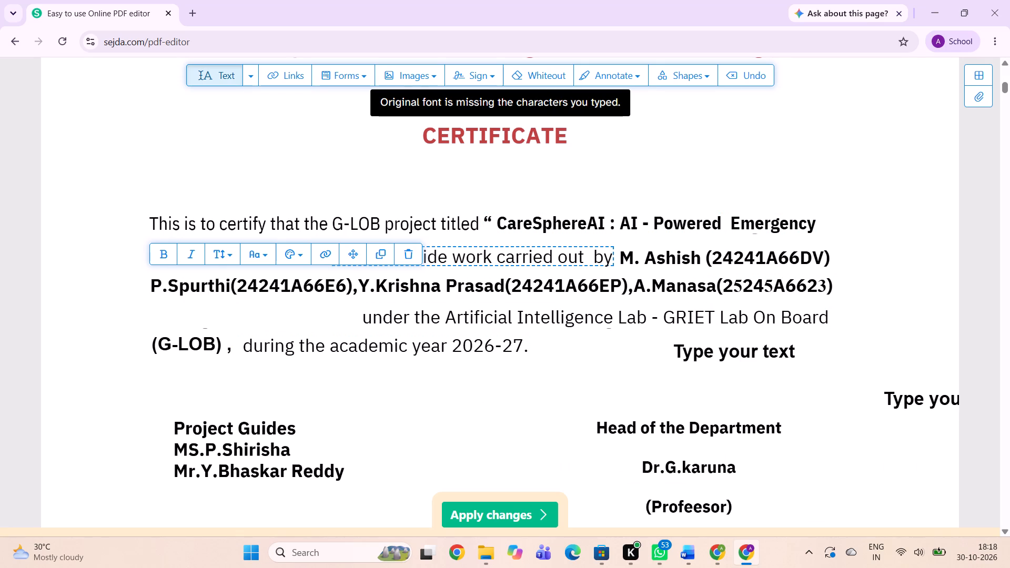
Move the "under the Artificial Intelligence Lab - GRIET Lab On Board" text to the start of its line, aligned with the paragraph's left margin.
left_click_drag(472, 320, 257, 320)
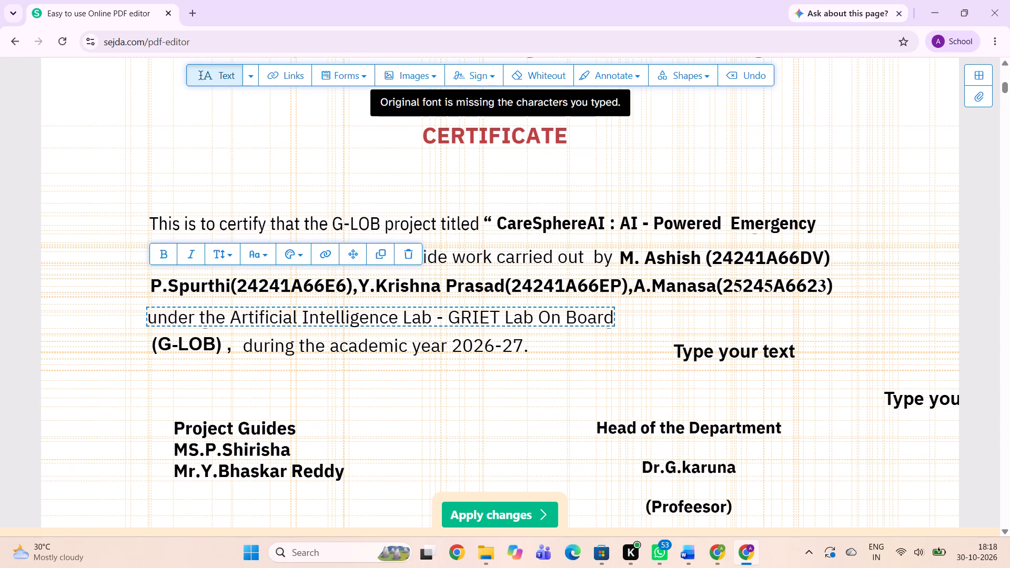
left_click_drag(257, 320, 265, 320)
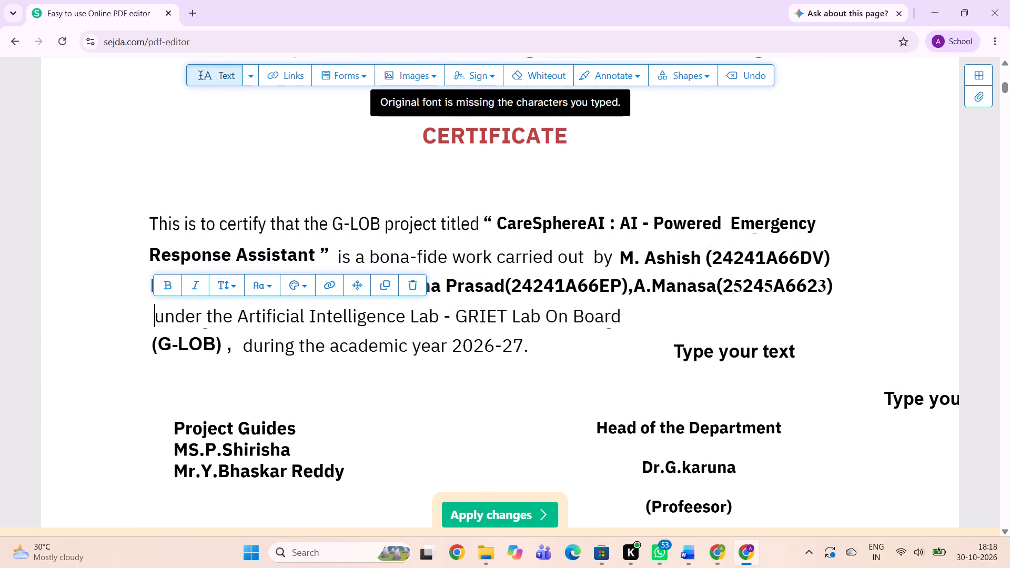
Move the "(G-LOB) ," text up to follow "GRIET Lab On Board", level with that line.
left_click_drag(207, 350, 680, 320)
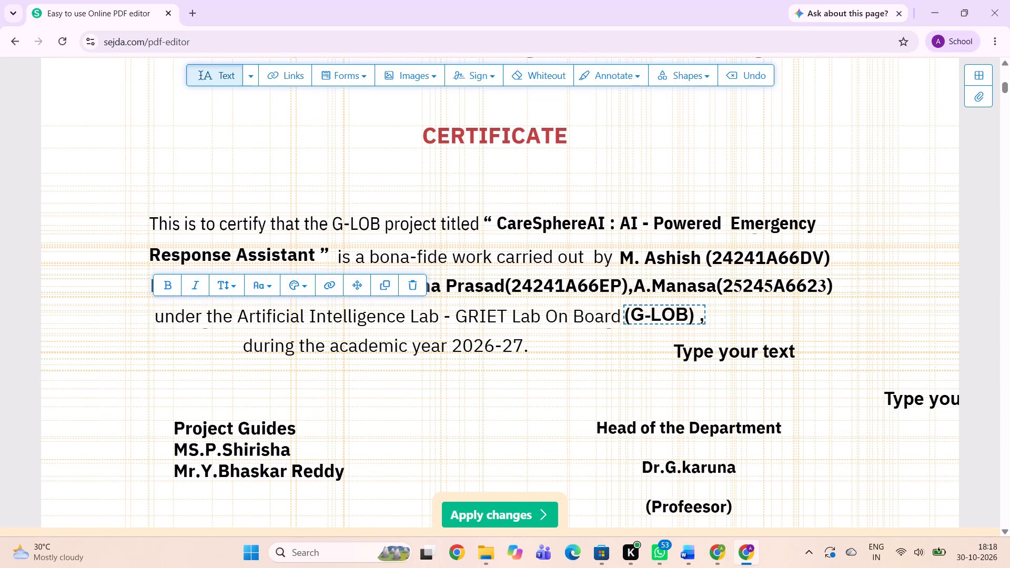
left_click_drag(680, 320, 683, 320)
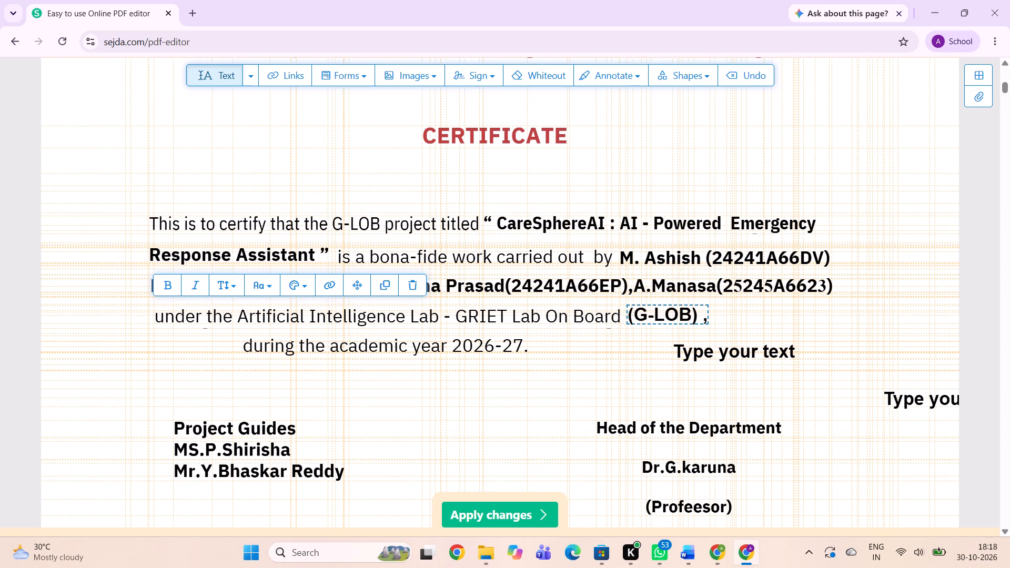
left_click_drag(683, 320, 683, 323)
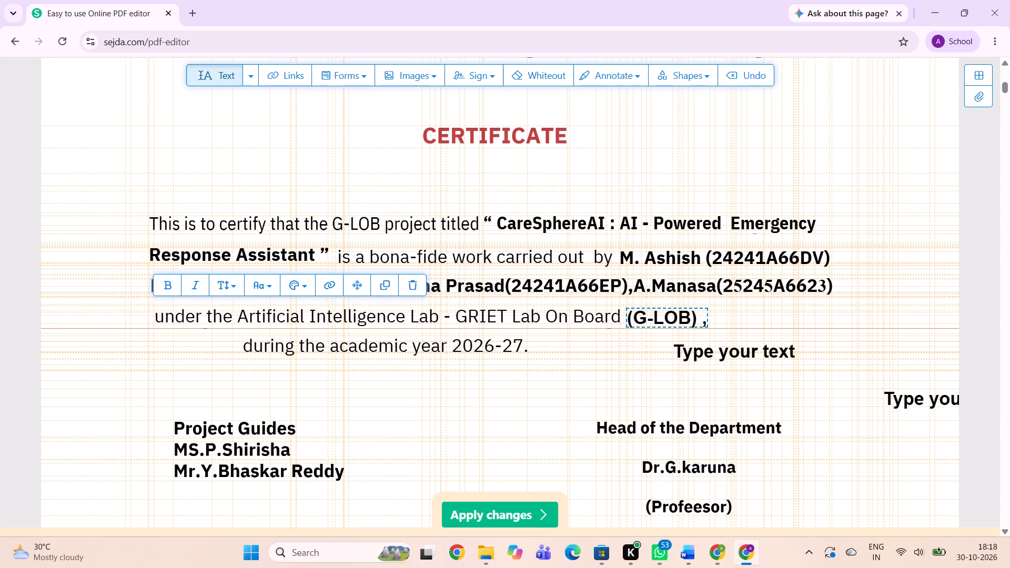
left_click_drag(683, 323, 683, 322)
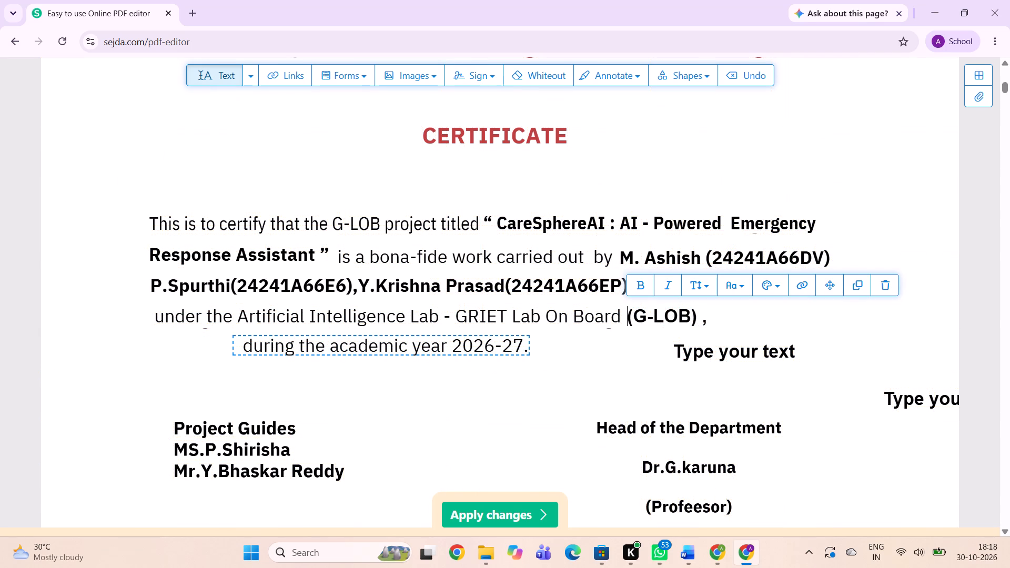
Remove the bold formatting from "(G-LOB) ," and delete the space before its comma.
double_click(669, 313)
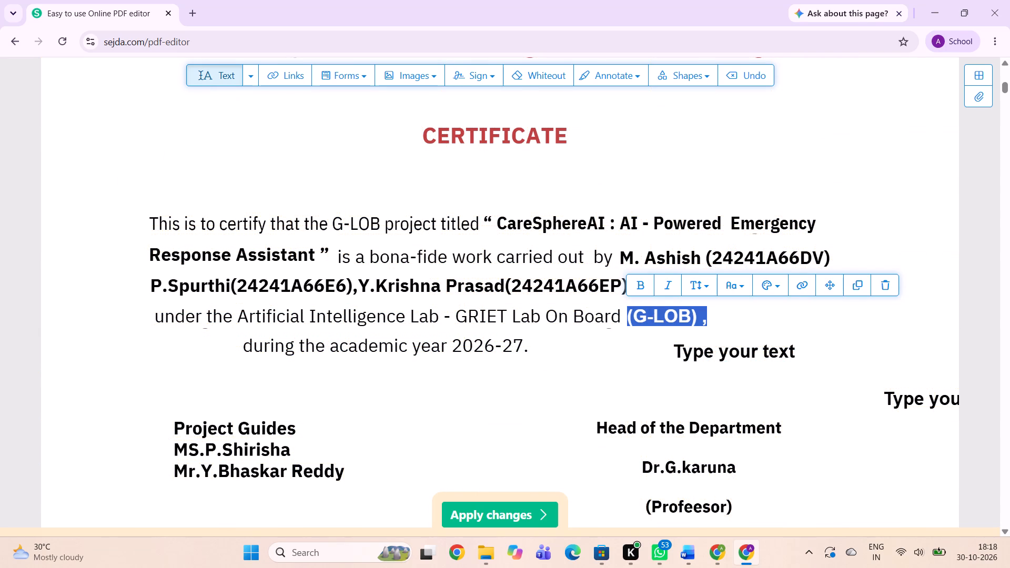
left_click(640, 283)
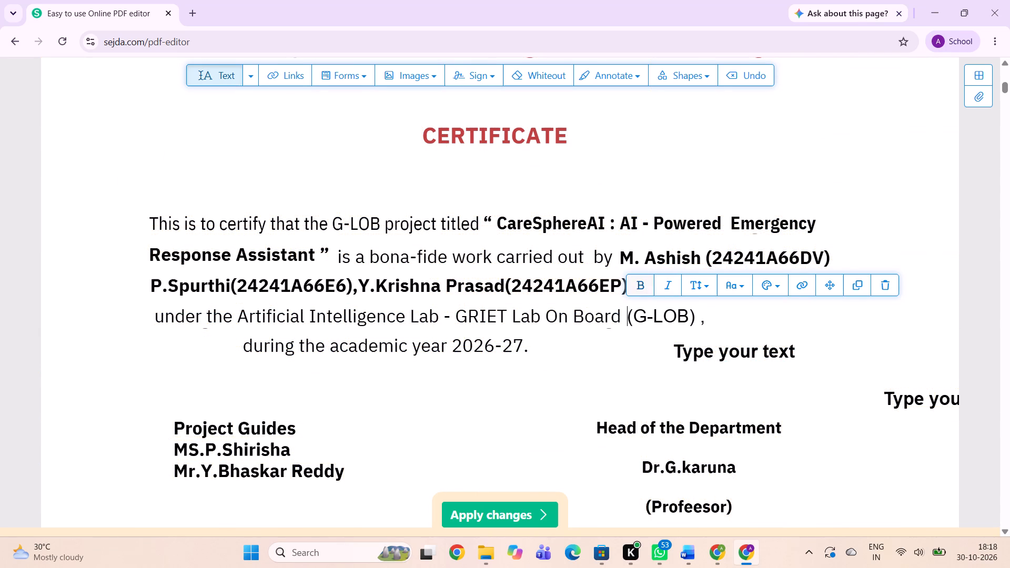
left_click(748, 318)
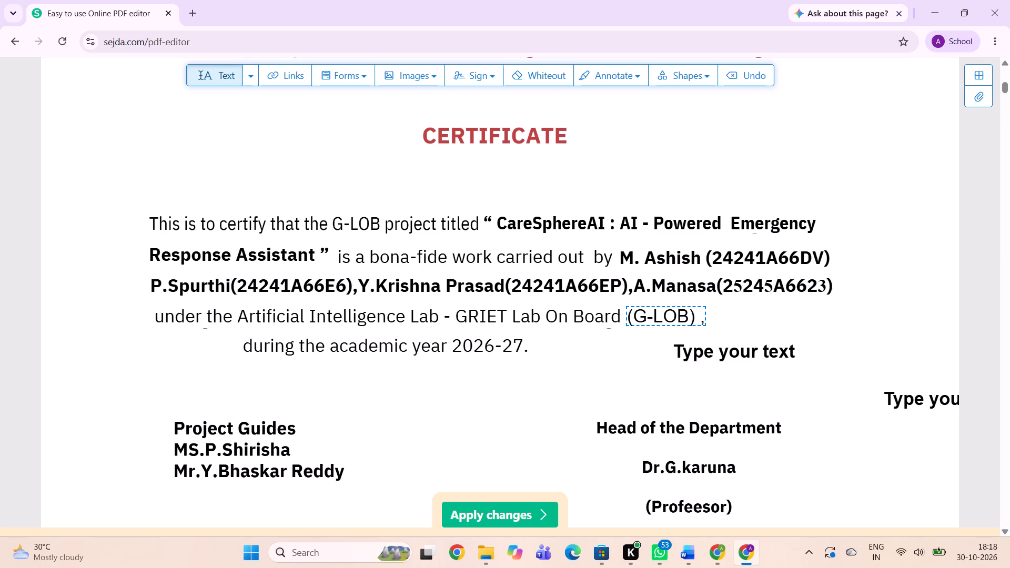
left_click(697, 317)
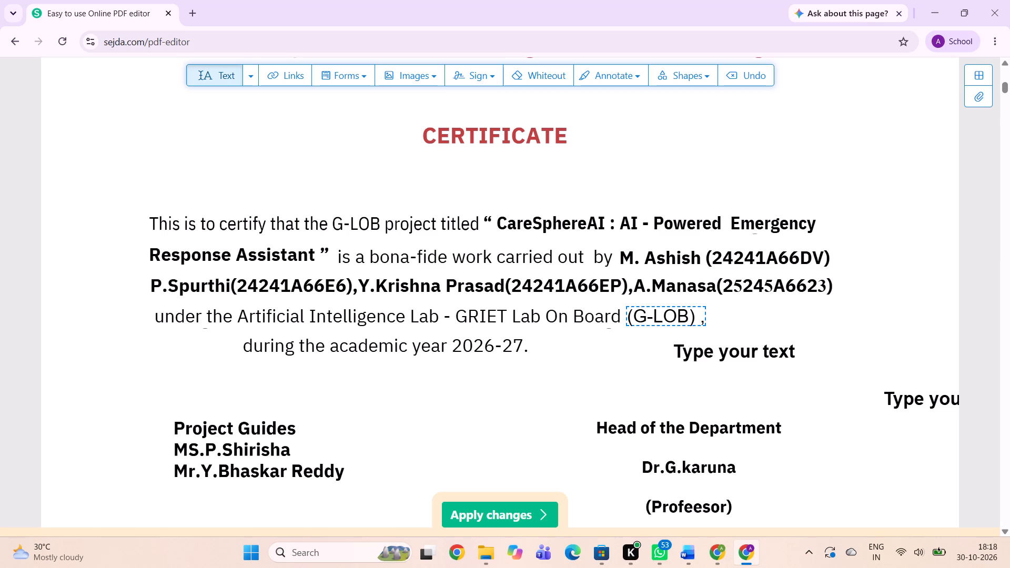
left_click(701, 319)
key("BackSpace")
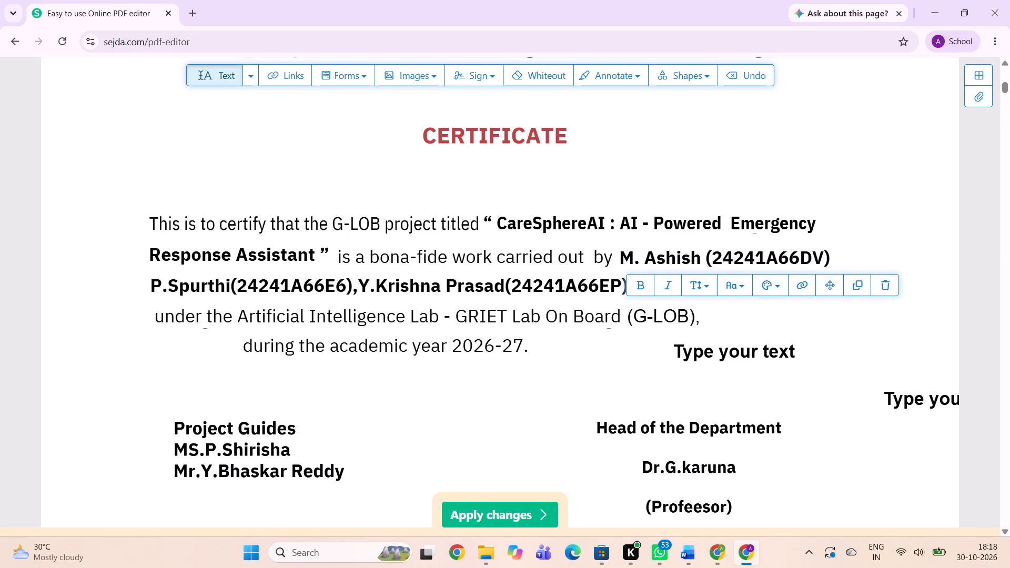
left_click(701, 319)
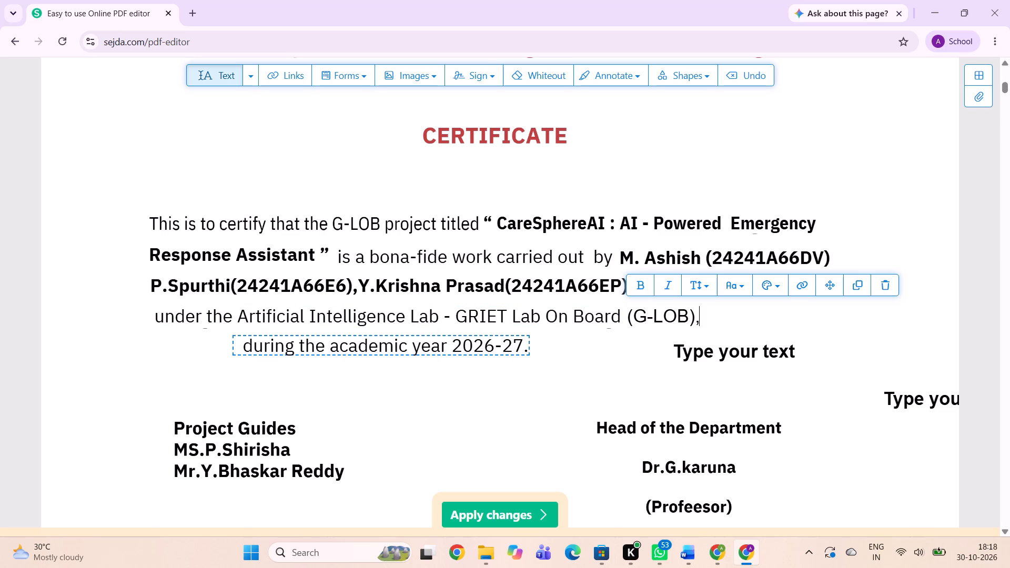
Cut "during the" from the academic year line and paste it after "(G-LOB)," with a space between.
left_click(245, 347)
left_click_drag(245, 347, 345, 353)
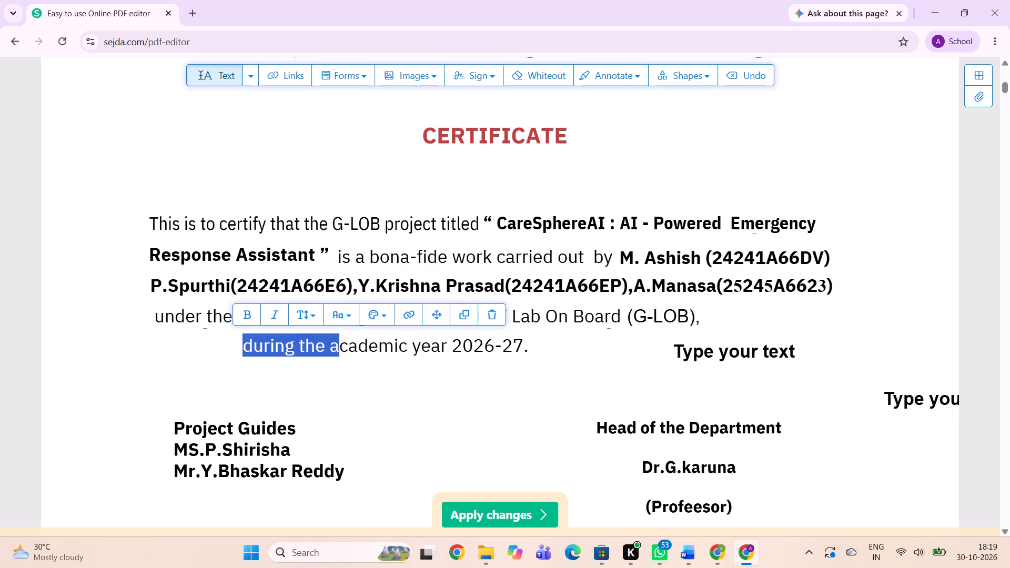
left_click_drag(345, 353, 353, 354)
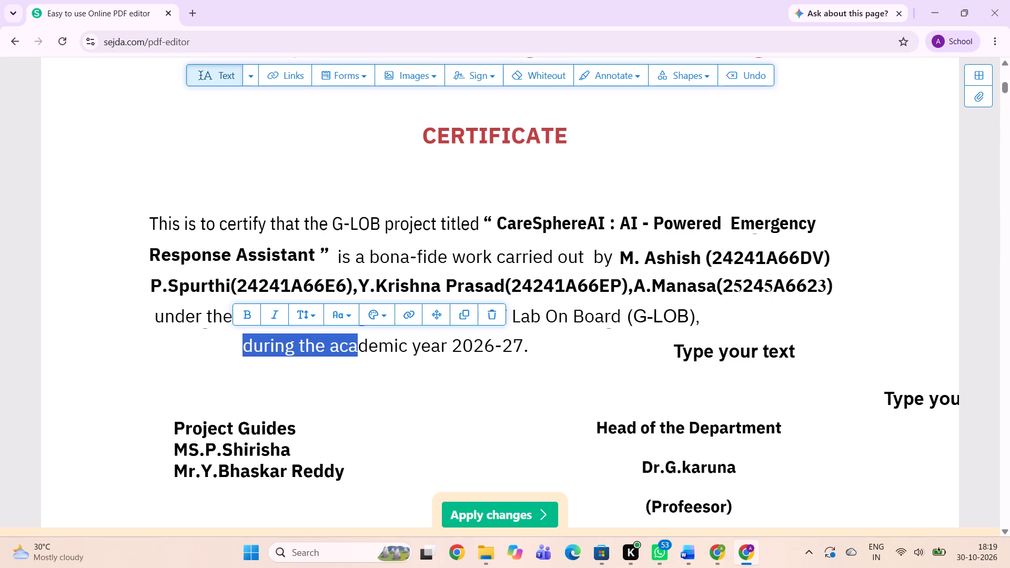
left_click_drag(353, 354, 330, 348)
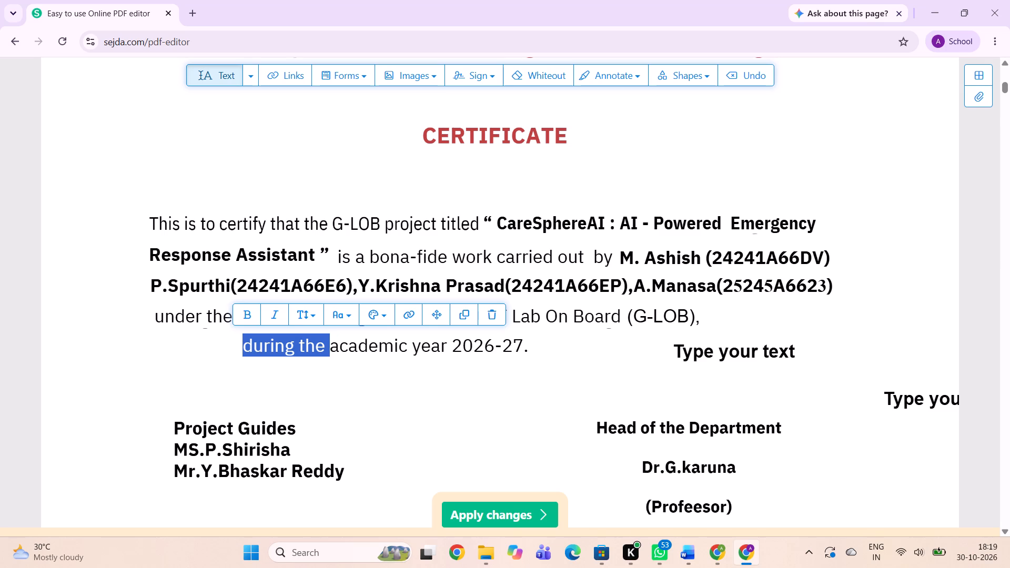
key("ctrl+x")
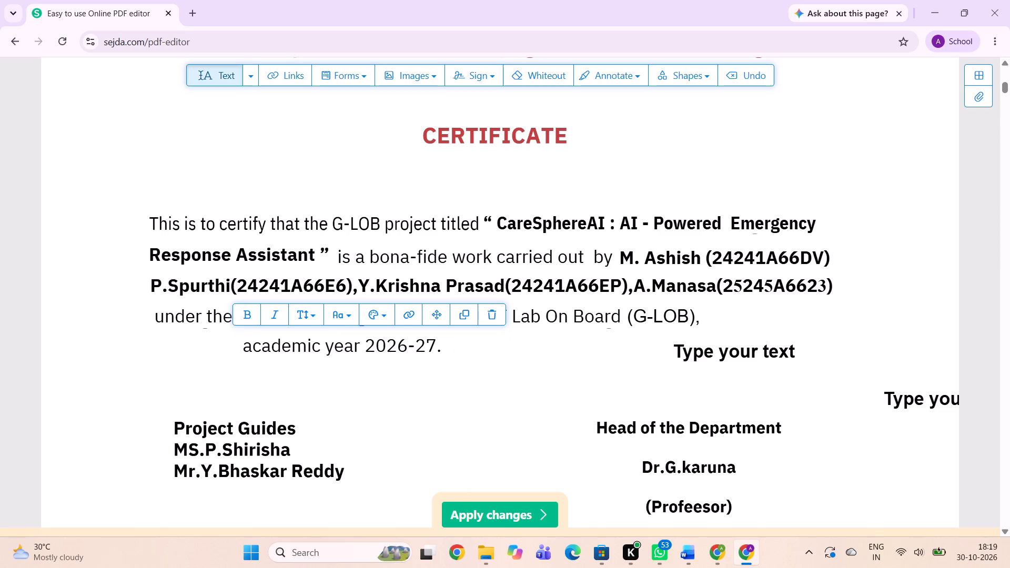
left_click(698, 317)
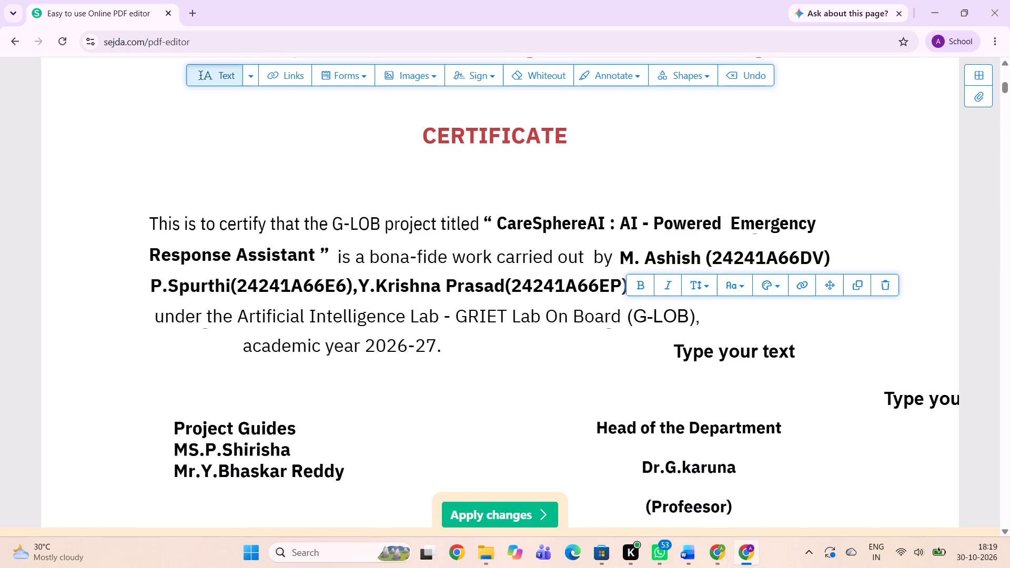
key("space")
key("ctrl+v")
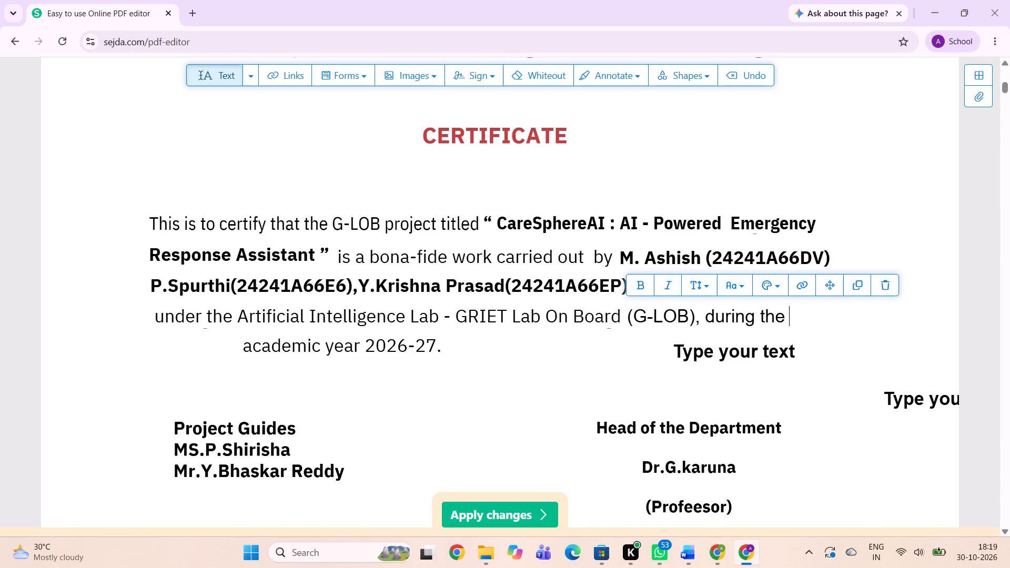
Move the "academic year 2026-27." text to the start of the paragraph's last line, near the left margin.
left_click(376, 383)
left_click_drag(349, 350, 264, 347)
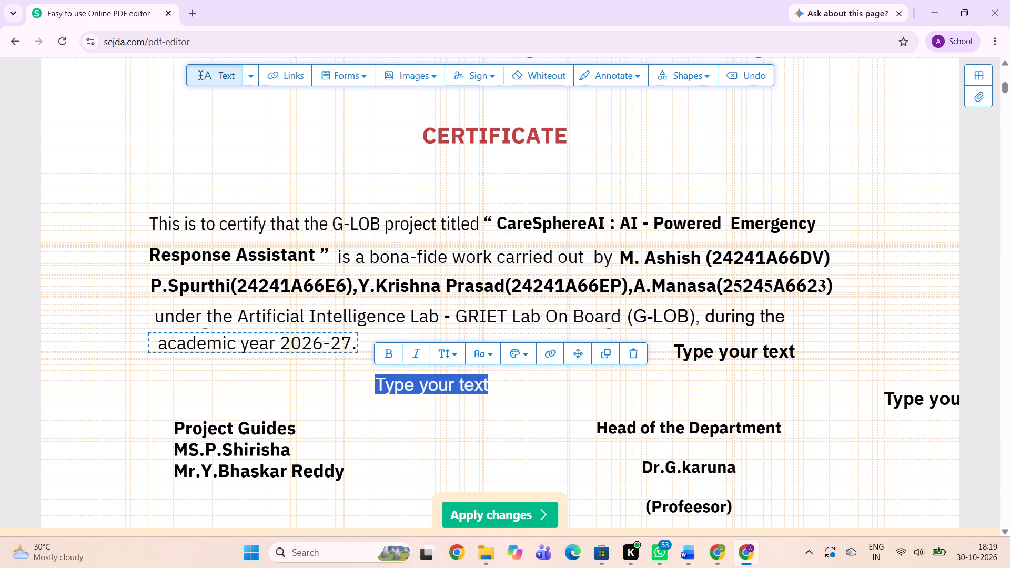
left_click_drag(264, 347, 264, 348)
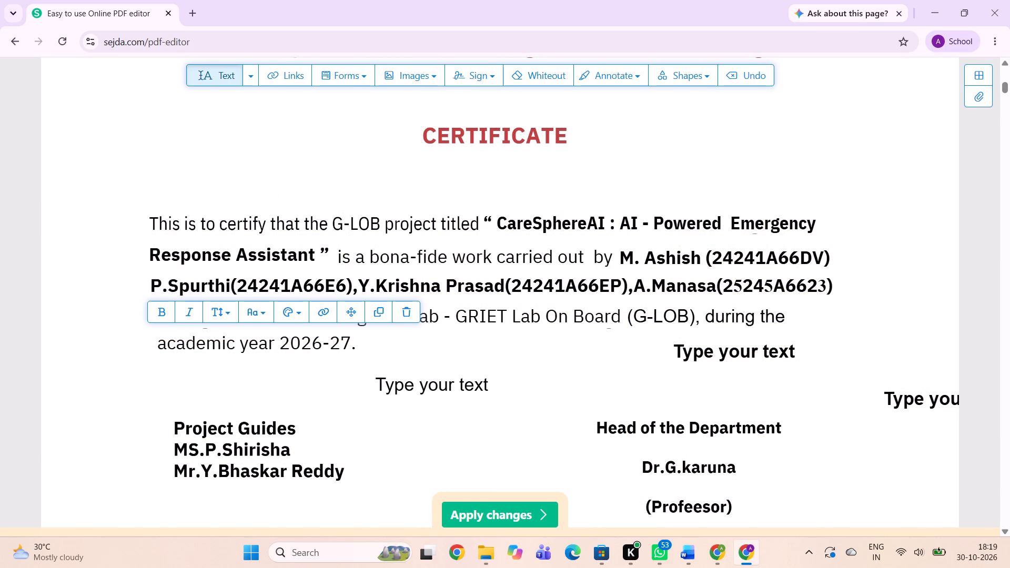
Delete the bold "Type your text" placeholder below "(G-LOB), during the".
double_click(753, 348)
key("BackSpace")
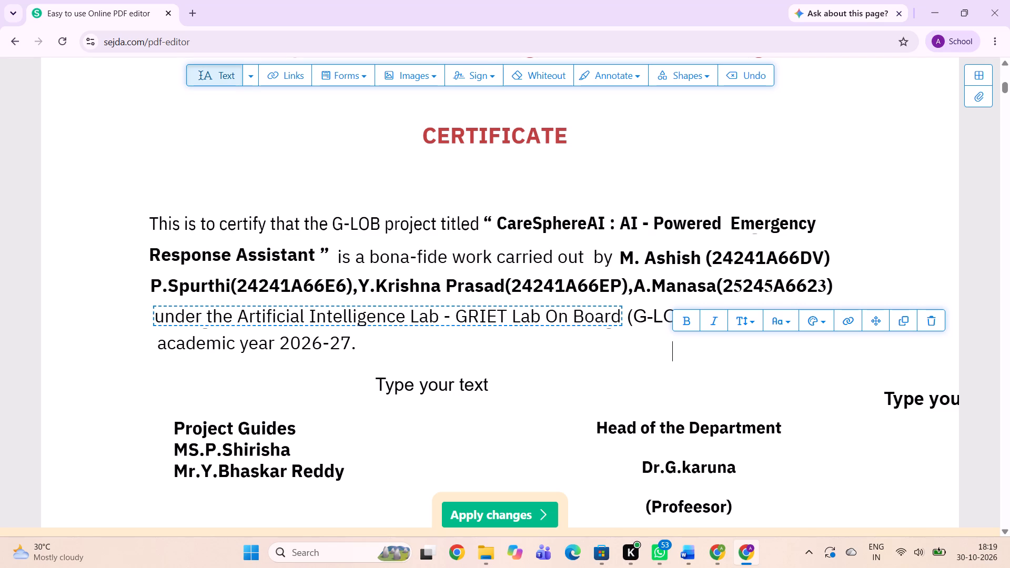
Widen the lab line with an extra space before "Artificial", "Intelligence", "Lab", the hyphen, "GRIET" and the second "Lab".
left_click(239, 318)
left_click(239, 318)
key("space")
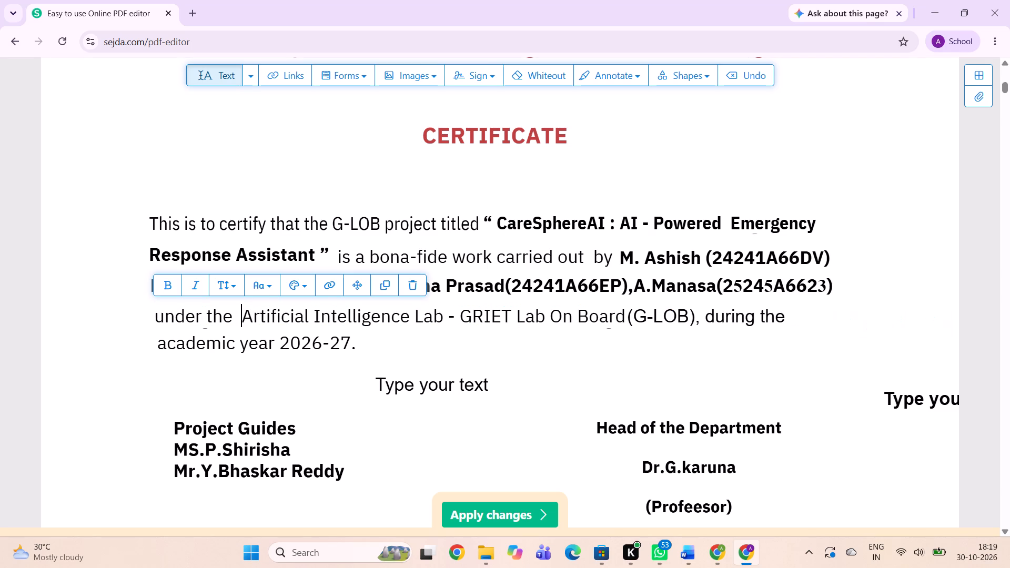
left_click(316, 317)
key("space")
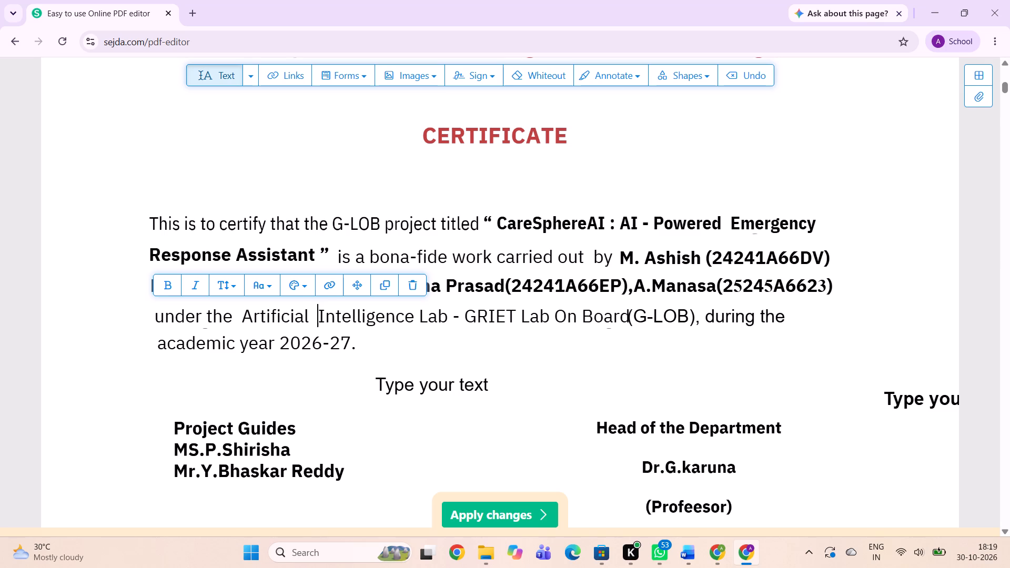
left_click(421, 315)
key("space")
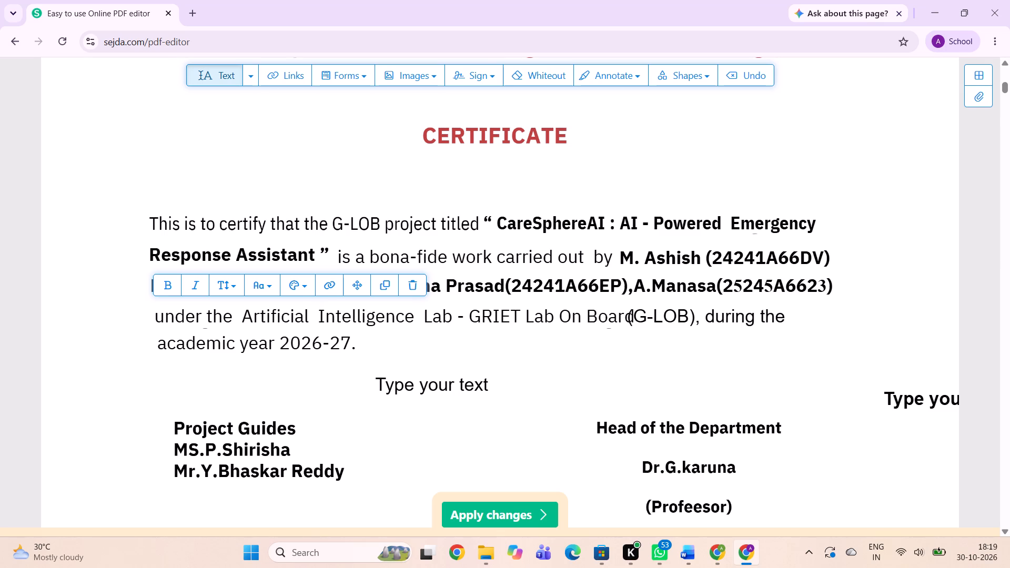
left_click(454, 317)
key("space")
left_click(472, 316)
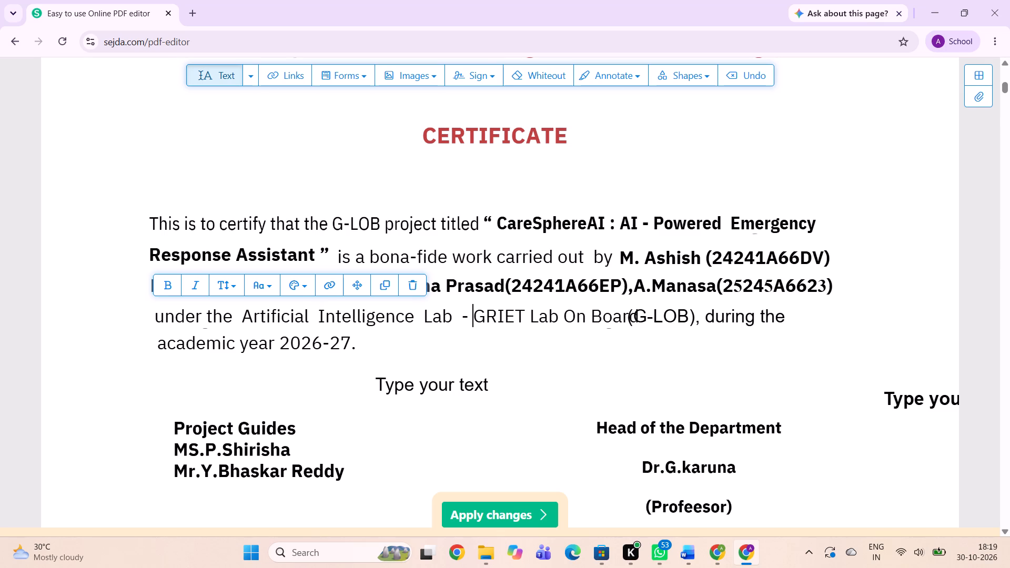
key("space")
left_click(531, 319)
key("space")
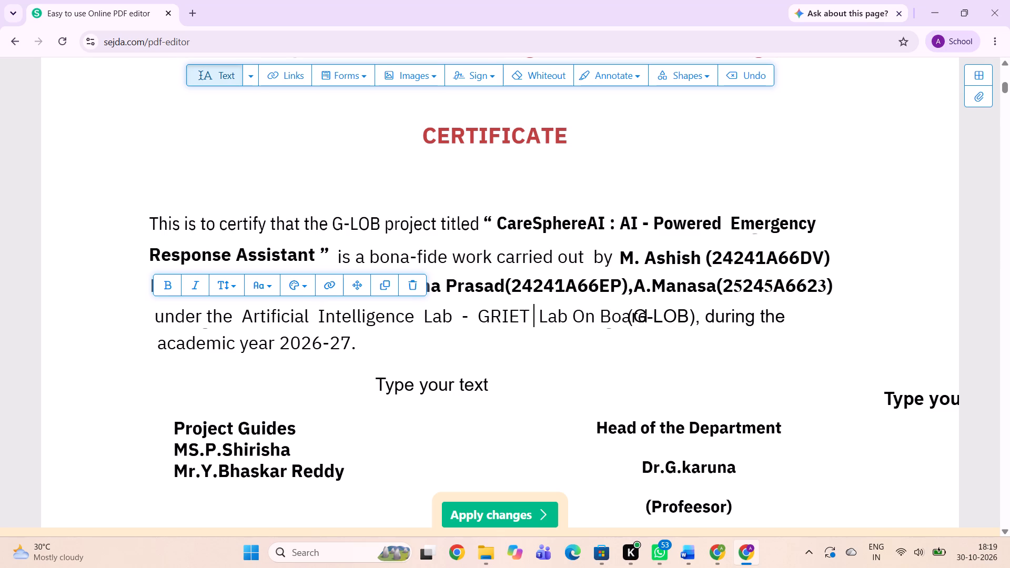
Shift "(G-LOB), during the" along its line clear of "On Board" and insert a space before the comma.
left_click_drag(685, 319, 713, 319)
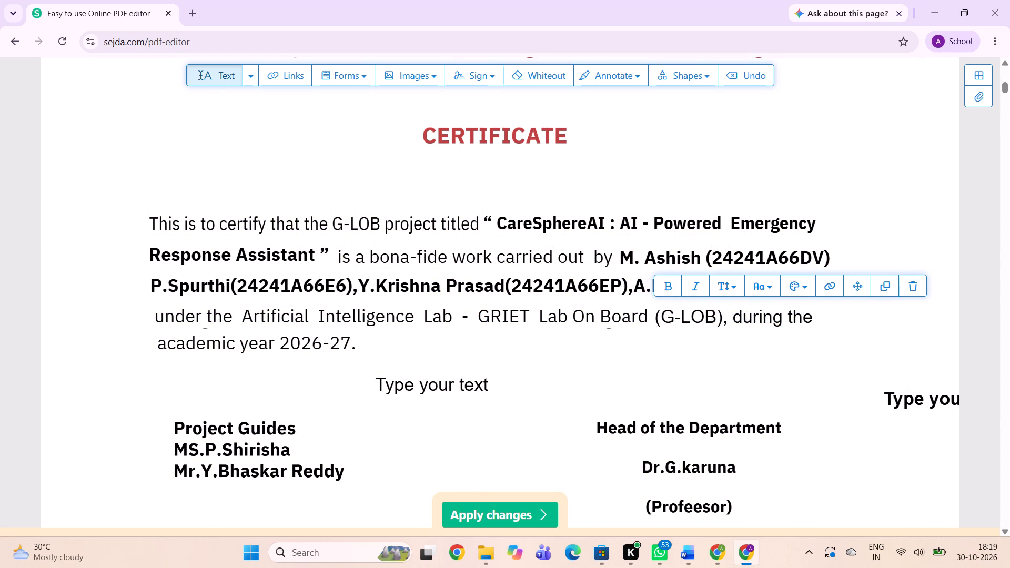
left_click(726, 316)
key("Left")
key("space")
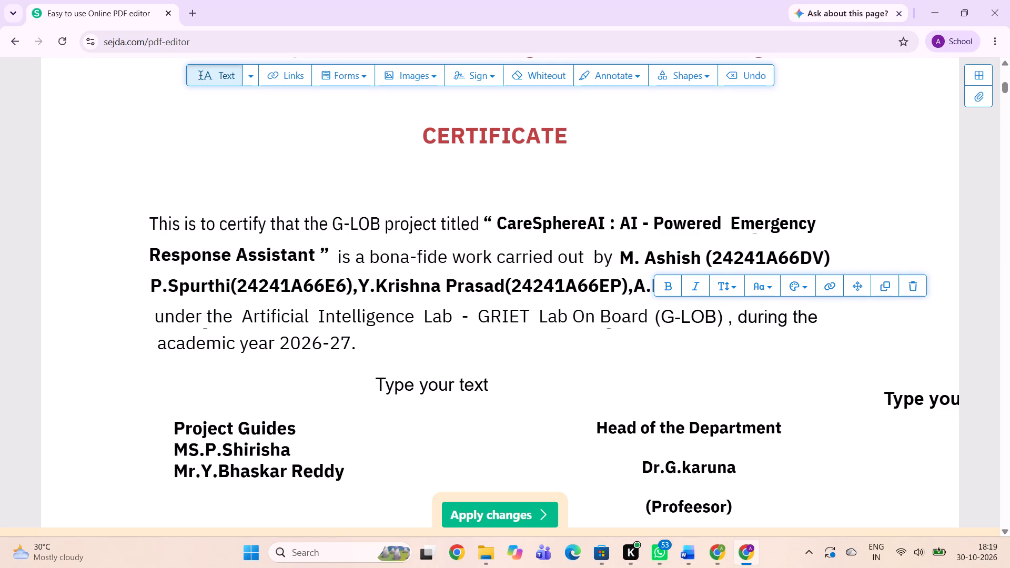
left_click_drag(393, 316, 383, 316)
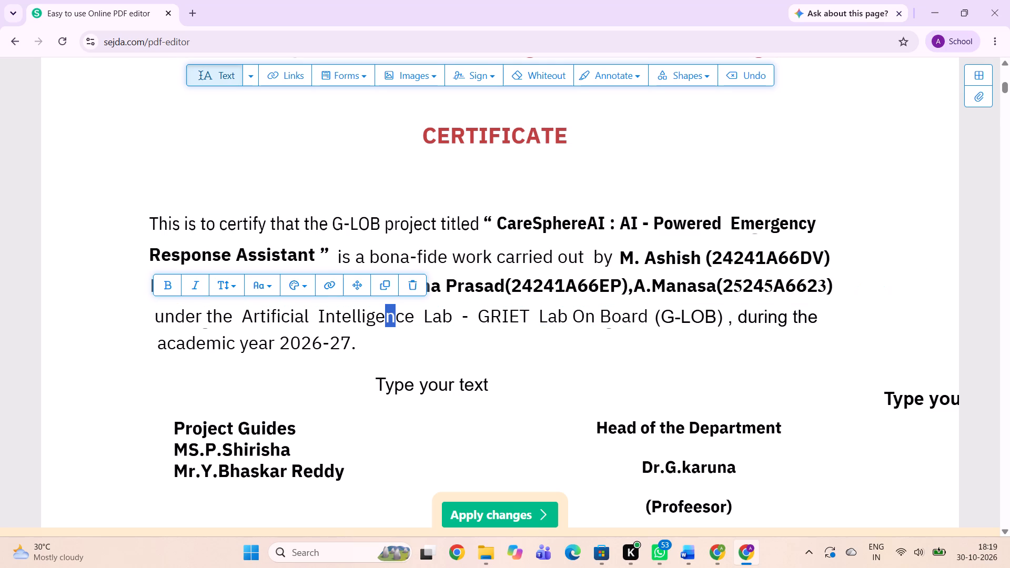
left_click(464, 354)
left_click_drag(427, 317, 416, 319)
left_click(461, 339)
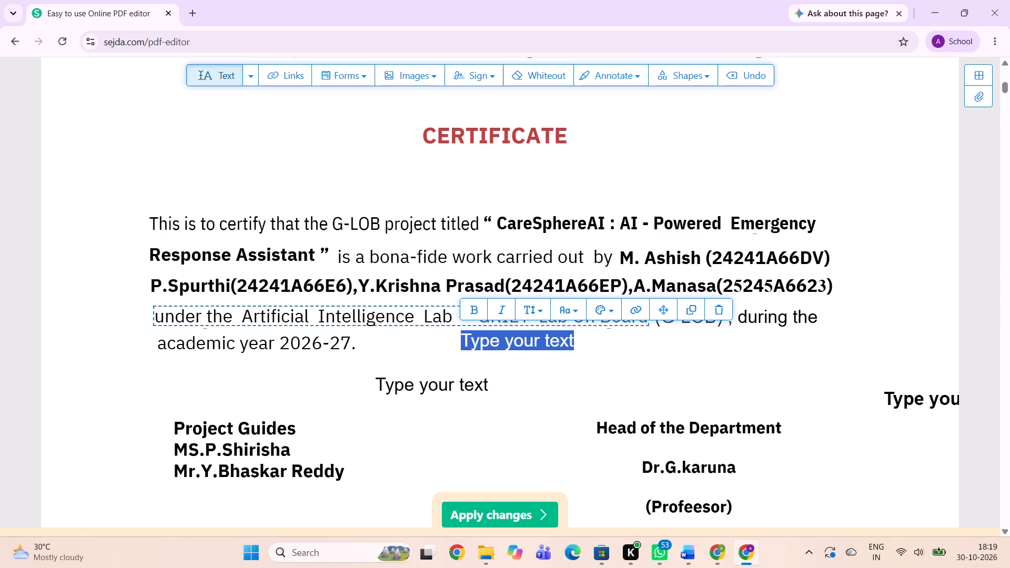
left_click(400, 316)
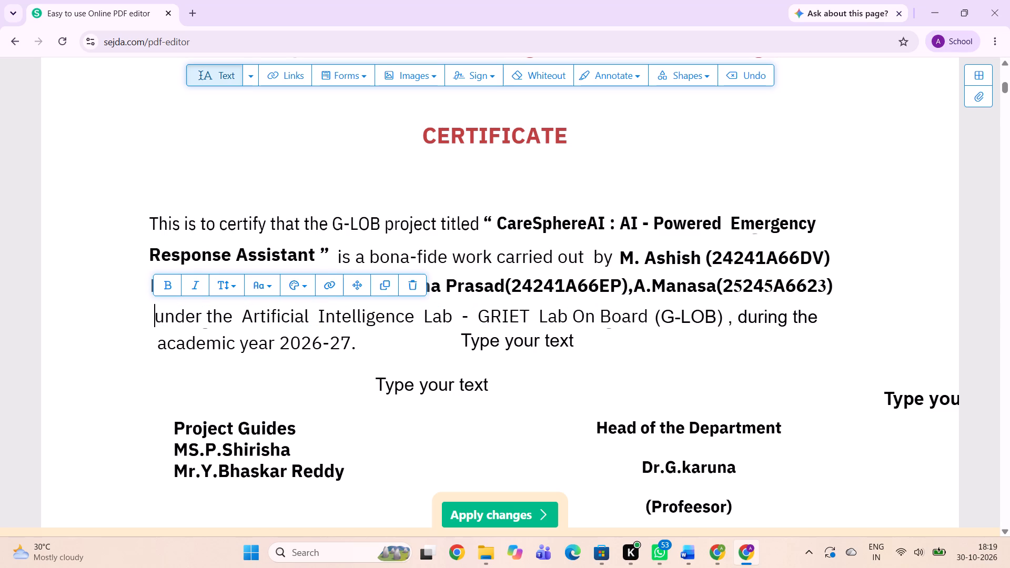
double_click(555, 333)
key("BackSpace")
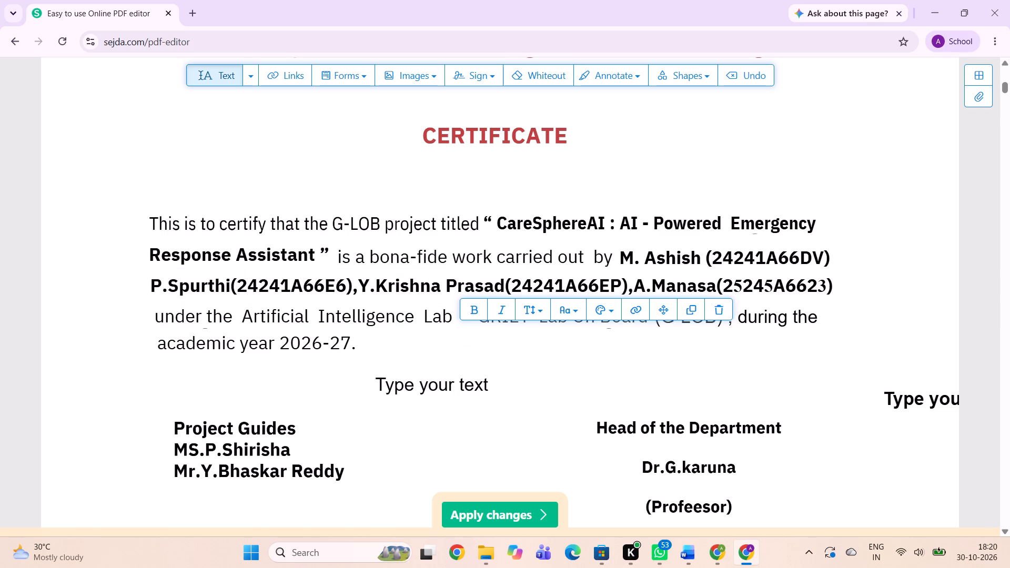
Delete the stray "Type your text" placeholder between the certificate paragraph and the Project Guides block.
double_click(466, 391)
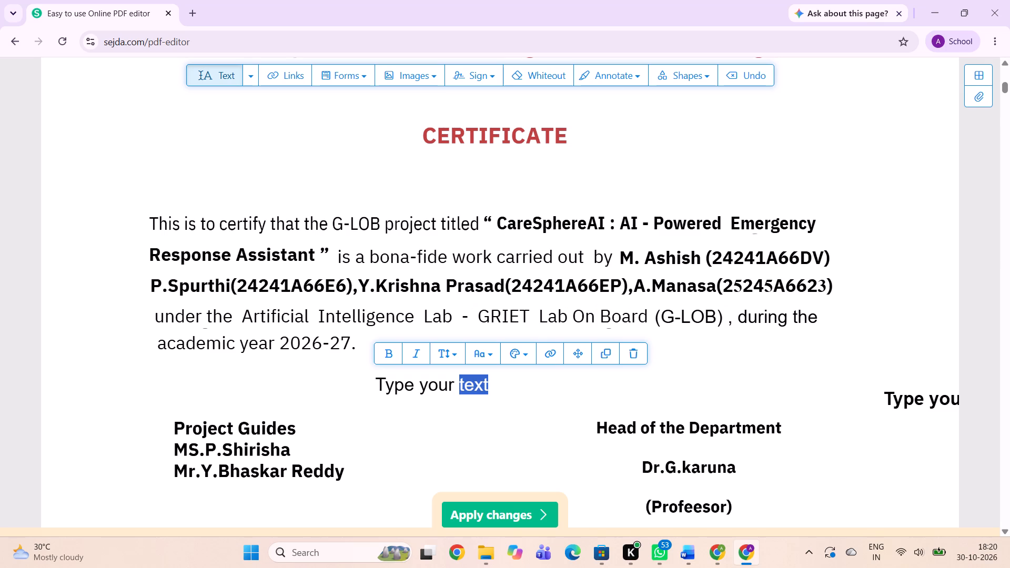
key("BackSpace")
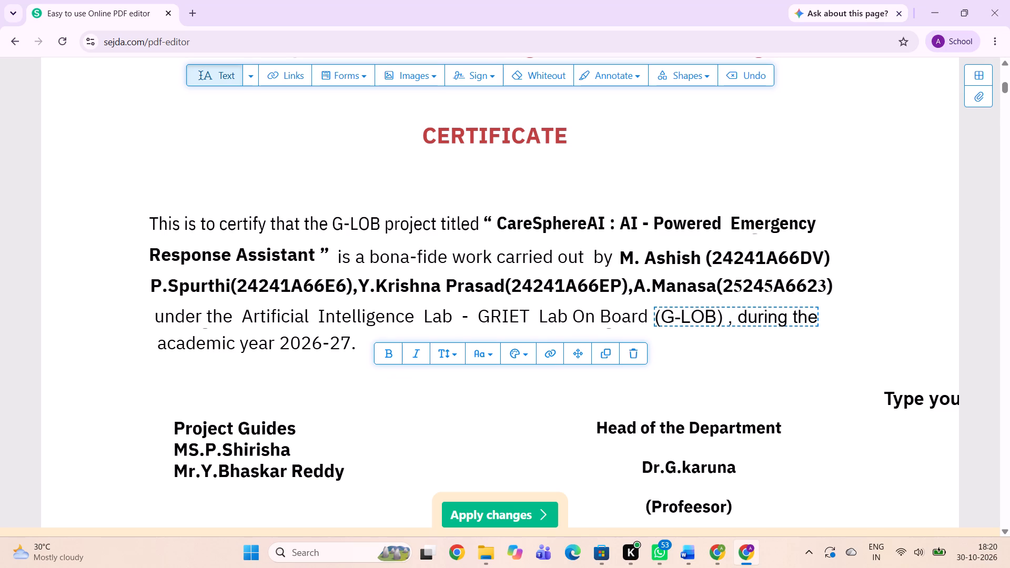
Nudge the "(G-LOB) , during the" text slightly further from "On Board", level with the line.
left_click(754, 317)
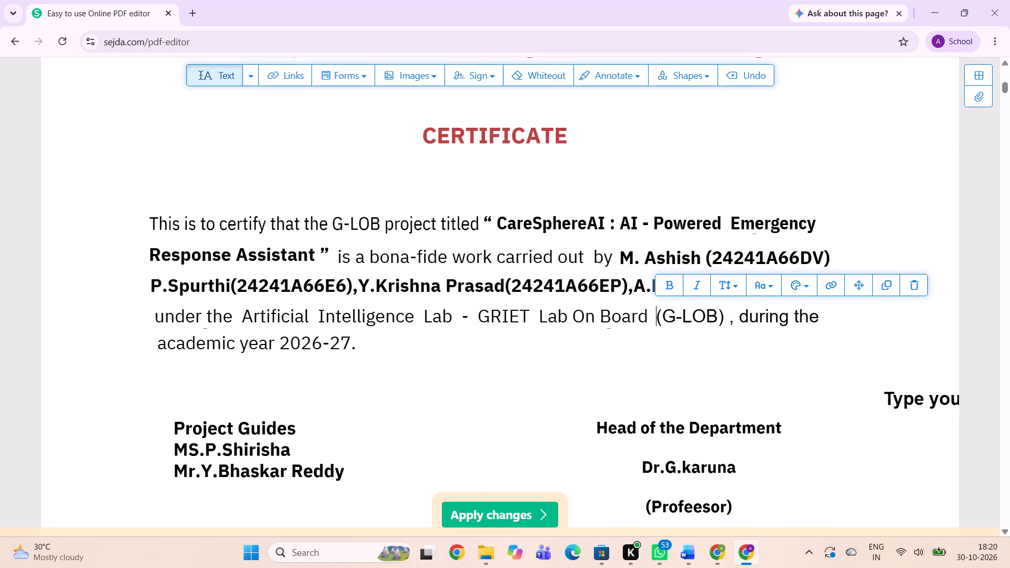
scroll(722, 419, "down", 1)
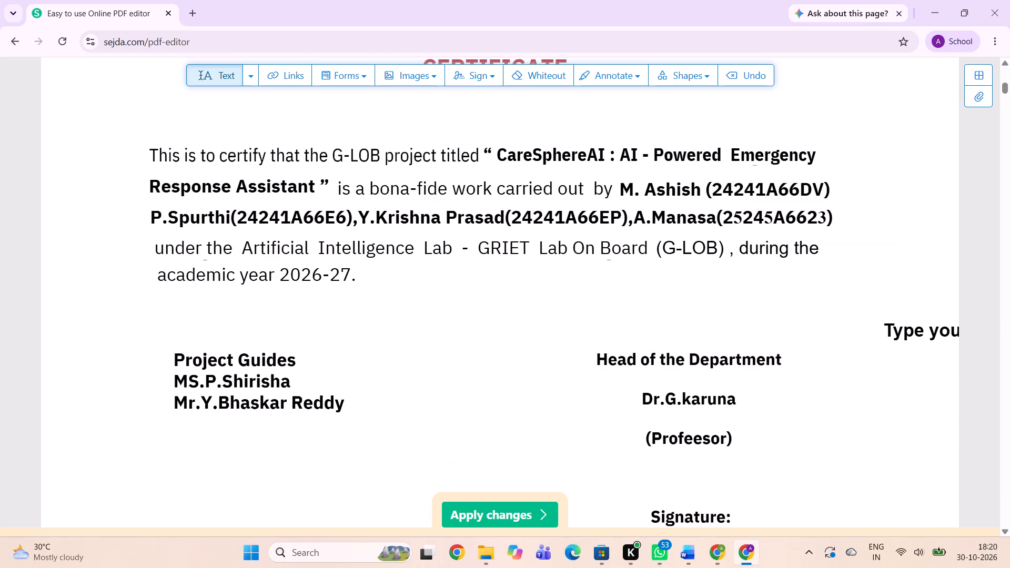
Move the department head's name and the "(Profeesor)" line up, close beneath "Head of the Department".
double_click(674, 397)
double_click(683, 443)
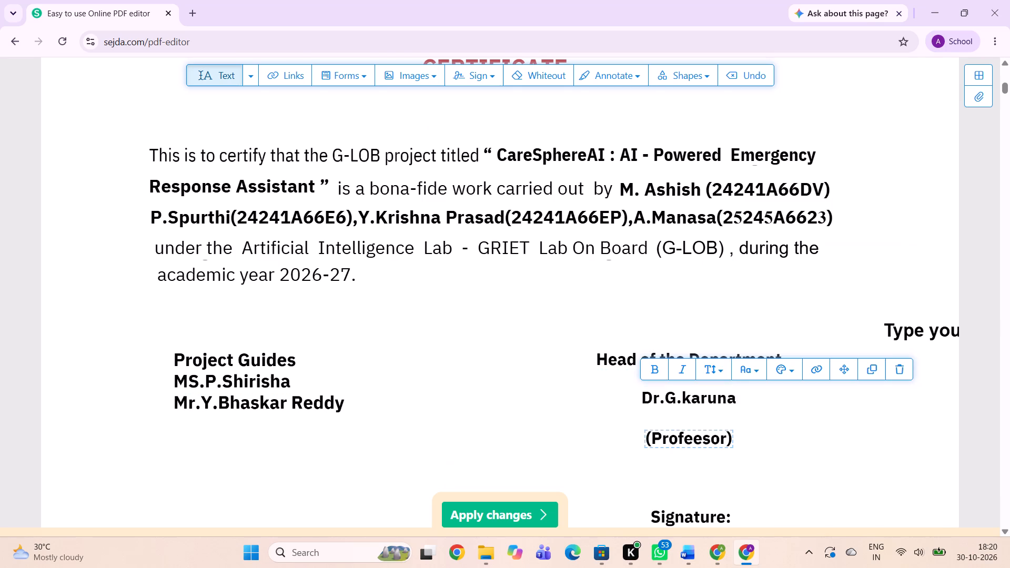
left_click(785, 443)
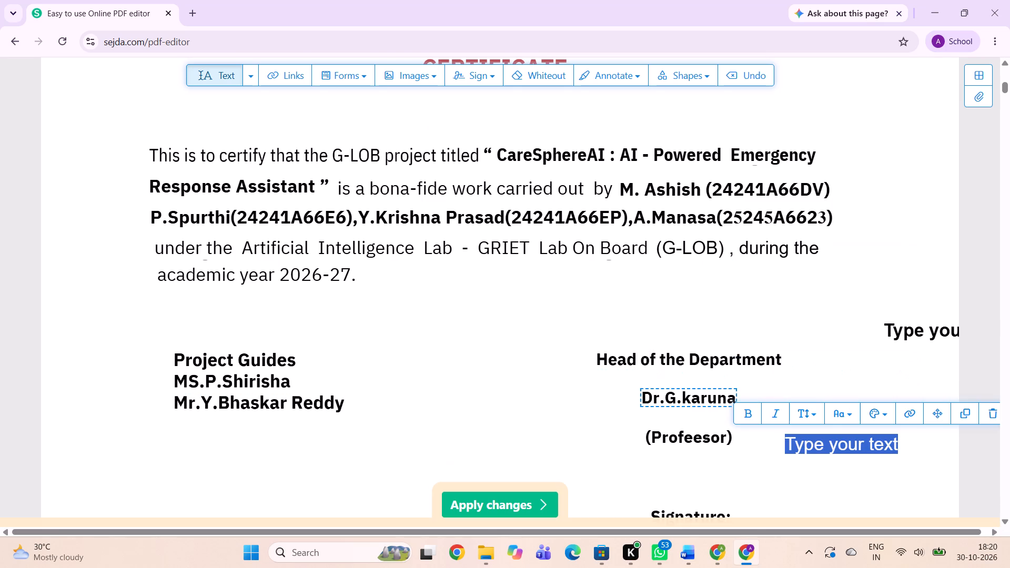
left_click_drag(685, 398, 675, 380)
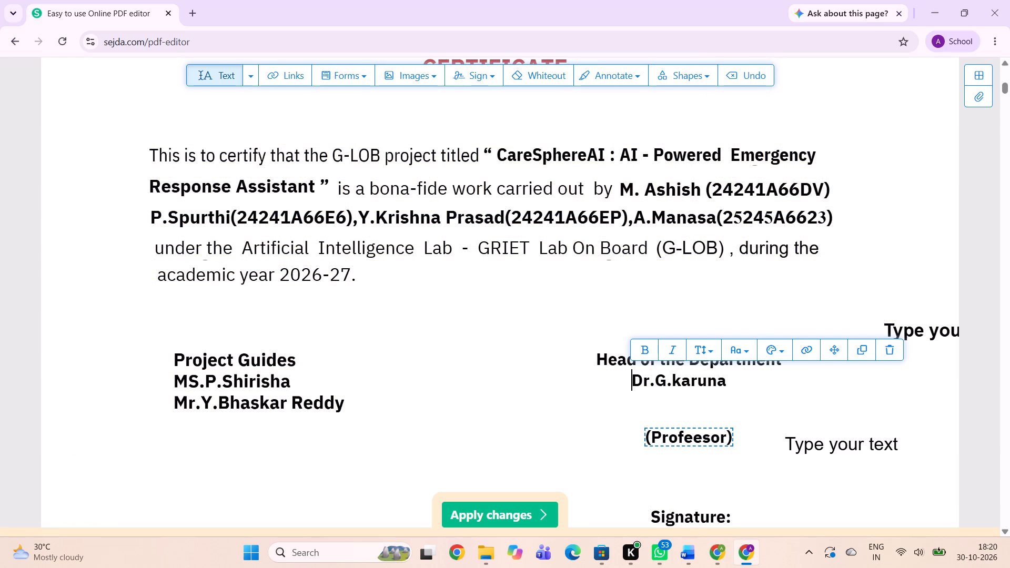
left_click_drag(698, 442, 690, 410)
Delete both stray "Type your text" placeholders, one beside the "(Profeesor)" line and one at the page's edge.
double_click(820, 436)
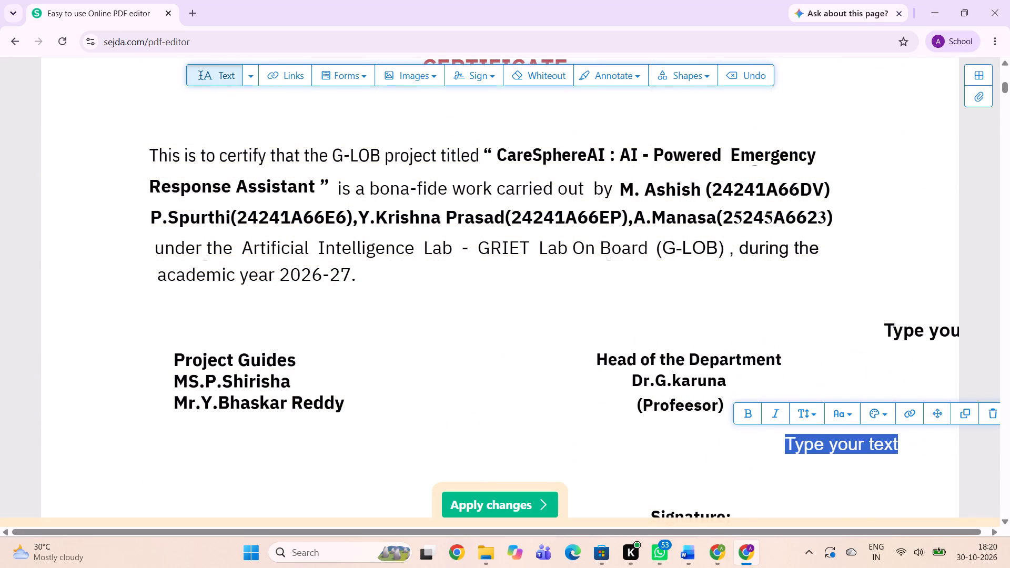
key("BackSpace")
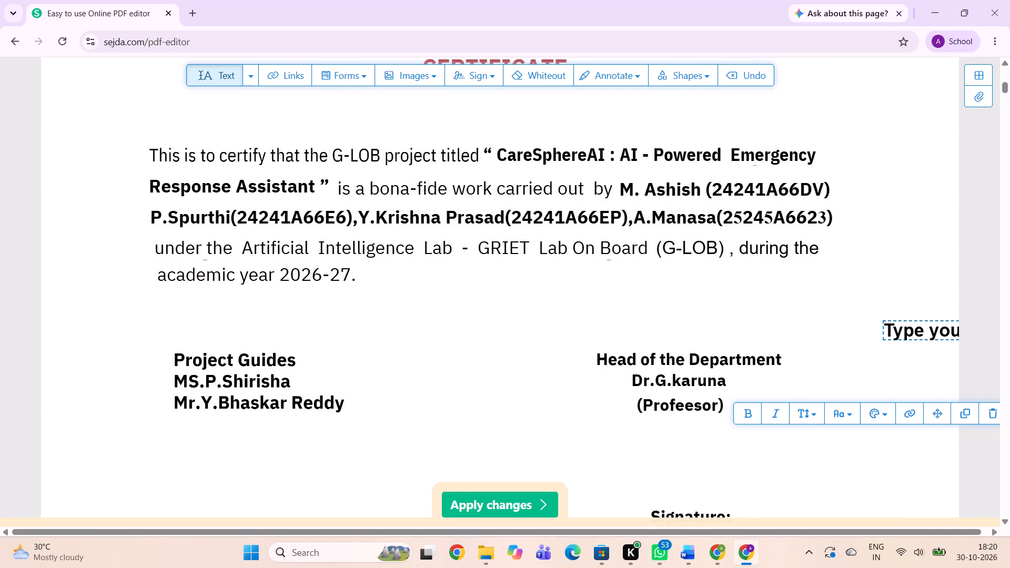
double_click(917, 336)
key("BackSpace")
Delete the "Signature:" text below the Head of the Department block.
scroll(845, 430, "down", 2)
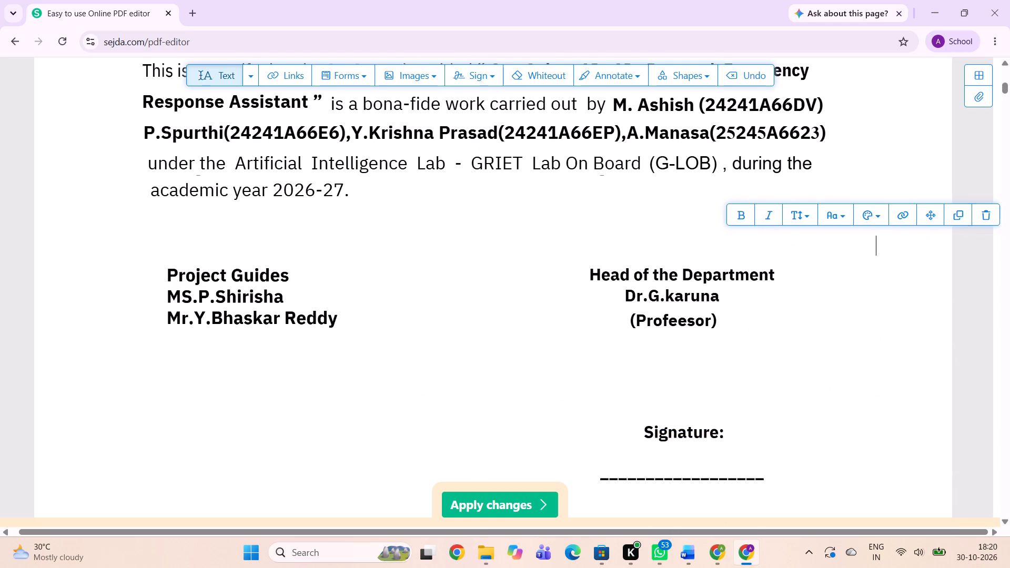
double_click(708, 428)
key("BackSpace")
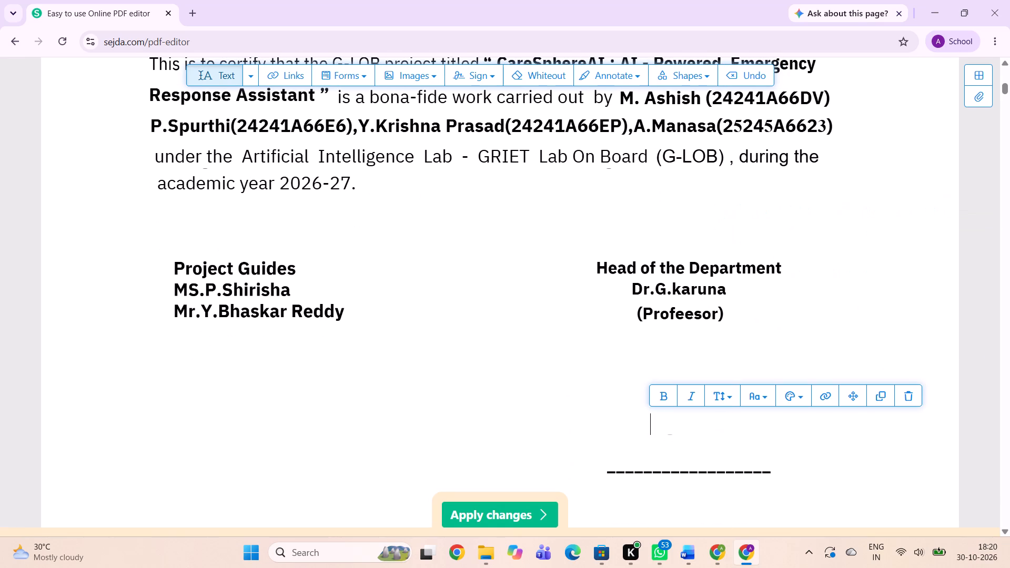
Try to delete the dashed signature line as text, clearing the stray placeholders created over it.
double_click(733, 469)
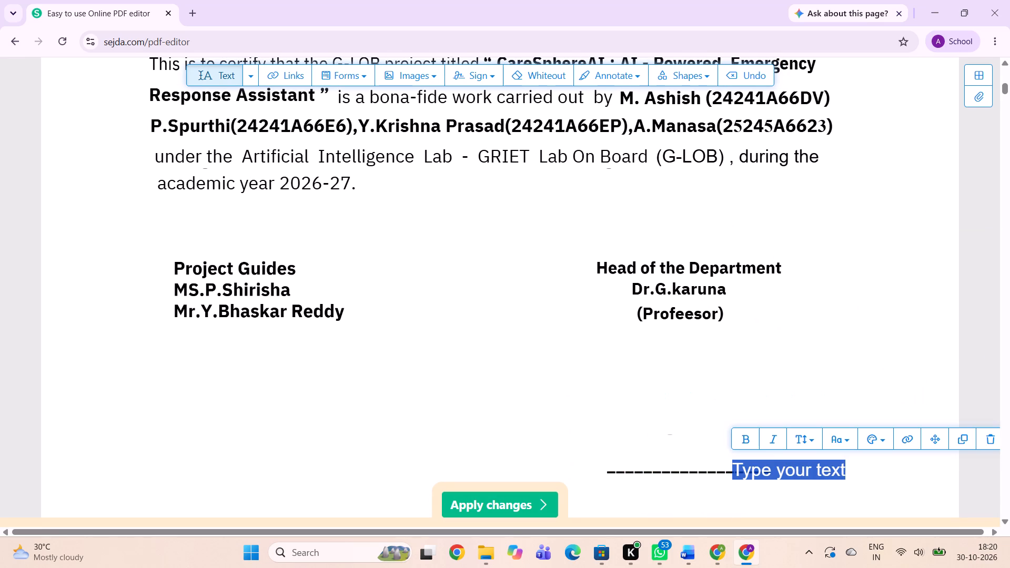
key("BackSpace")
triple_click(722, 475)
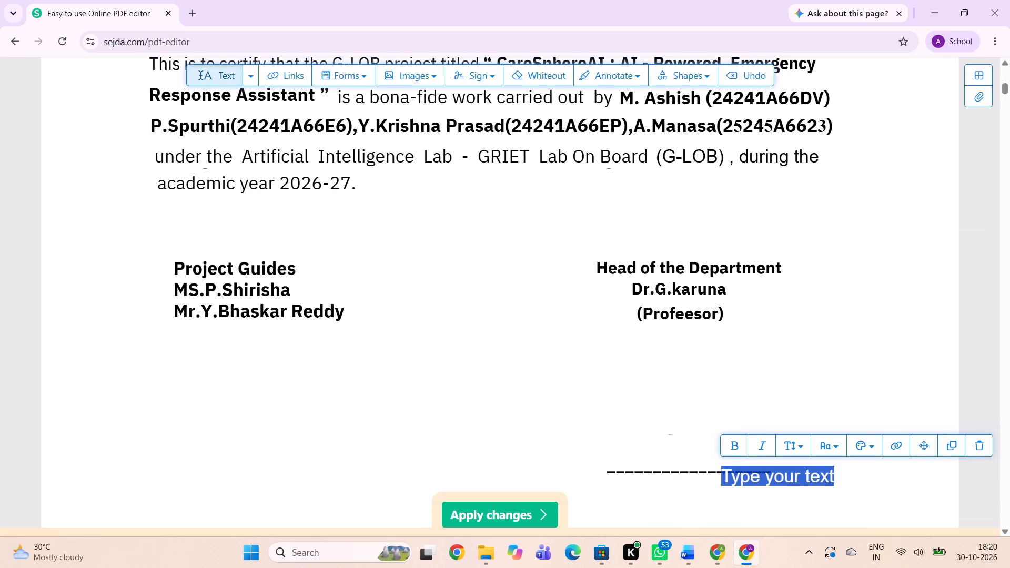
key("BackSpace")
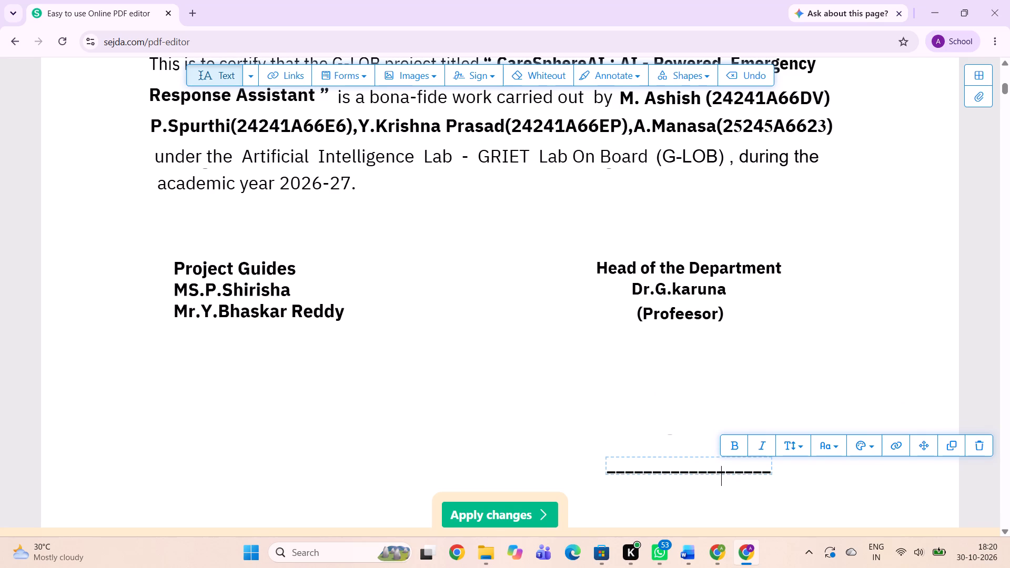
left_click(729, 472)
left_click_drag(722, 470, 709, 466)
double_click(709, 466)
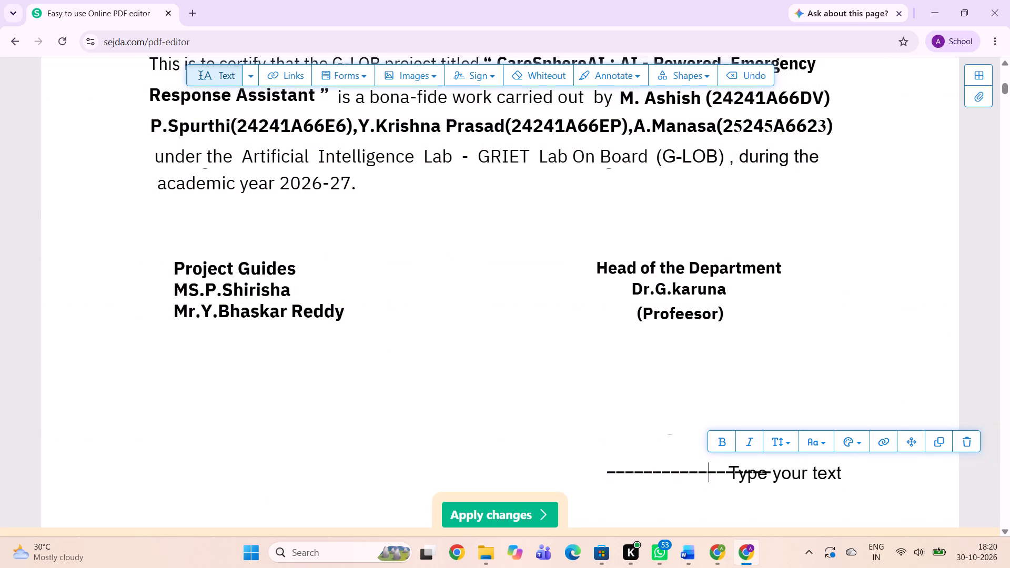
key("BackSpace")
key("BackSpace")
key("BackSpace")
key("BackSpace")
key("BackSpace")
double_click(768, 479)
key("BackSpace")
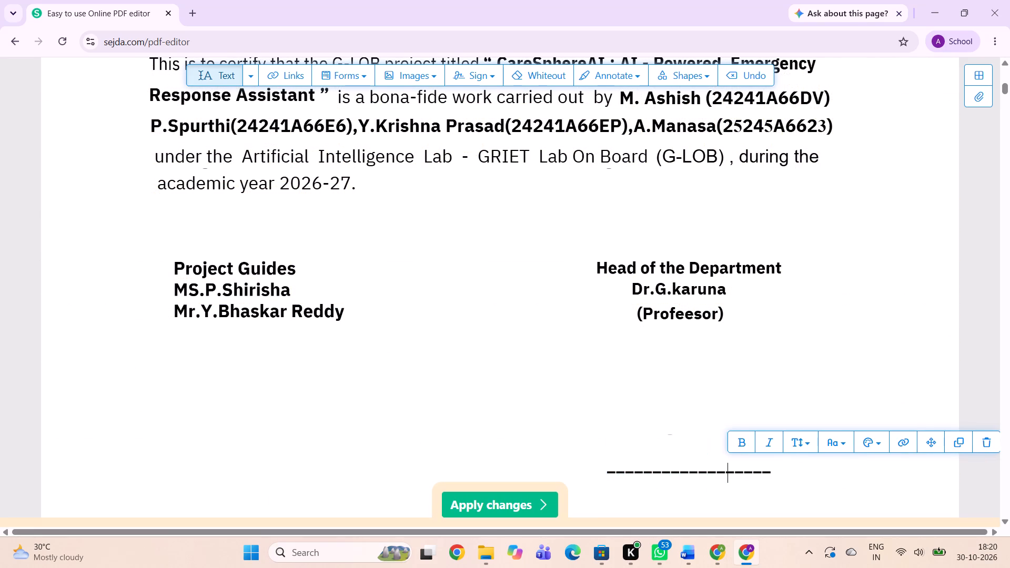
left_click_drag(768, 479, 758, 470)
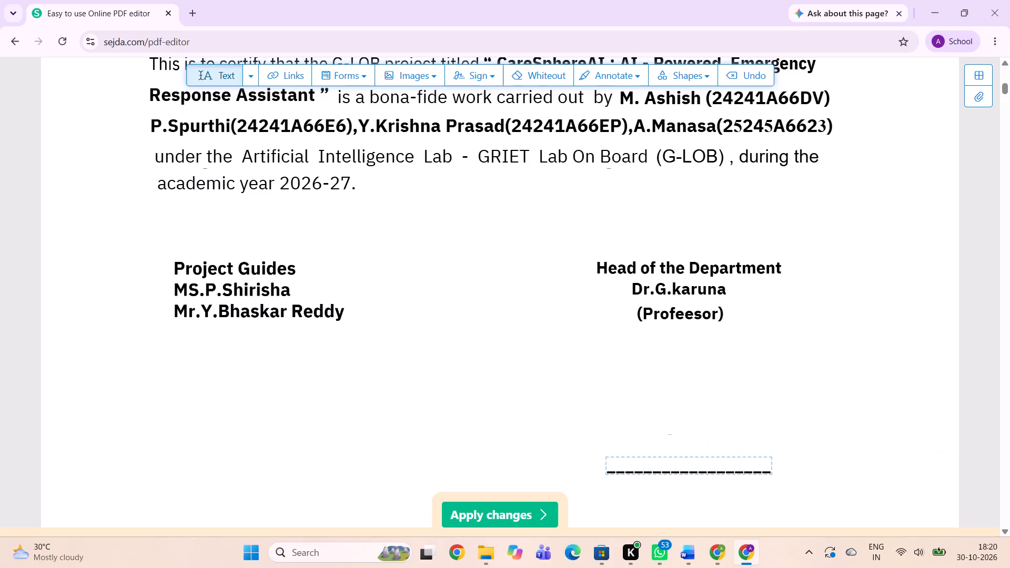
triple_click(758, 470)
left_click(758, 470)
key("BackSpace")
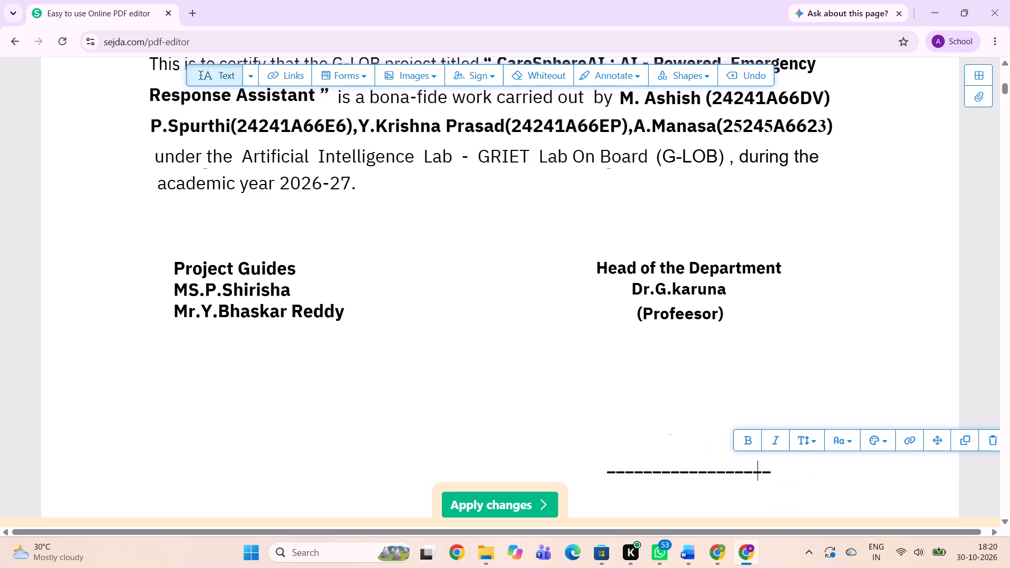
Cover the dashed signature line with a Whiteout rectangle slightly wider than the line.
left_click(537, 74)
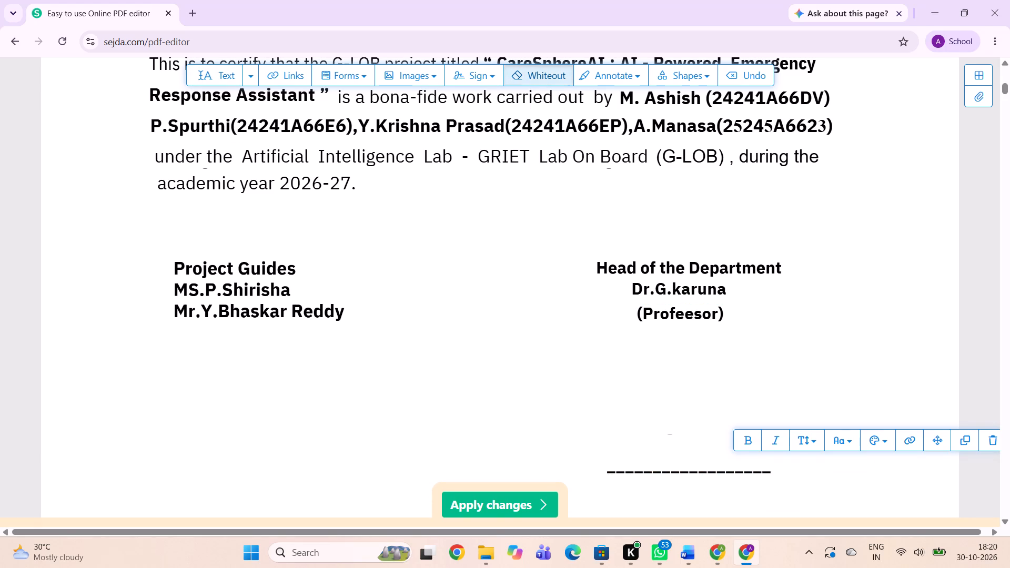
left_click_drag(594, 438, 781, 501)
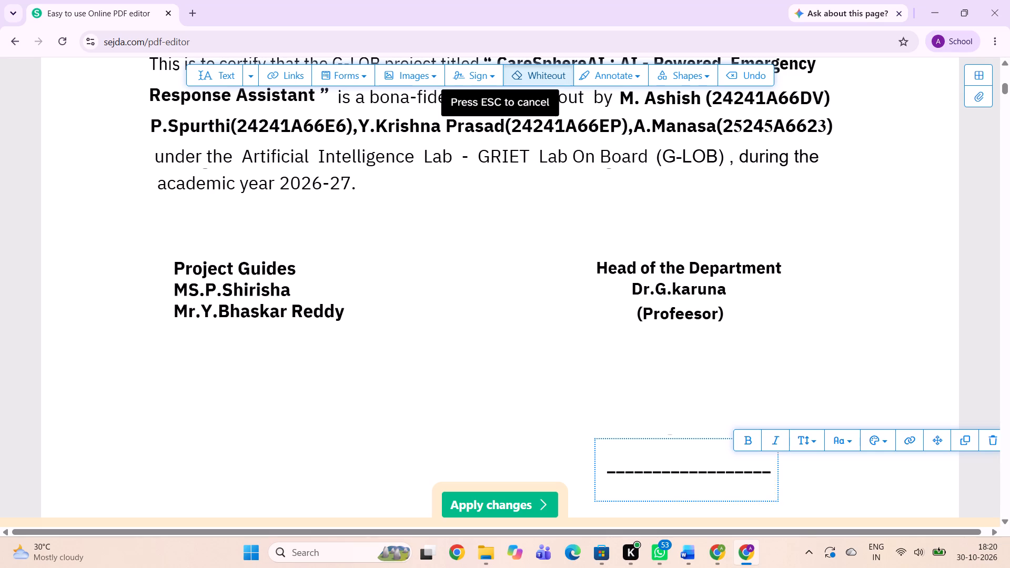
left_click_drag(781, 501, 786, 499)
left_click(862, 441)
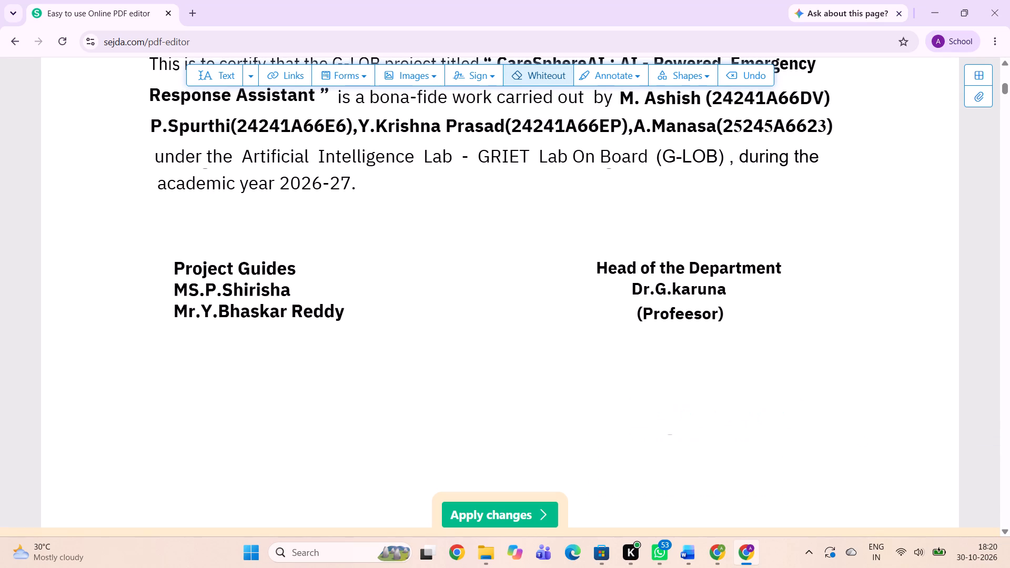
Correct the spelling of "(Profeesor)" to "(Professor)" beneath the department head's name.
scroll(781, 346, "down", 1)
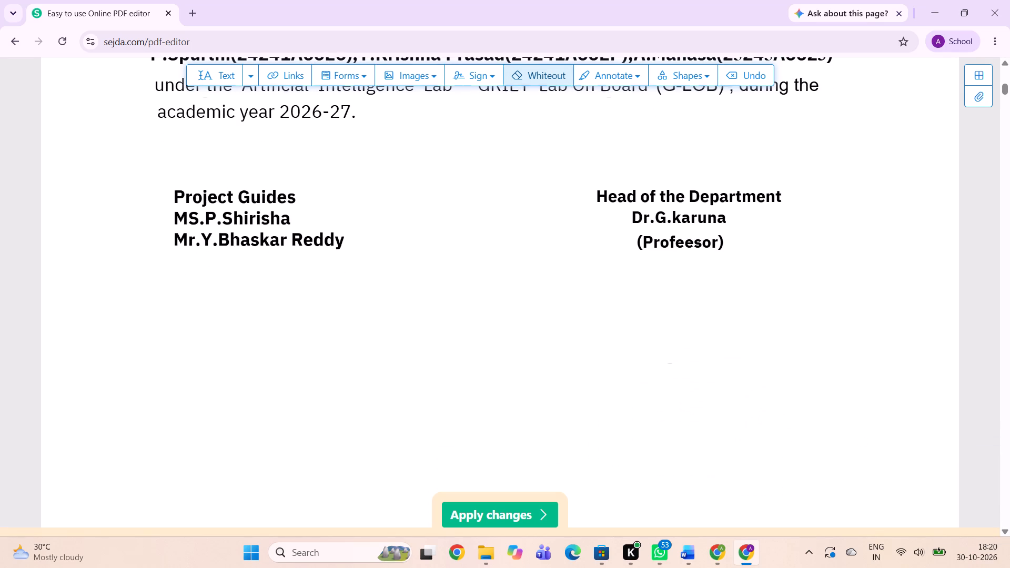
left_click(766, 266)
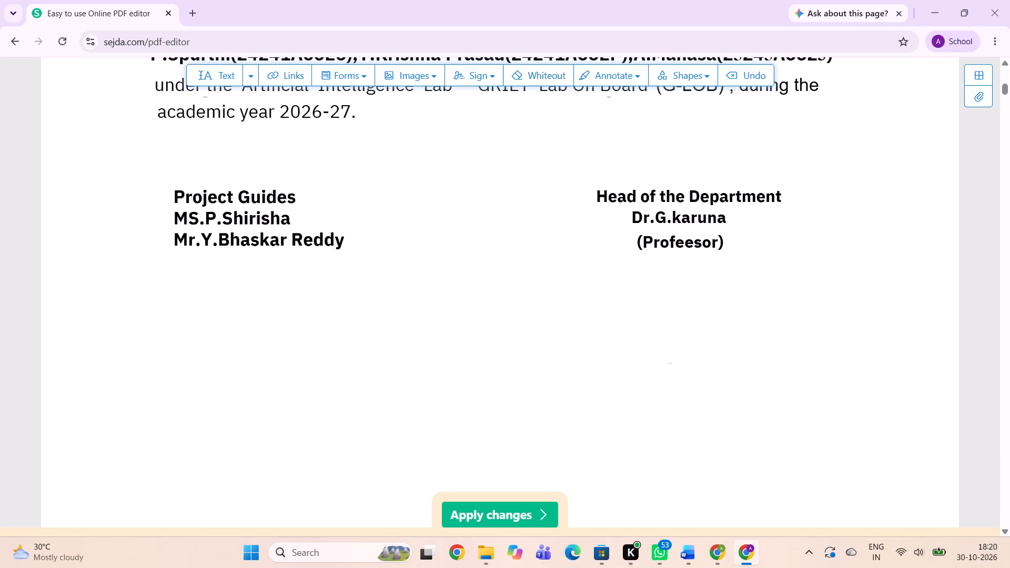
left_click(225, 74)
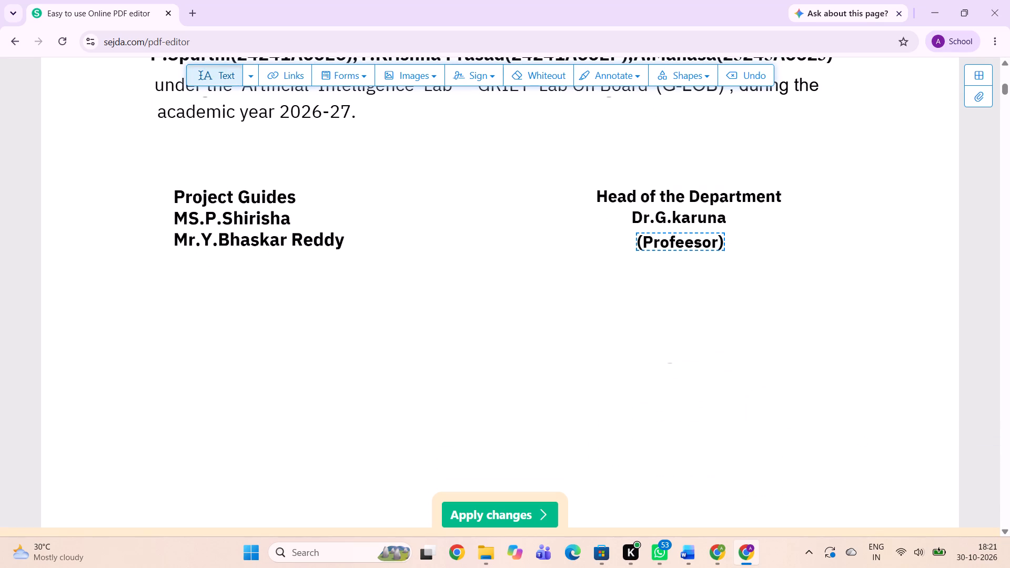
left_click(701, 248)
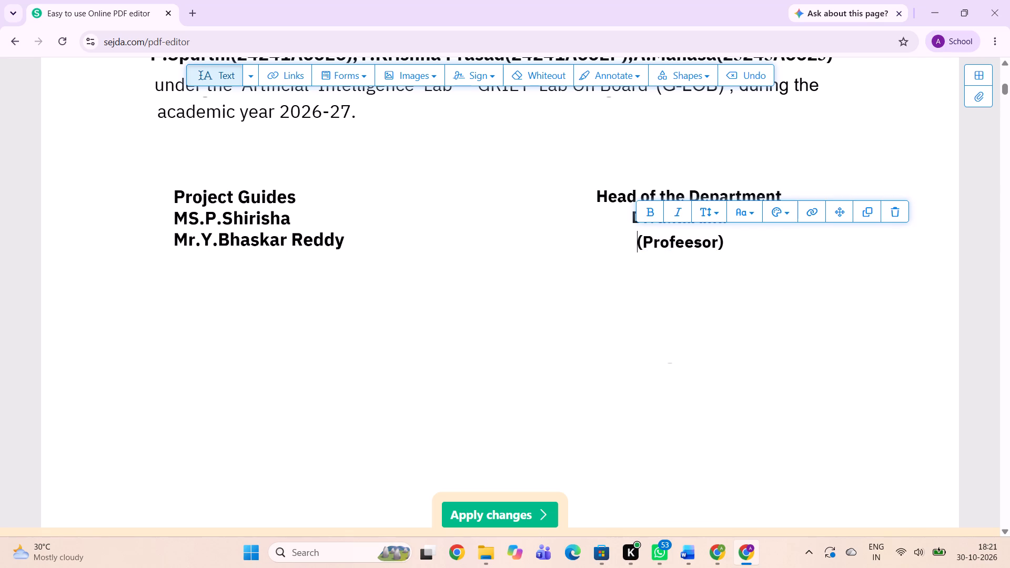
left_click(691, 238)
key("BackSpace")
left_click(675, 240)
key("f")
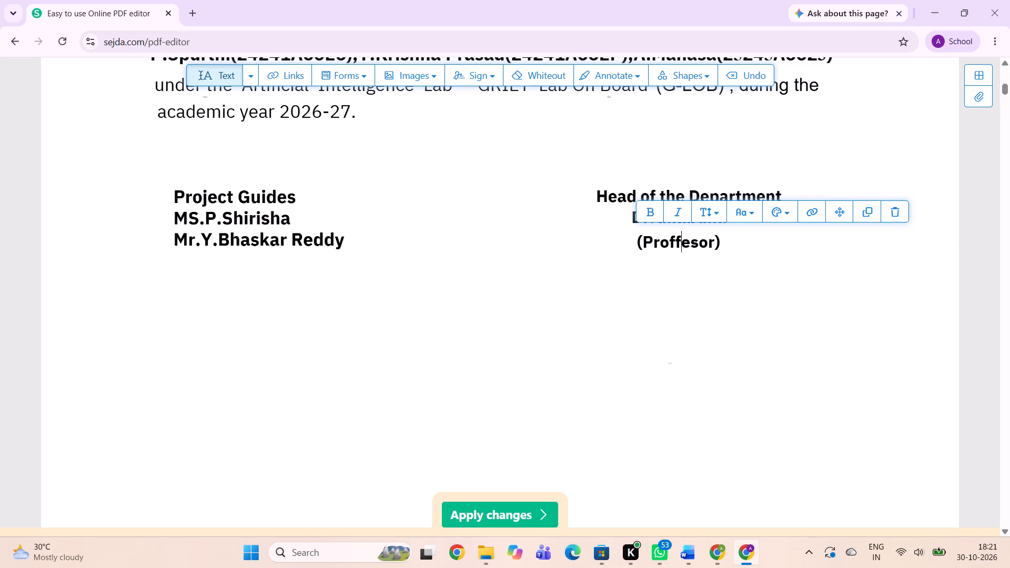
key("BackSpace")
left_click(687, 244)
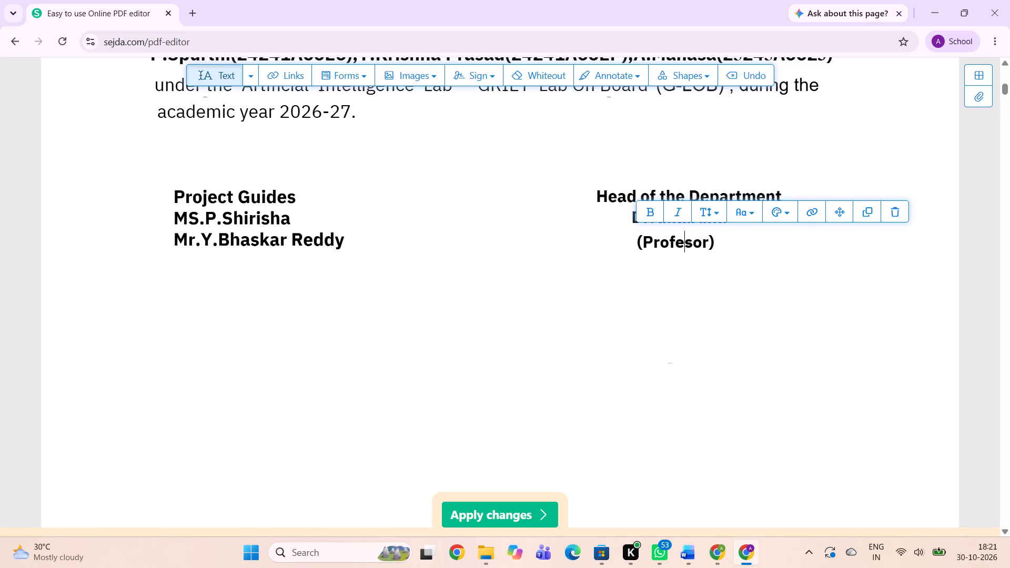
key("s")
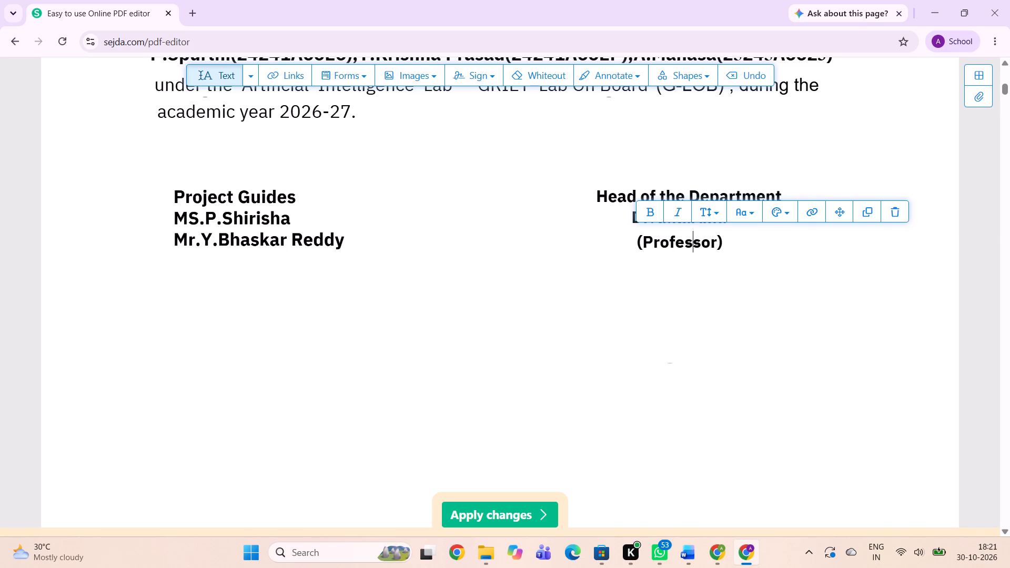
Move "(Professor)" up closer beneath the department head's name and delete the stray "Type your text" placeholder beside it.
left_click(737, 245)
left_click_drag(712, 246, 710, 237)
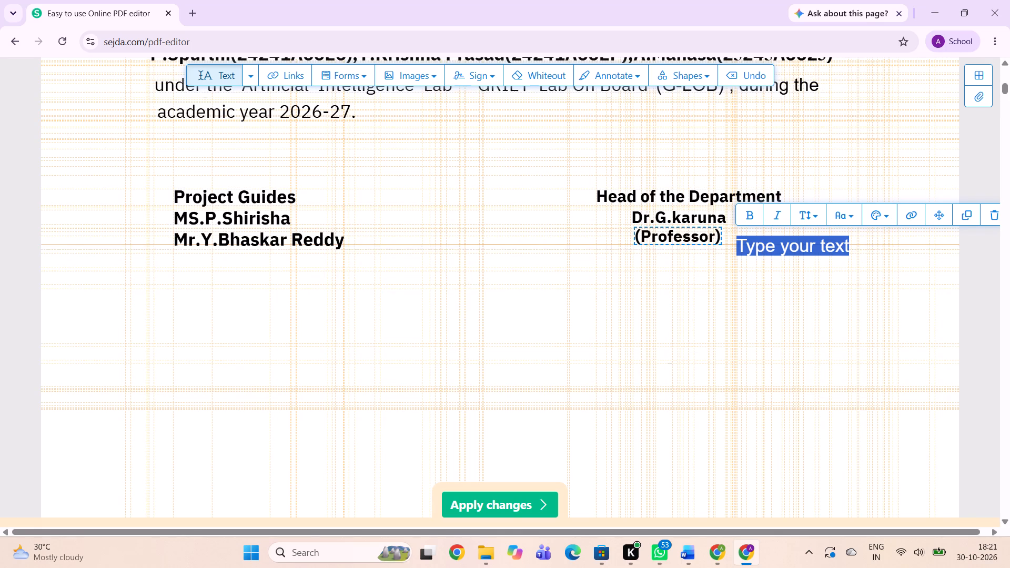
left_click_drag(710, 237, 710, 239)
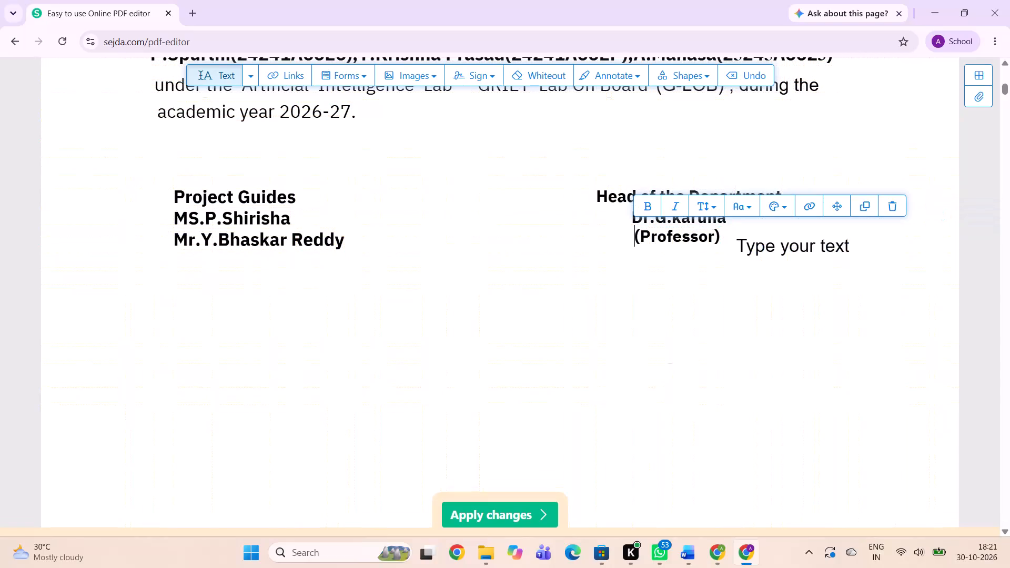
double_click(781, 246)
key("BackSpace")
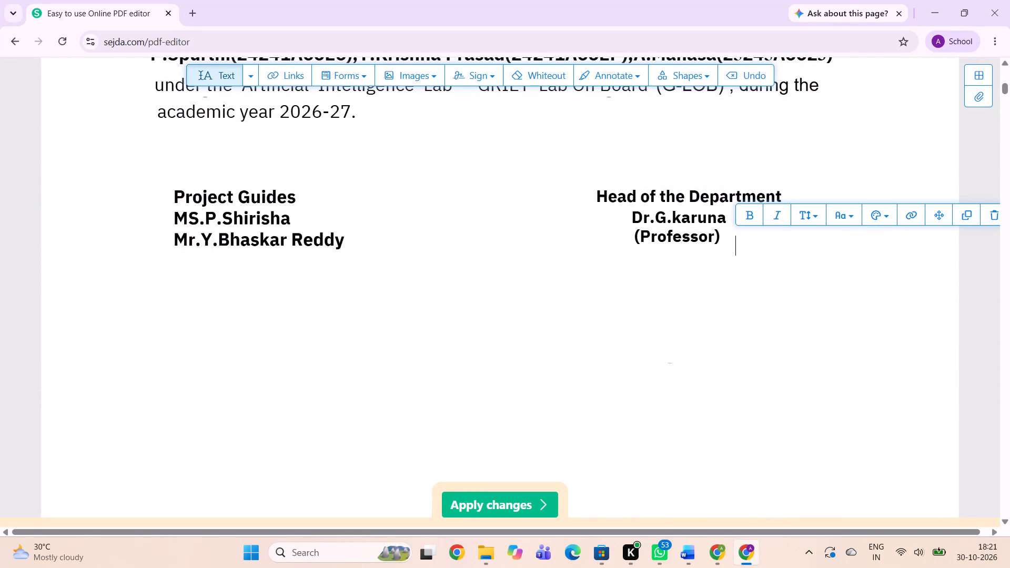
Move the department head's name and "(Professor)" leftward so both start beneath the beginning of the "Head of the Department" heading.
left_click(692, 220)
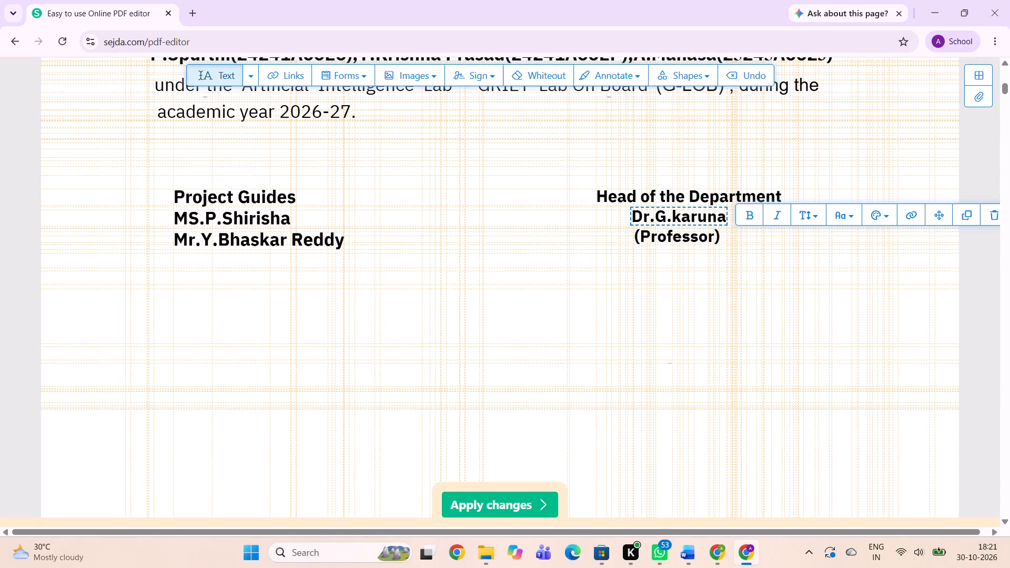
left_click(805, 239)
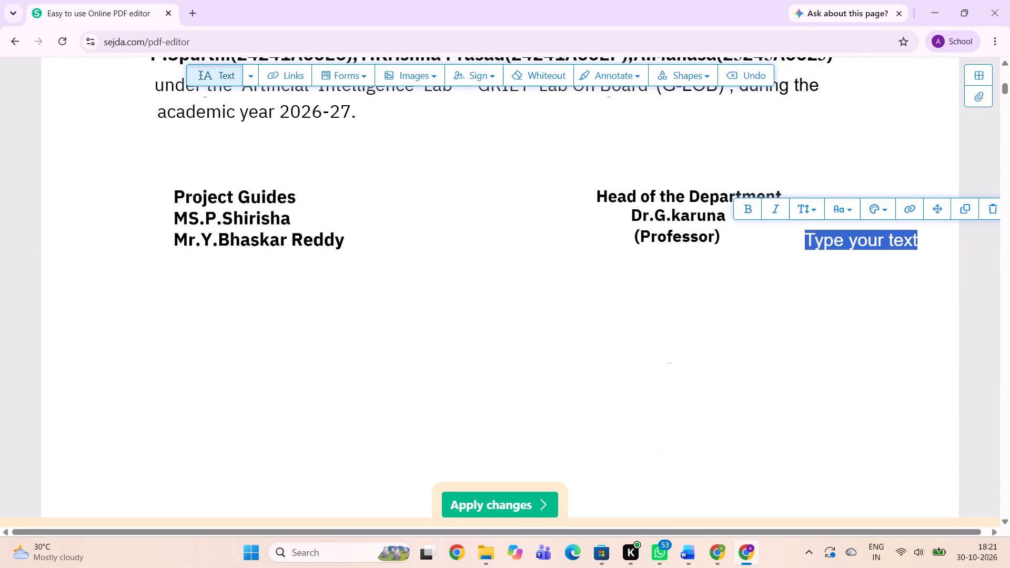
left_click_drag(665, 217, 644, 220)
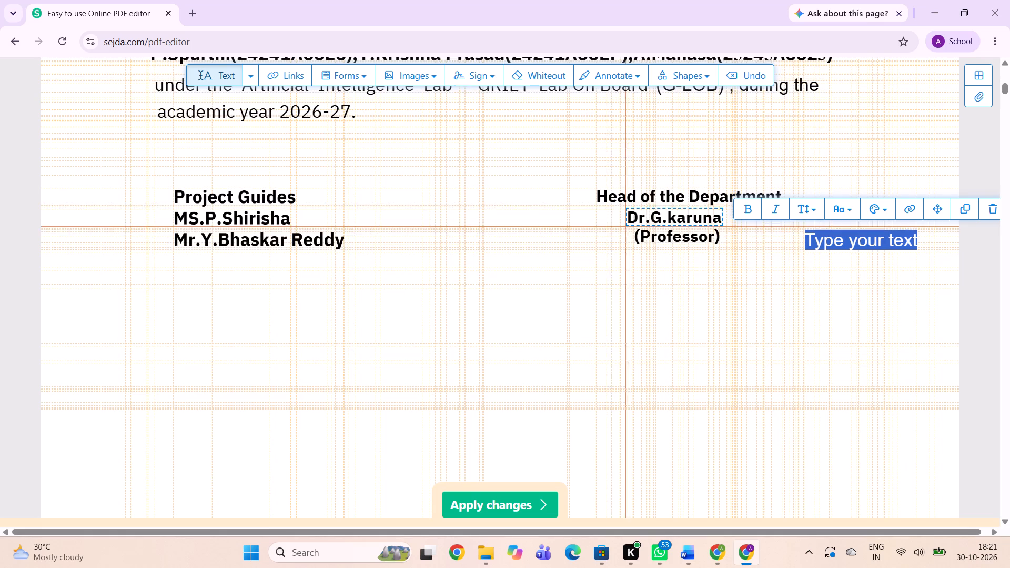
left_click_drag(644, 220, 631, 219)
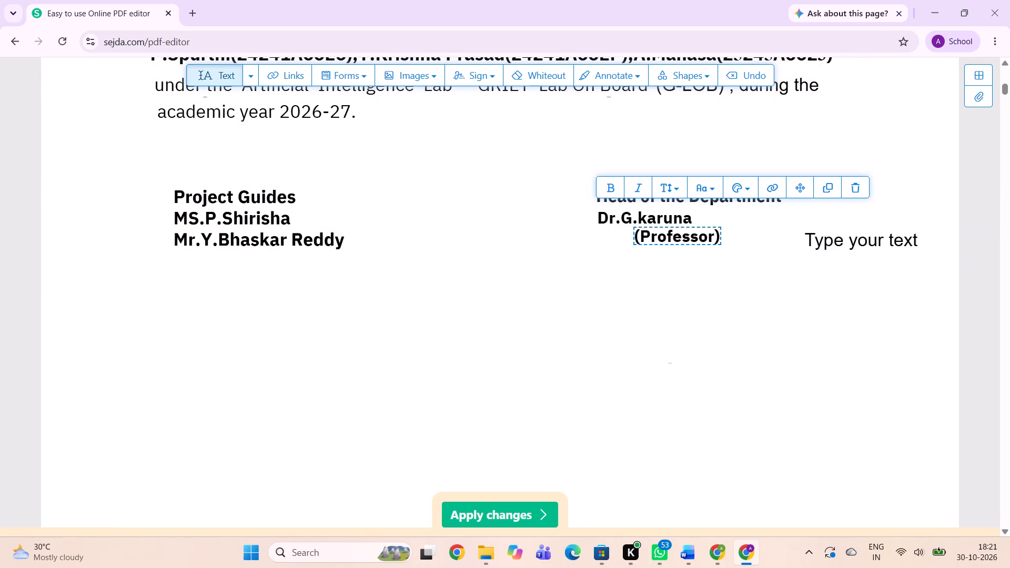
left_click_drag(660, 237, 628, 239)
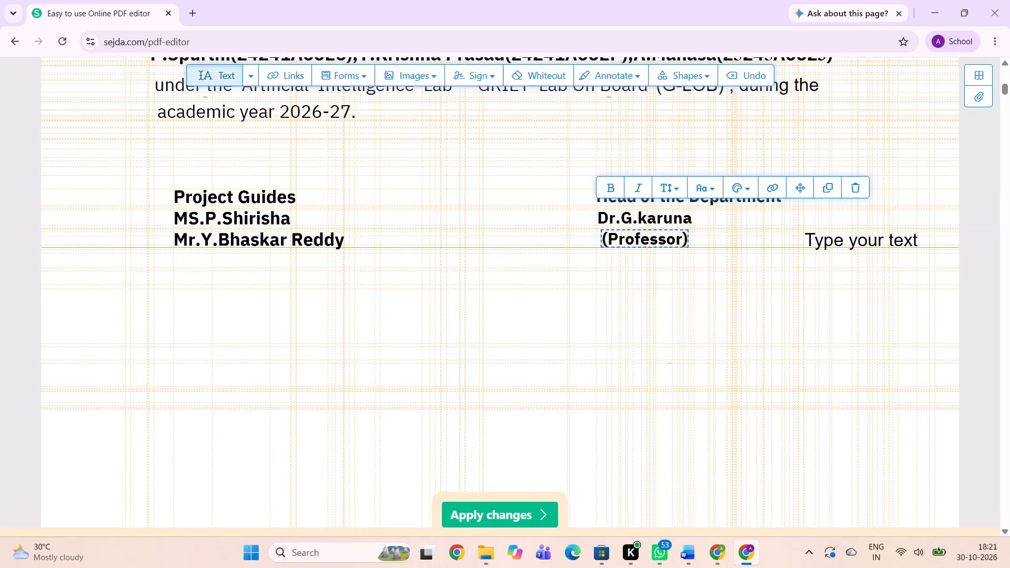
left_click_drag(628, 239, 627, 239)
Set the font size of "(Professor)" beneath the department head's name to 10.
triple_click(627, 239)
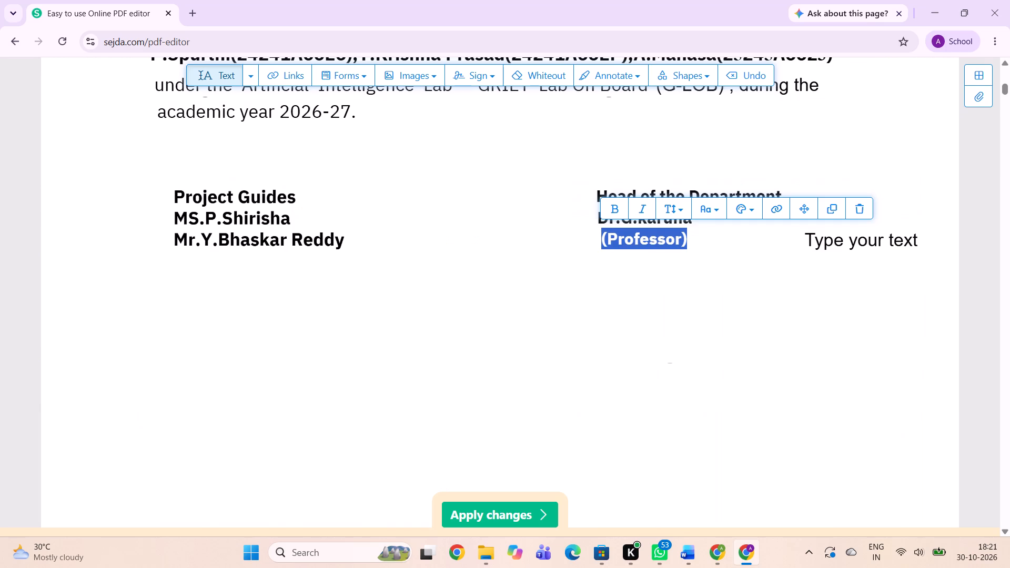
left_click(670, 202)
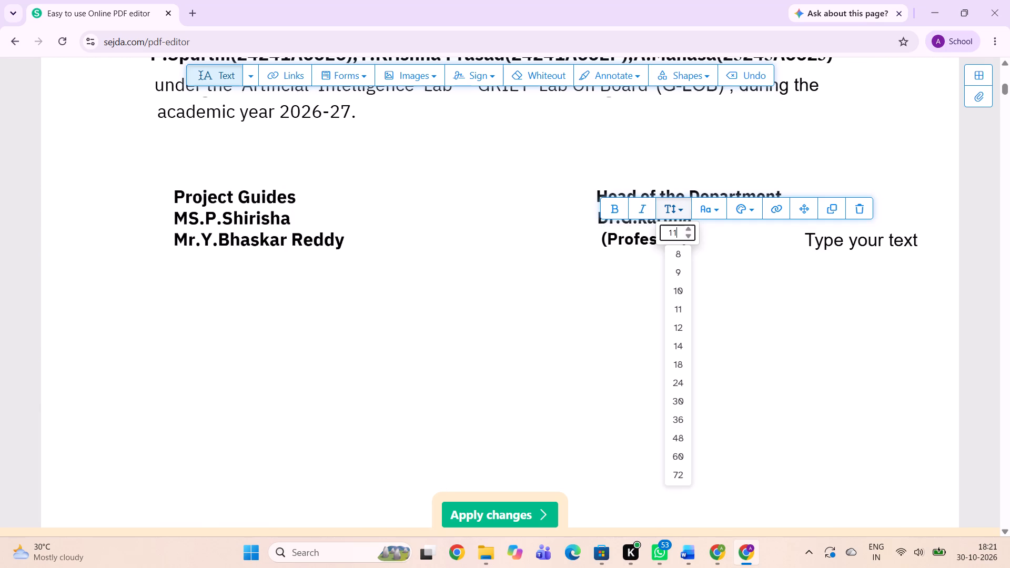
left_click(679, 289)
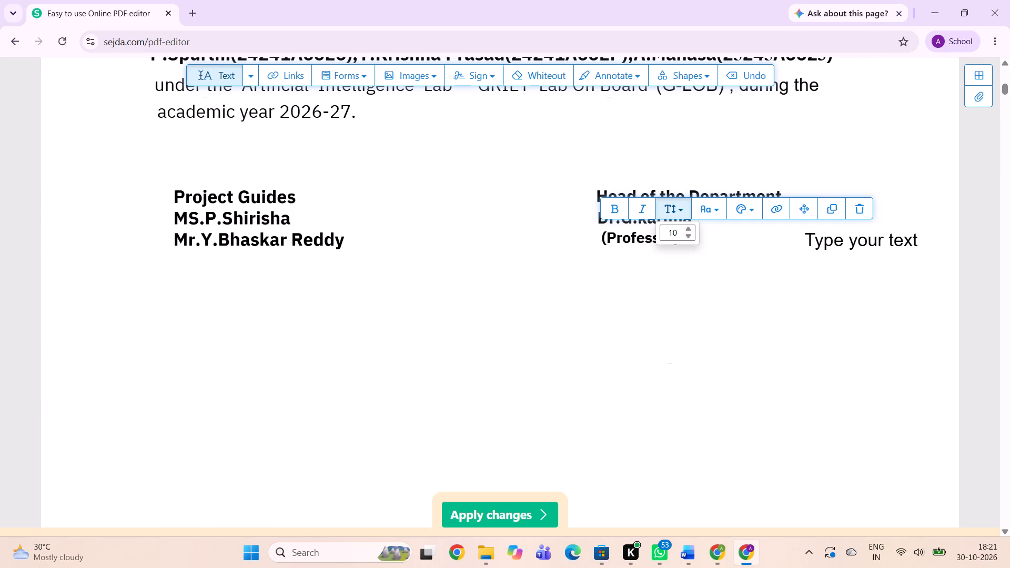
left_click(757, 293)
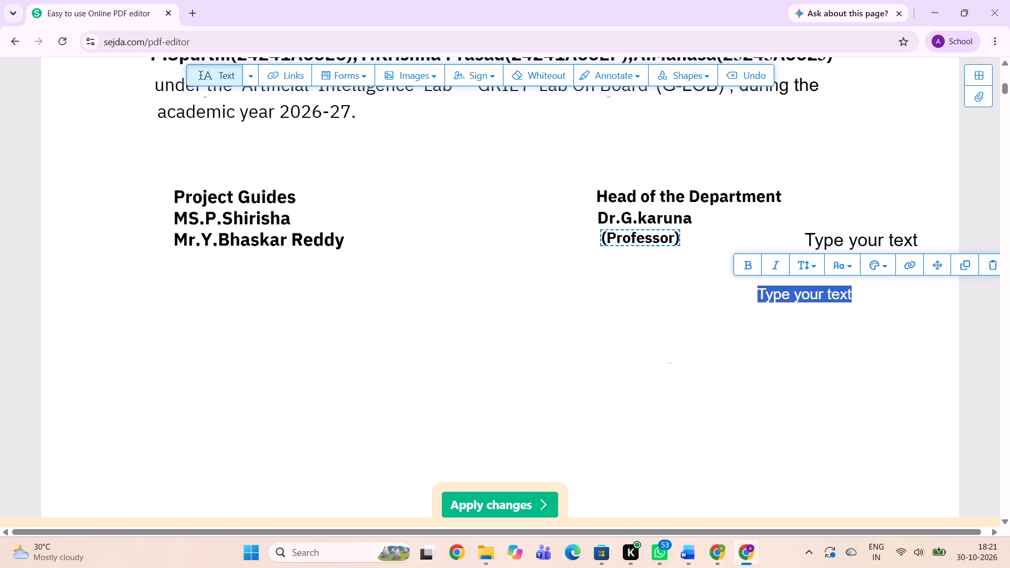
Nudge "(Professor)" slightly left and down so it aligns with the heading's left edge and the second project guide's line.
left_click_drag(620, 239, 615, 240)
left_click(701, 244)
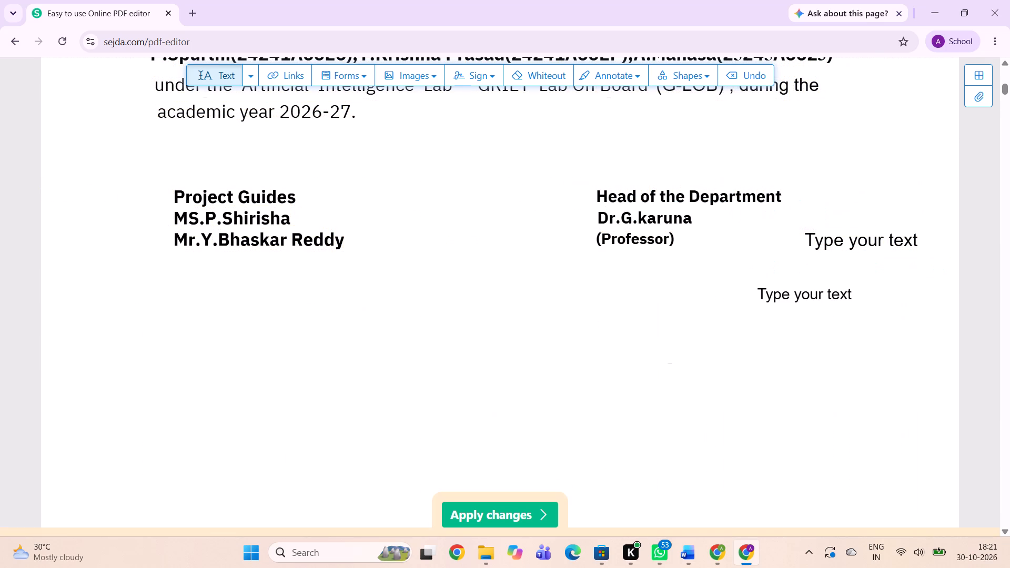
left_click(646, 241)
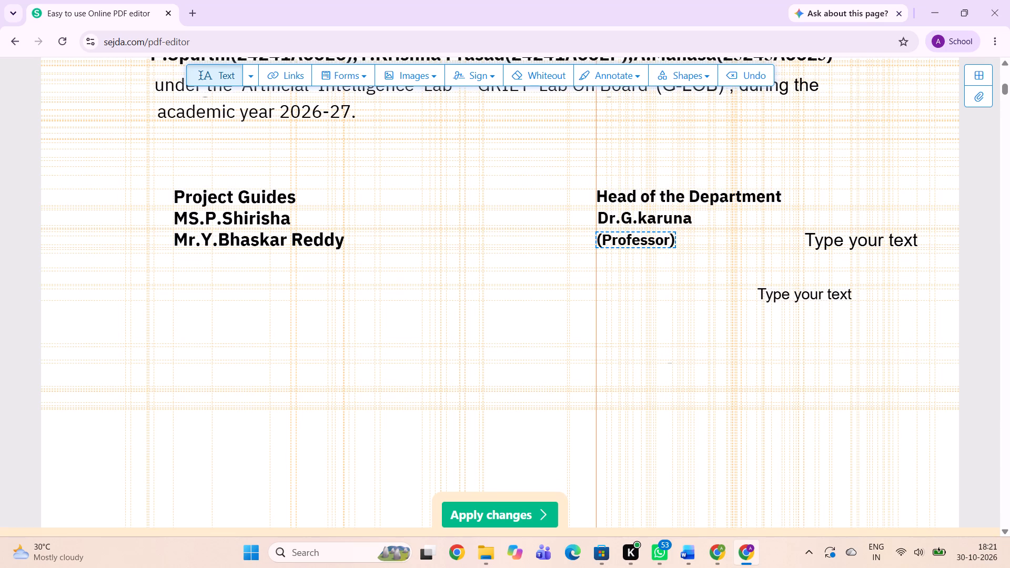
left_click(709, 238)
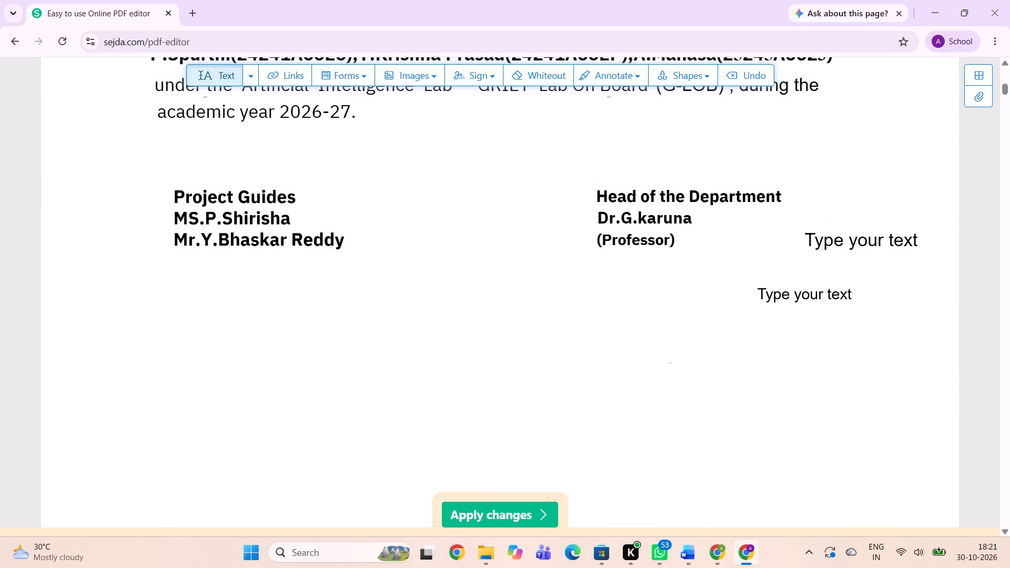
Delete the two stray "Type your text" placeholders beside and below the department head's signature block.
double_click(820, 236)
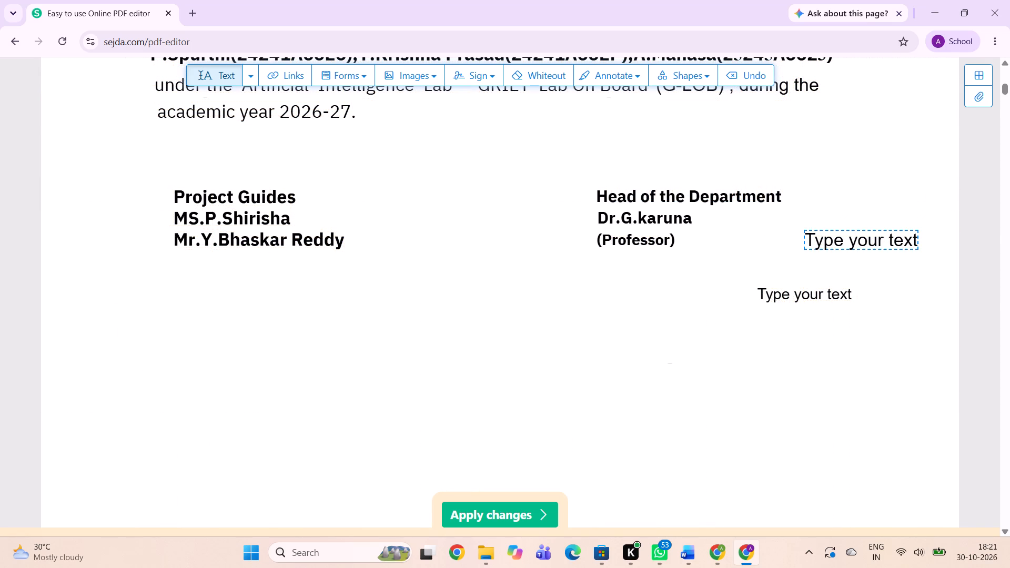
key("BackSpace")
double_click(809, 295)
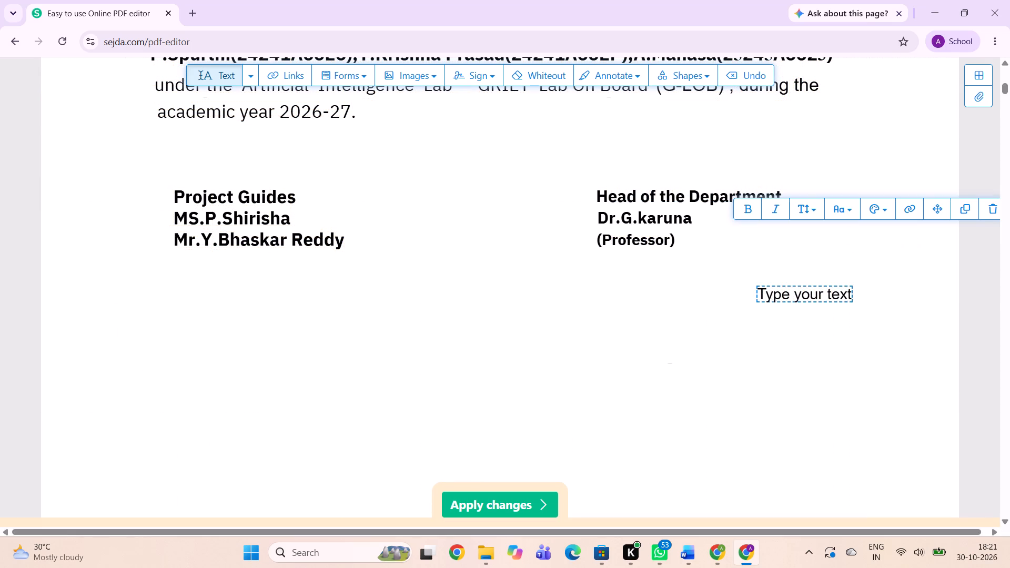
key("BackSpace")
Set the font size of the "Project Guides" heading and both guide names beneath it to 12.
scroll(415, 280, "up", 1)
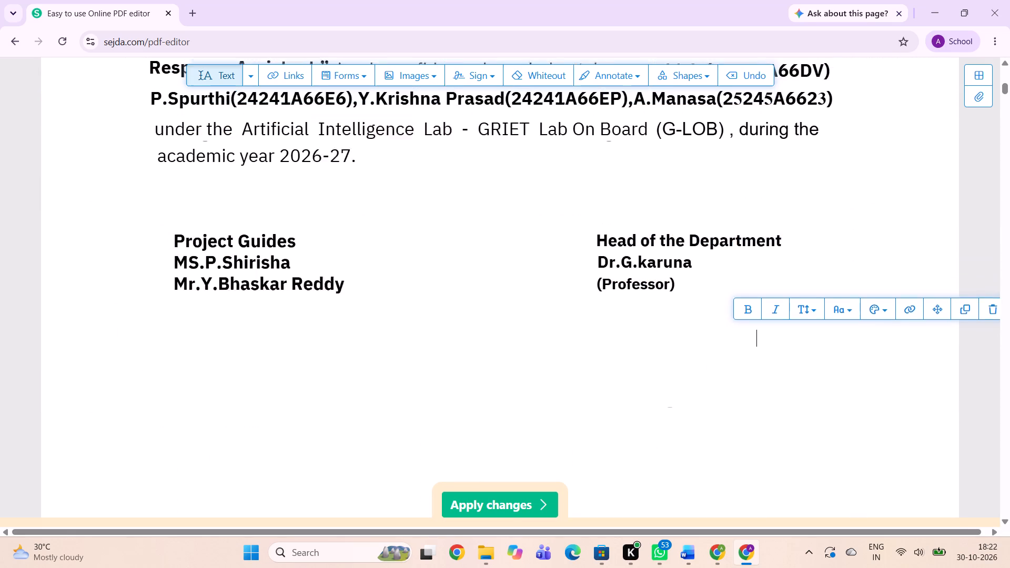
scroll(415, 280, "up", 1)
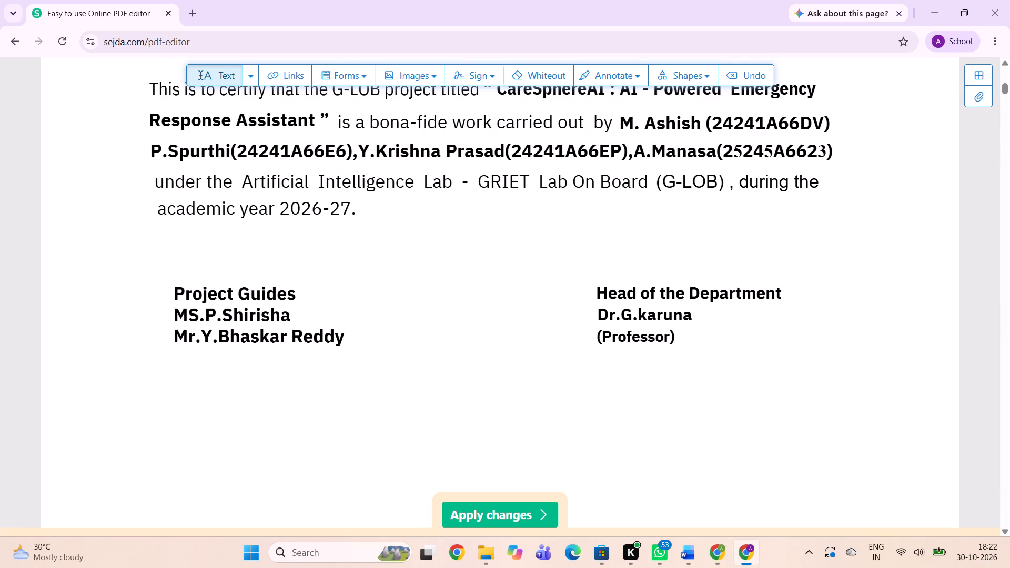
left_click(279, 292)
left_click(250, 257)
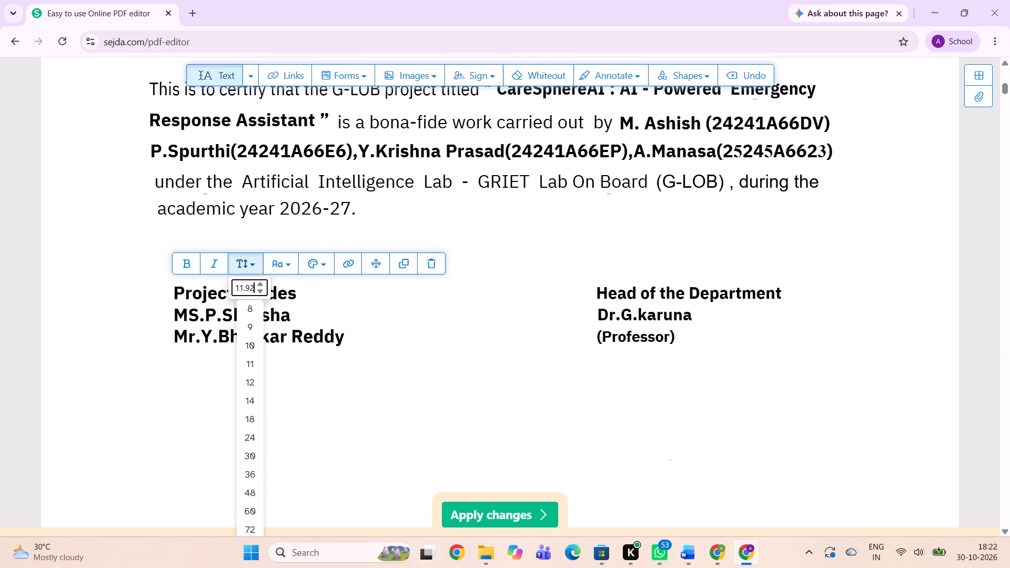
left_click(250, 383)
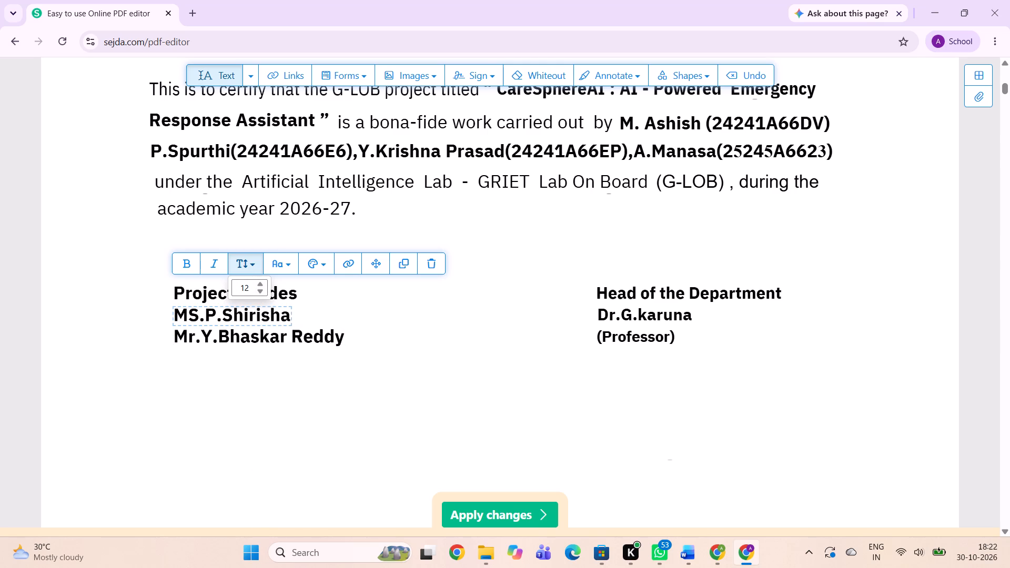
double_click(240, 317)
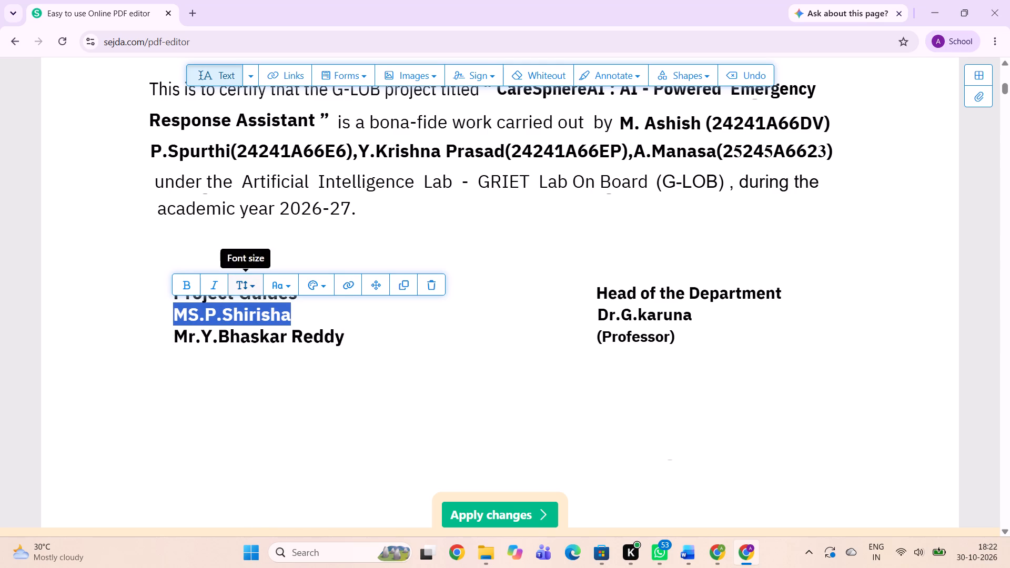
left_click(251, 285)
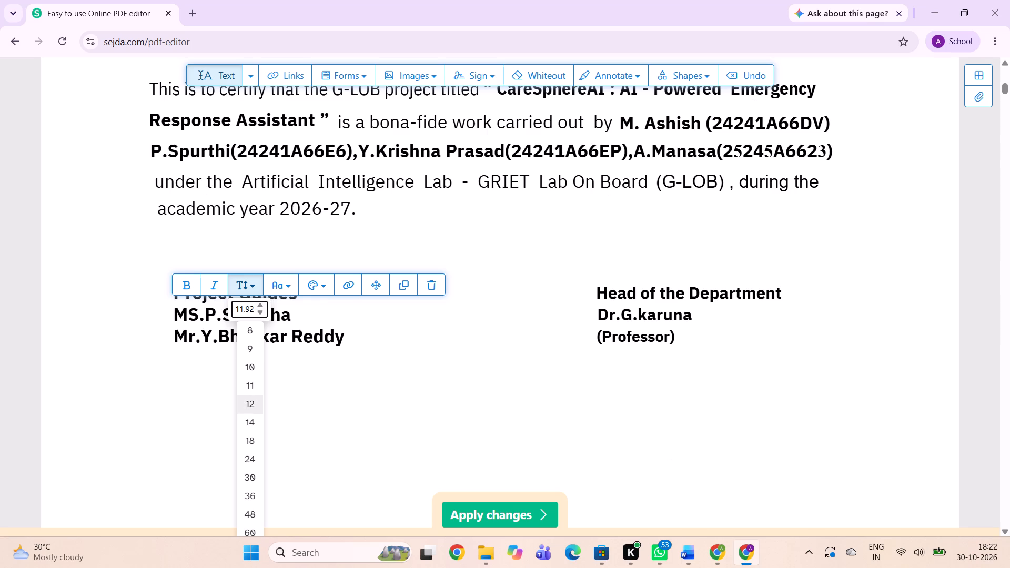
left_click(249, 400)
double_click(223, 343)
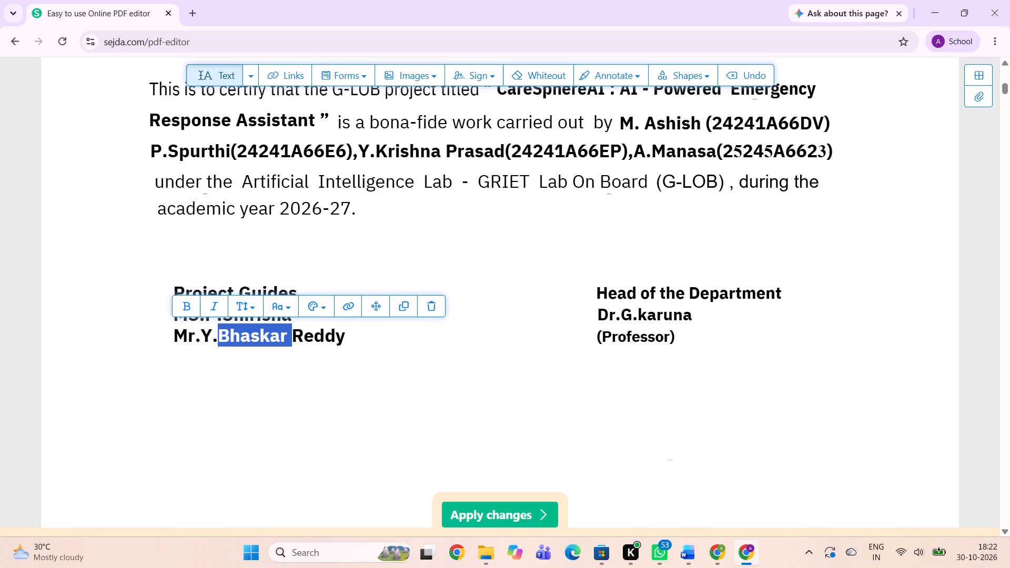
left_click(254, 309)
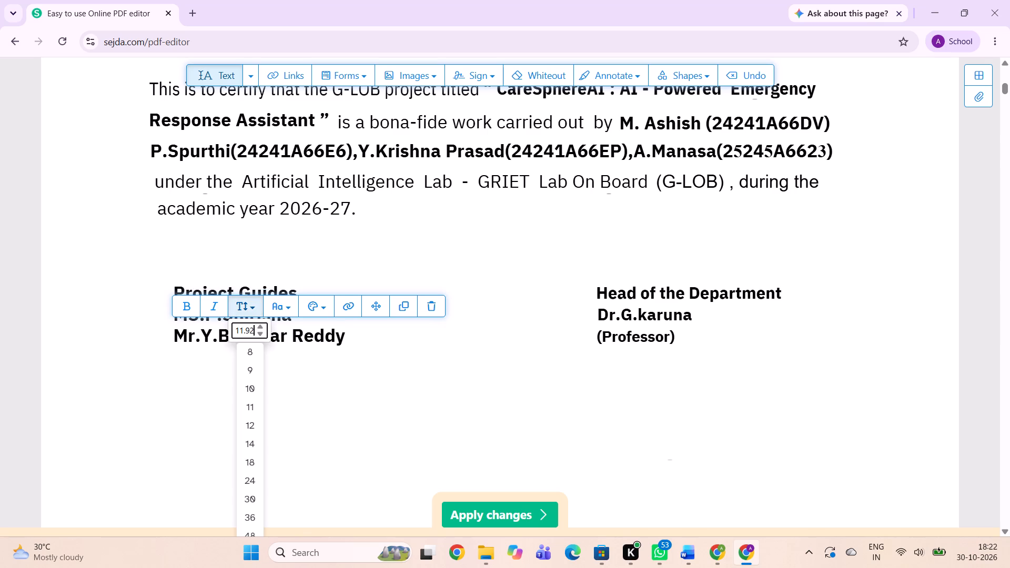
left_click(254, 423)
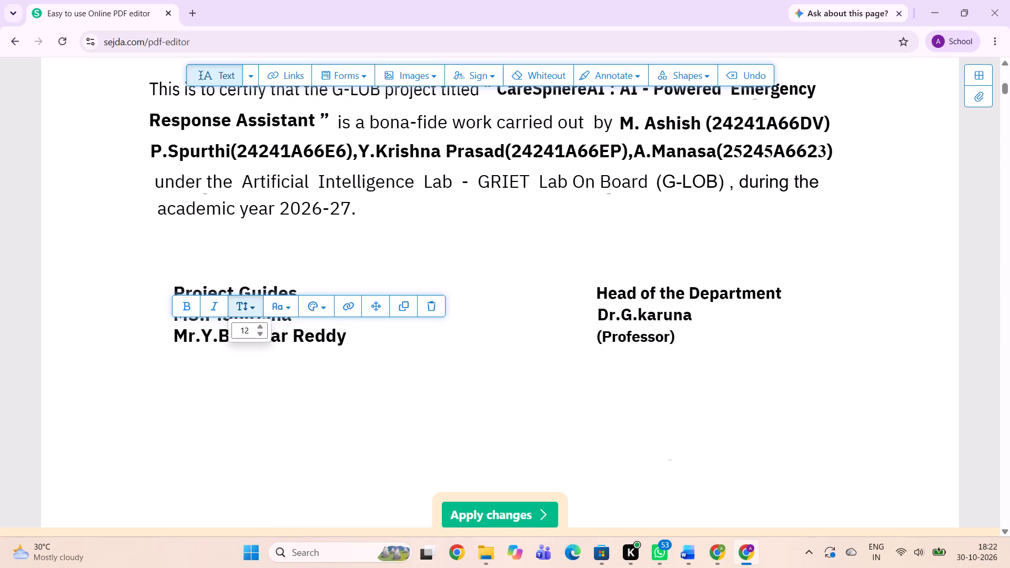
Set the "Head of the Department" heading and the name beneath it to font size 12, clearing the stray placeholder beside "(Professor)".
double_click(638, 298)
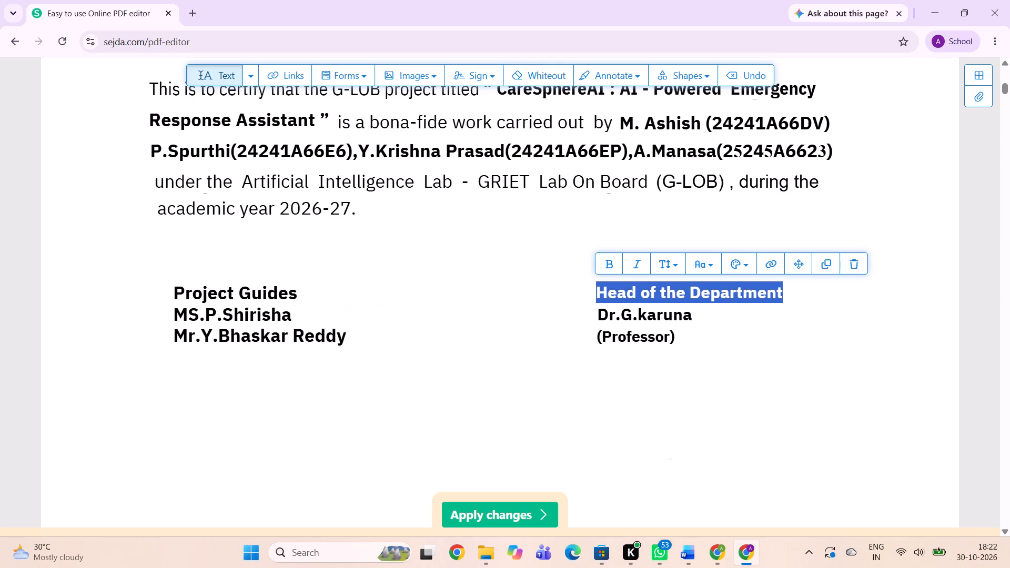
left_click(673, 260)
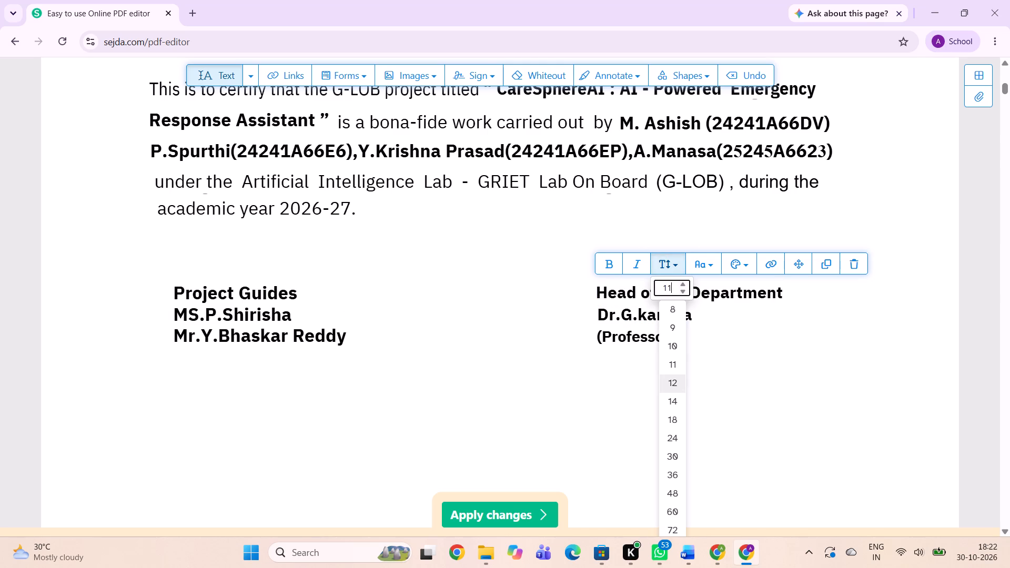
left_click(672, 383)
double_click(646, 313)
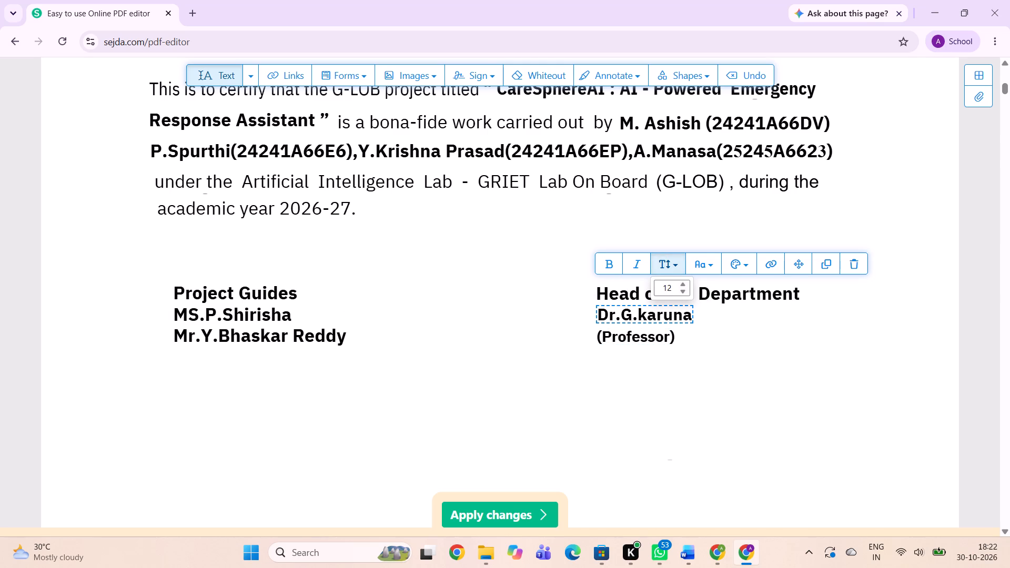
left_click(673, 283)
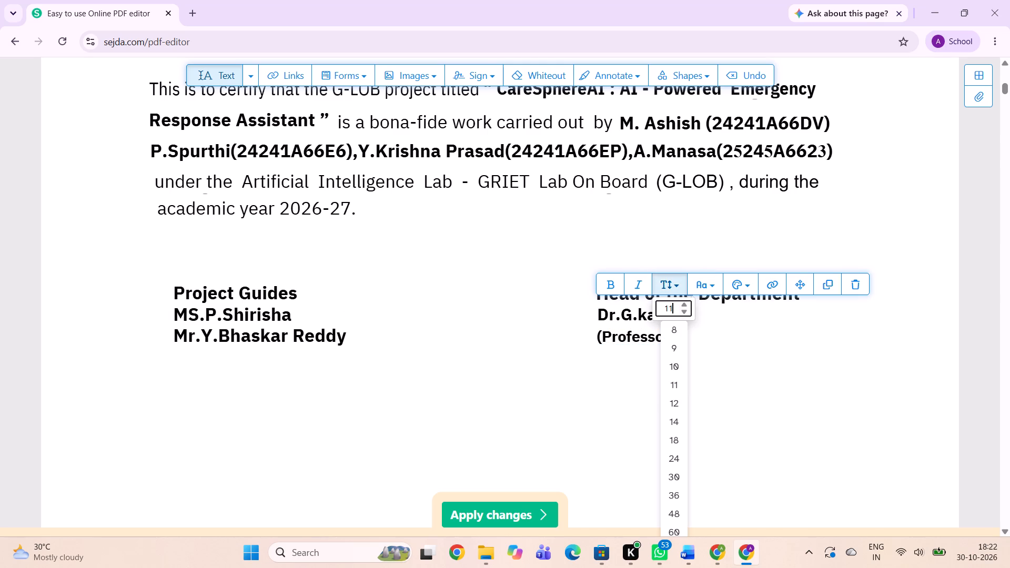
left_click(677, 401)
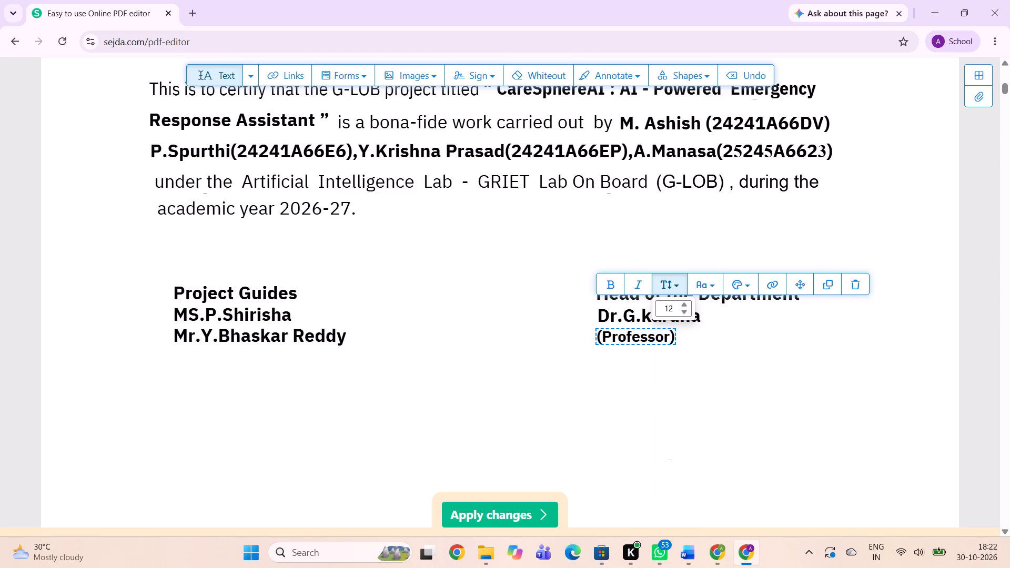
left_click(725, 342)
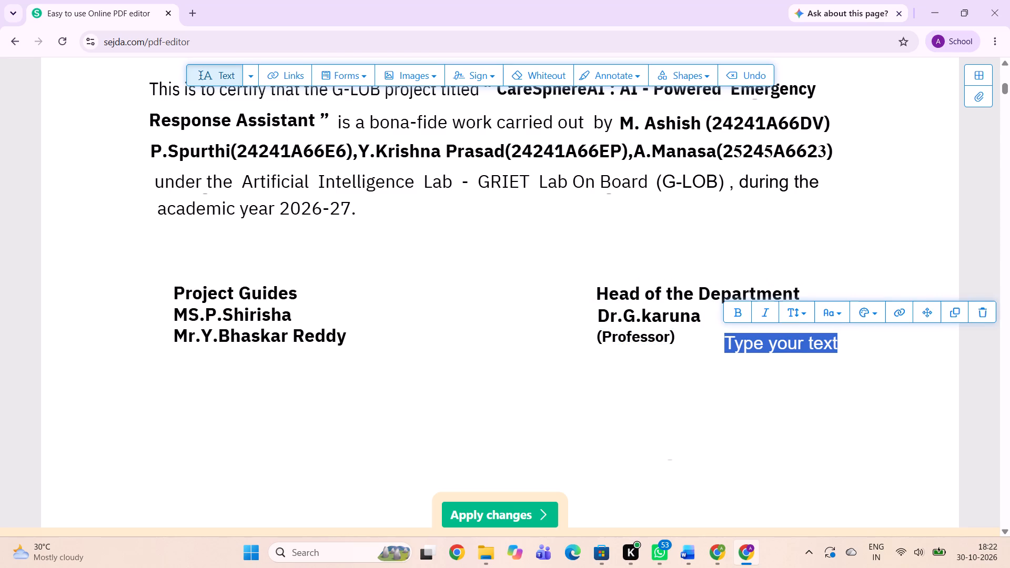
key("BackSpace")
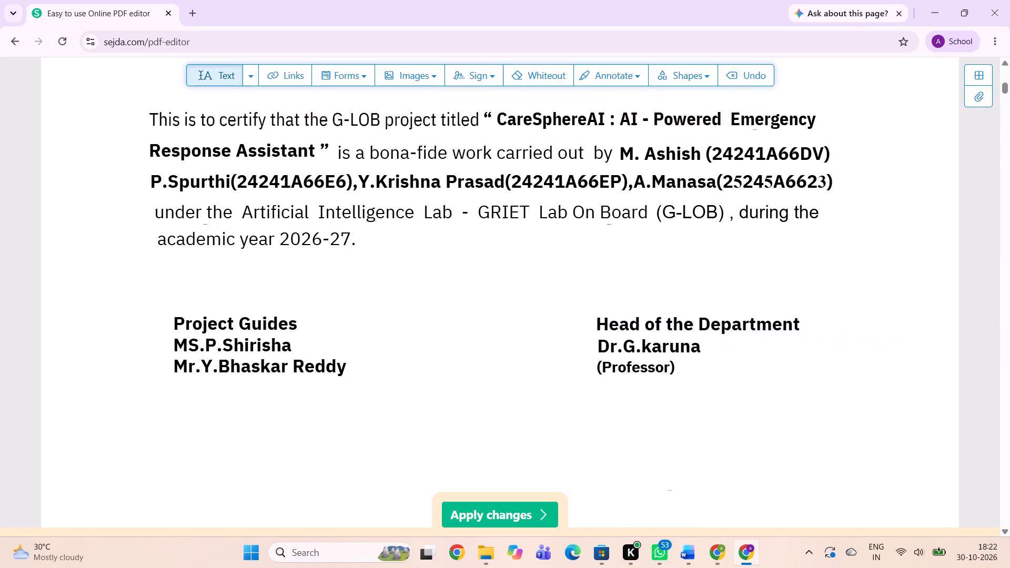
Check the font size of every text fragment in the certificate paragraph, from "This is to certify" through "academic year 2026-27.".
scroll(638, 236, "up", 2)
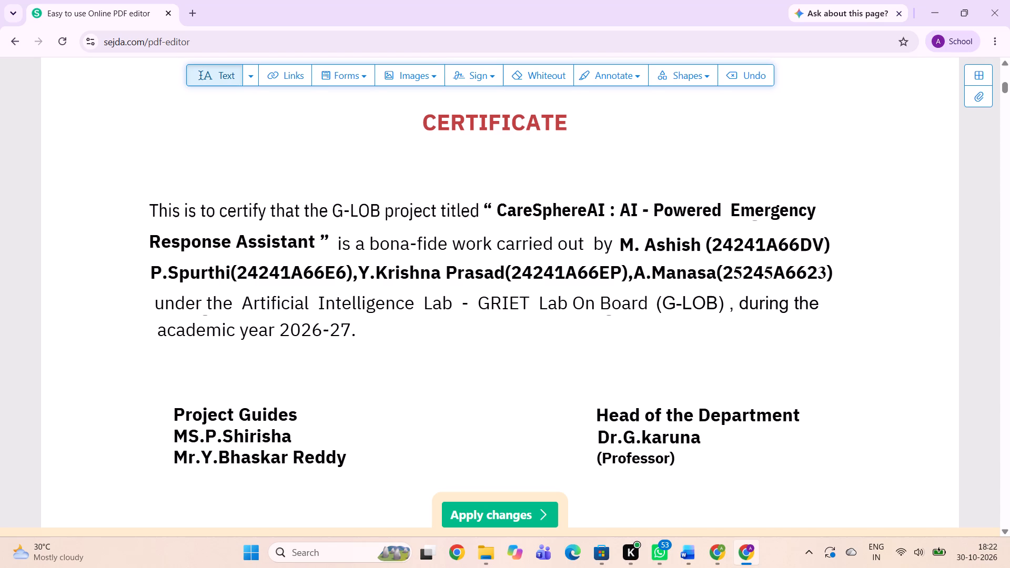
double_click(309, 212)
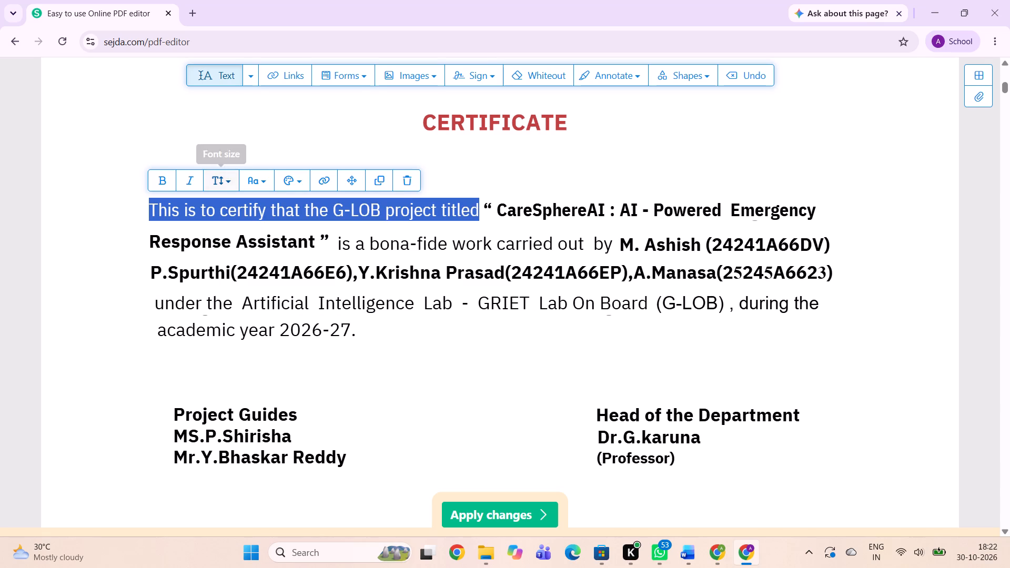
left_click(218, 179)
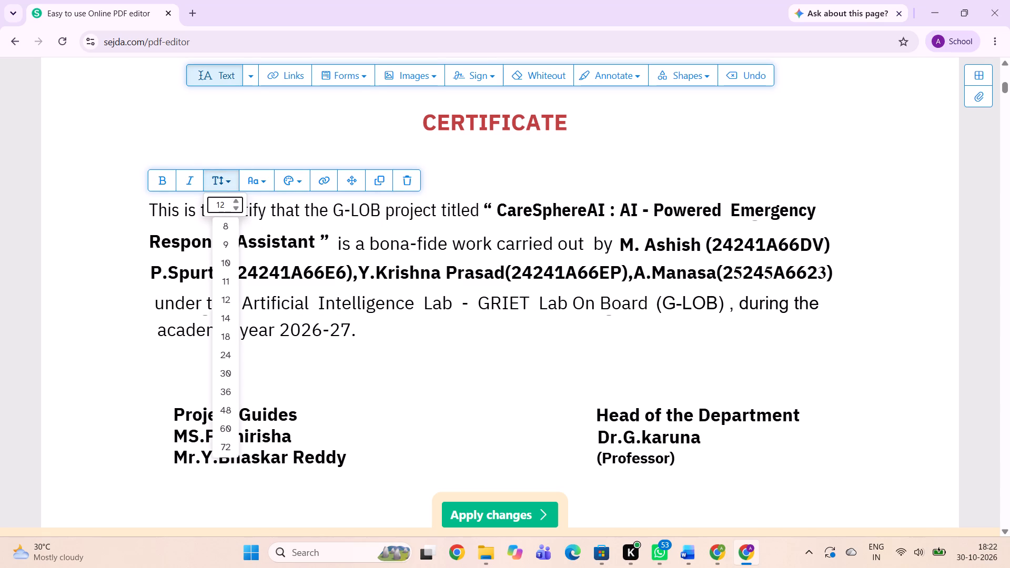
double_click(516, 206)
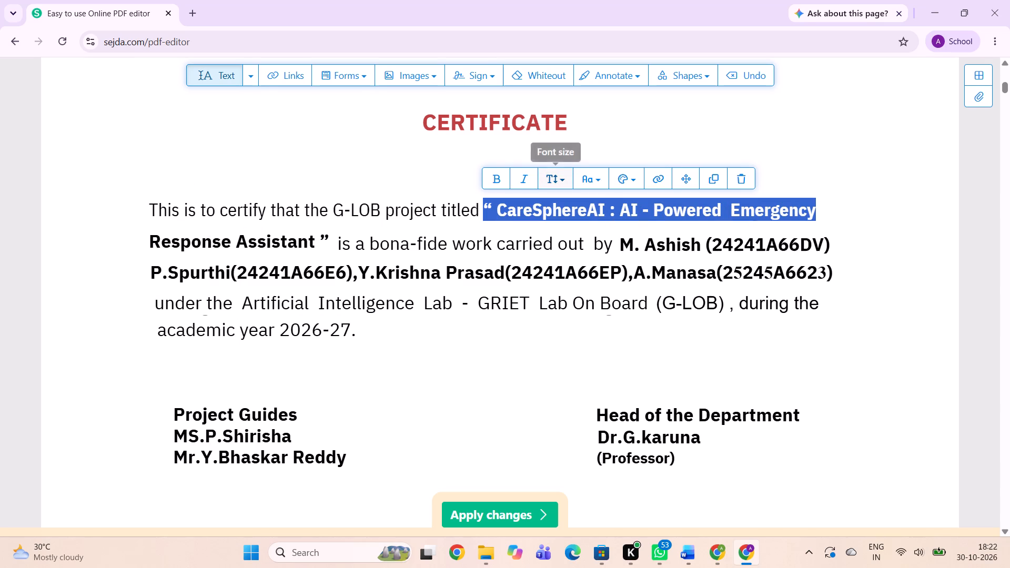
left_click(552, 174)
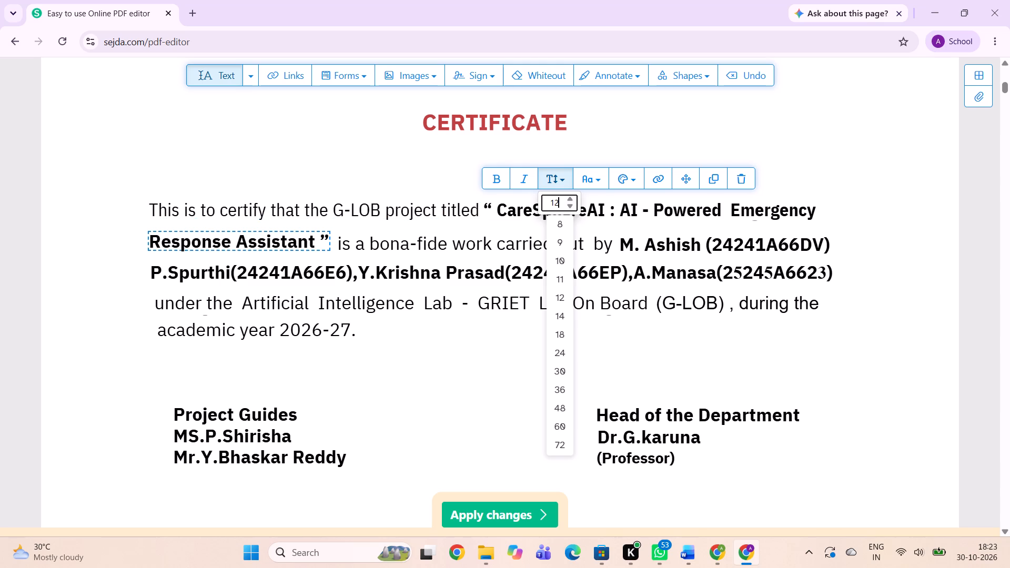
double_click(296, 246)
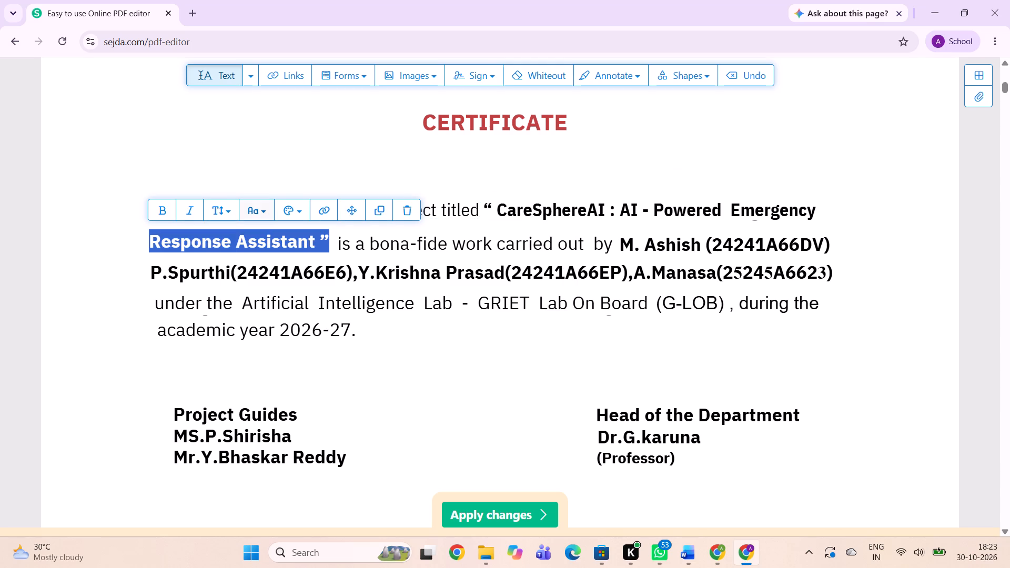
left_click(223, 211)
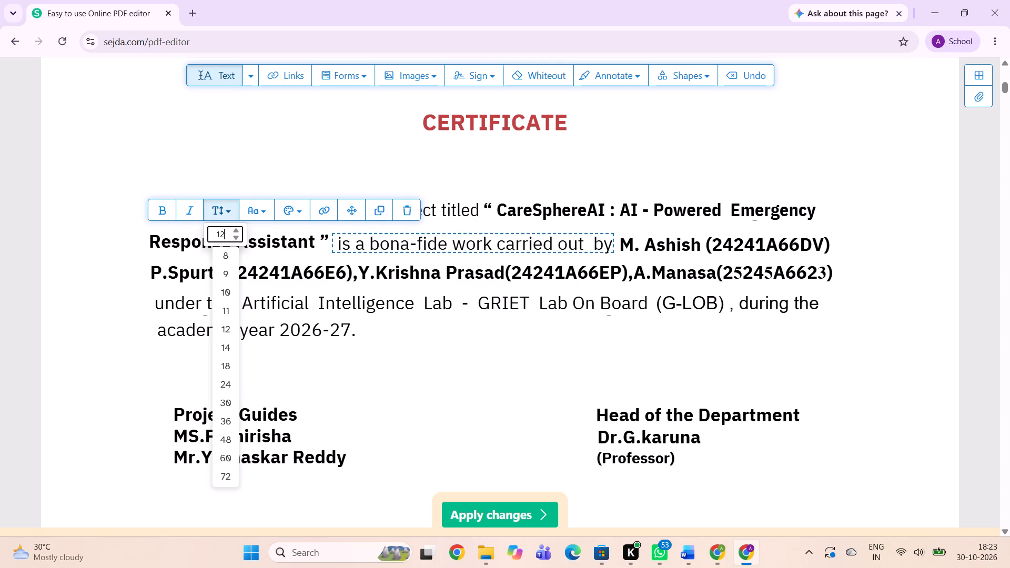
double_click(402, 244)
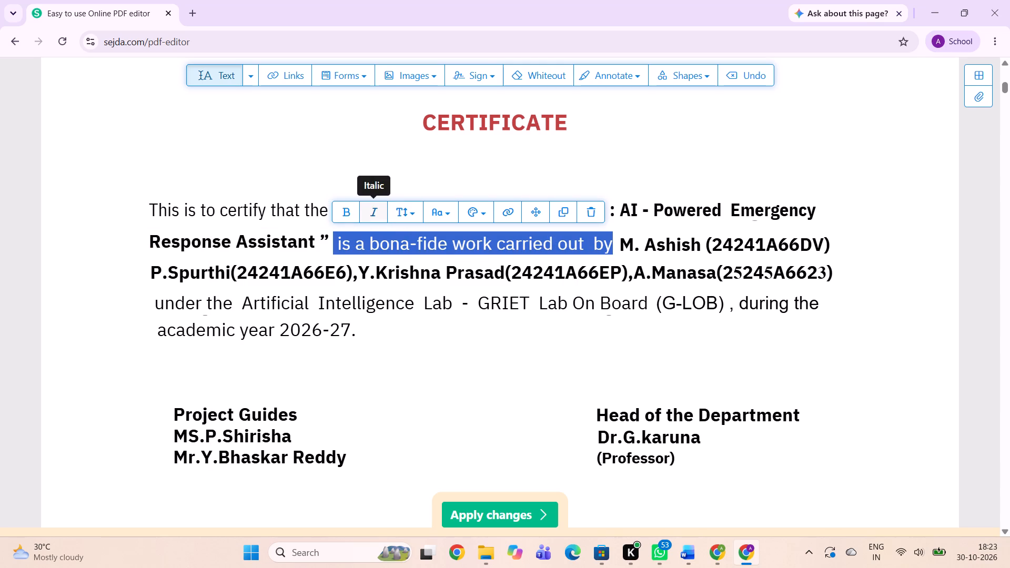
left_click(400, 211)
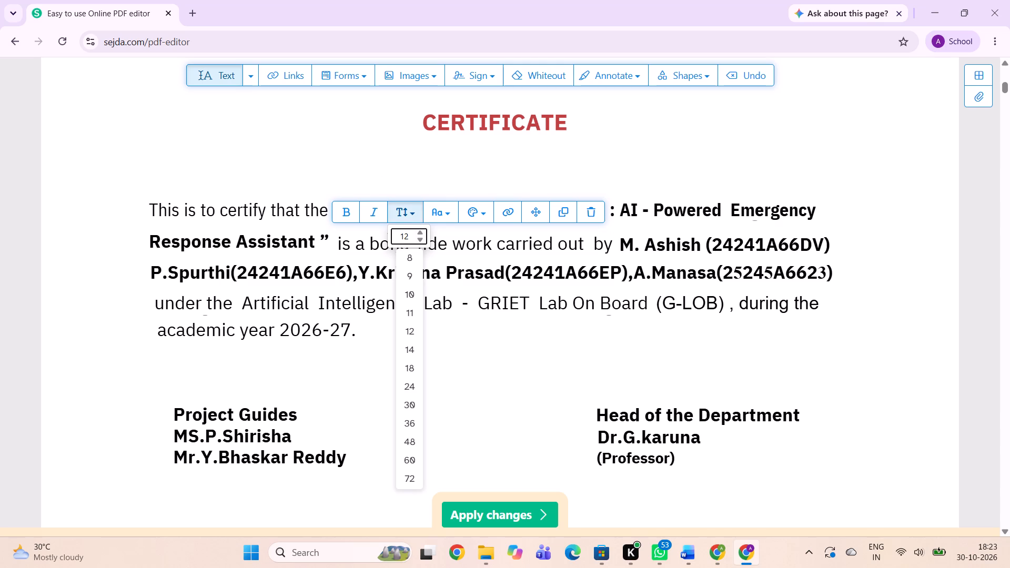
double_click(655, 248)
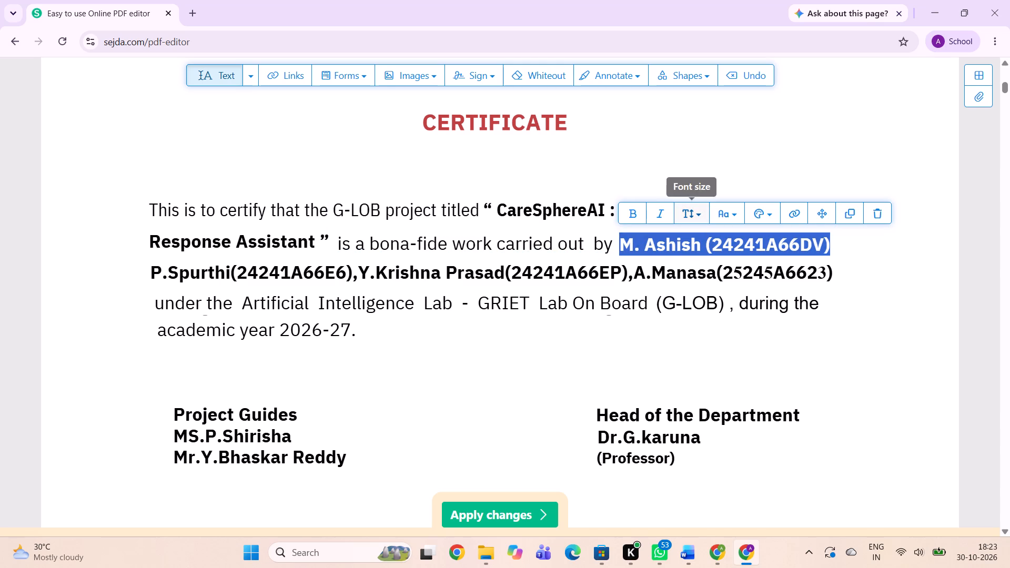
left_click(693, 214)
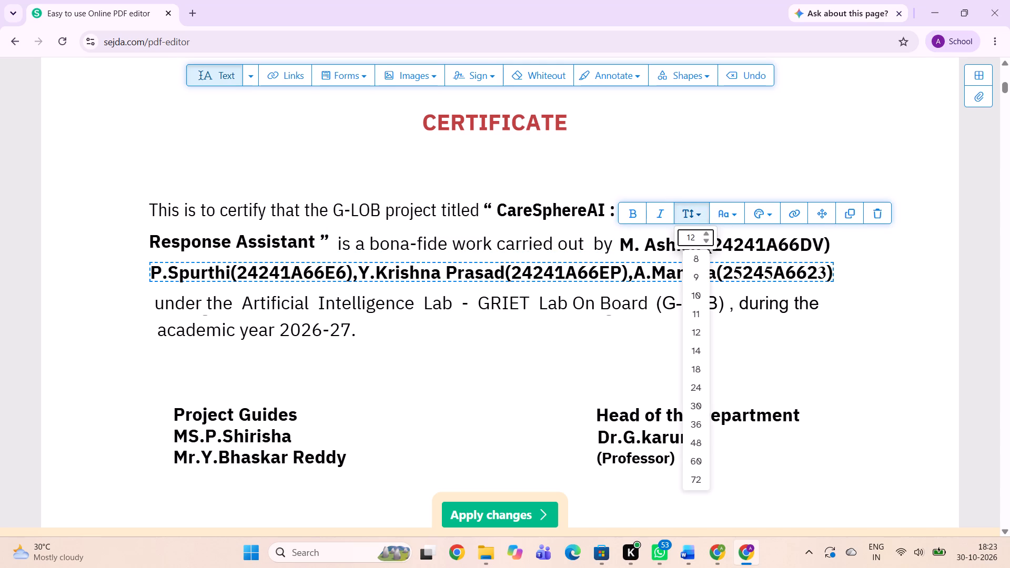
double_click(372, 277)
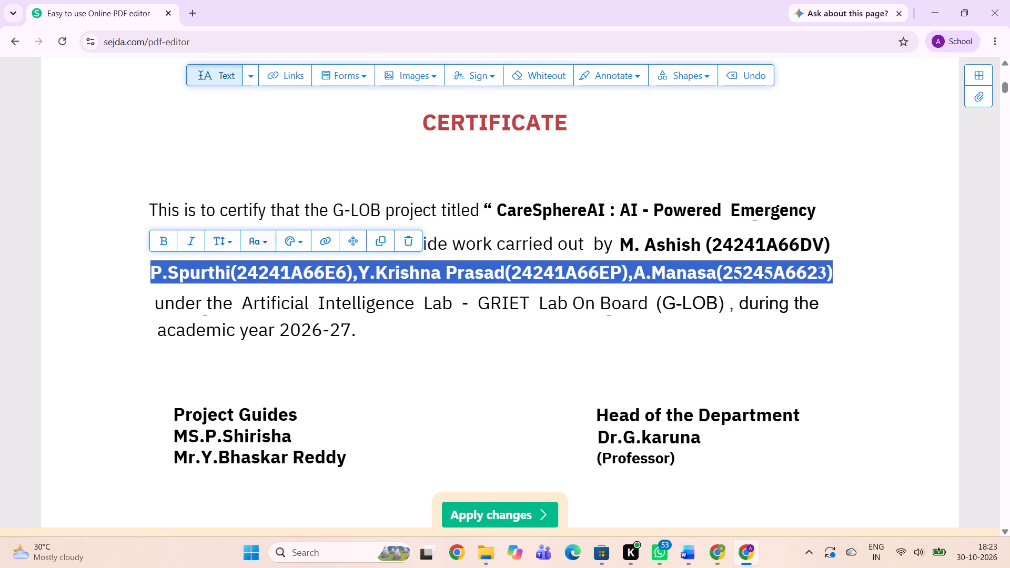
left_click(228, 239)
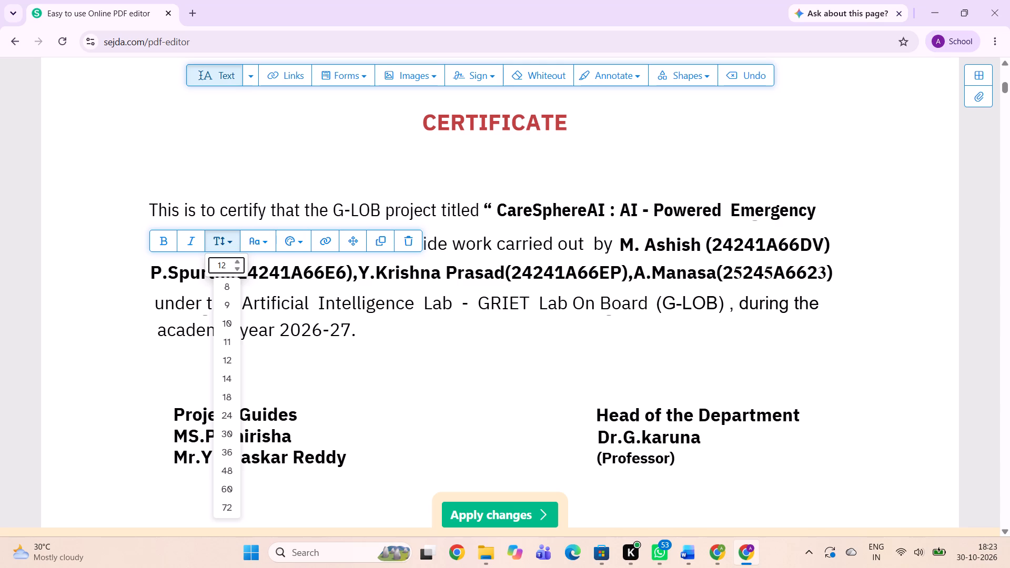
double_click(361, 306)
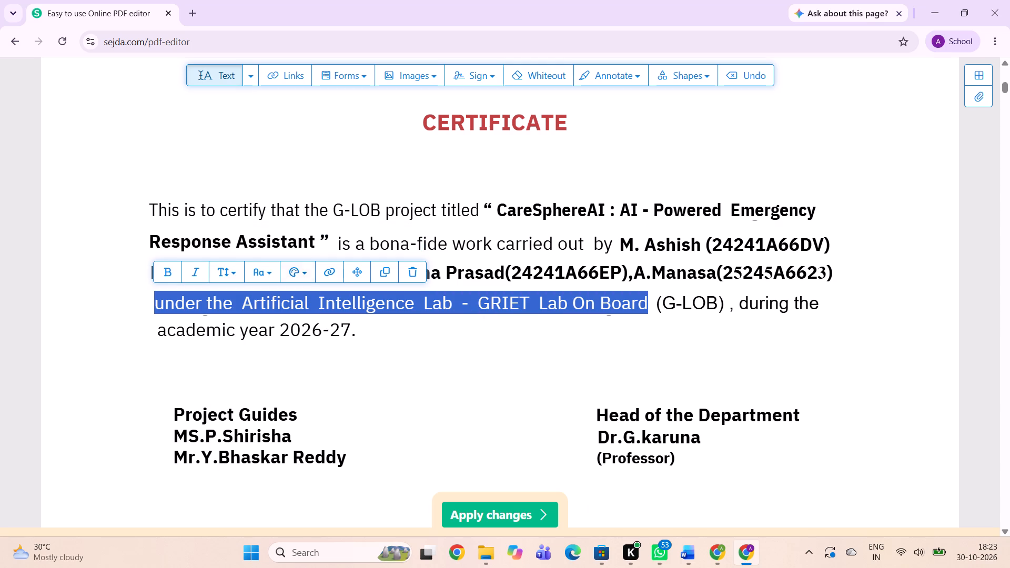
left_click(234, 271)
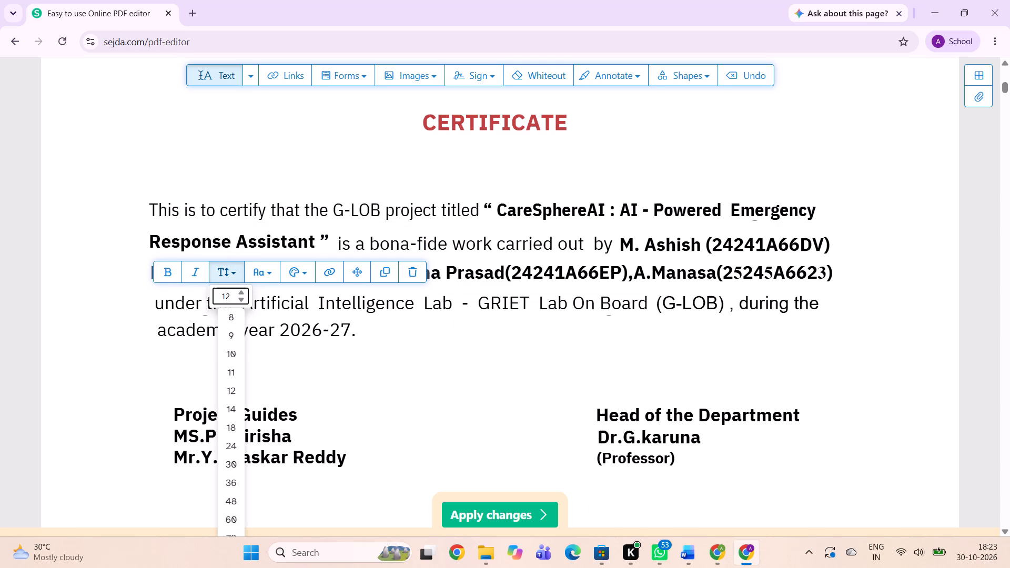
double_click(689, 303)
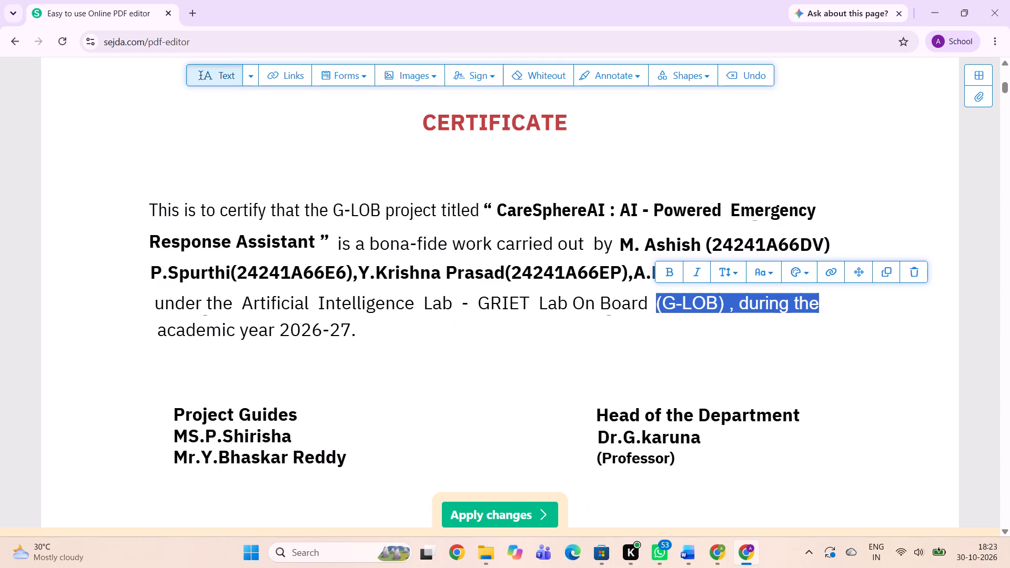
left_click(728, 273)
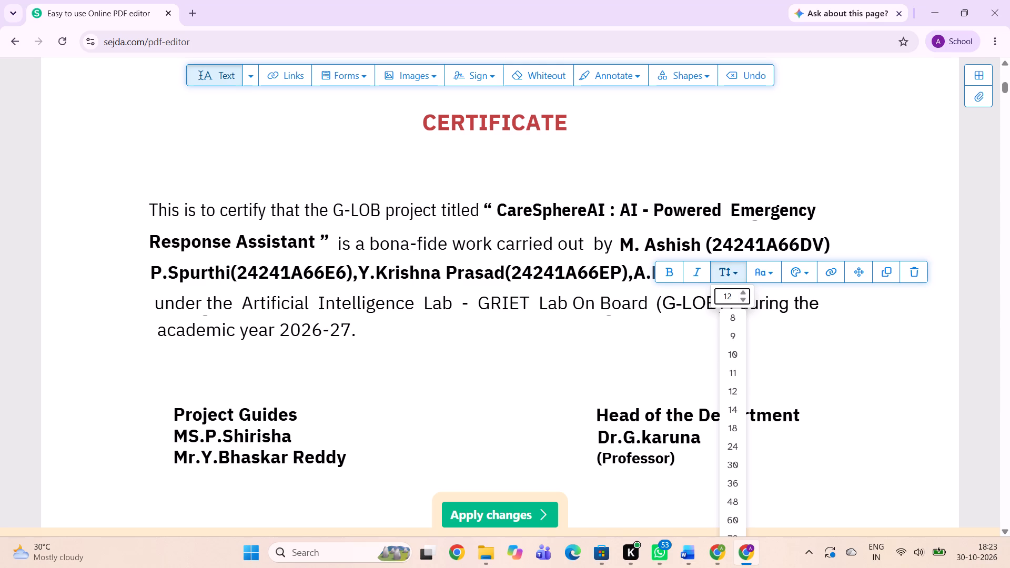
left_click(642, 357)
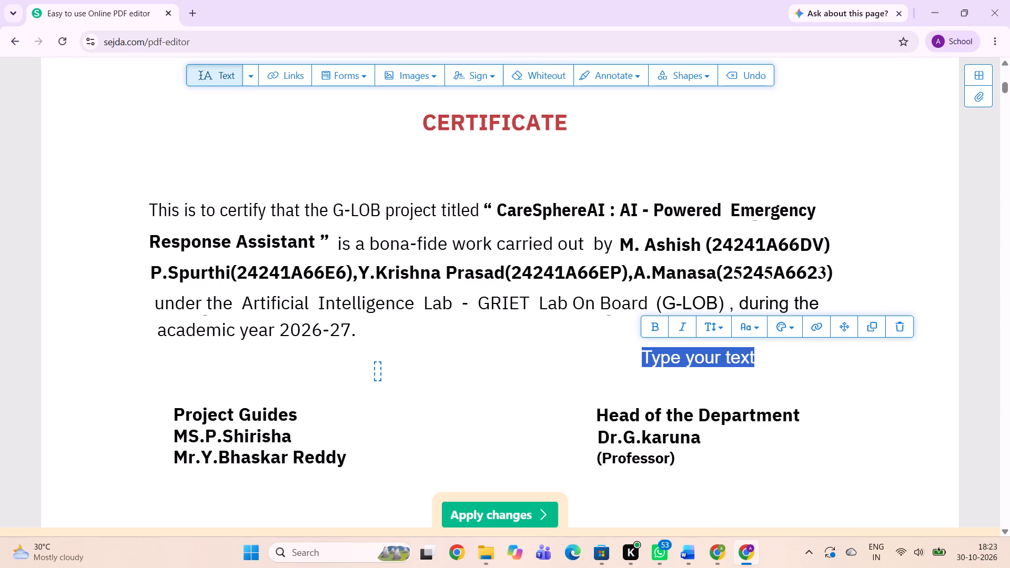
double_click(292, 334)
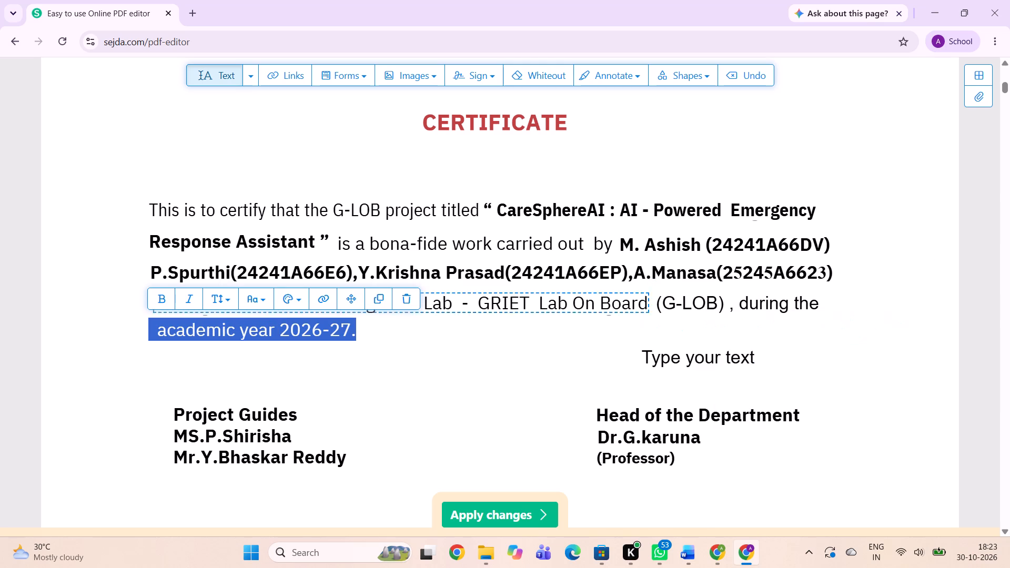
left_click(224, 296)
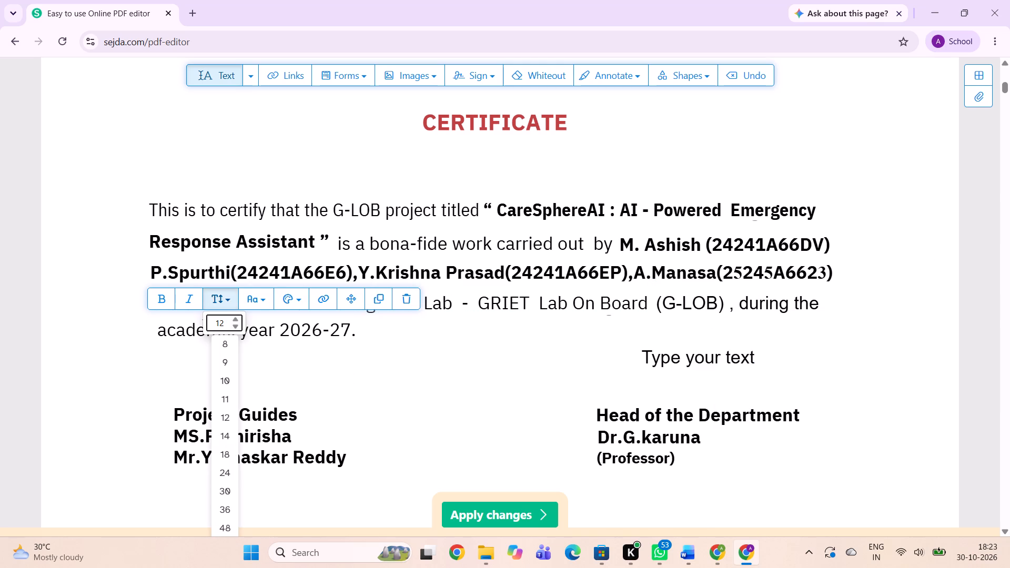
left_click(375, 383)
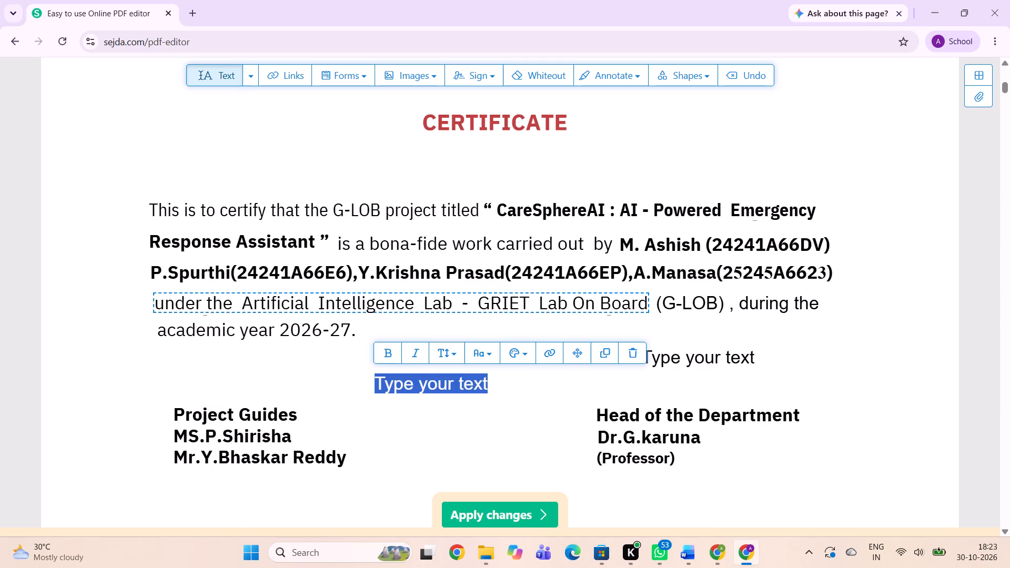
Shift the "under the Artificial Intelligence Lab" and "academic year 2026-27." lines slightly left to align with the student names line above.
left_click(192, 303)
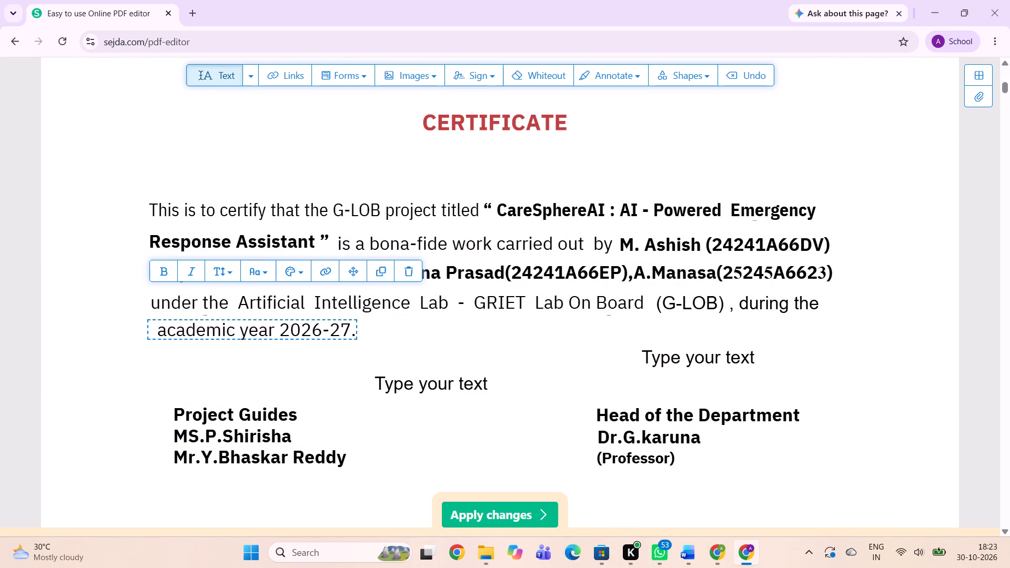
left_click_drag(206, 329, 200, 329)
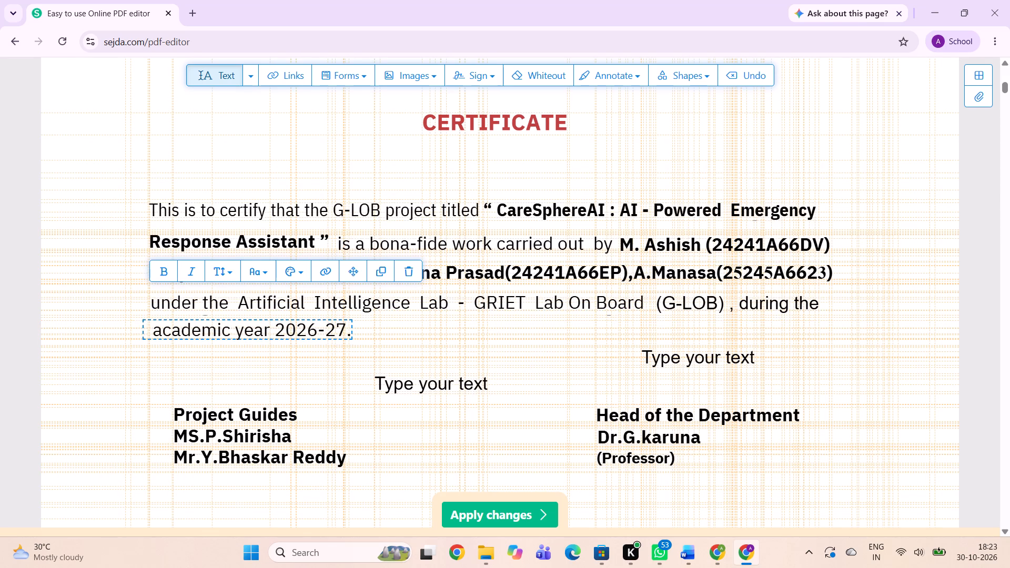
left_click_drag(200, 329, 199, 329)
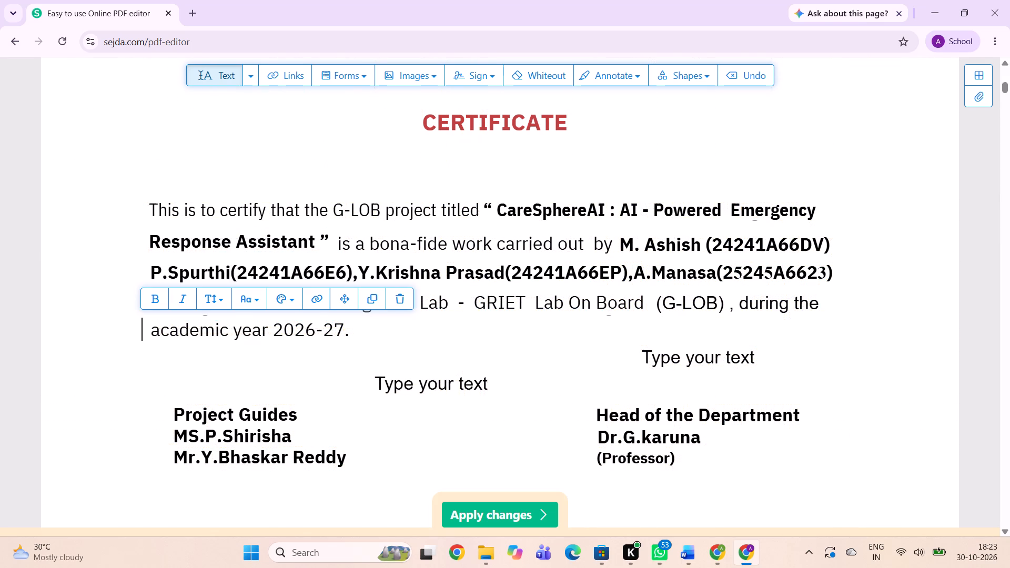
left_click(373, 336)
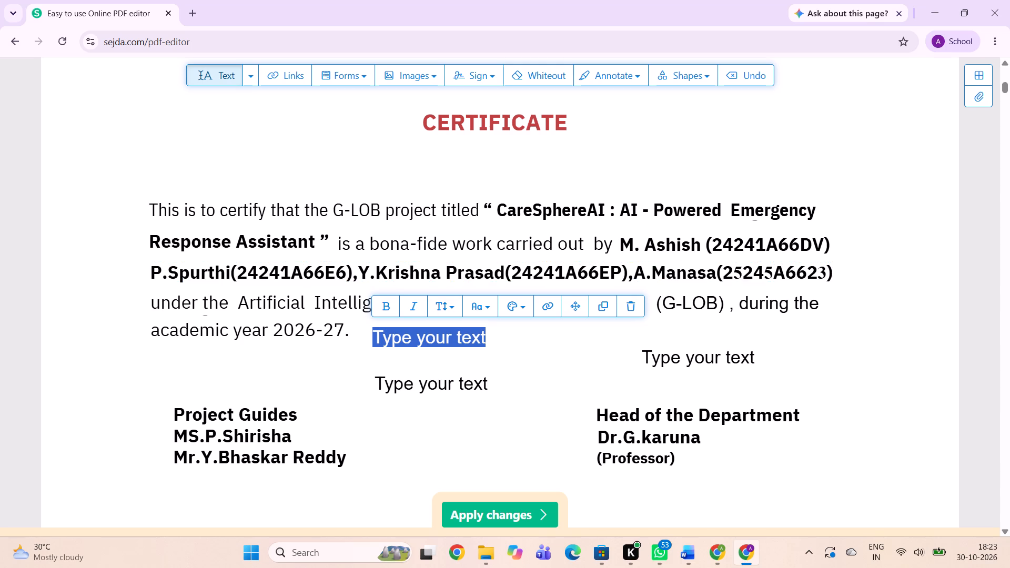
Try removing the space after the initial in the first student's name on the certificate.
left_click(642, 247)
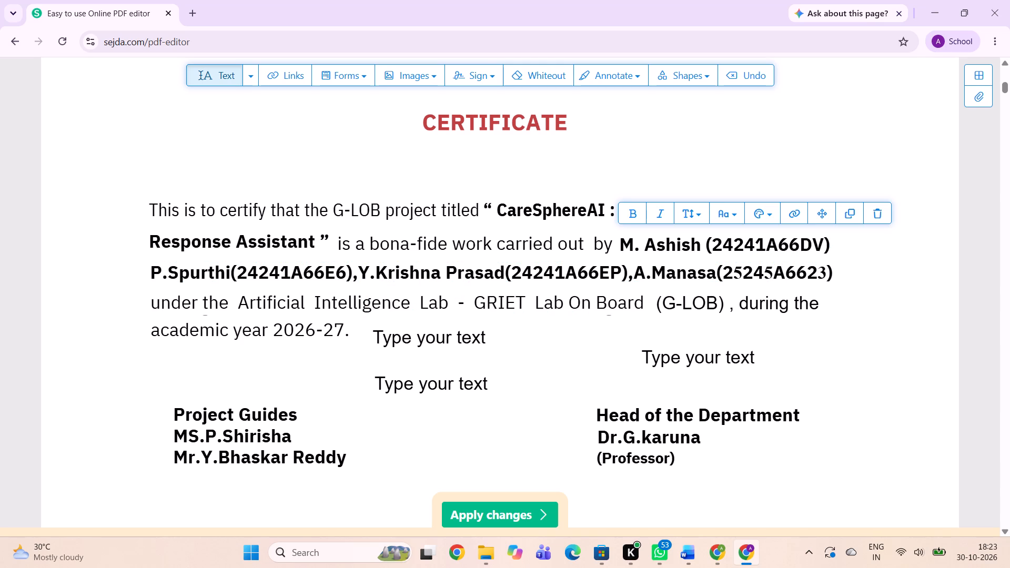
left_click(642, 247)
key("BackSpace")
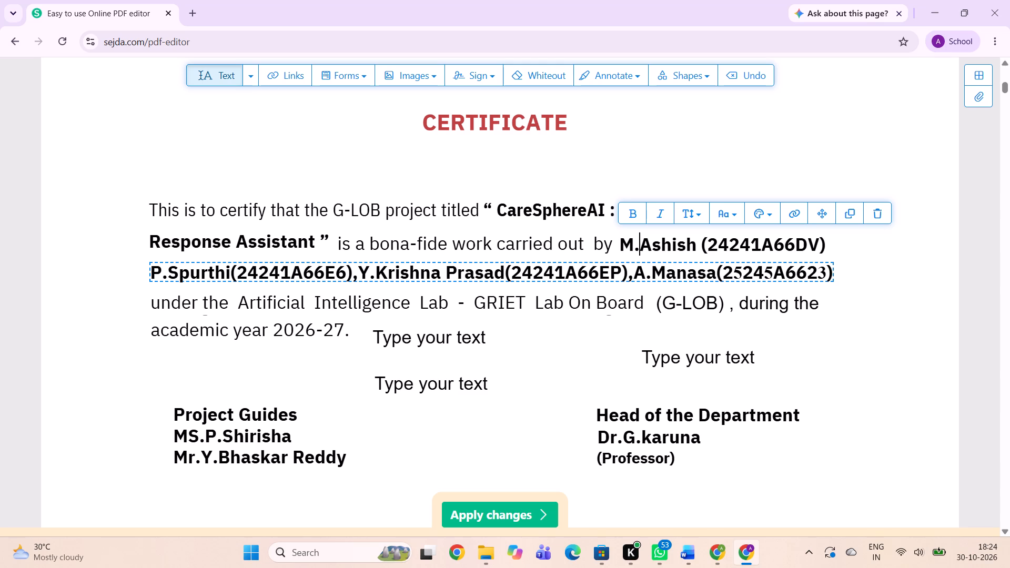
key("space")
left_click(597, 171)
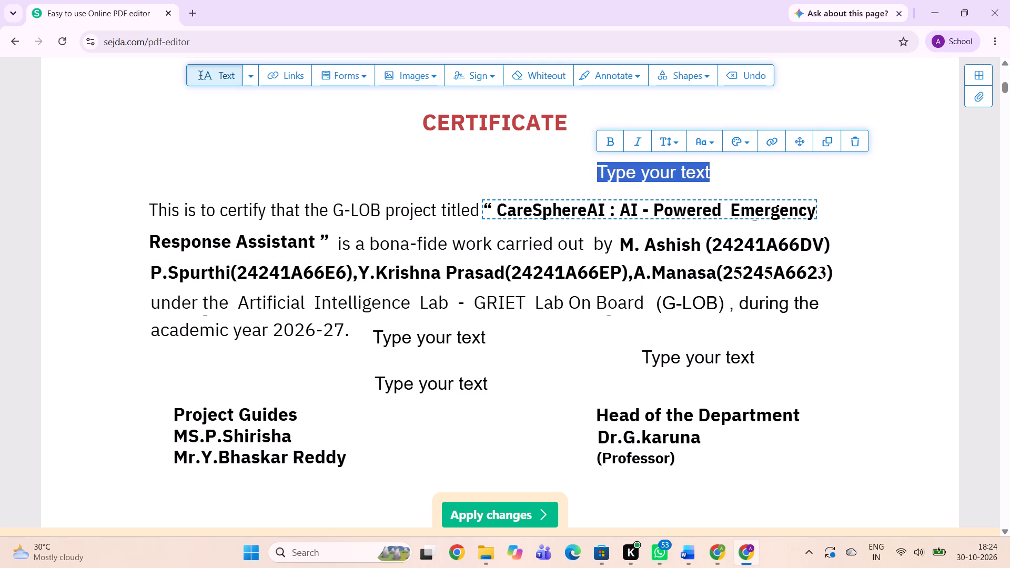
Widen the spacing in the certificate's project title by adding a space after the colon and on both sides of the hyphen before "Powered".
left_click(655, 211)
left_click(655, 211)
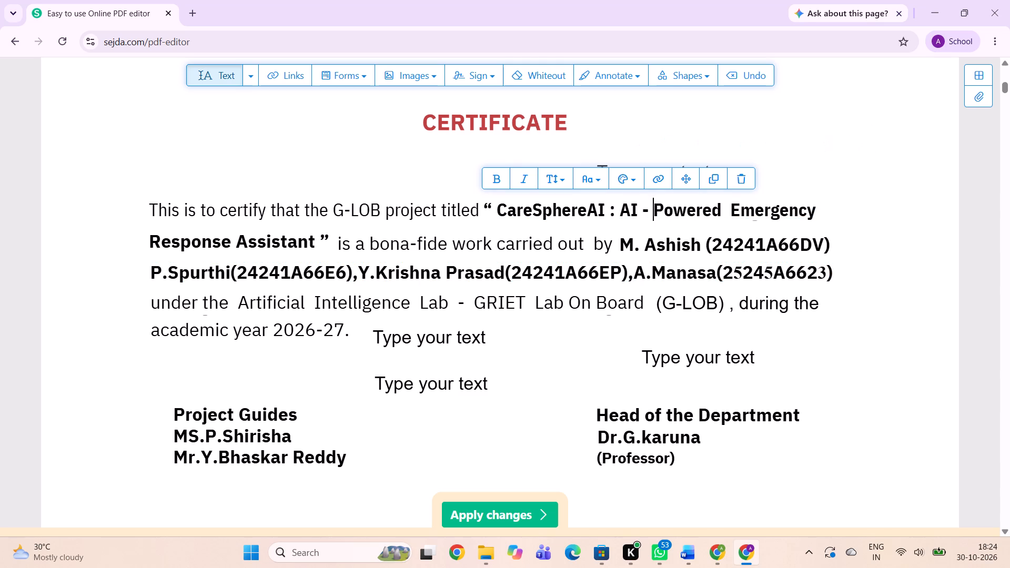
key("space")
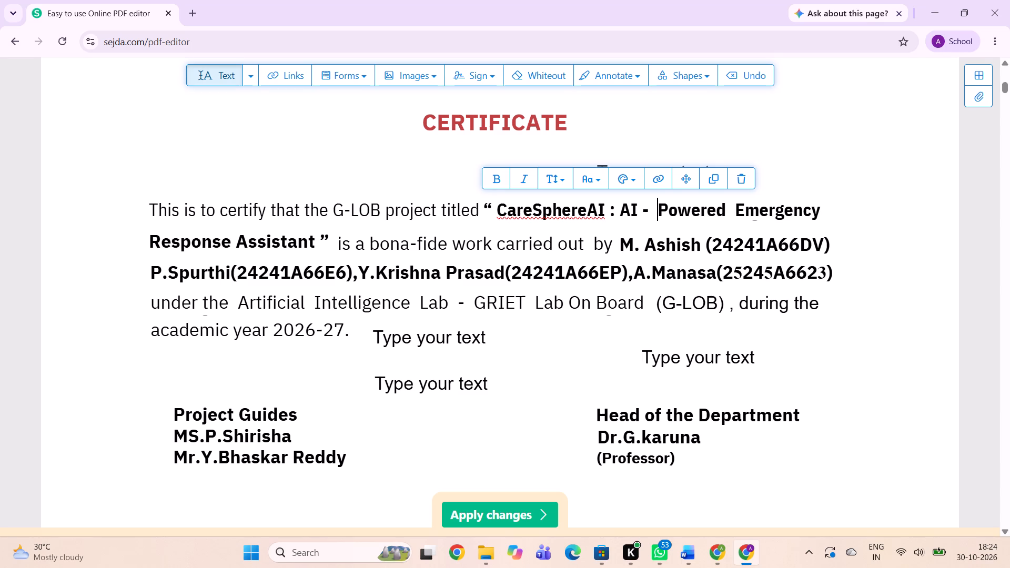
left_click(637, 210)
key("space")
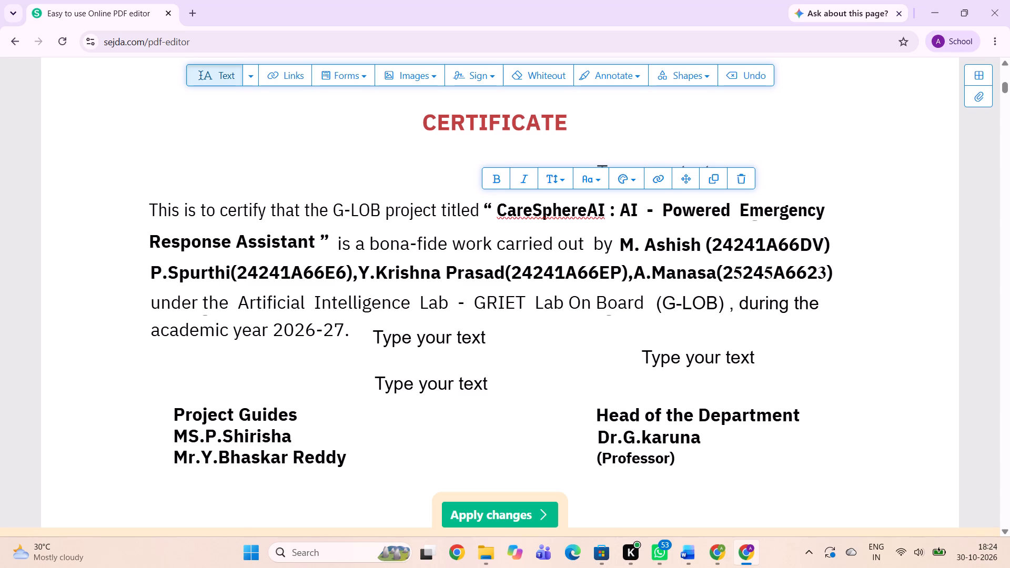
left_click(615, 212)
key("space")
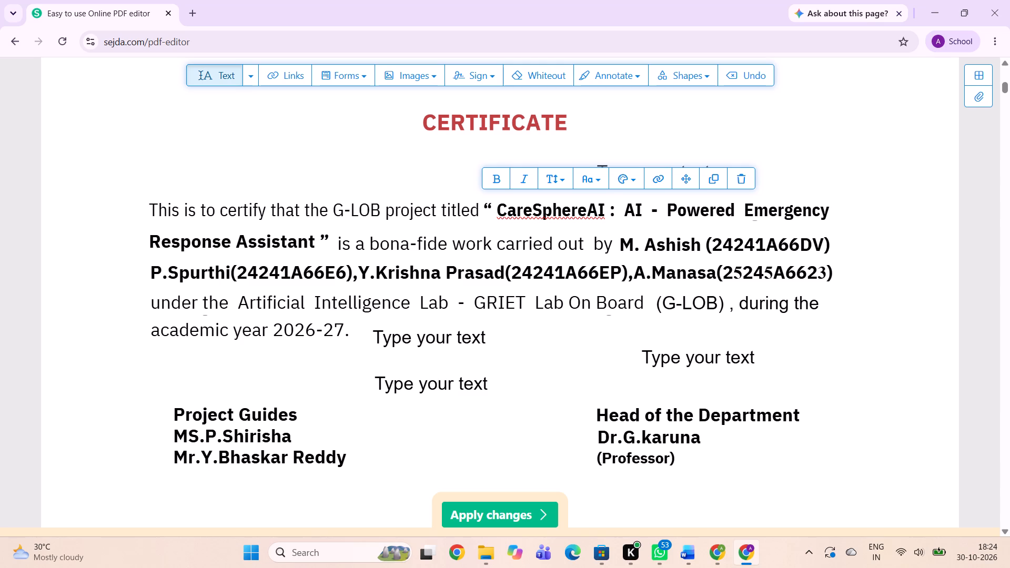
Add spaces around the hyphen in the certificate's opening line so it reads "G - LOB project titled".
left_click(350, 210)
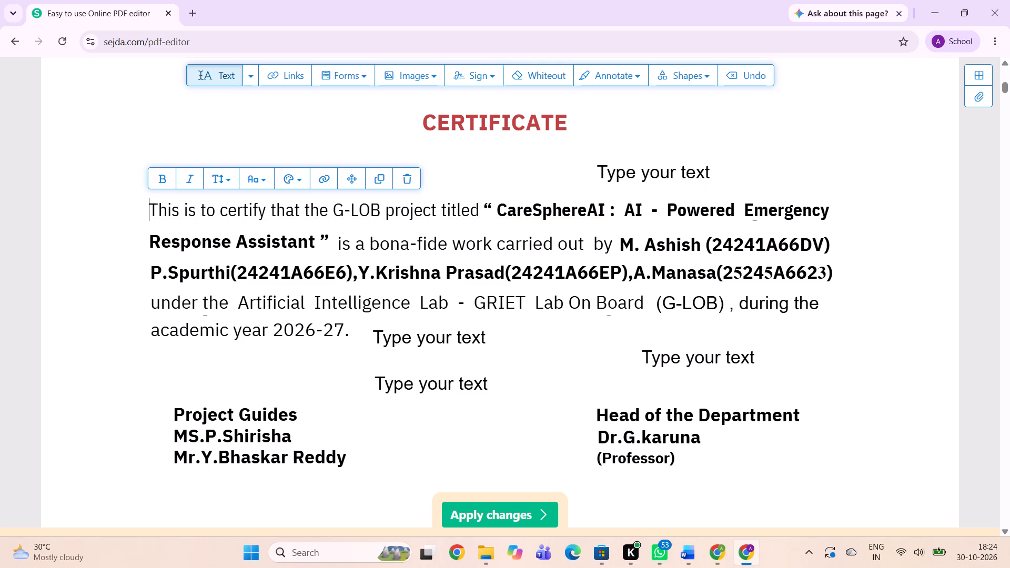
left_click(350, 210)
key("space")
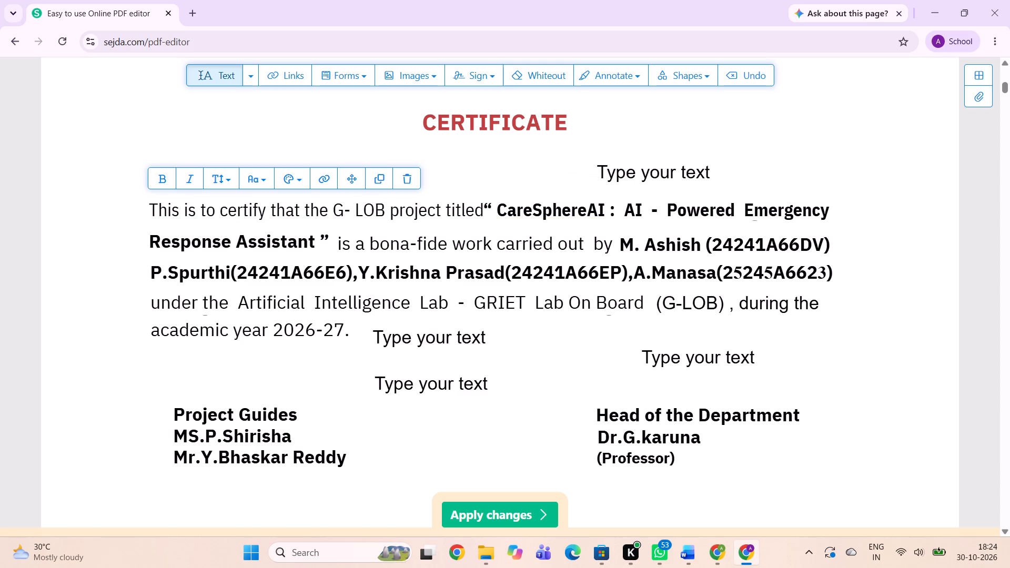
key("Left")
key("Left")
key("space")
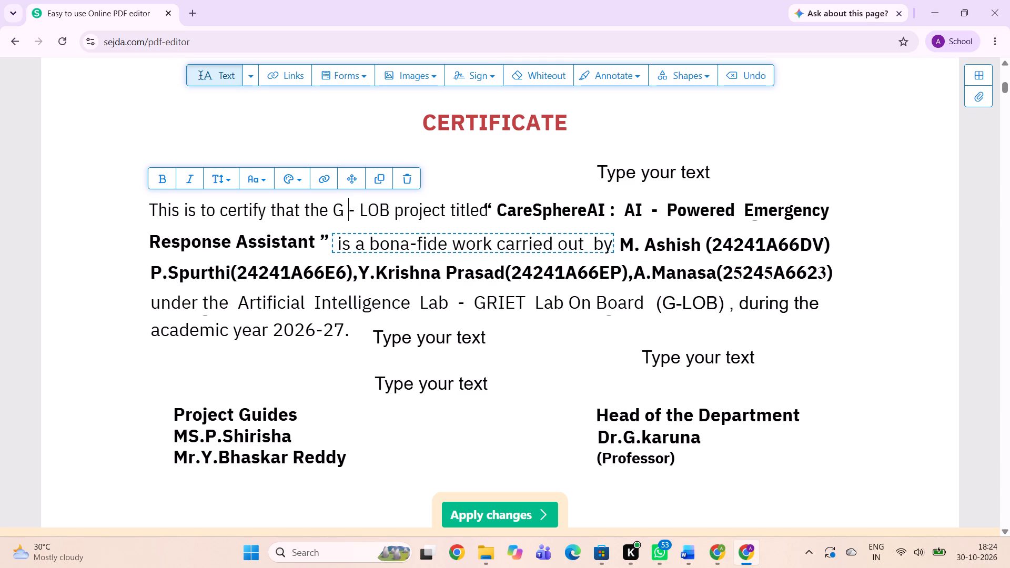
Clear the stray "Type your text" placeholder above the certificate's project title.
double_click(654, 174)
key("BackSpace")
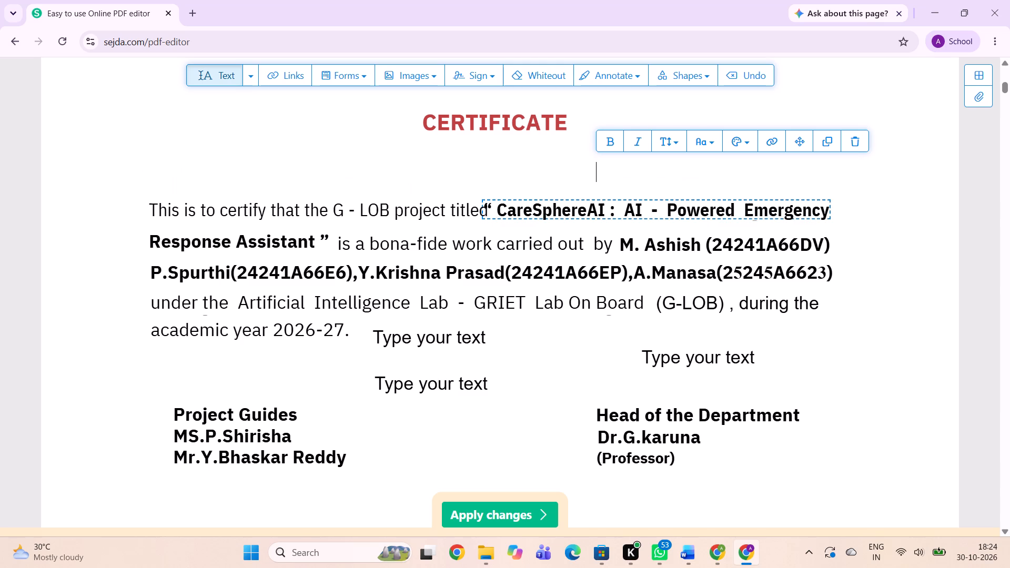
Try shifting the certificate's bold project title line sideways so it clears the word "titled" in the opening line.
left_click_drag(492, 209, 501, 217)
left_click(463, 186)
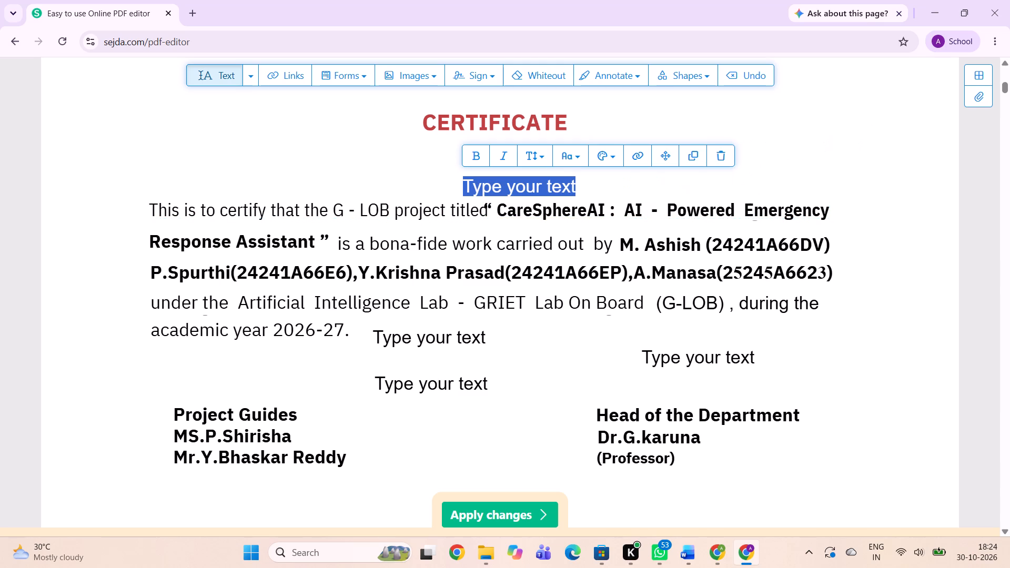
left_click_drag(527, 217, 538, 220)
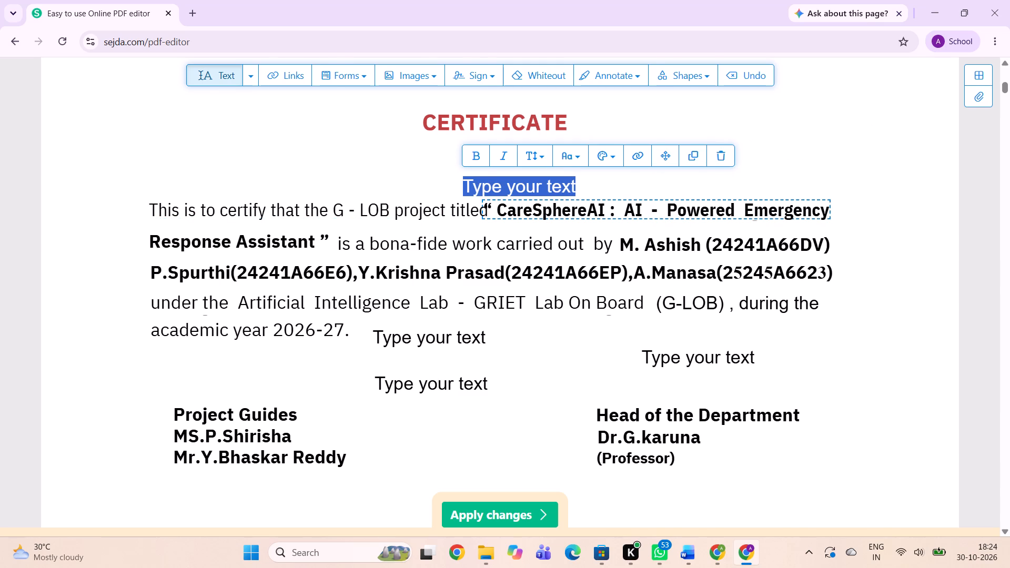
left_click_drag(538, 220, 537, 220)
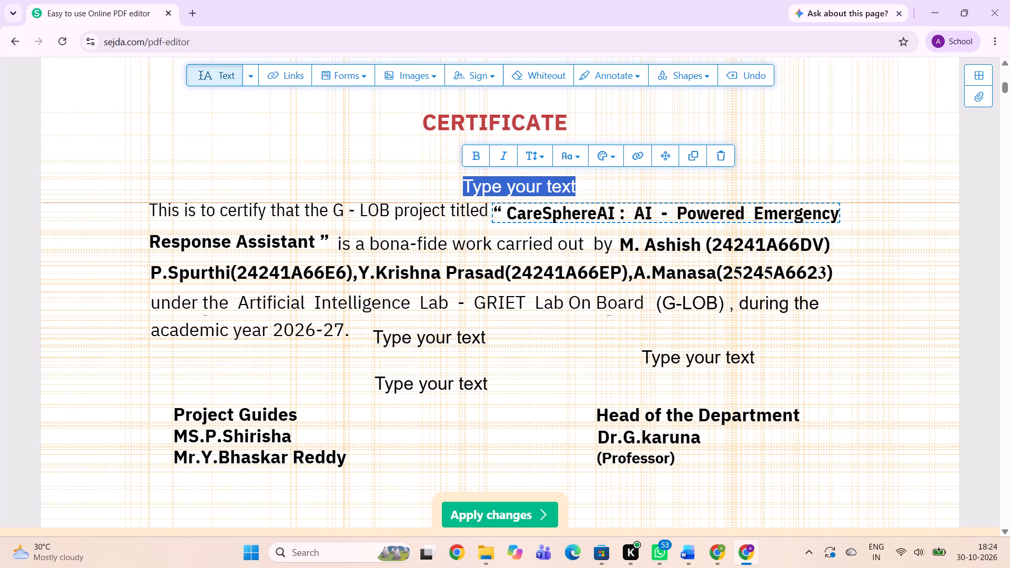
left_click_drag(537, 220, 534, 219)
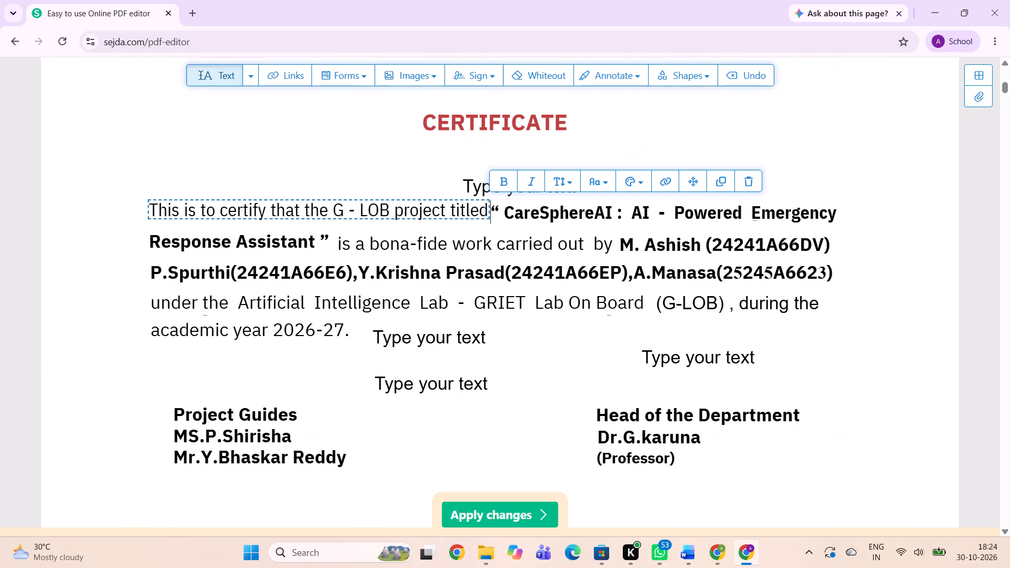
Remove the spaces around the hyphen in the certificate's opening line so it reads "G-LOB project titled".
left_click(360, 210)
key("BackSpace")
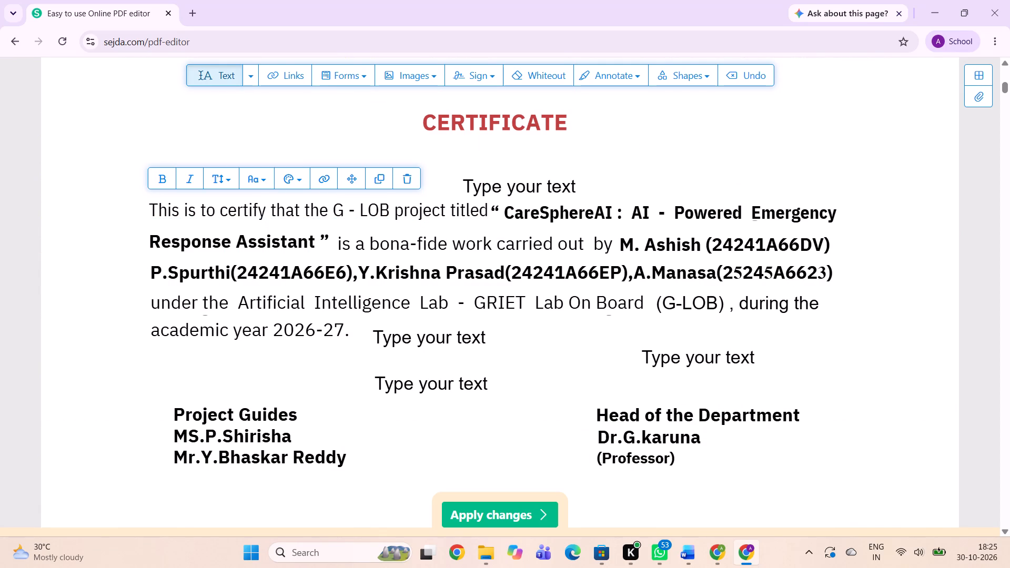
left_click(355, 210)
key("Right")
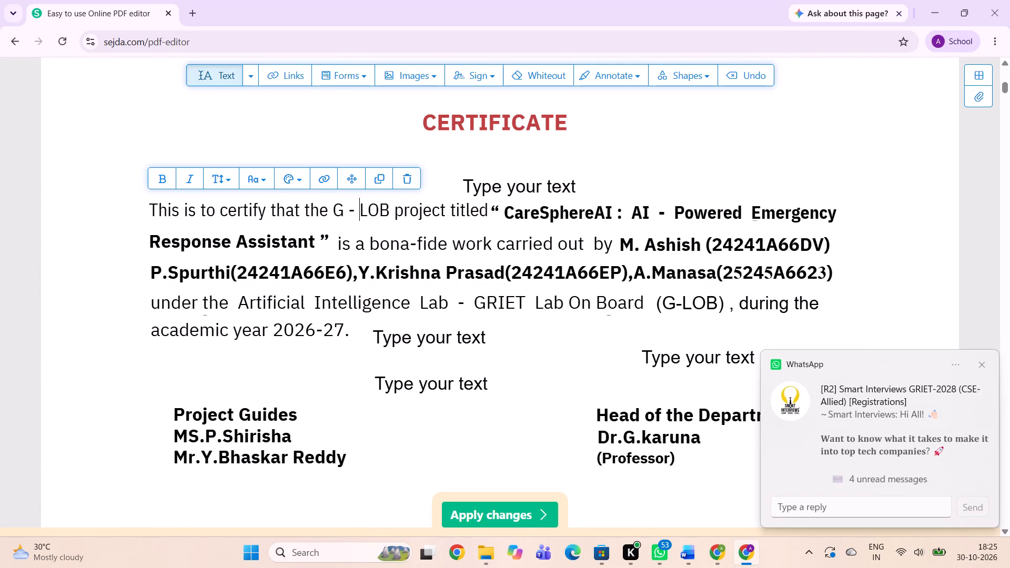
key("BackSpace")
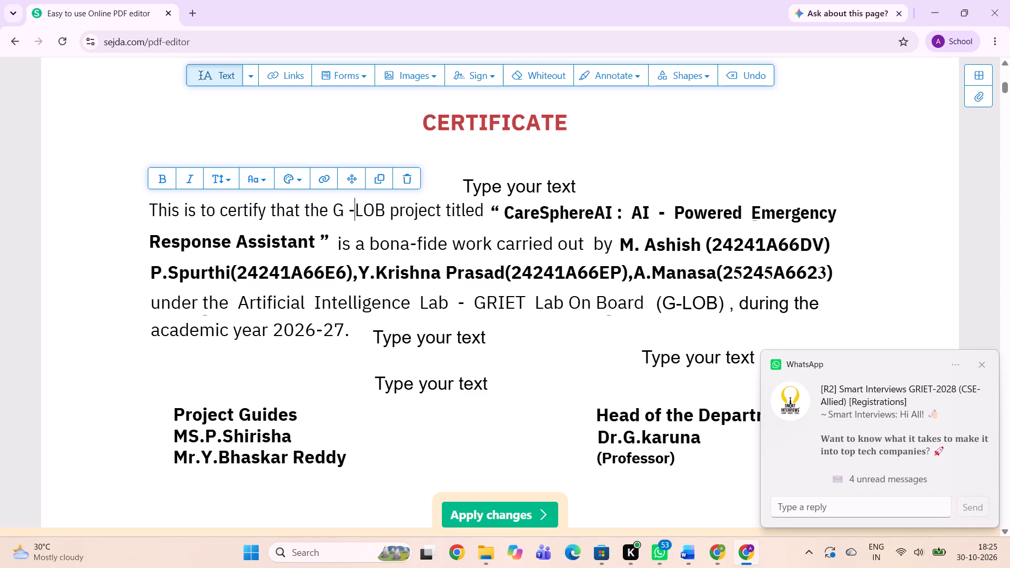
key("Left")
key("BackSpace")
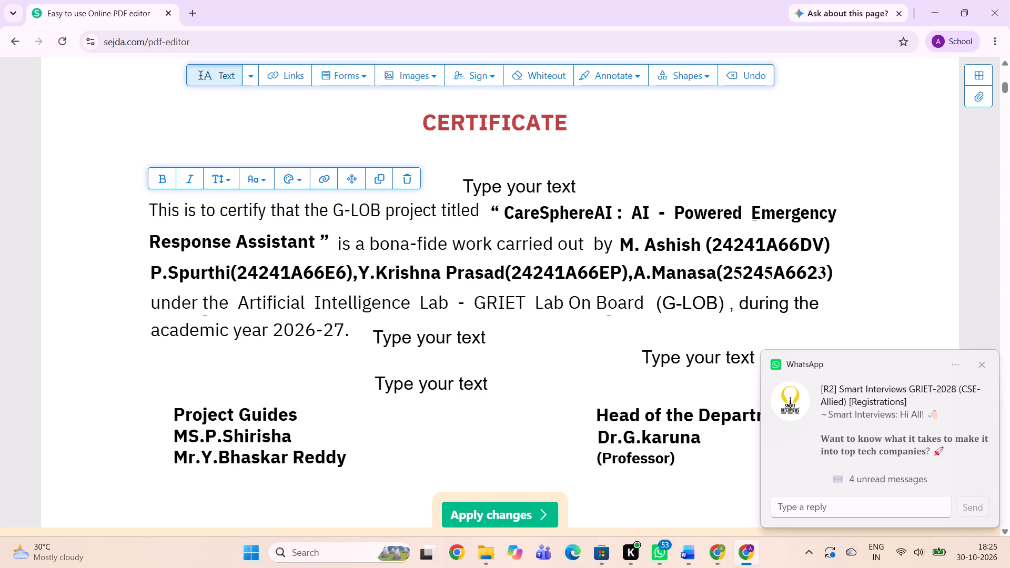
Reposition the bold "CareSphereAI : AI - Powered Emergency" text directly after "titled", level with the certificate's opening line.
left_click(518, 215)
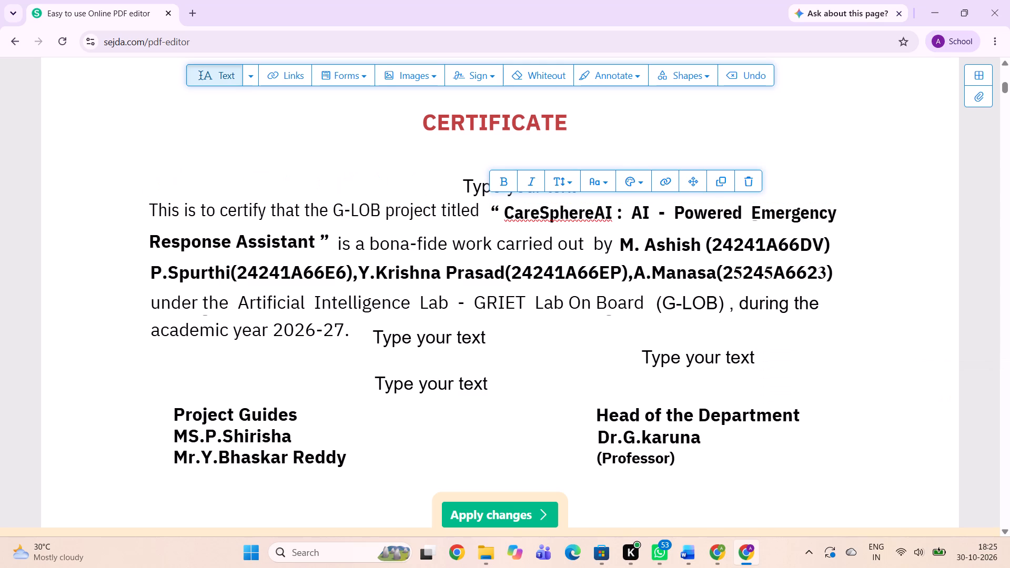
left_click_drag(865, 214, 822, 214)
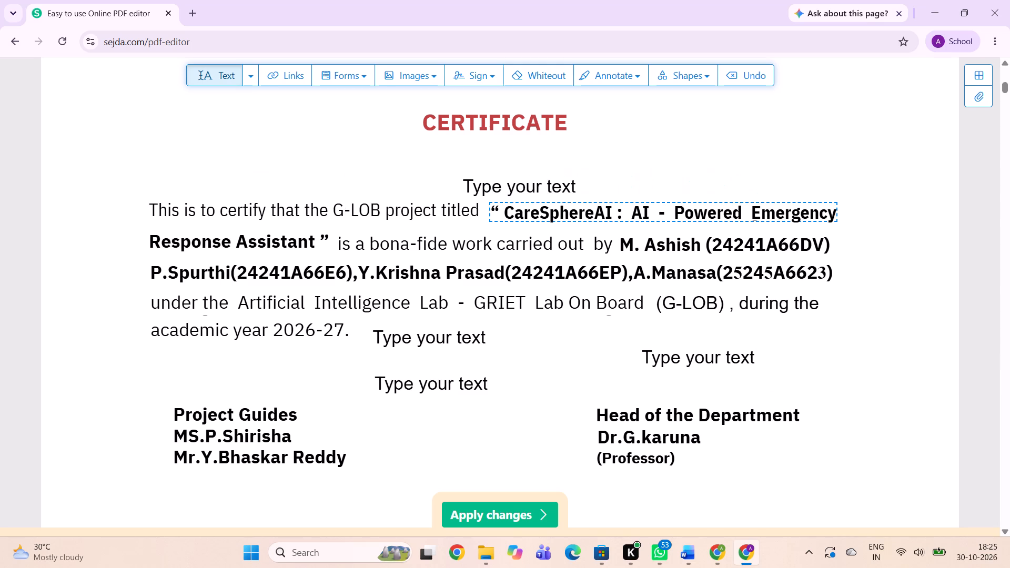
left_click_drag(825, 215, 814, 217)
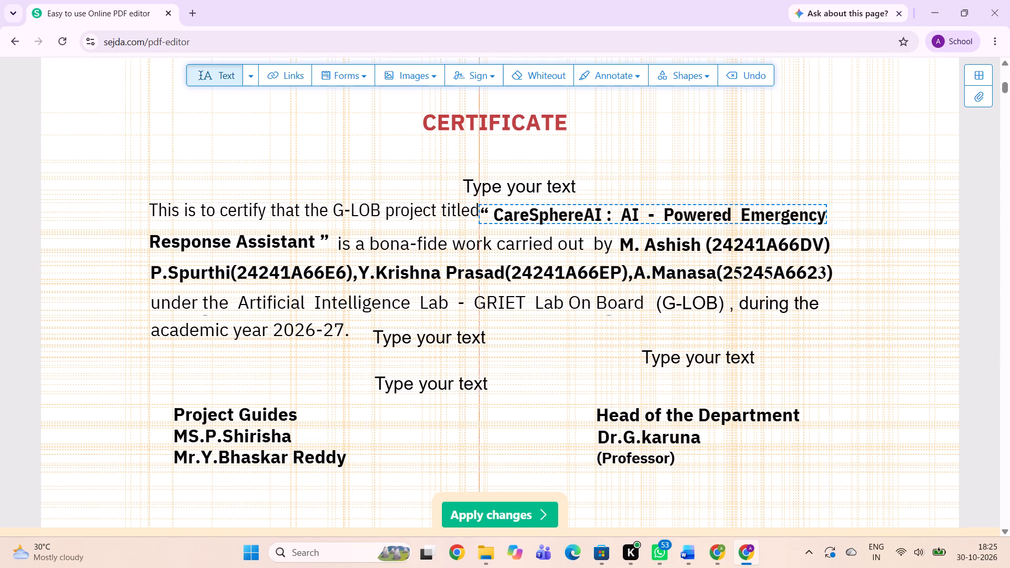
left_click_drag(814, 217, 818, 215)
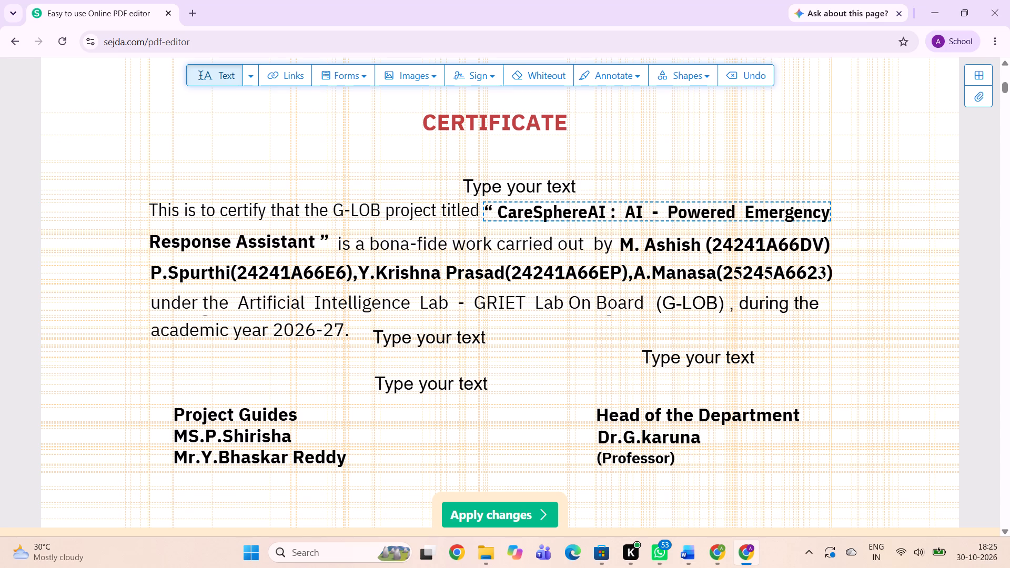
left_click_drag(818, 215, 818, 215)
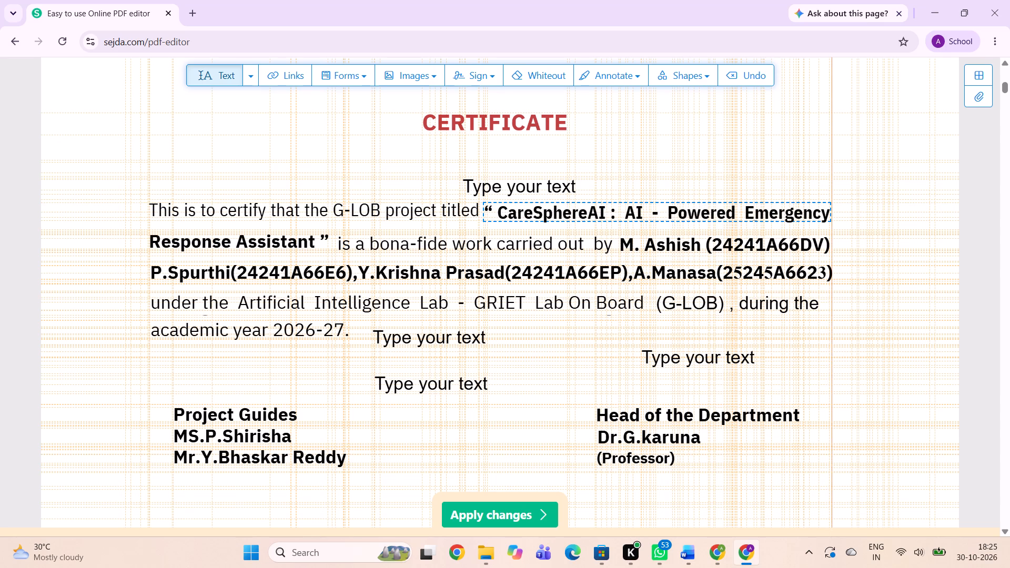
left_click_drag(818, 215, 814, 212)
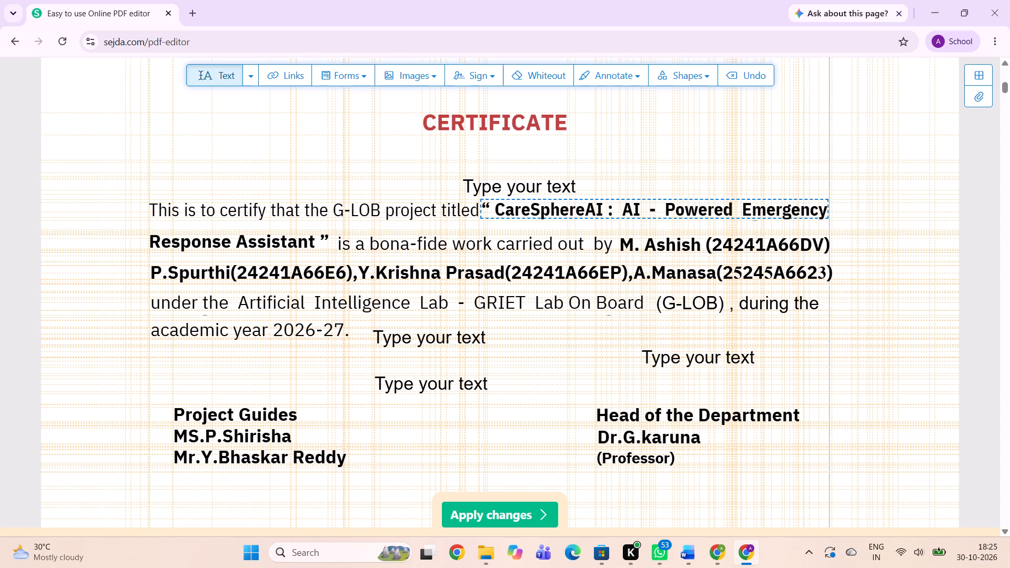
left_click_drag(814, 212, 803, 212)
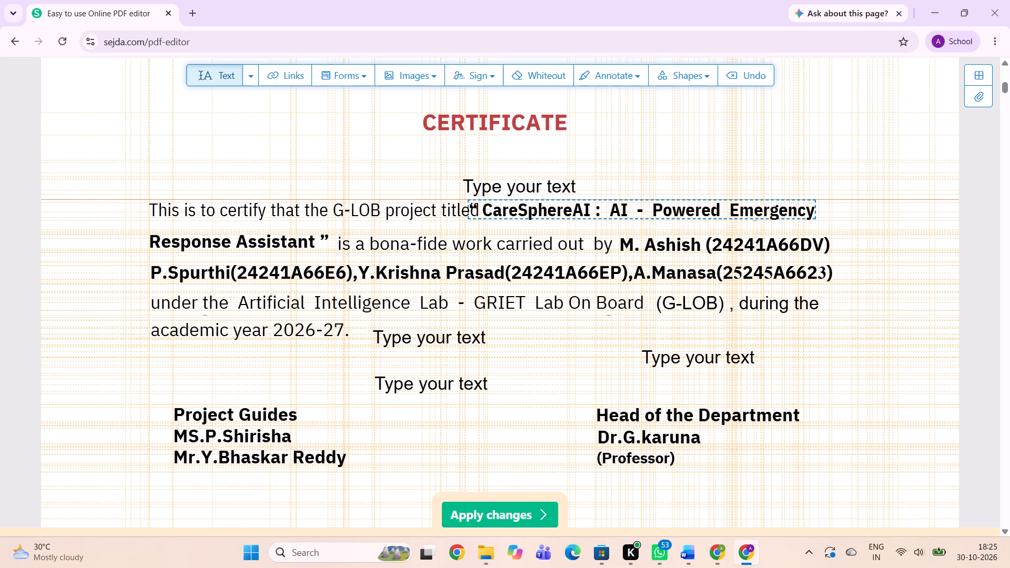
left_click_drag(803, 212, 815, 213)
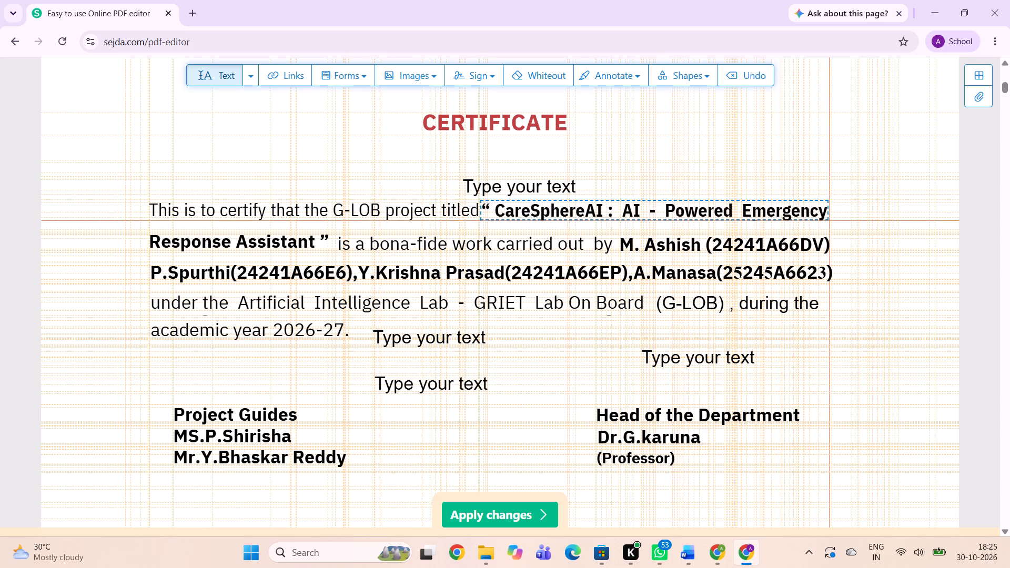
left_click_drag(815, 213, 815, 214)
left_click_drag(815, 214, 814, 212)
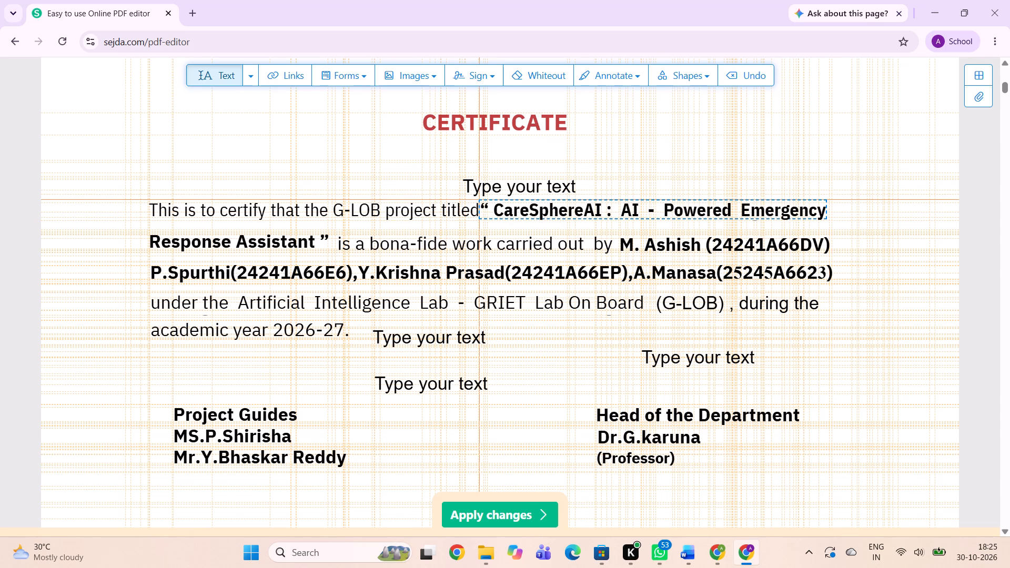
left_click_drag(814, 212, 815, 212)
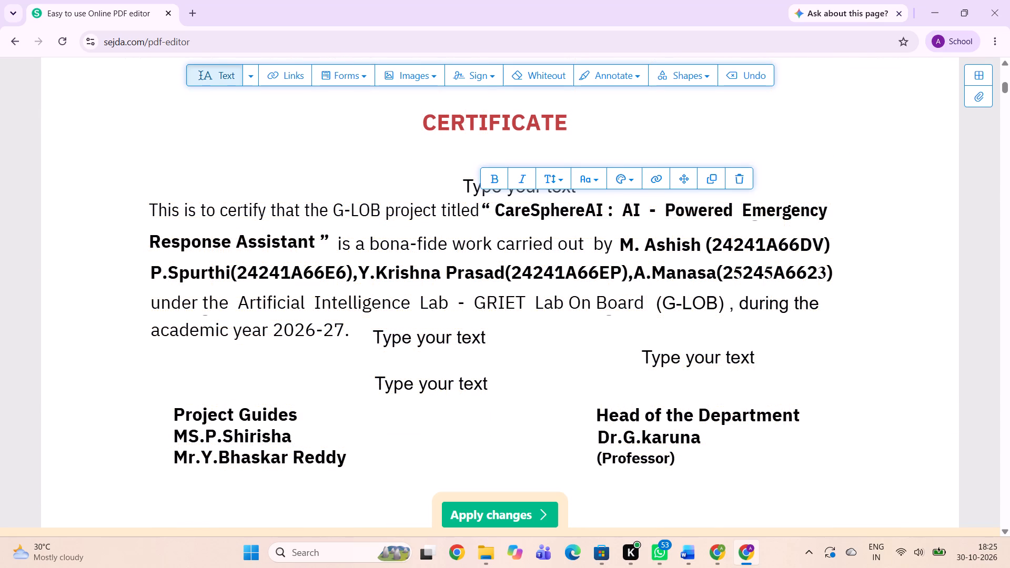
Clear the stray "Type your text" placeholder above the certificate's opening line.
left_click(920, 198)
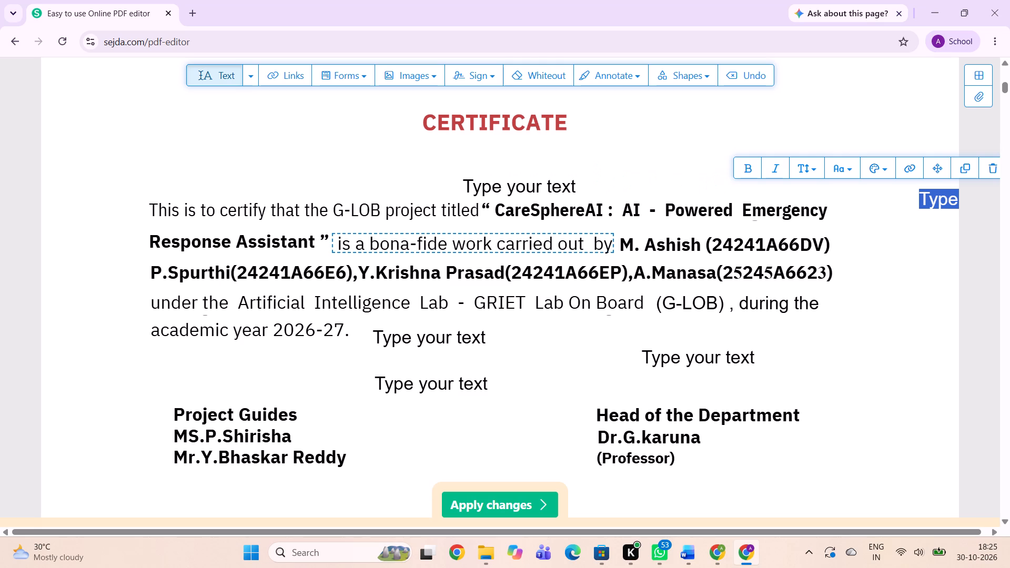
double_click(531, 182)
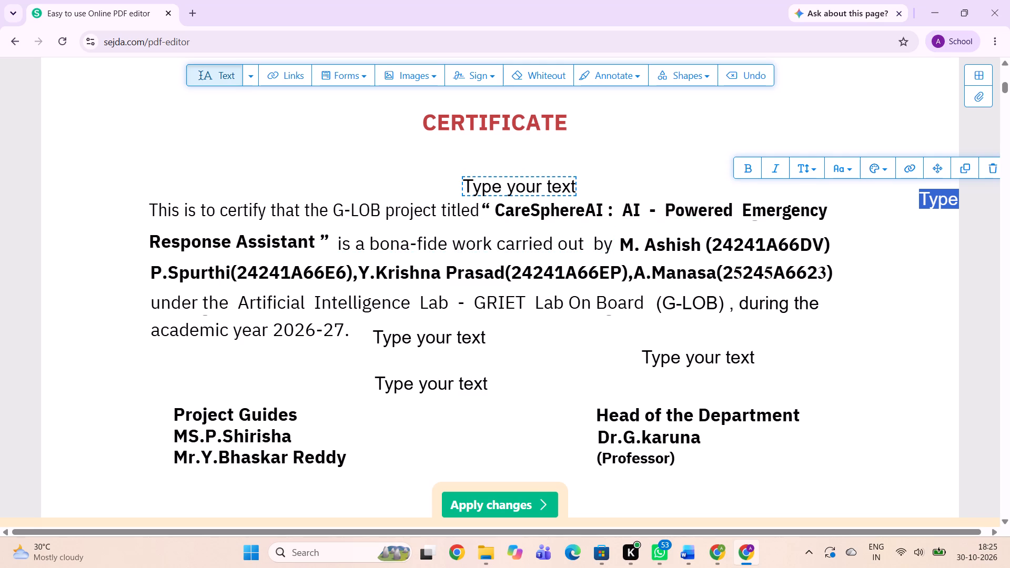
key("BackSpace")
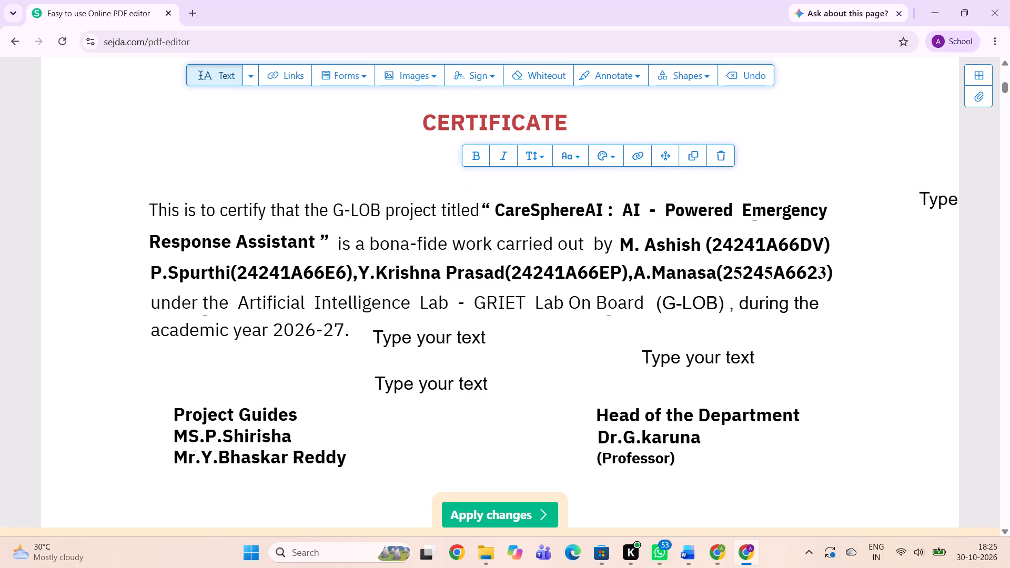
Fine-tune the bold project title's position so it sits level with "titled" and ends at the paragraph's right edge.
left_click(601, 210)
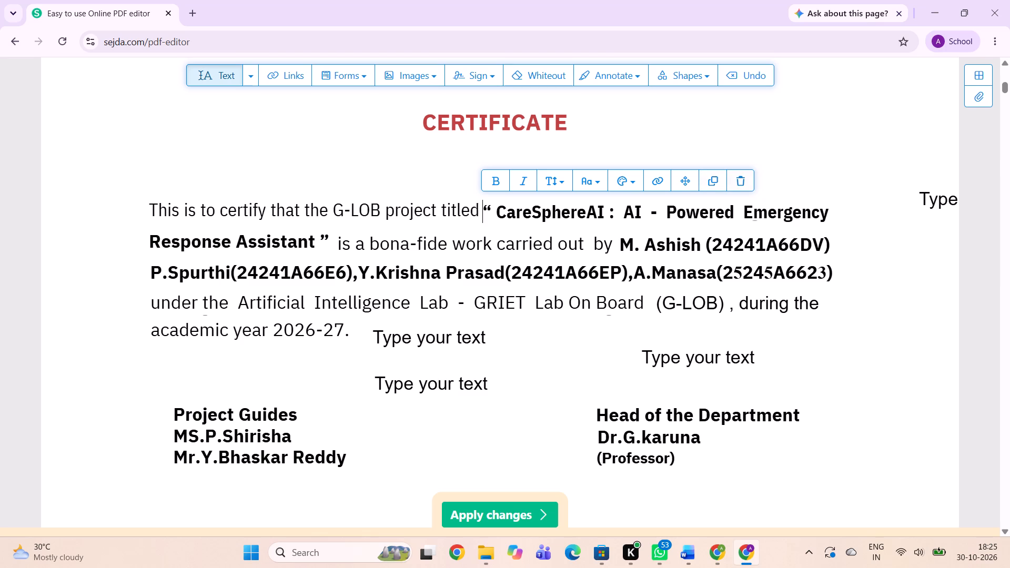
left_click(802, 154)
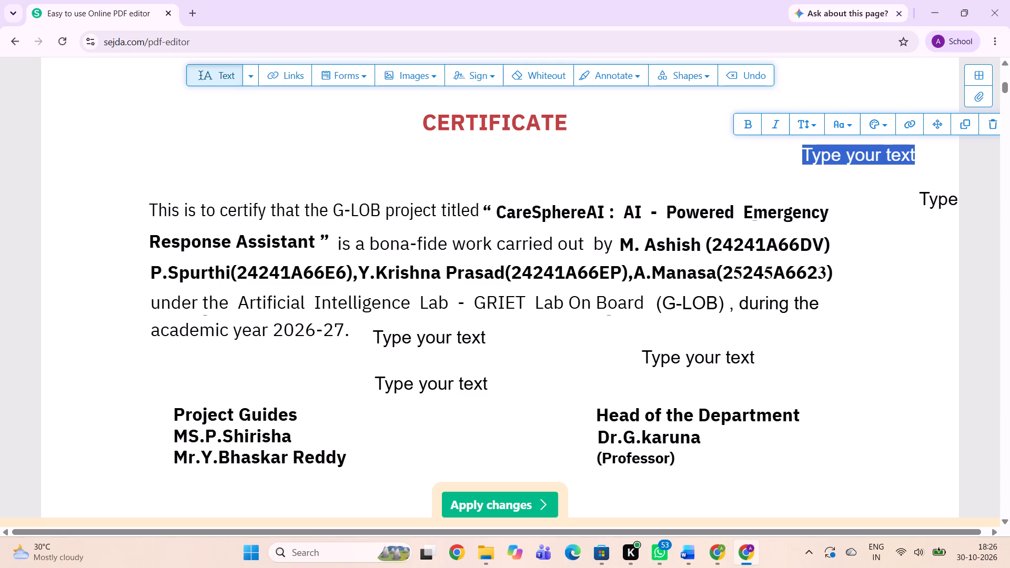
left_click(755, 214)
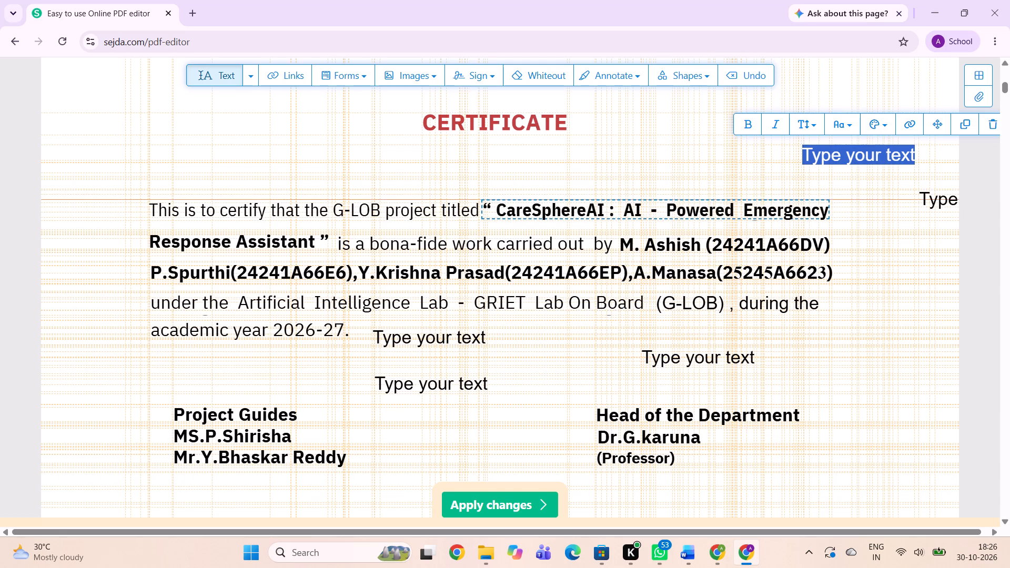
Cut the bold project title and paste it into the certificate's opening line after "titled", keeping the original font.
double_click(756, 211)
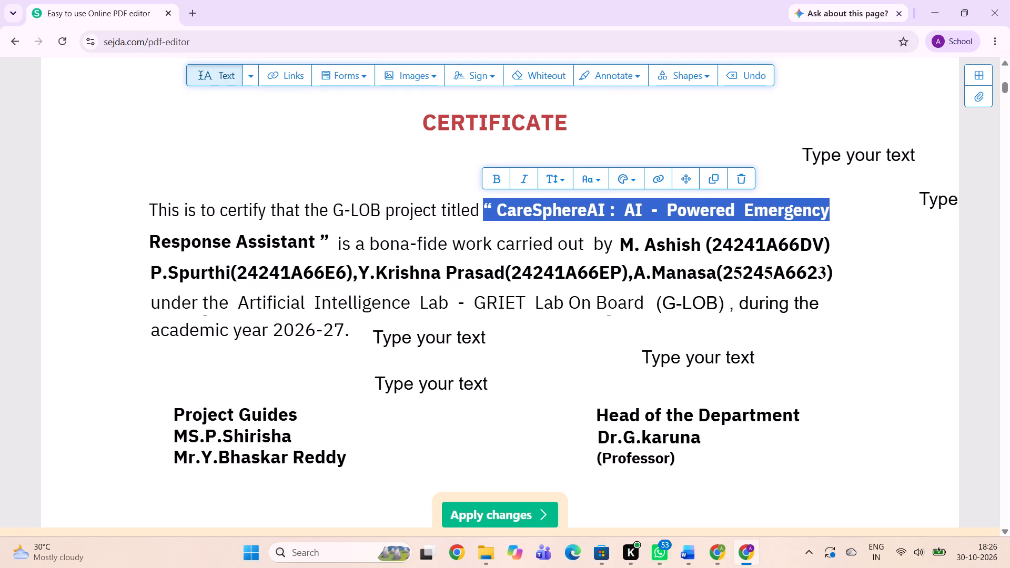
key("ctrl+x")
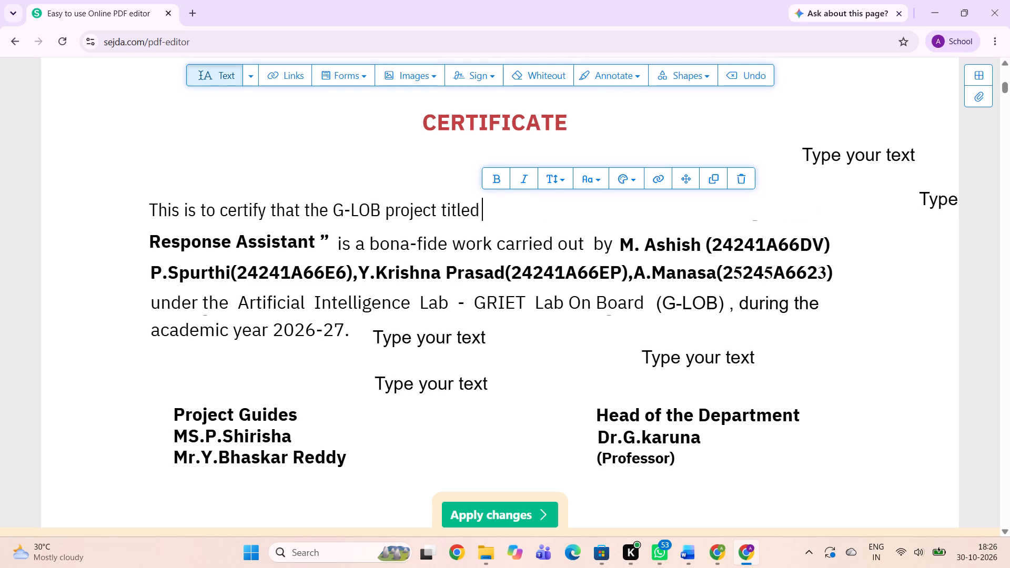
left_click(478, 209)
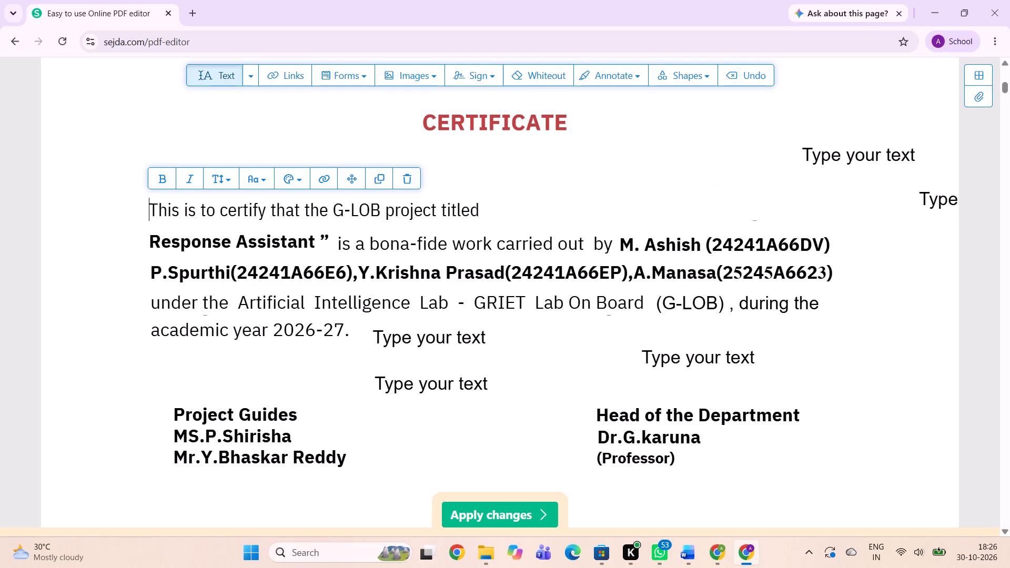
left_click(476, 209)
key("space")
key("ctrl+v")
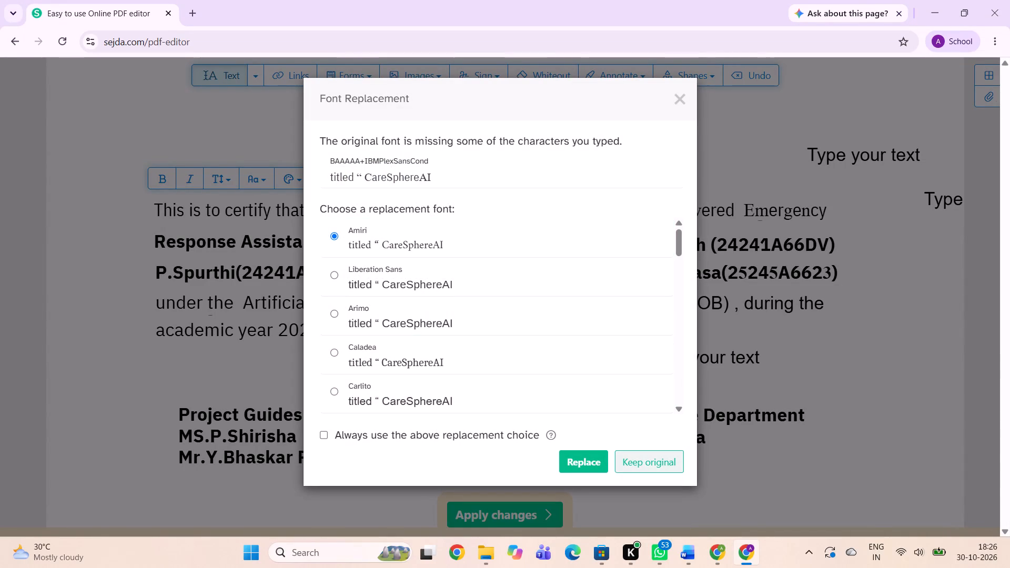
left_click(638, 462)
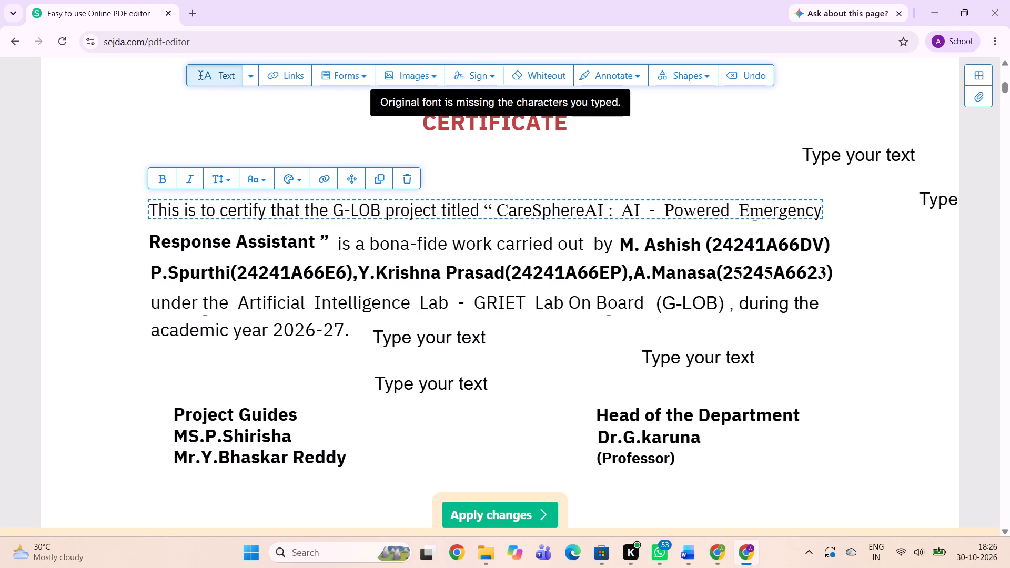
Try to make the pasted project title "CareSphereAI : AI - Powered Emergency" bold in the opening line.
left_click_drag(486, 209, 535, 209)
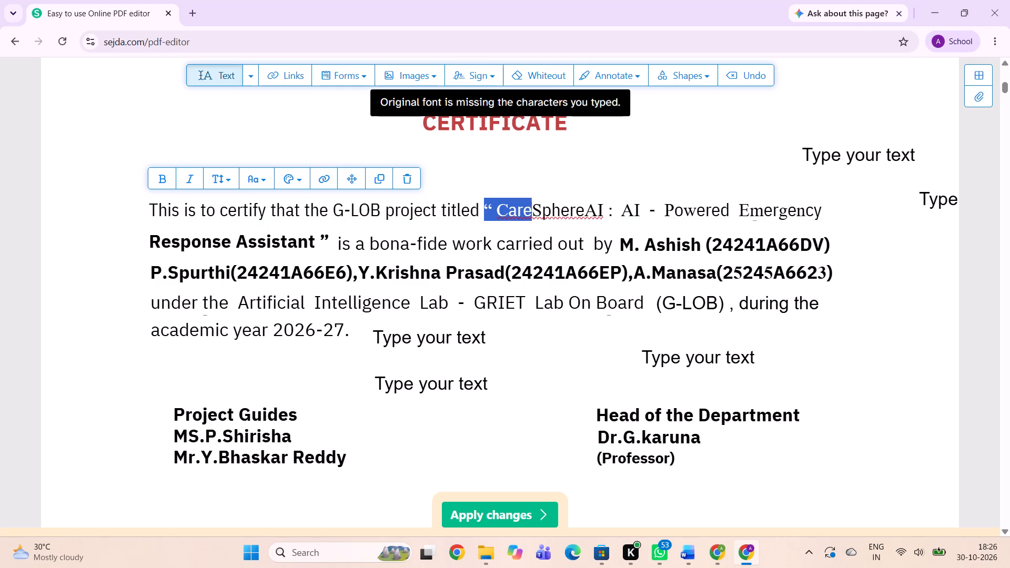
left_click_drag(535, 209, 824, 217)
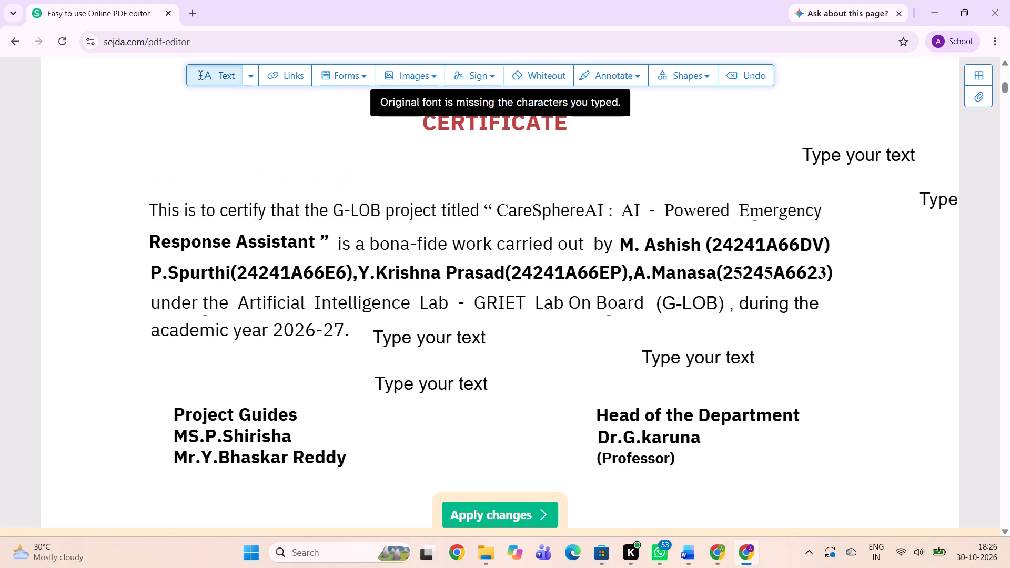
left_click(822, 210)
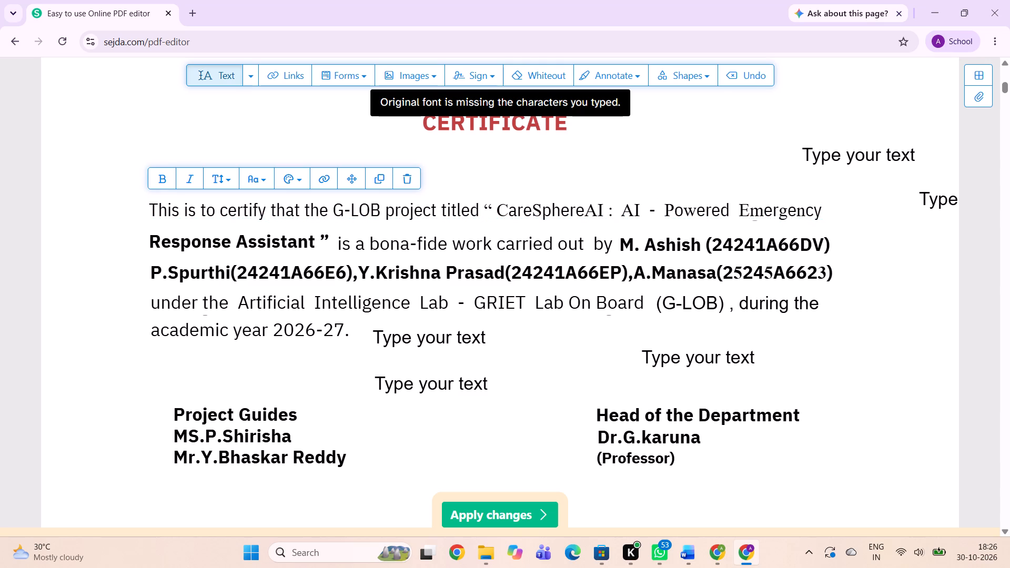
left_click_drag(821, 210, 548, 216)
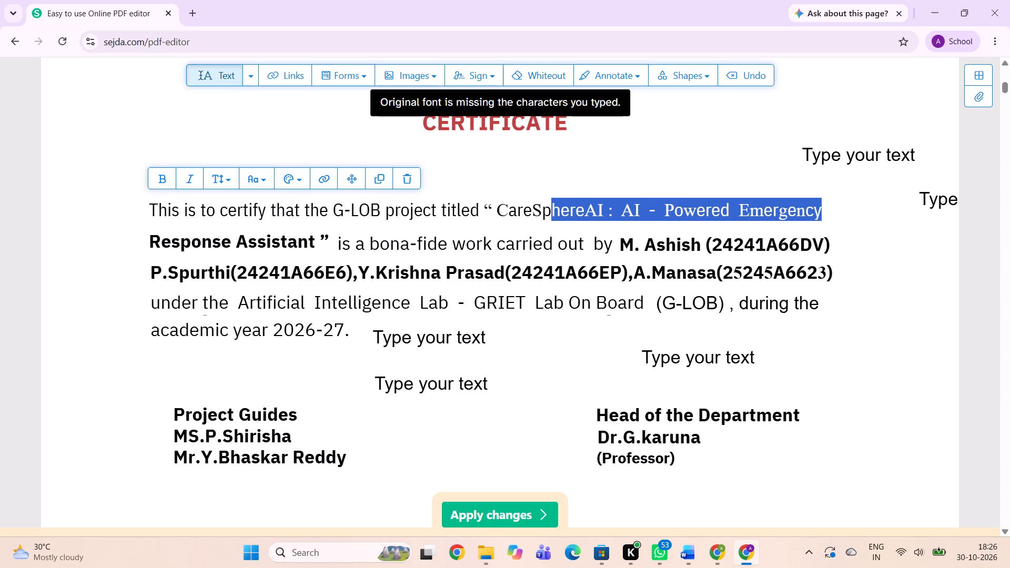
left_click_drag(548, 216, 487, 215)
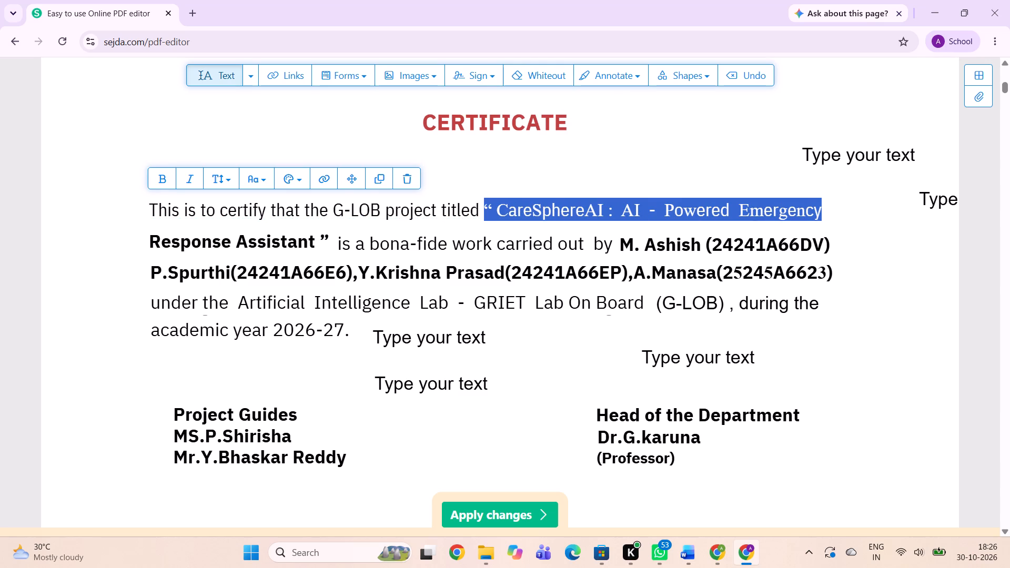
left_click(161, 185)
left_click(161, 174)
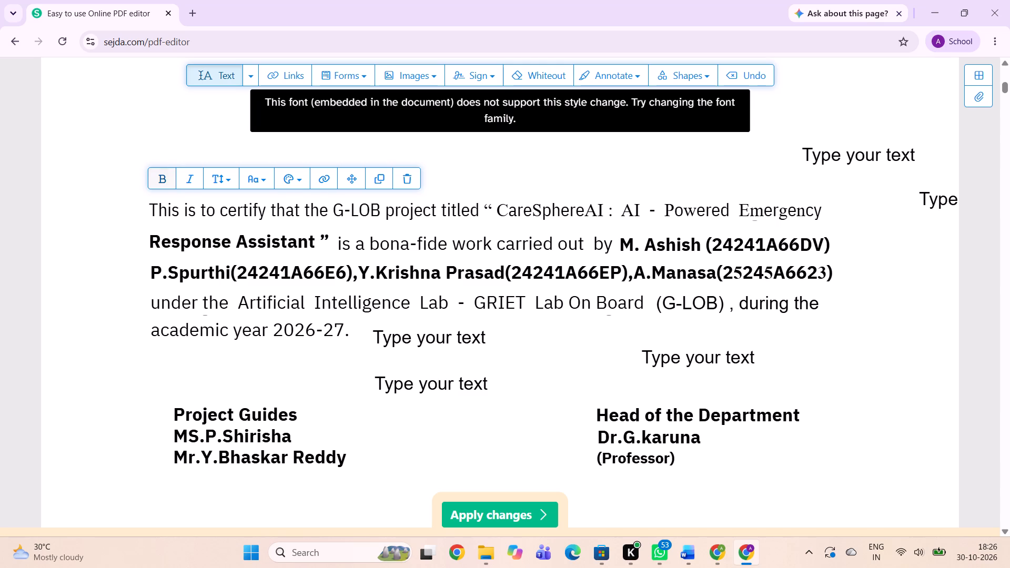
Clear the stray placeholder texts above and beside the certificate's opening line.
left_click(497, 179)
key("BackSpace")
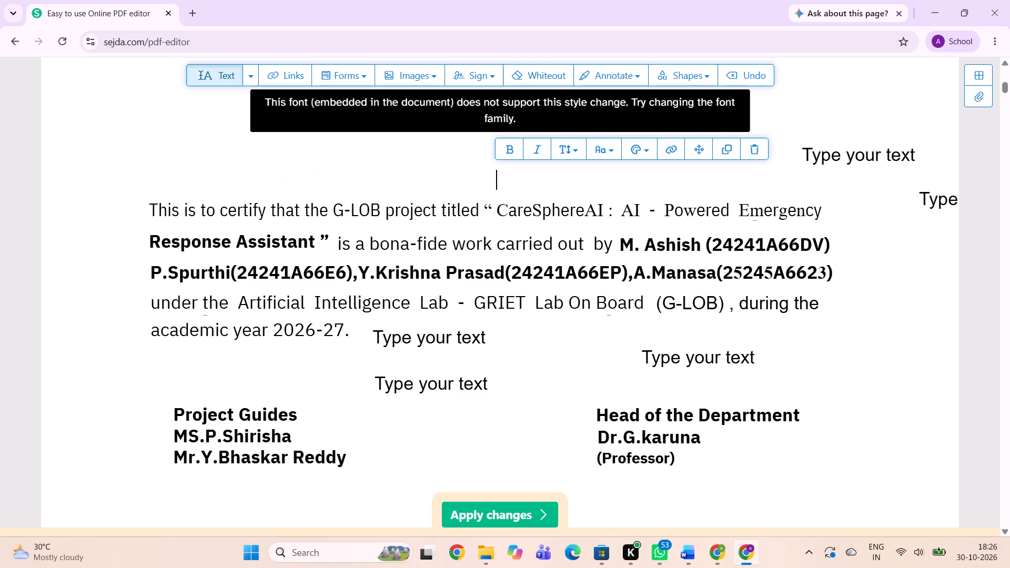
double_click(863, 159)
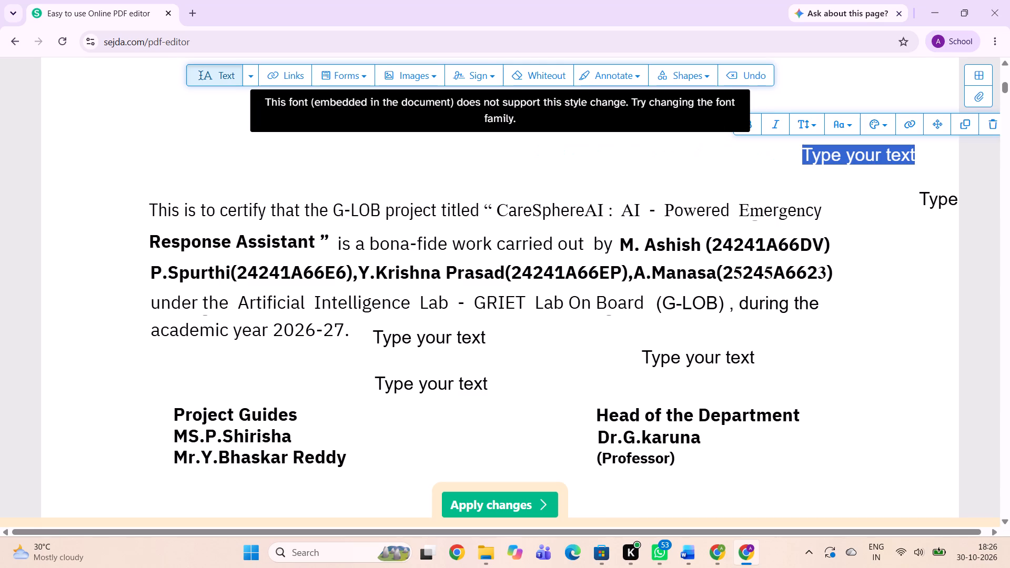
key("BackSpace")
double_click(948, 201)
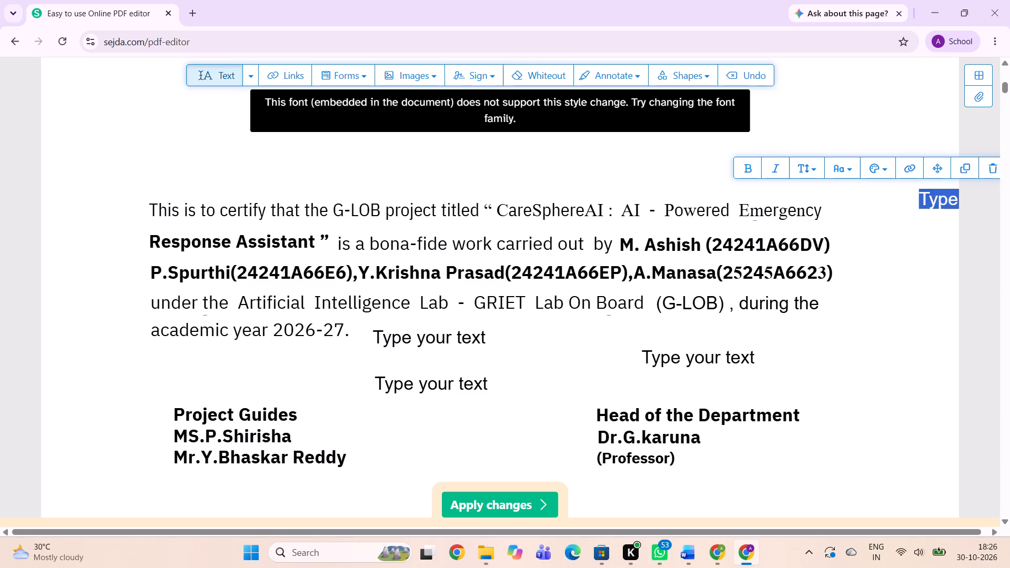
key("BackSpace")
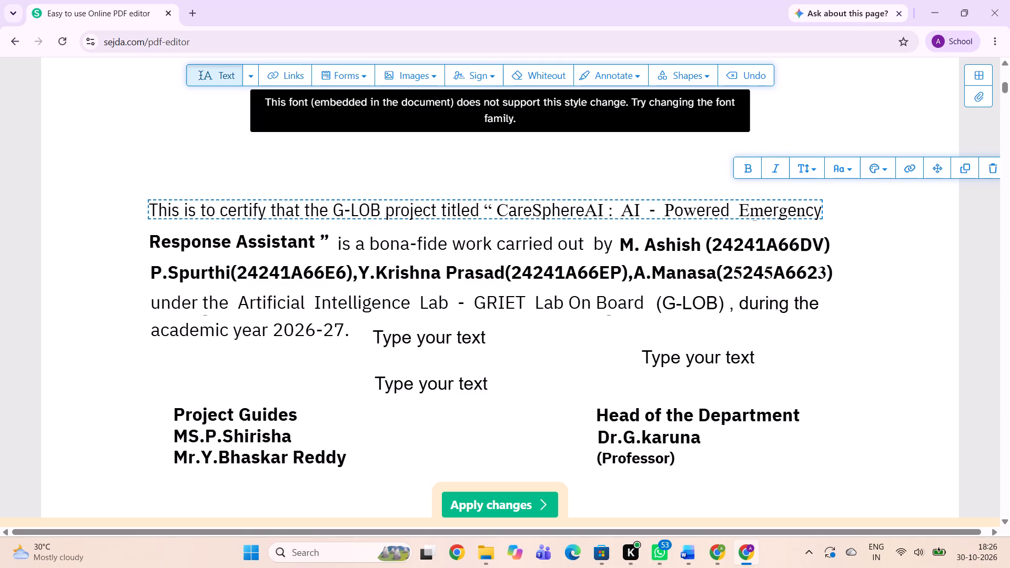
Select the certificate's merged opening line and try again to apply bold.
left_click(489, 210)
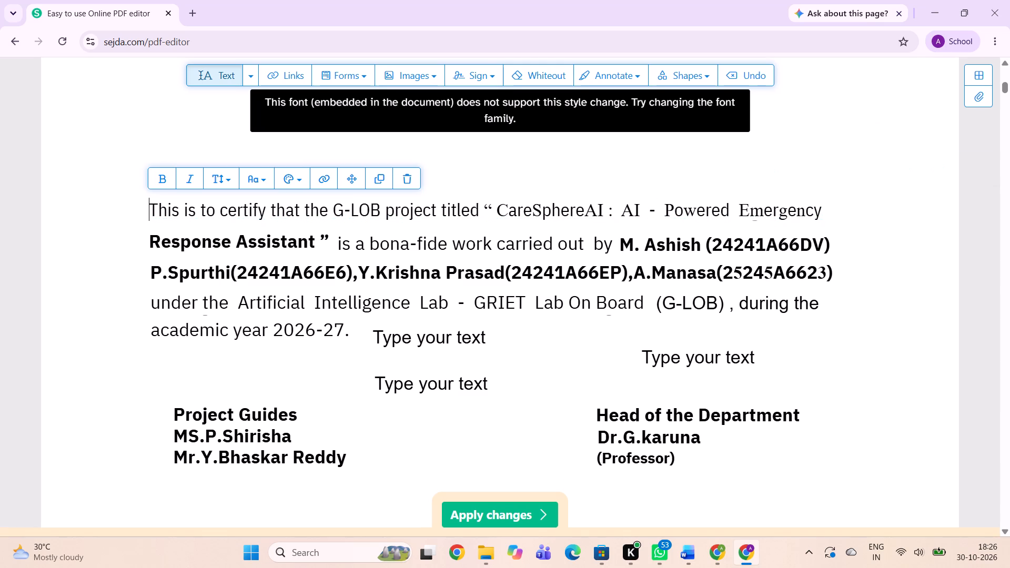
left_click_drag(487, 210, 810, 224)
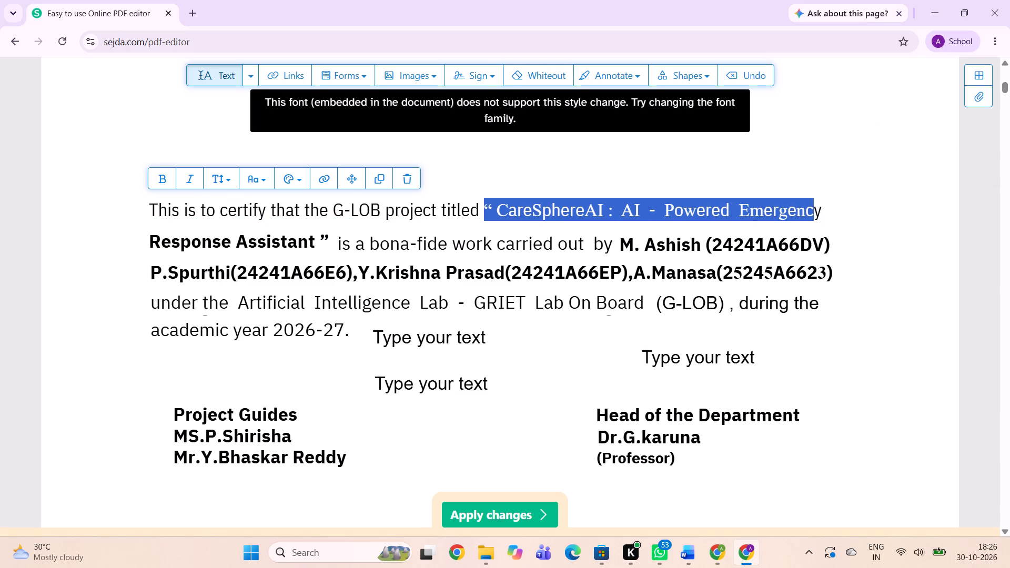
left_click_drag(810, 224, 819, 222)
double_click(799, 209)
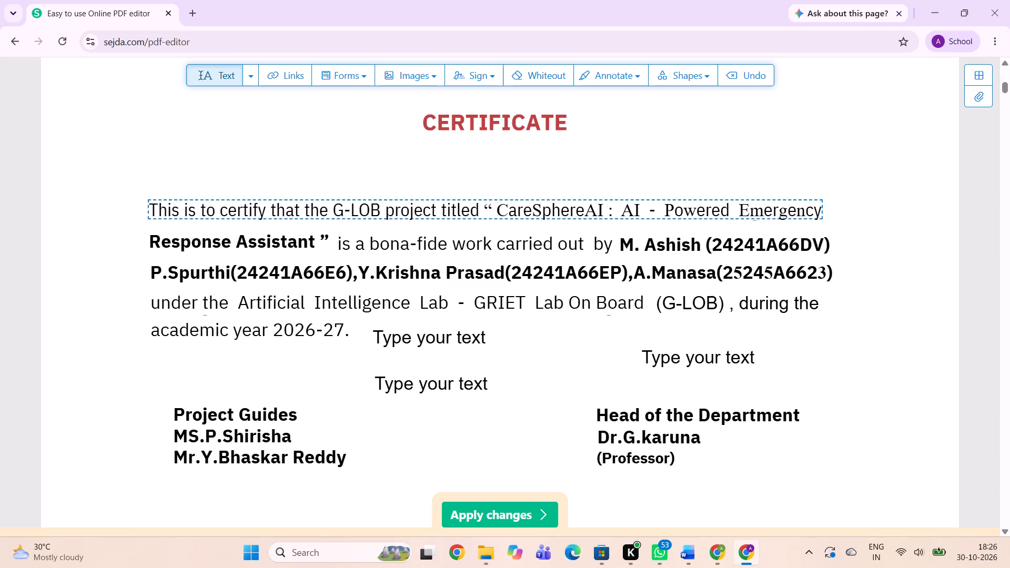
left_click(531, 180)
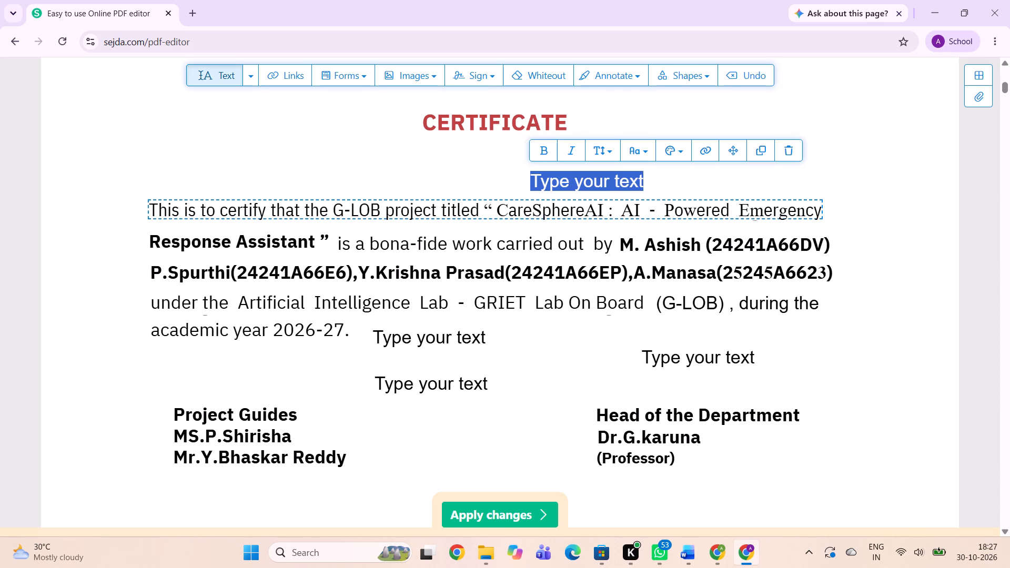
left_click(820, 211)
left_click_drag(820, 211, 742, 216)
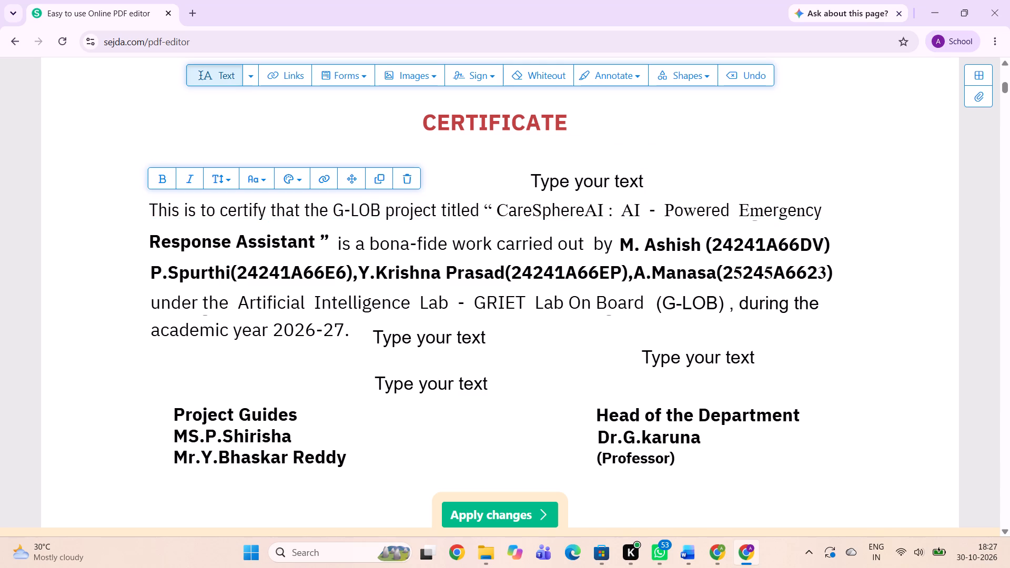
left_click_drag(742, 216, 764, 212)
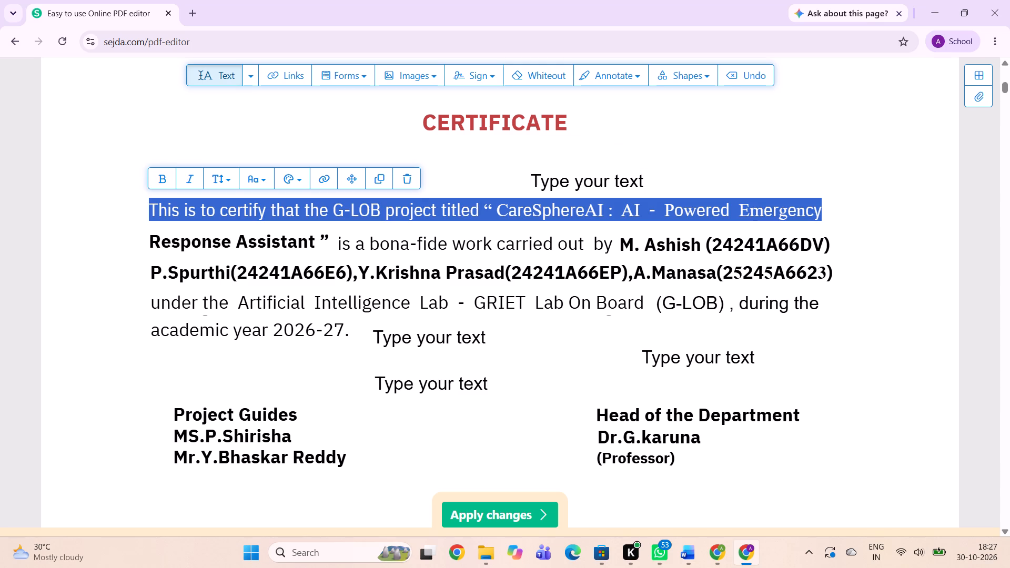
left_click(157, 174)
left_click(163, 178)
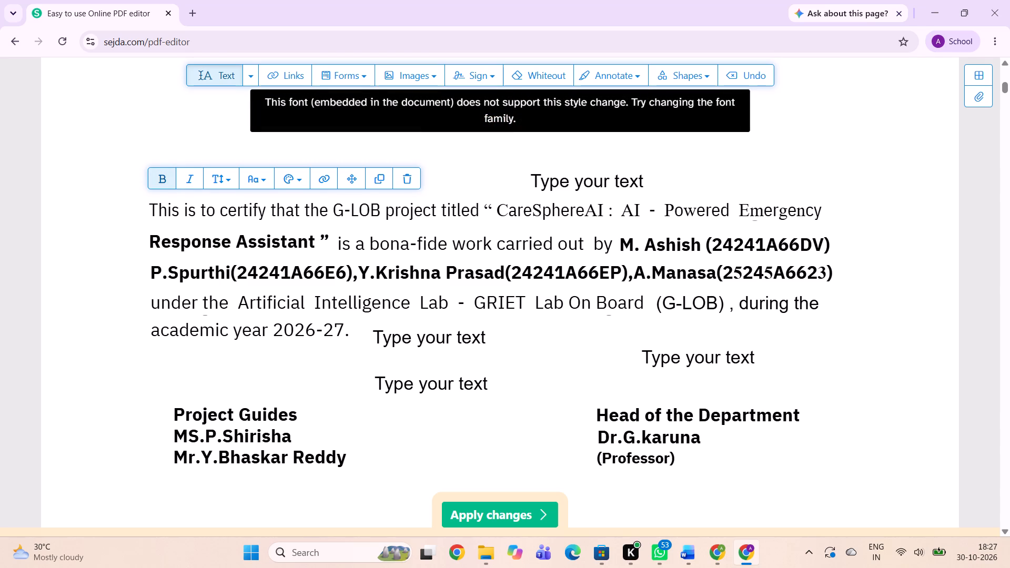
Change the font of the certificate's opening line to Amiri.
left_click(221, 176)
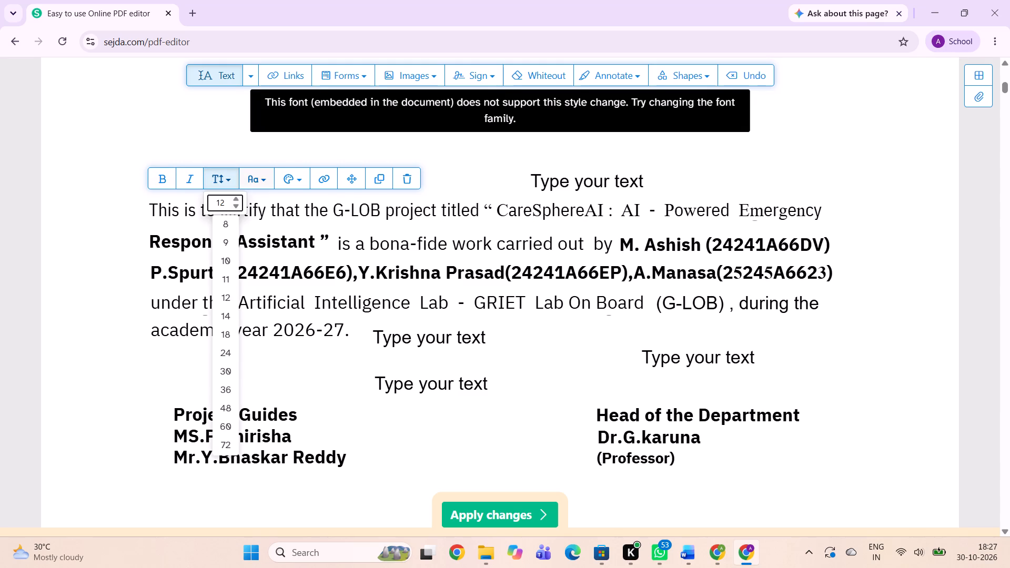
left_click(256, 177)
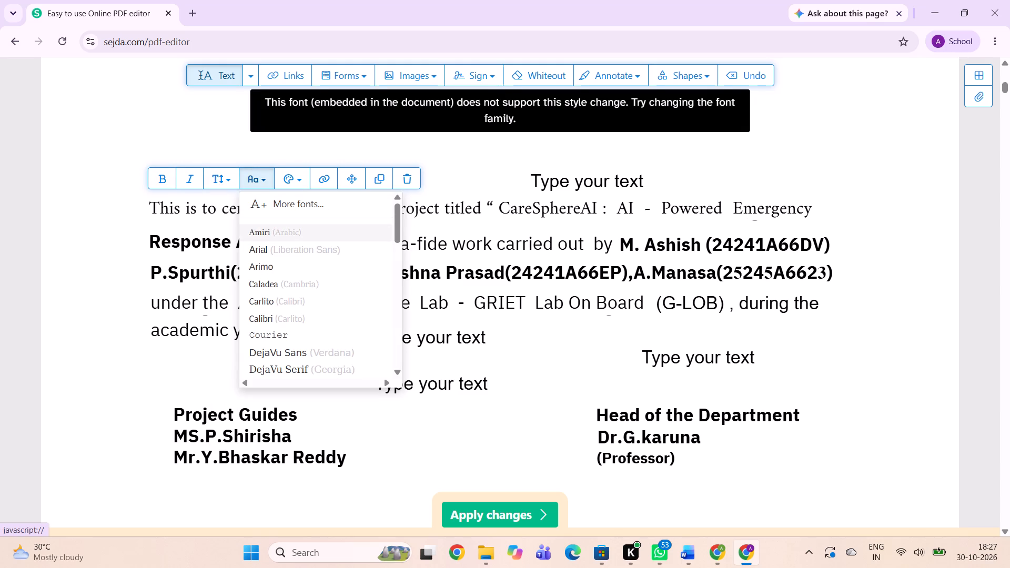
left_click(274, 232)
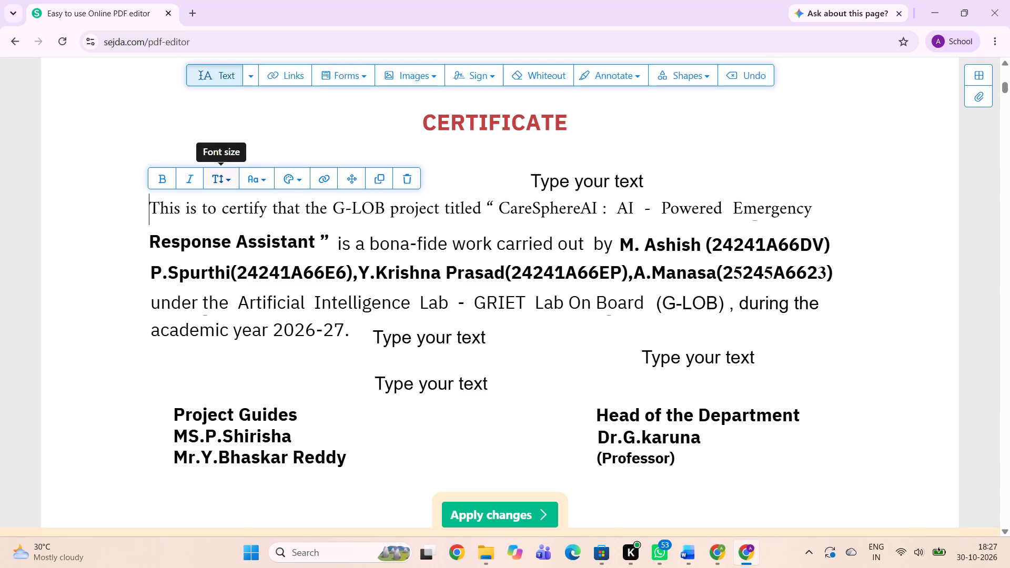
Change the font of the certificate's opening line to Arial (Liberation Sans).
left_click(261, 179)
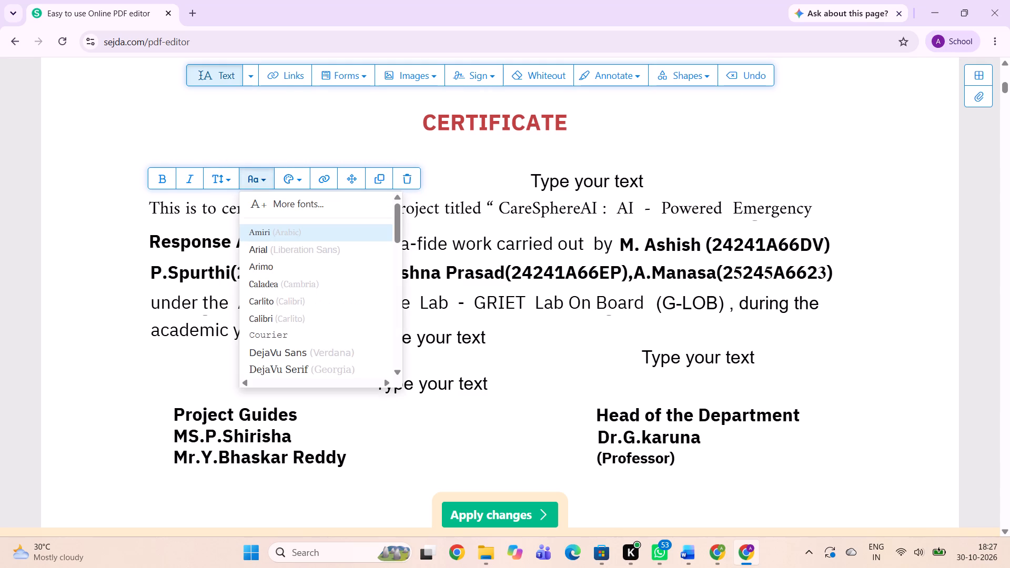
left_click(278, 249)
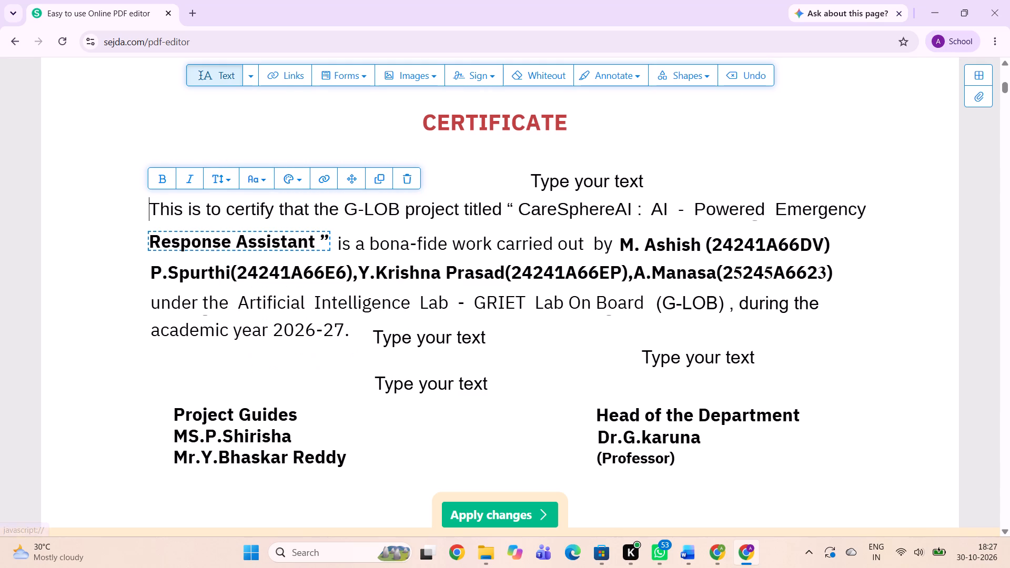
Move the certificate's opening line slightly down, closer to the "Response Assistant" line.
left_click_drag(505, 208, 565, 205)
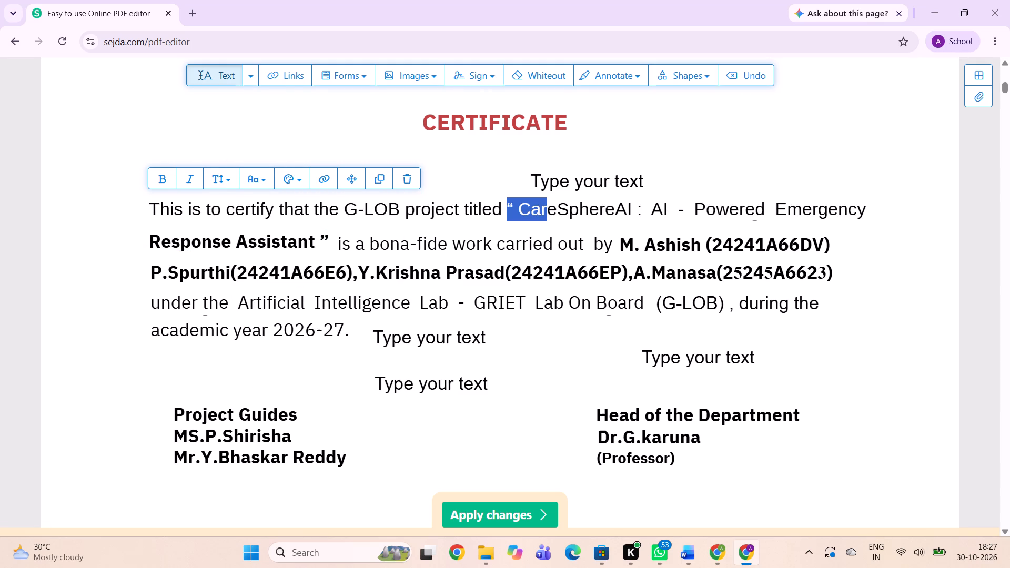
left_click_drag(565, 205, 864, 192)
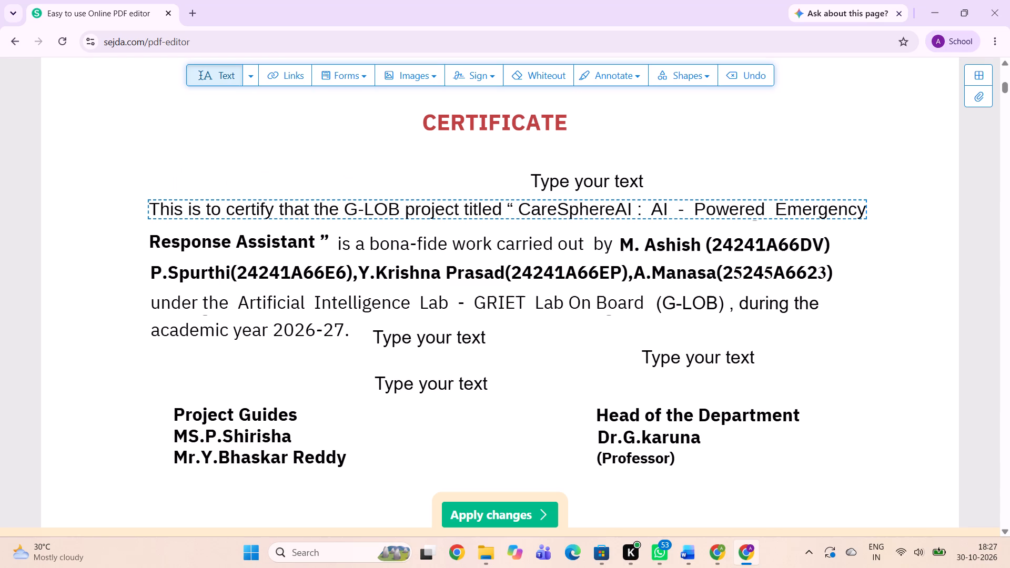
left_click_drag(866, 212, 860, 215)
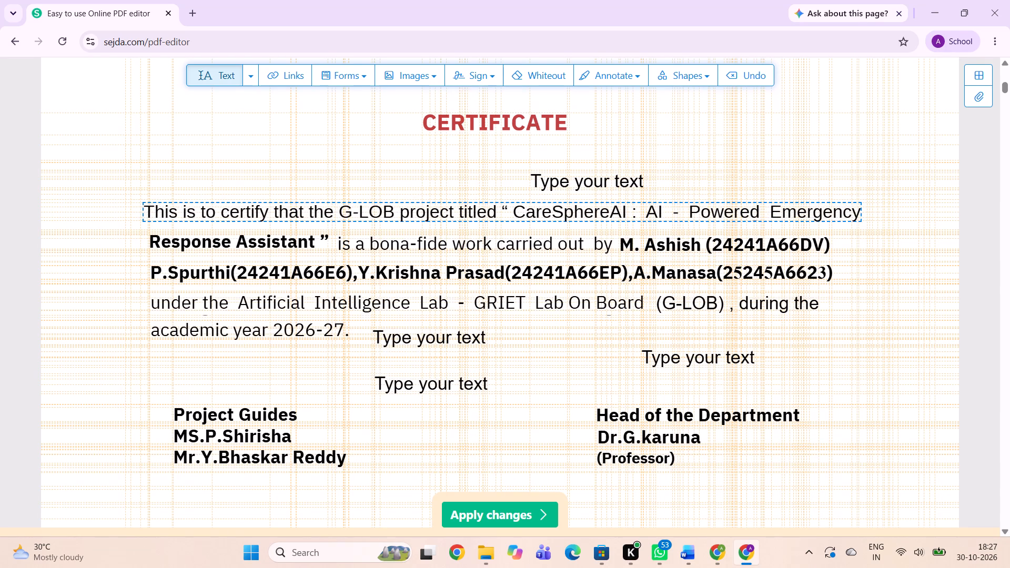
left_click_drag(860, 215, 864, 217)
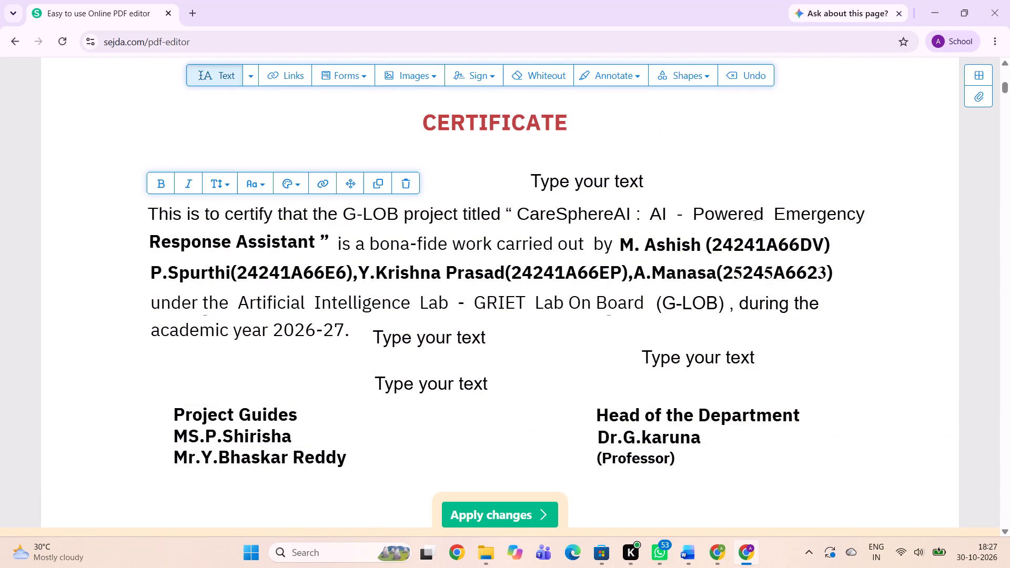
double_click(854, 217)
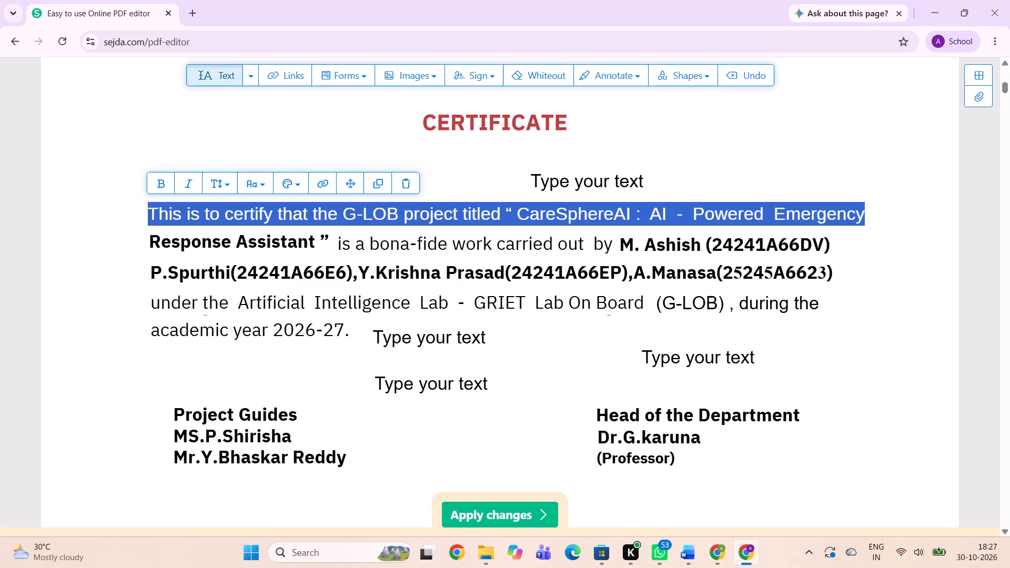
left_click(889, 212)
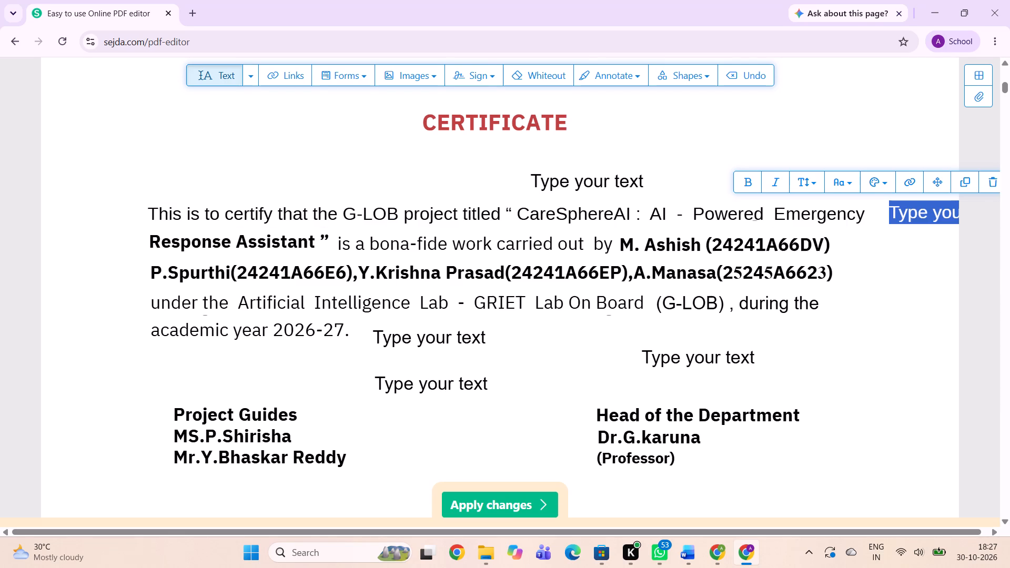
Remove the spaces around the hyphen in the certificate's opening line so the title reads "AI-Powered".
left_click(695, 214)
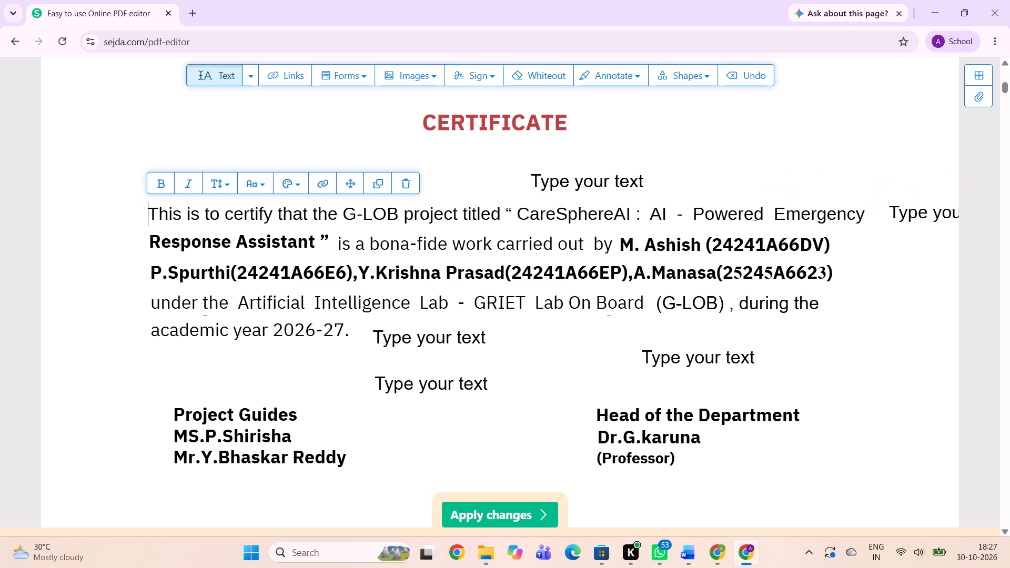
left_click(692, 212)
key("BackSpace")
key("BackSpace")
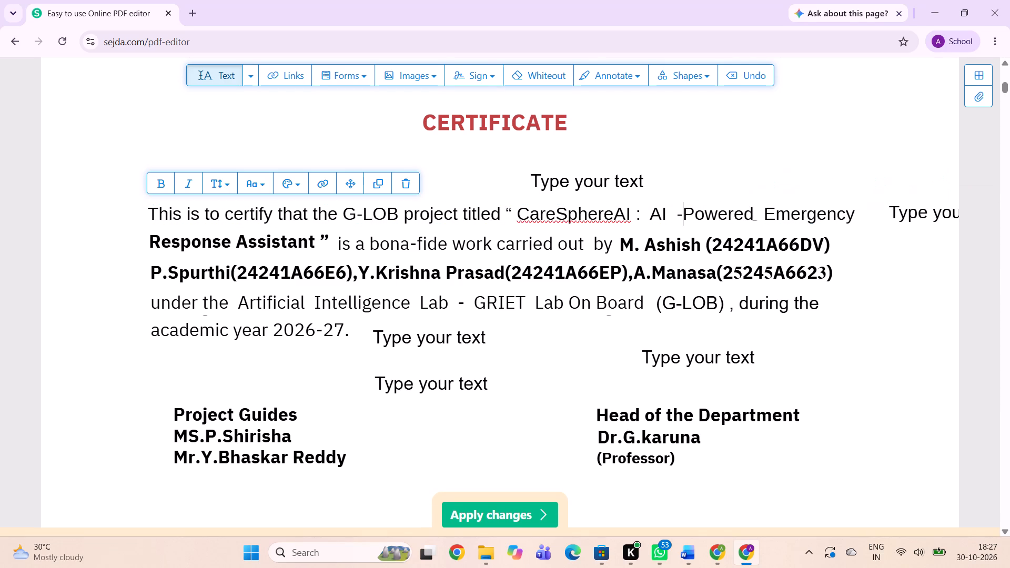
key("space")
key("Left")
key("Left")
key("Left")
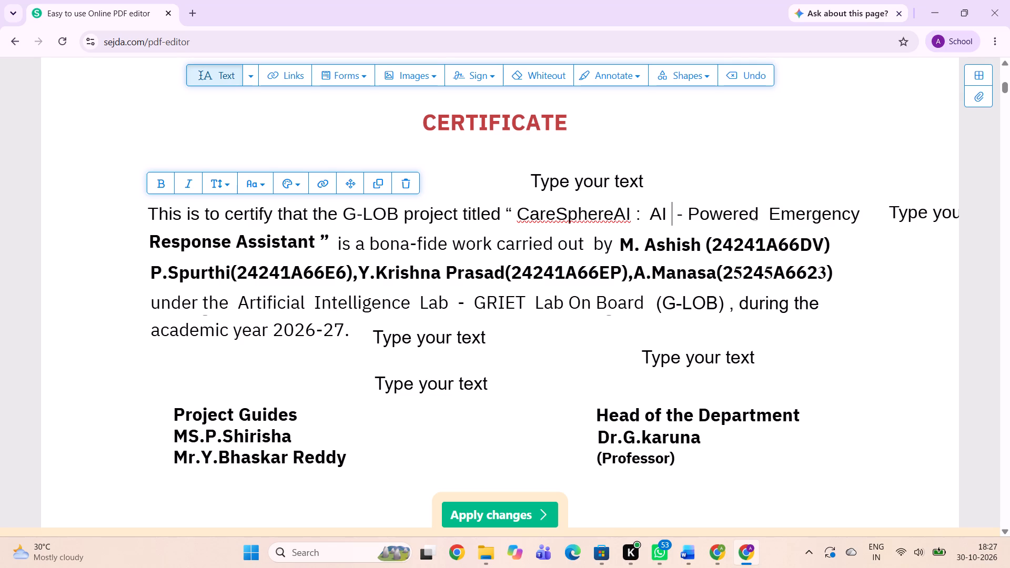
key("Right")
key("BackSpace")
key("BackSpace")
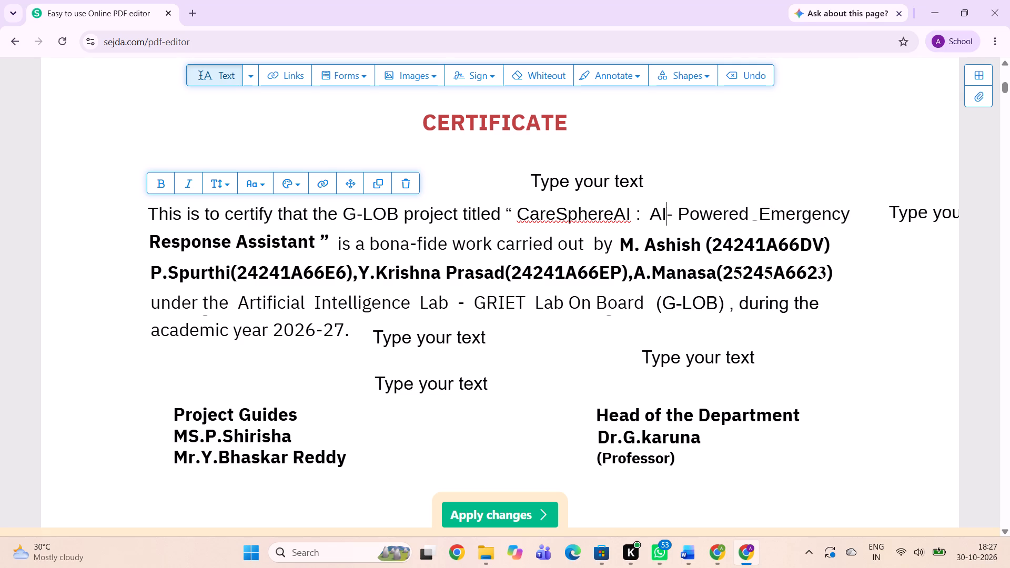
key("Right")
key("Right")
key("BackSpace")
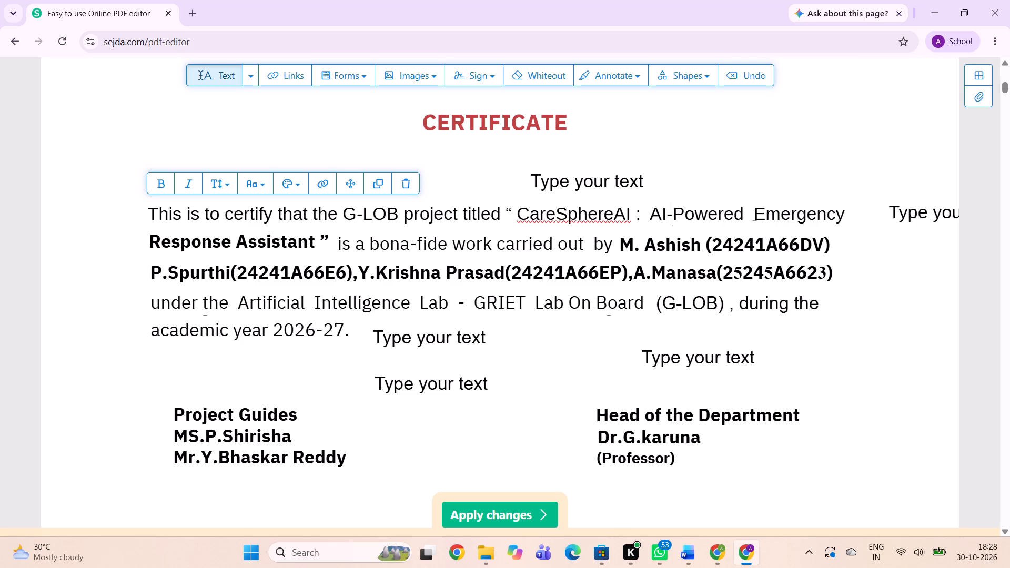
Even out the spacing around the colon in the opening line to read "CareSphereAI : AI-Powered".
left_click(650, 218)
key("BackSpace")
key("BackSpace")
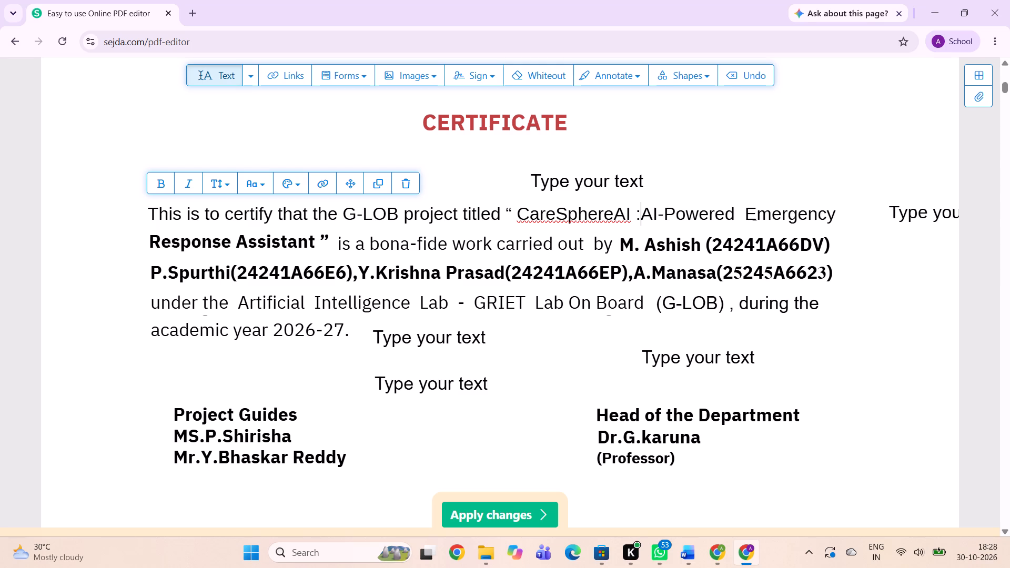
key("Left")
key("BackSpace")
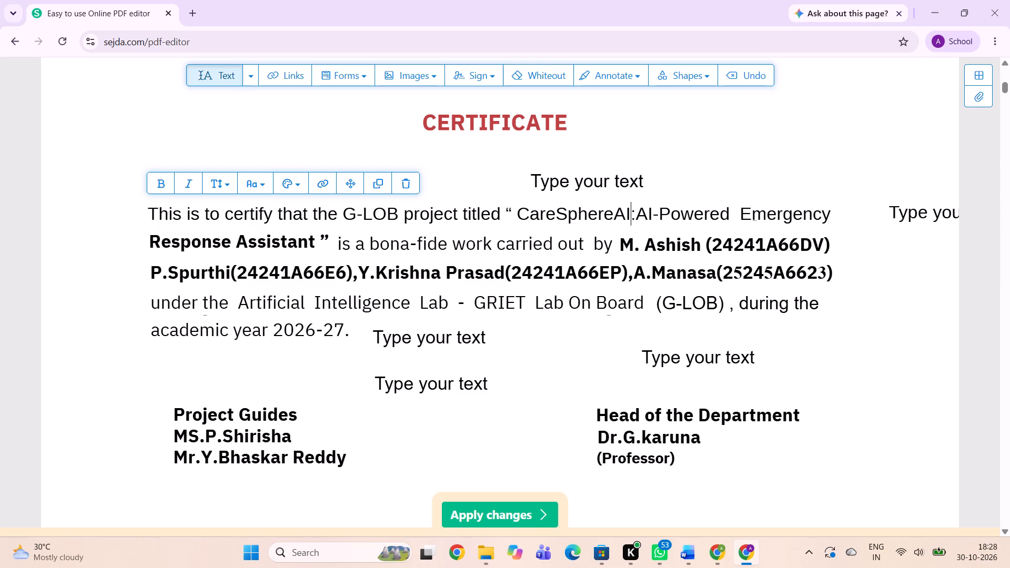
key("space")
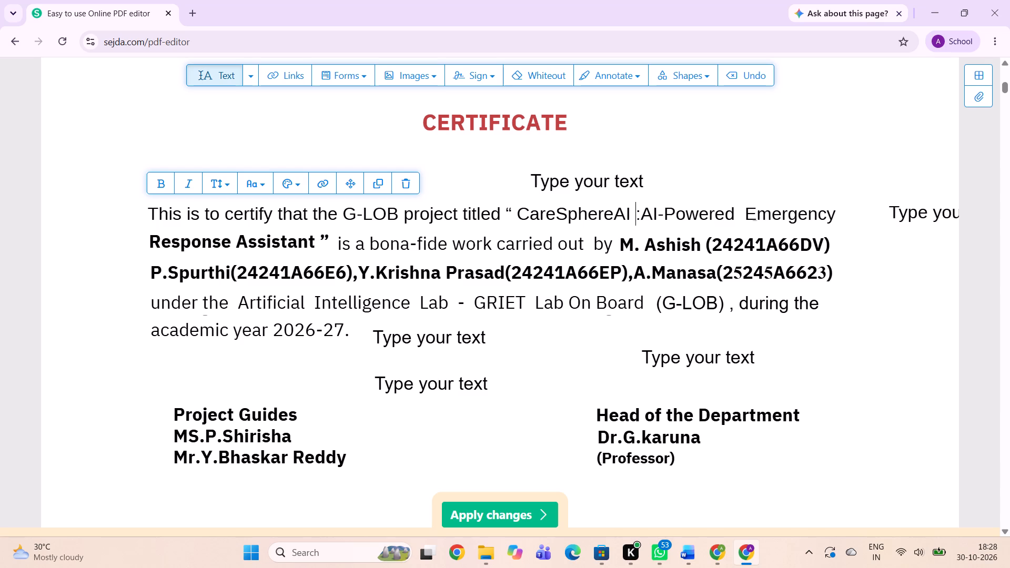
key("Right")
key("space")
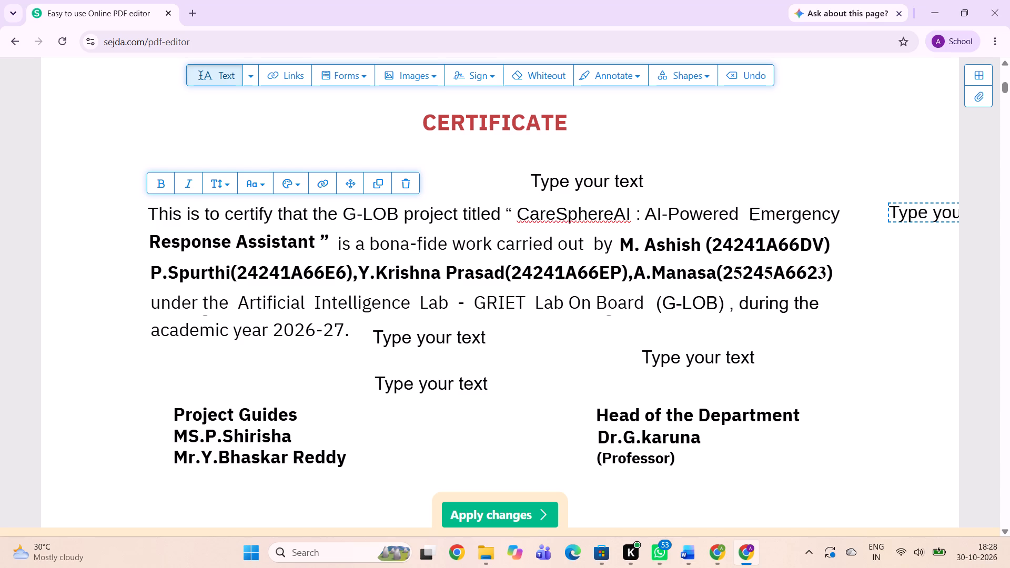
Clear the stray placeholder text beside the end of the certificate's opening line.
double_click(935, 212)
key("BackSpace")
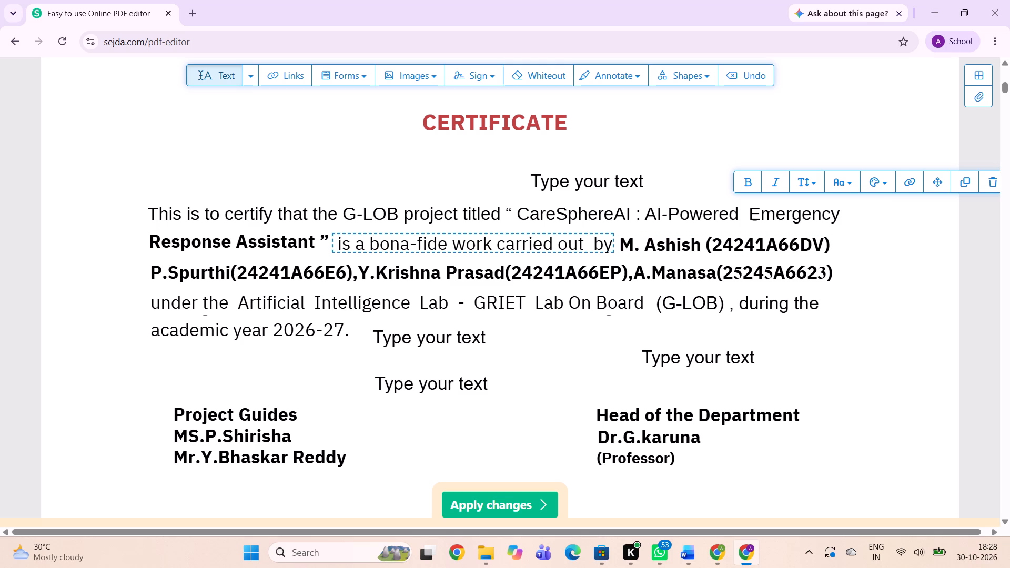
Add an extra space before and after "a" in "is a bona-fide work carried out by".
left_click(368, 247)
left_click(368, 247)
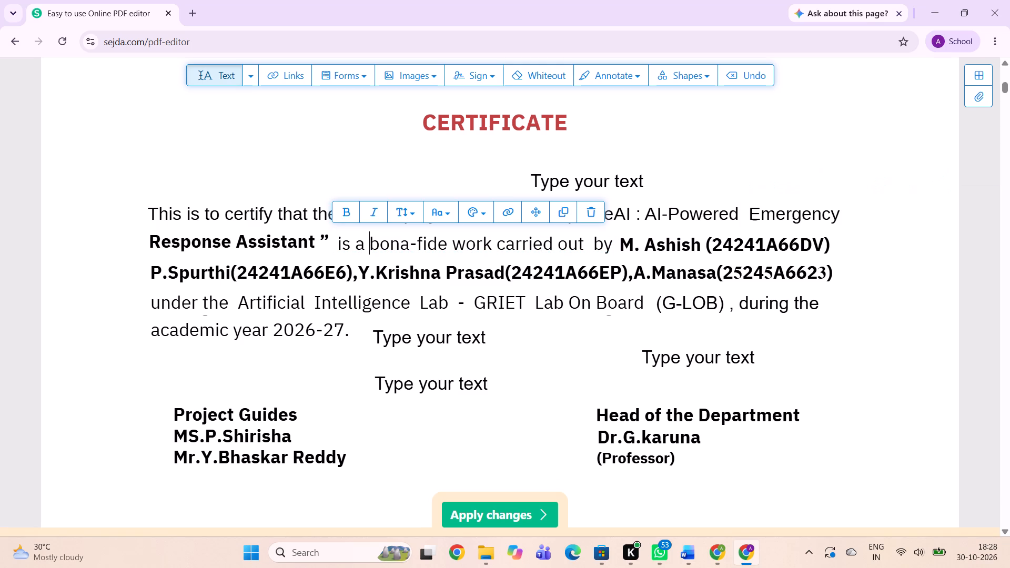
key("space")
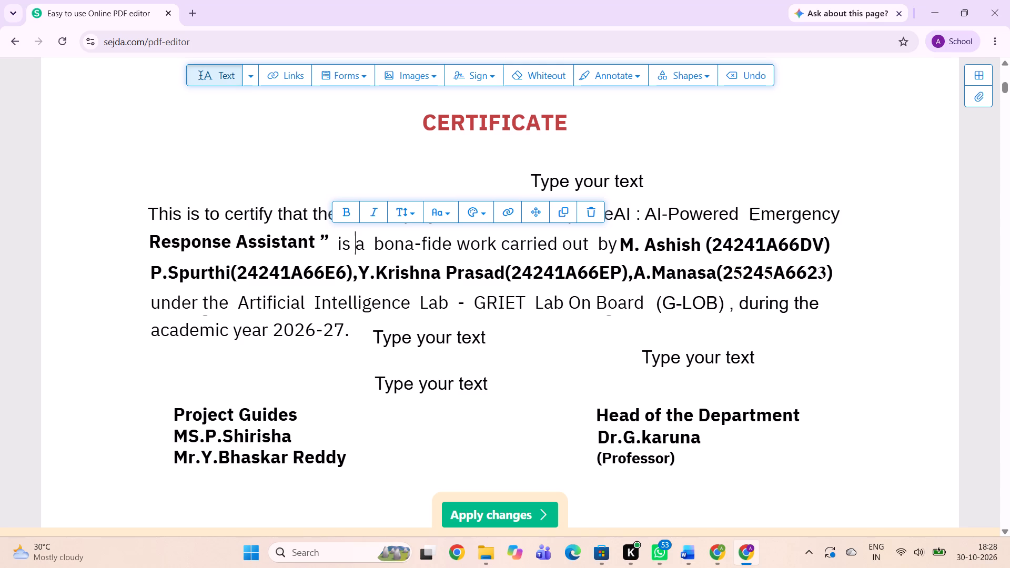
left_click(353, 244)
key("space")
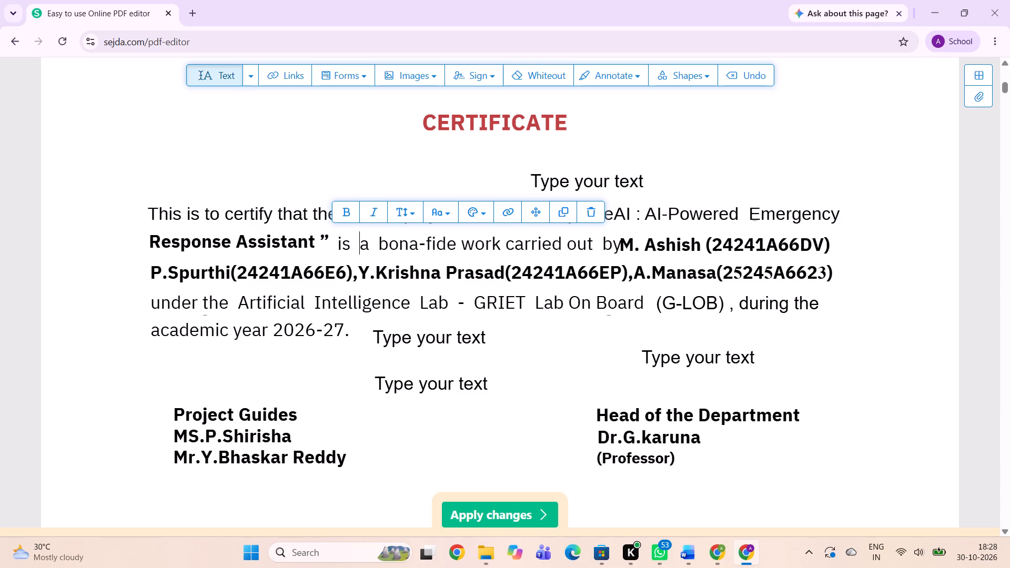
Shift the first student's name and roll number slightly rightward to leave a gap after "by".
left_click_drag(663, 248, 671, 250)
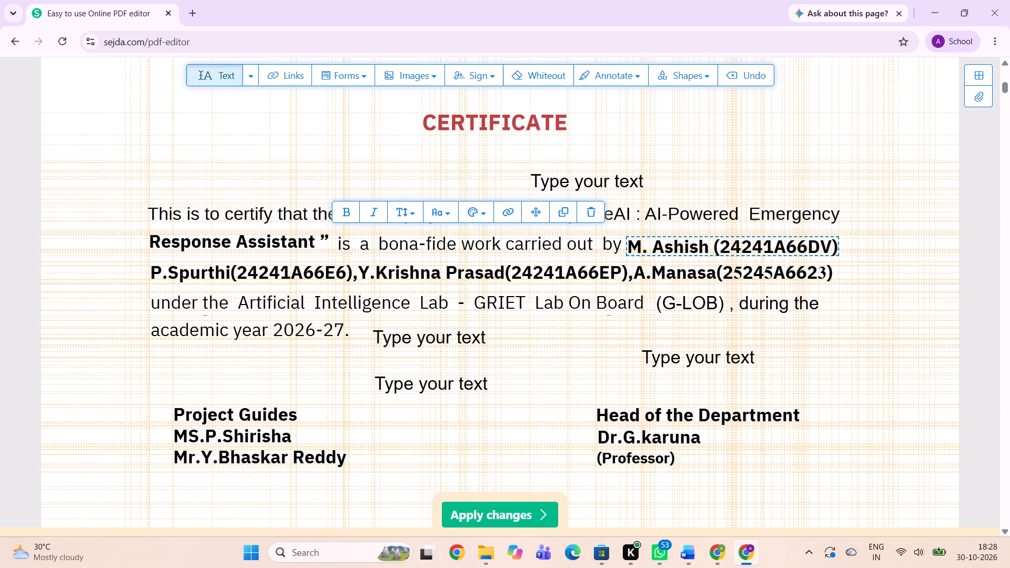
left_click_drag(671, 250, 672, 248)
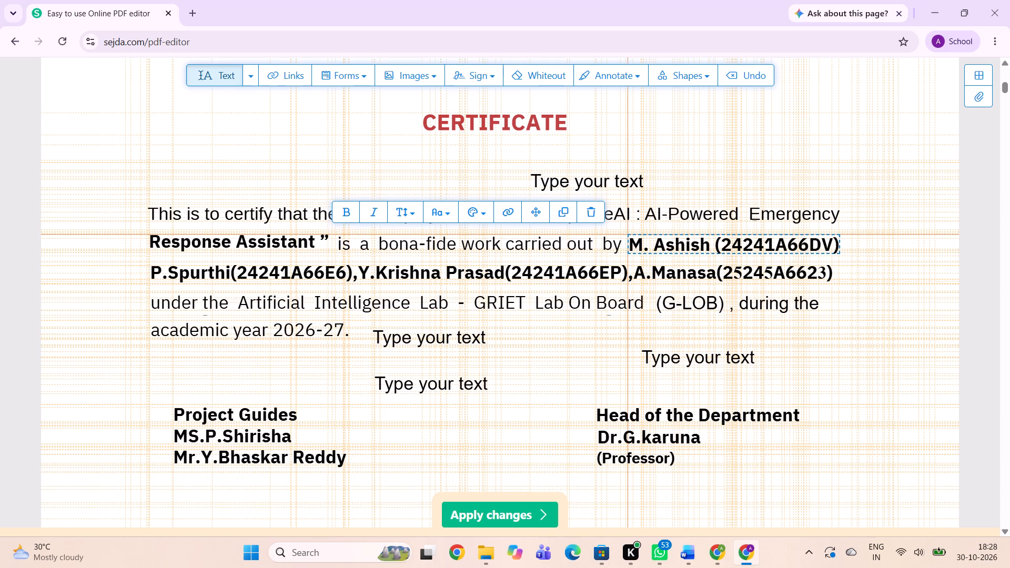
left_click_drag(672, 248, 672, 249)
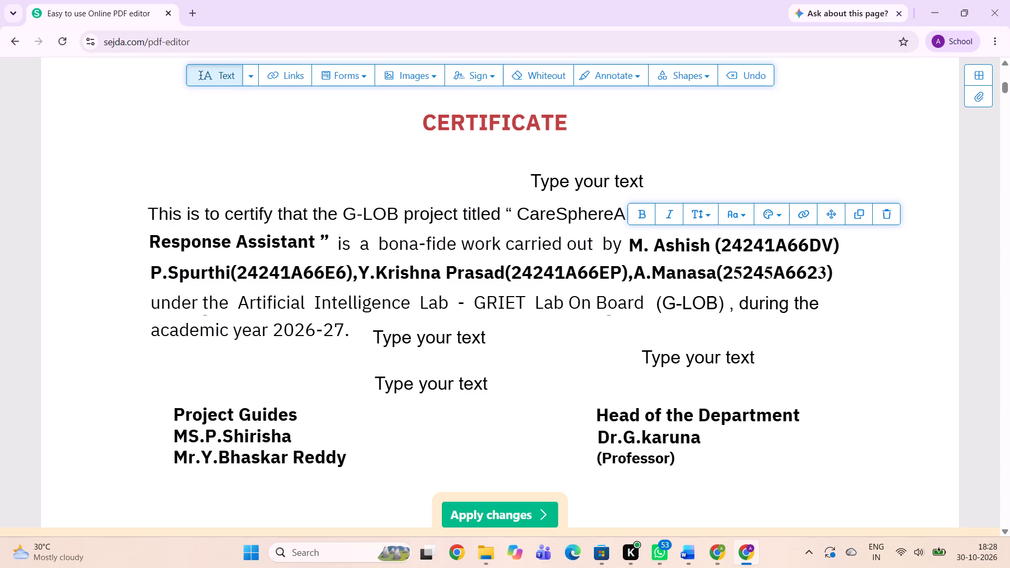
left_click(897, 274)
key("BackSpace")
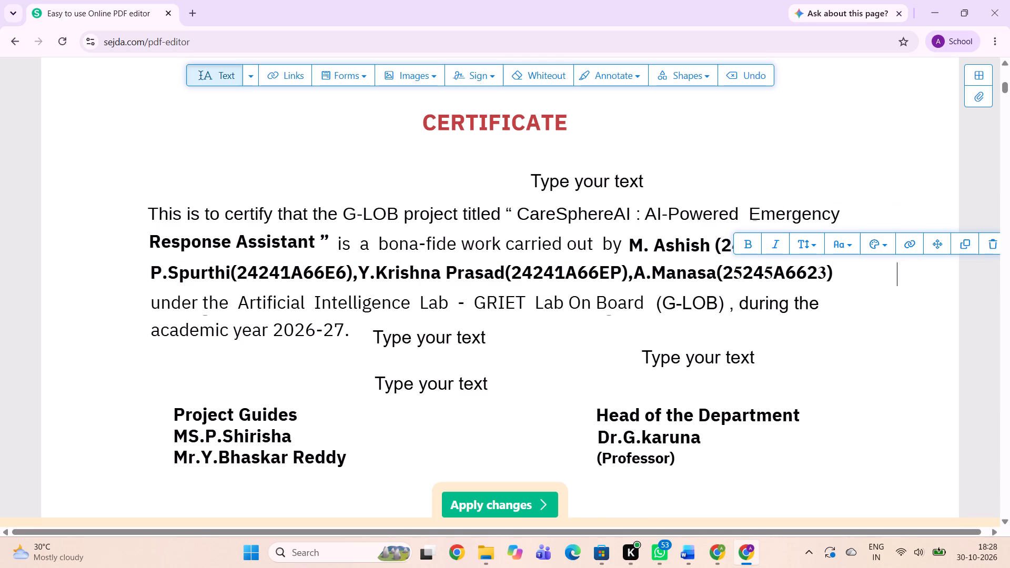
Make the certificate's whole opening line bold.
left_click(902, 147)
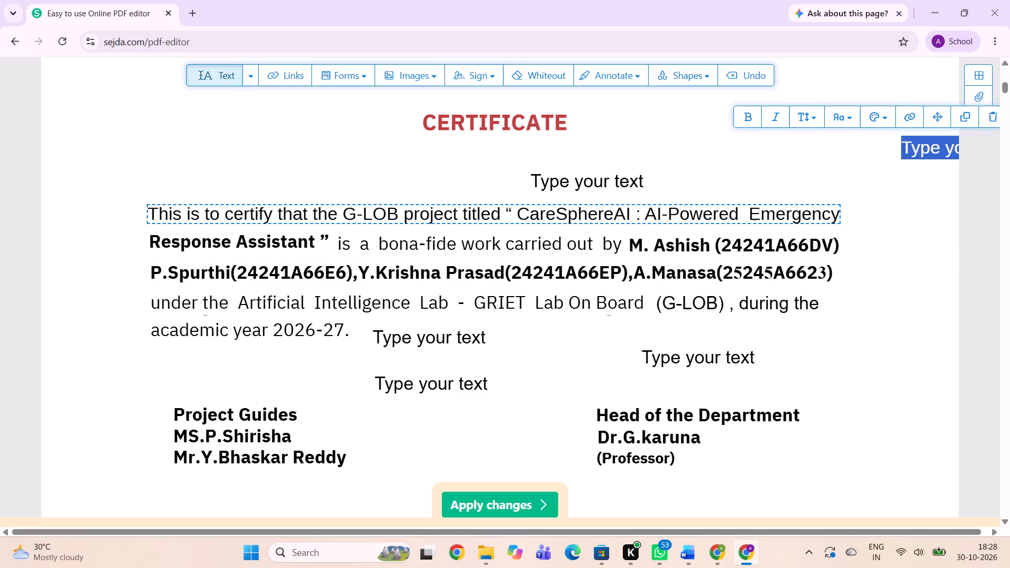
double_click(518, 211)
left_click(518, 211)
left_click(518, 211)
left_click_drag(518, 211, 787, 216)
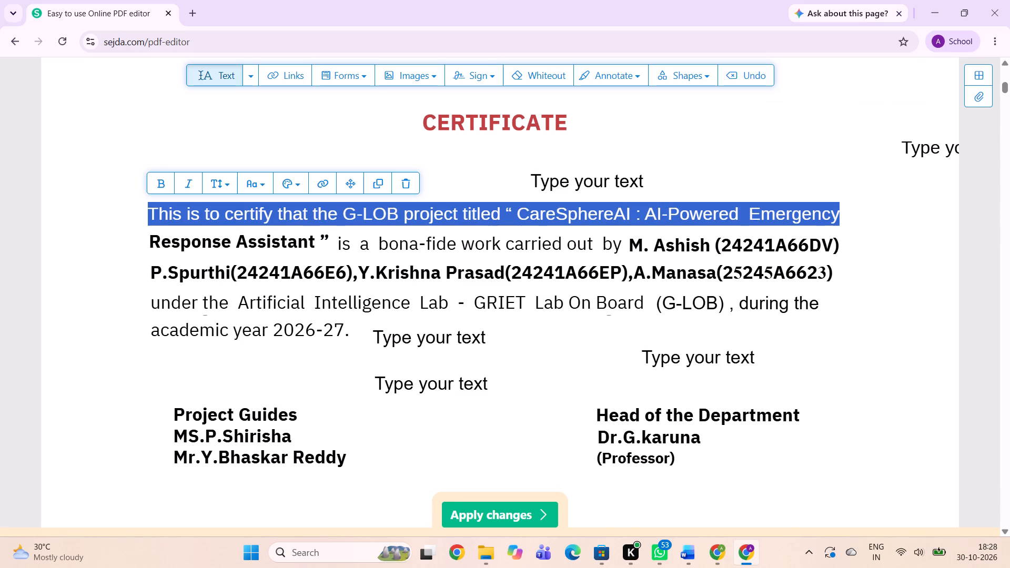
left_click(157, 185)
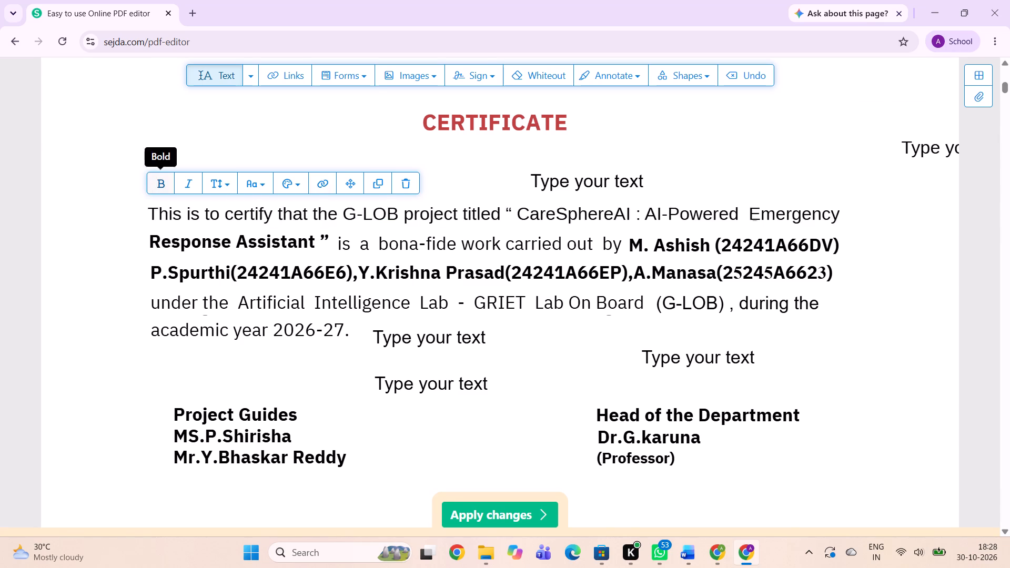
left_click(230, 121)
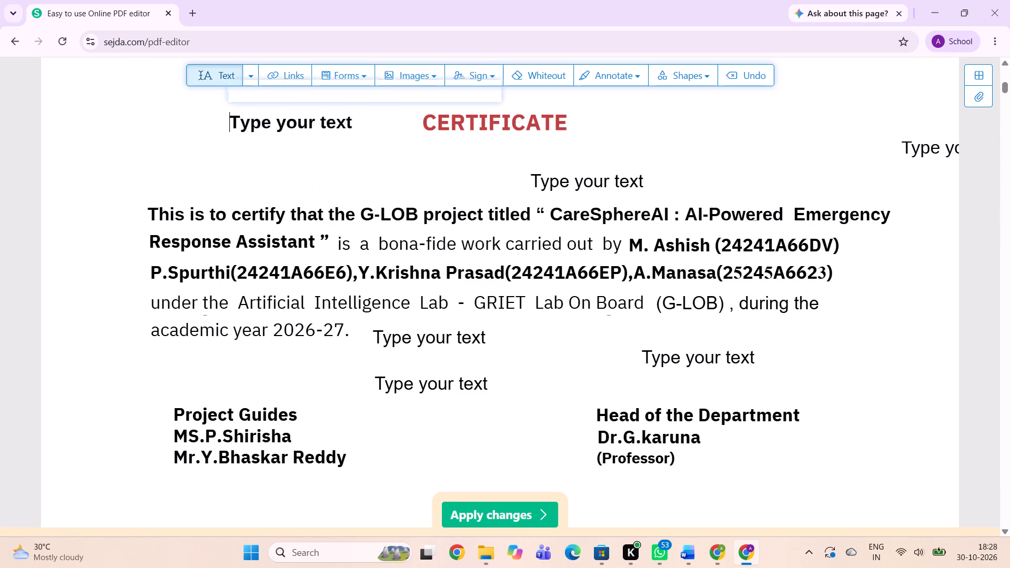
Clear the stray placeholder text directly above the certificate's opening line.
double_click(564, 175)
key("BackSpace")
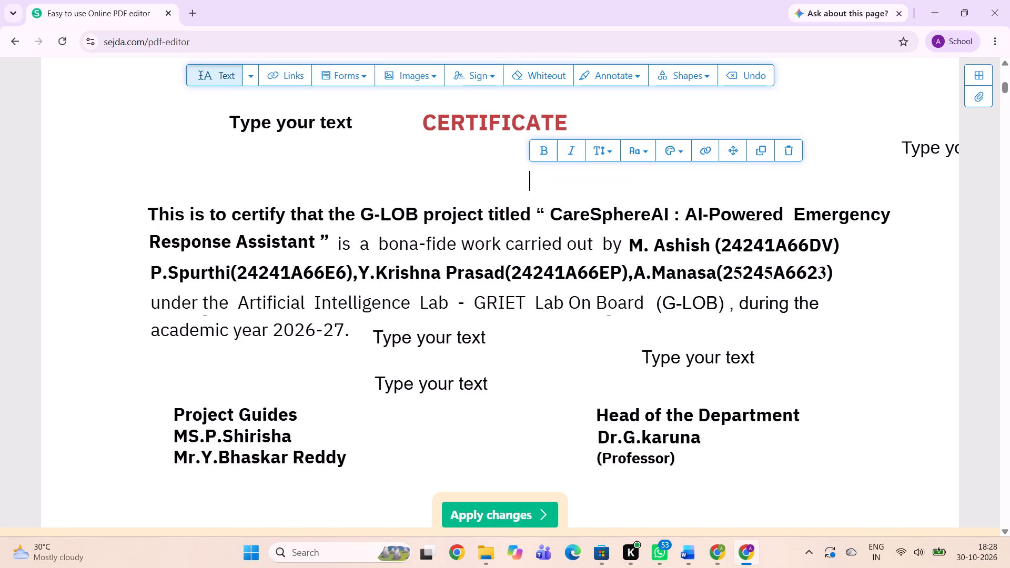
Clear the stray placeholder text at the page's right edge, beside the CERTIFICATE heading.
double_click(941, 147)
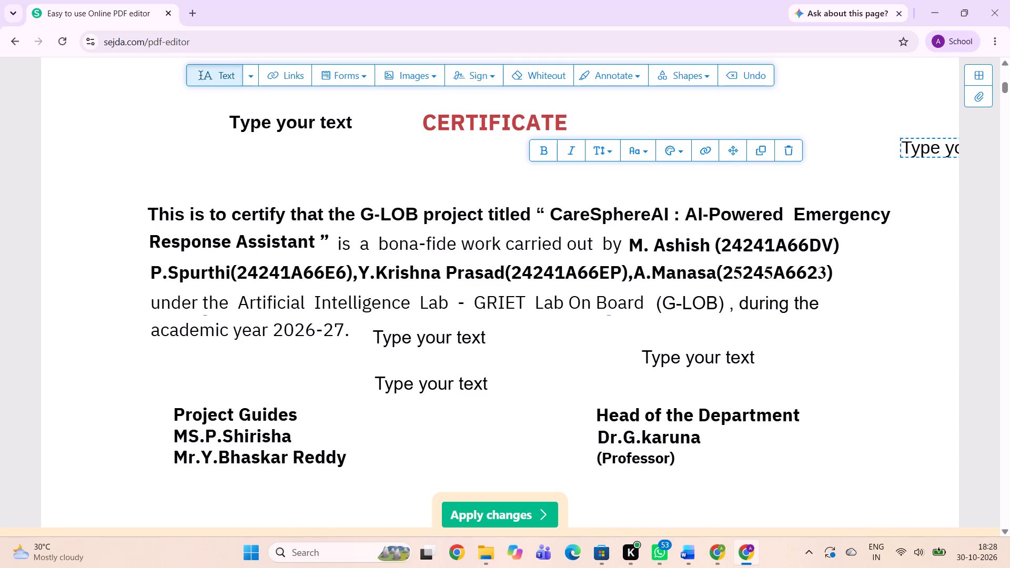
key("BackSpace")
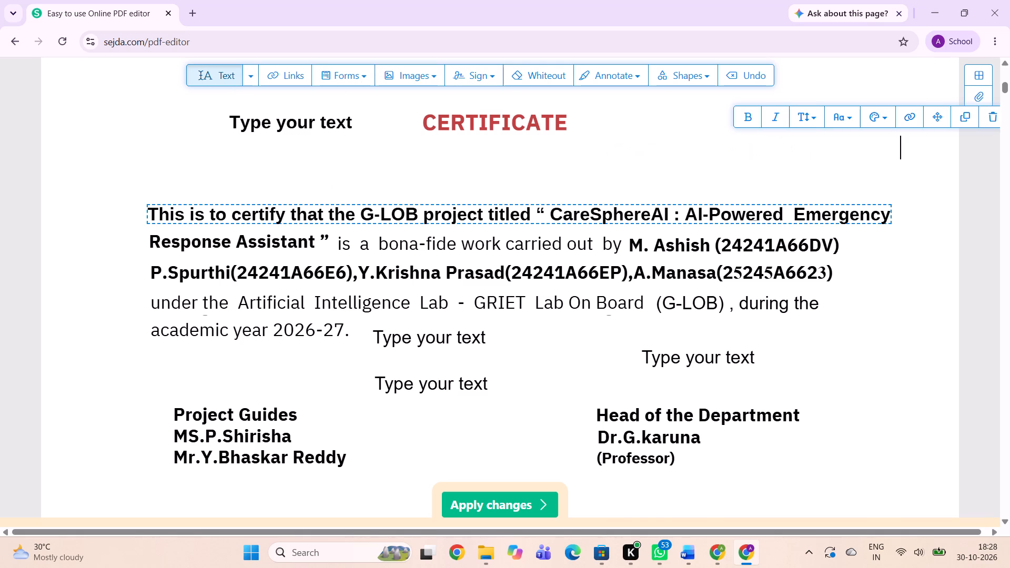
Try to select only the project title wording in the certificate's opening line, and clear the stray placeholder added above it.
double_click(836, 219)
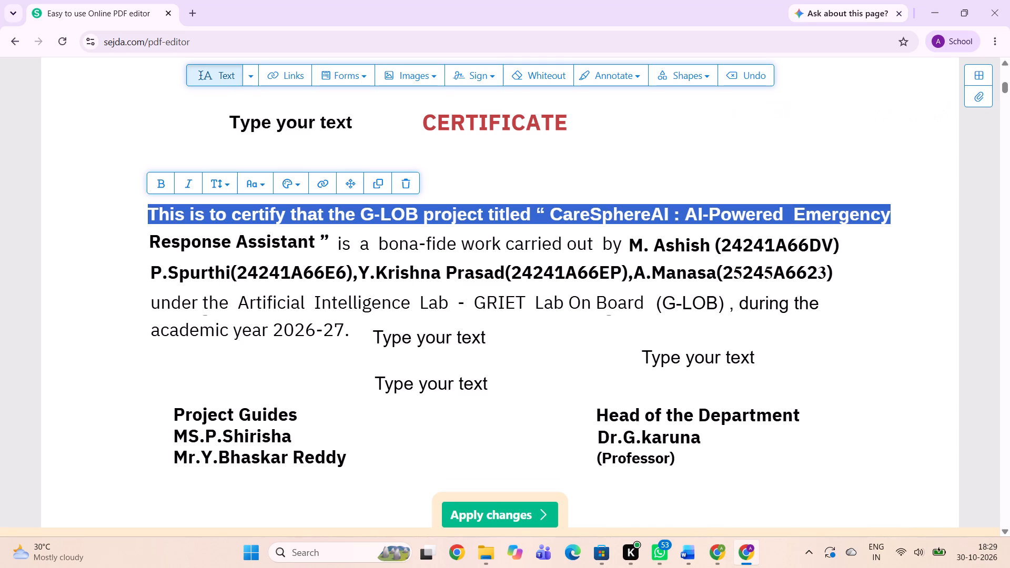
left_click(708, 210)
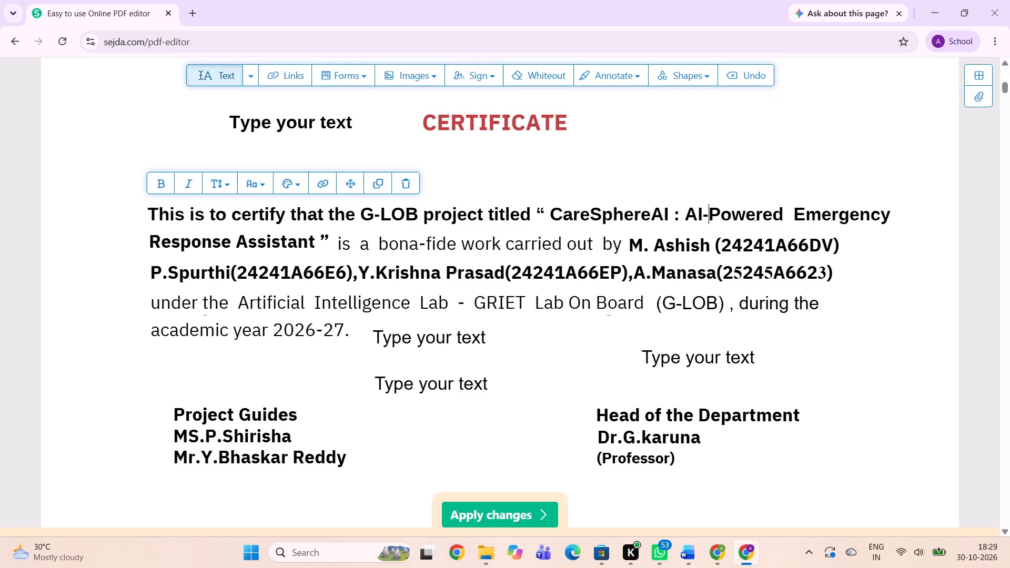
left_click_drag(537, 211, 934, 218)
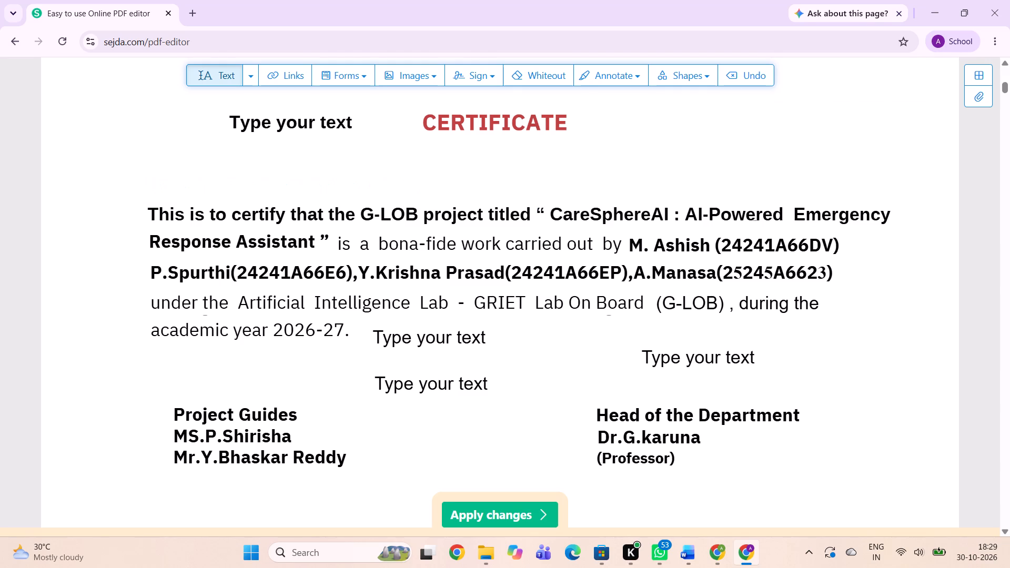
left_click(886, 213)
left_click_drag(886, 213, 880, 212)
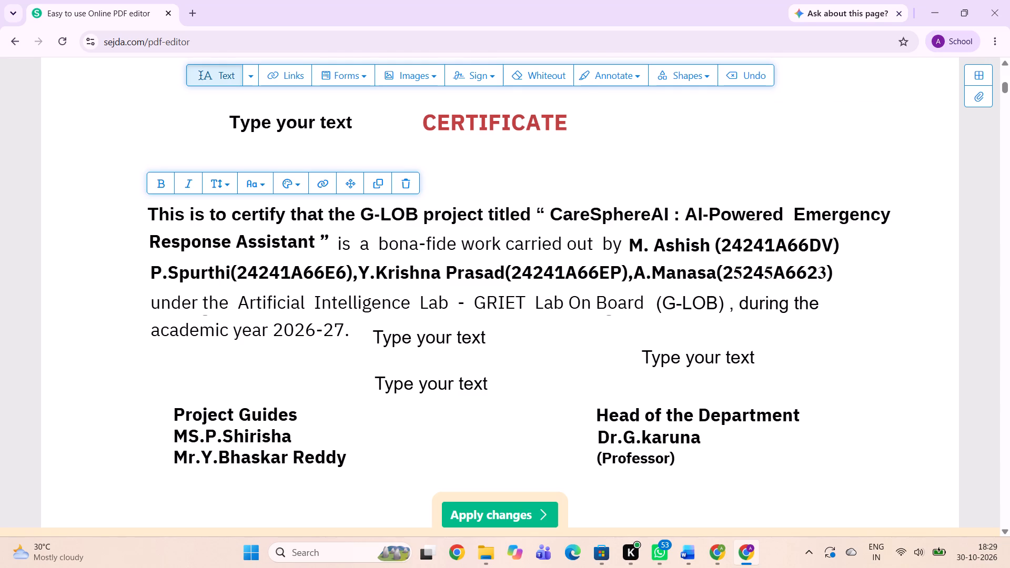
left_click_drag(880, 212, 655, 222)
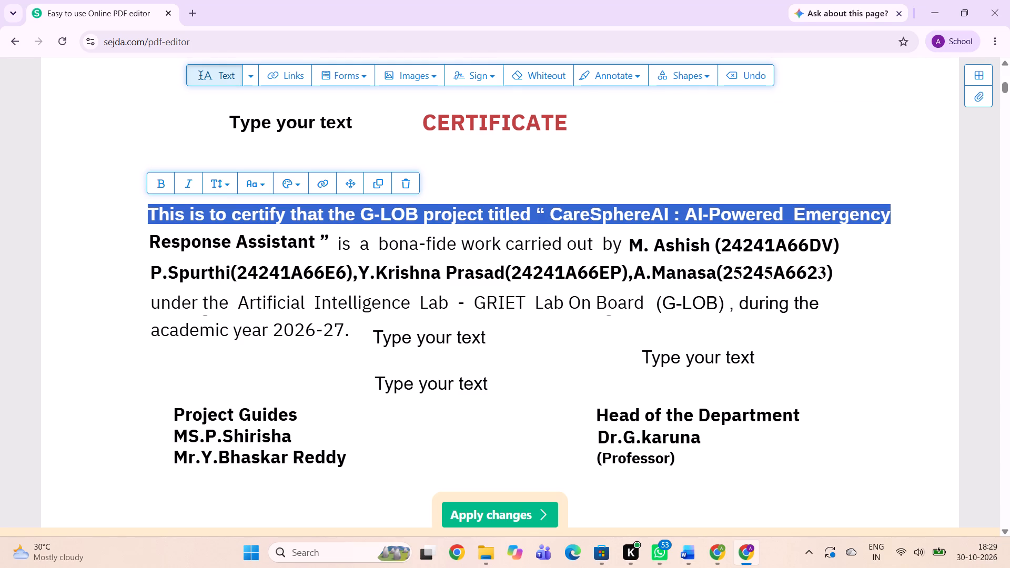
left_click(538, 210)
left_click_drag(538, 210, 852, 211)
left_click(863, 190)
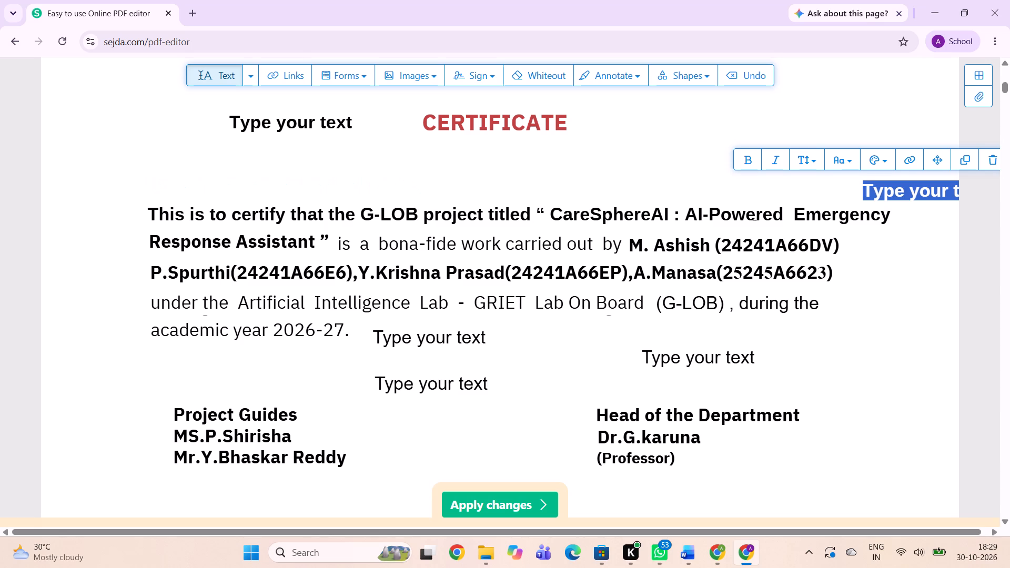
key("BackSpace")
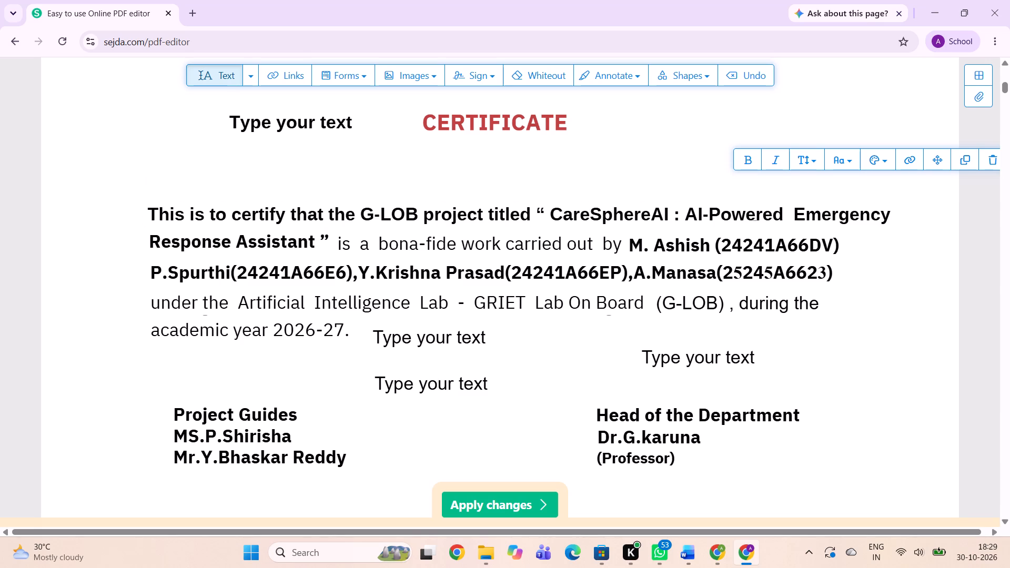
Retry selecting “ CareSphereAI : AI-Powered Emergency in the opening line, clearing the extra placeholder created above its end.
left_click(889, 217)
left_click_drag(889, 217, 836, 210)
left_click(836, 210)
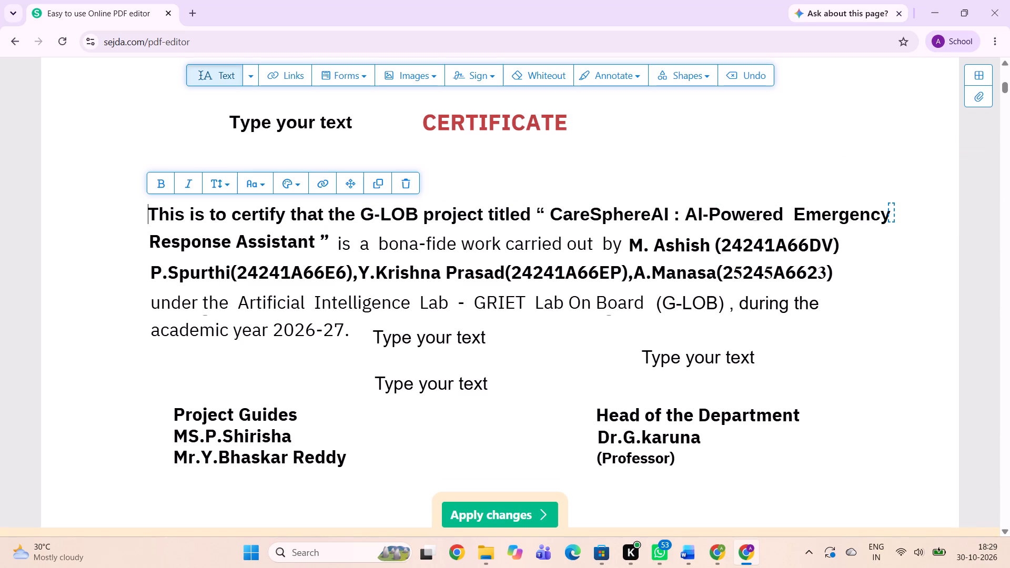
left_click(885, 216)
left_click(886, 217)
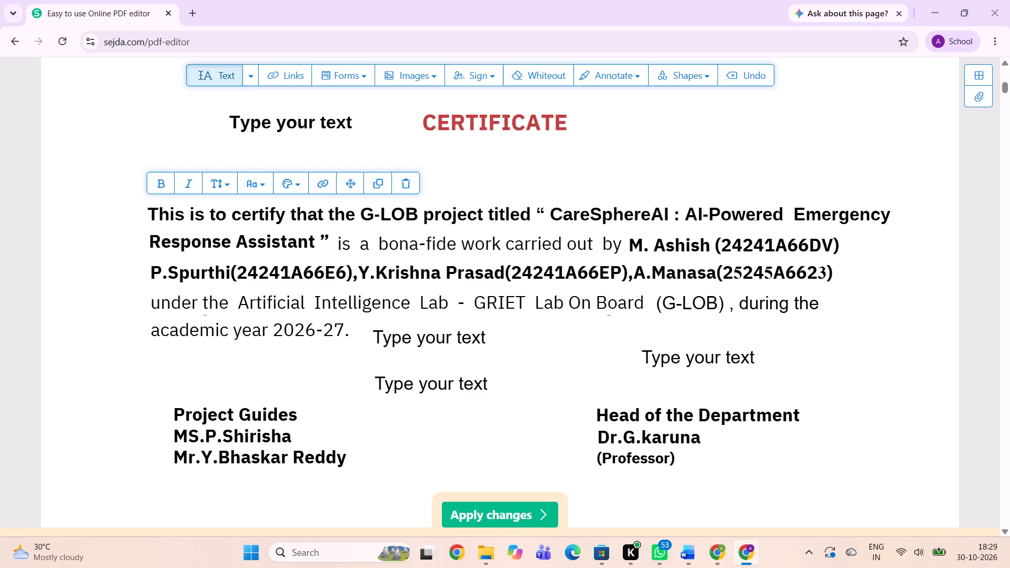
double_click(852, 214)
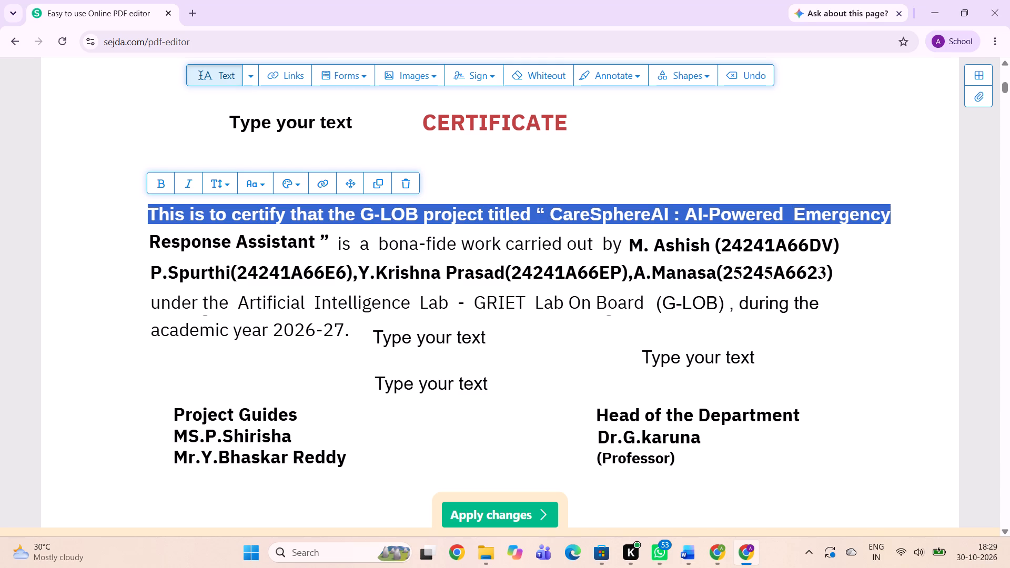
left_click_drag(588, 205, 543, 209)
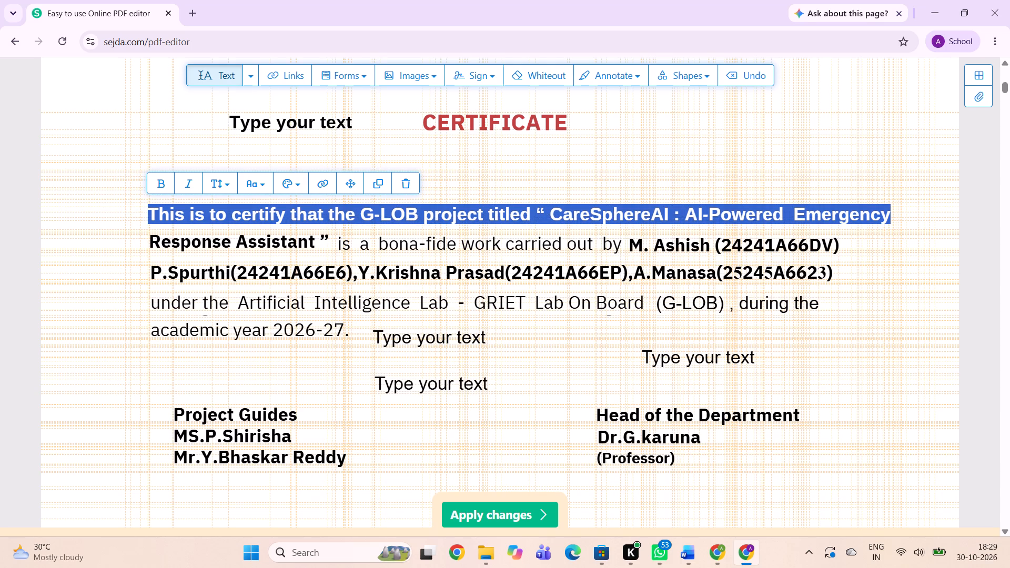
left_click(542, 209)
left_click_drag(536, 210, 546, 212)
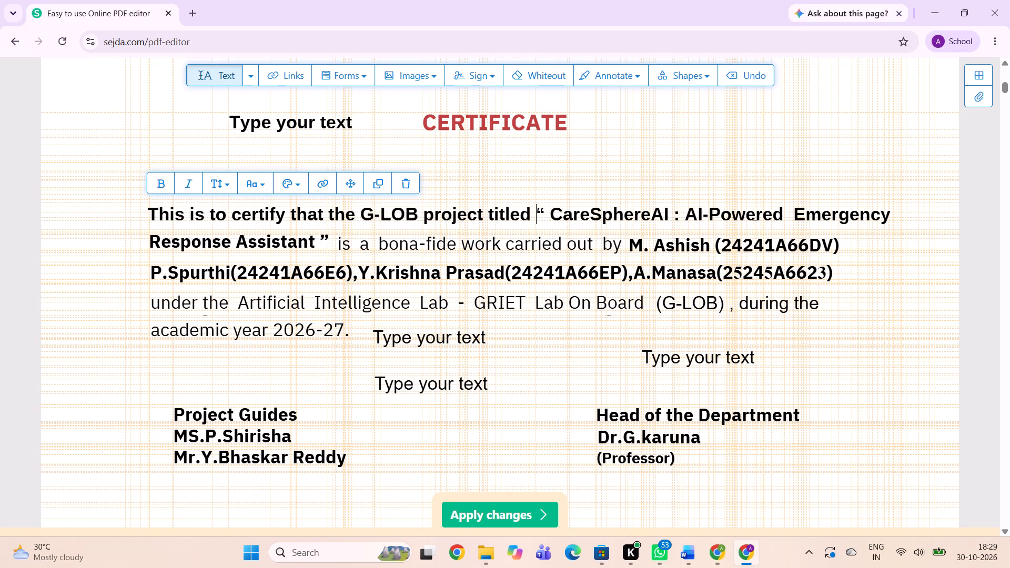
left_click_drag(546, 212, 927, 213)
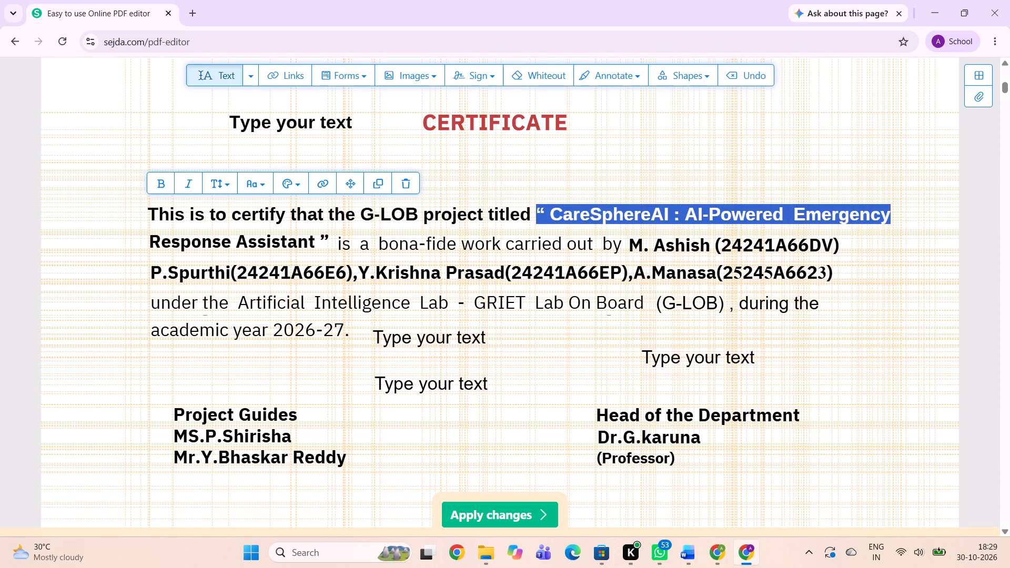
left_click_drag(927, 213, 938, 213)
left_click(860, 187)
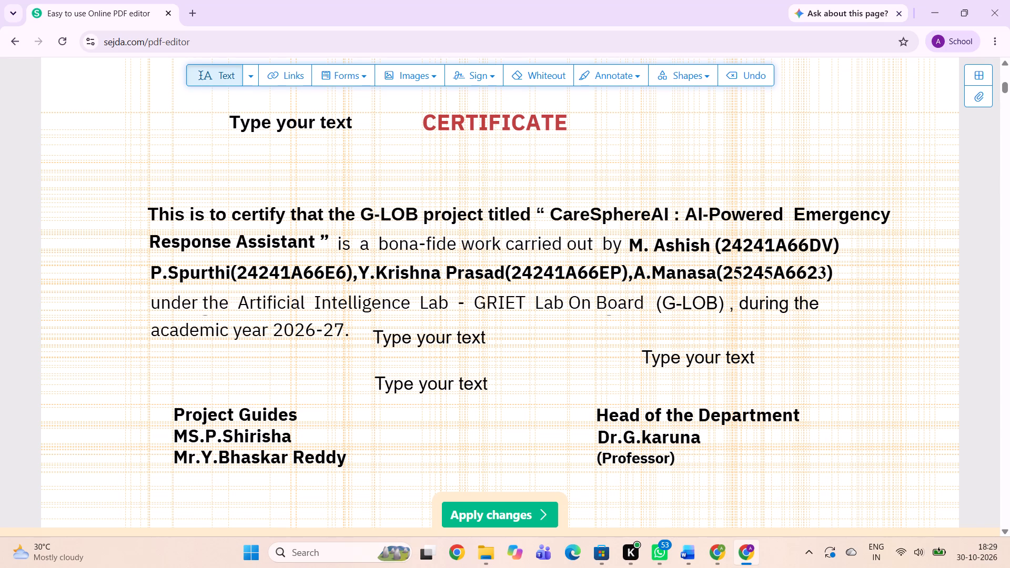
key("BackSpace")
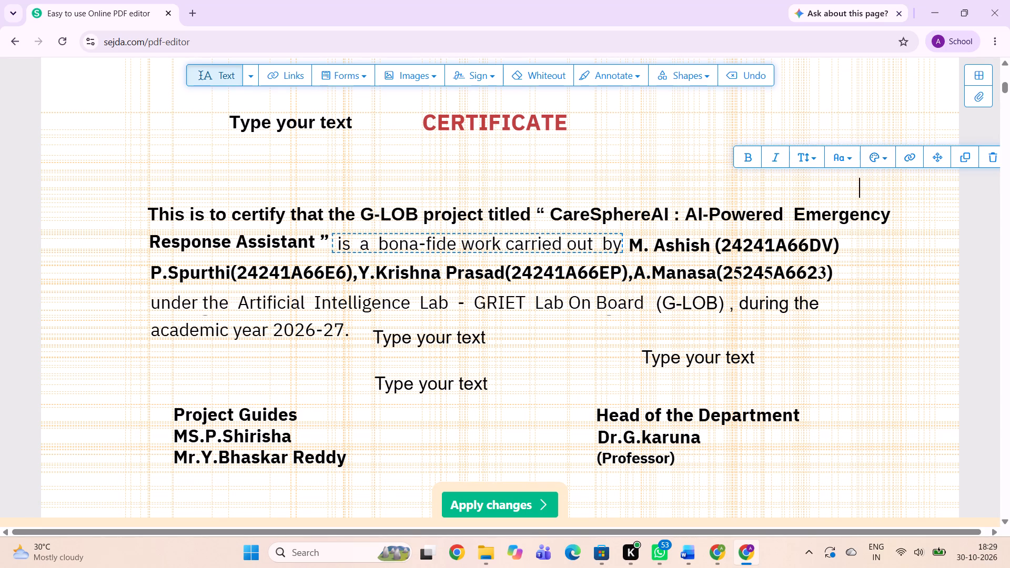
Remove bold from the certificate's whole opening line.
left_click(375, 210)
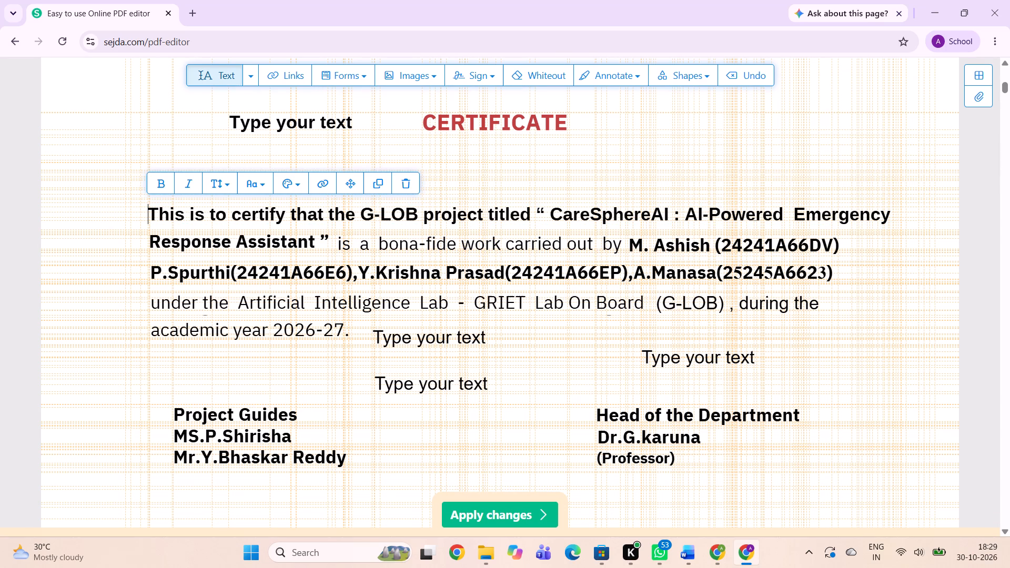
left_click(375, 210)
left_click(161, 181)
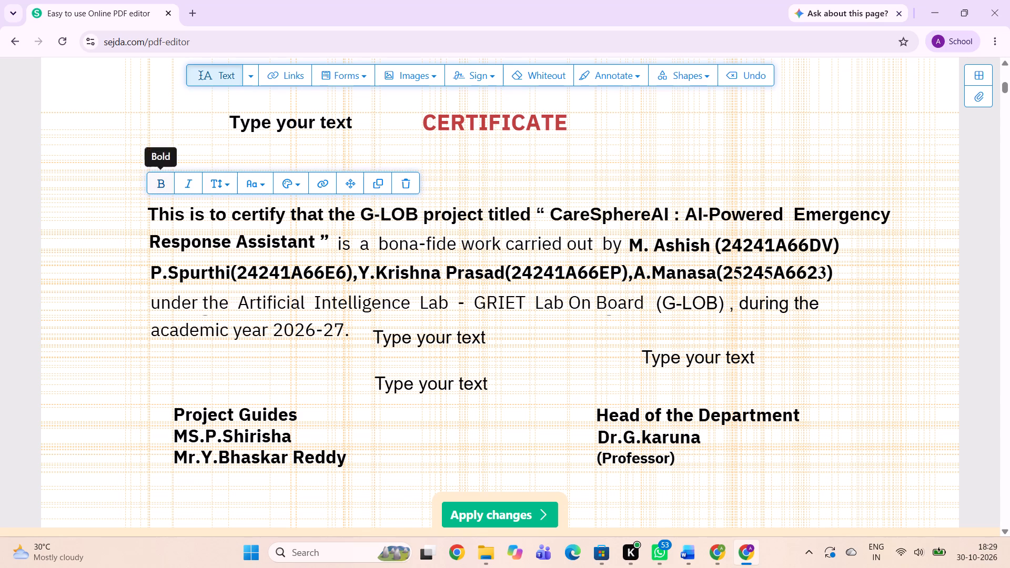
left_click(161, 181)
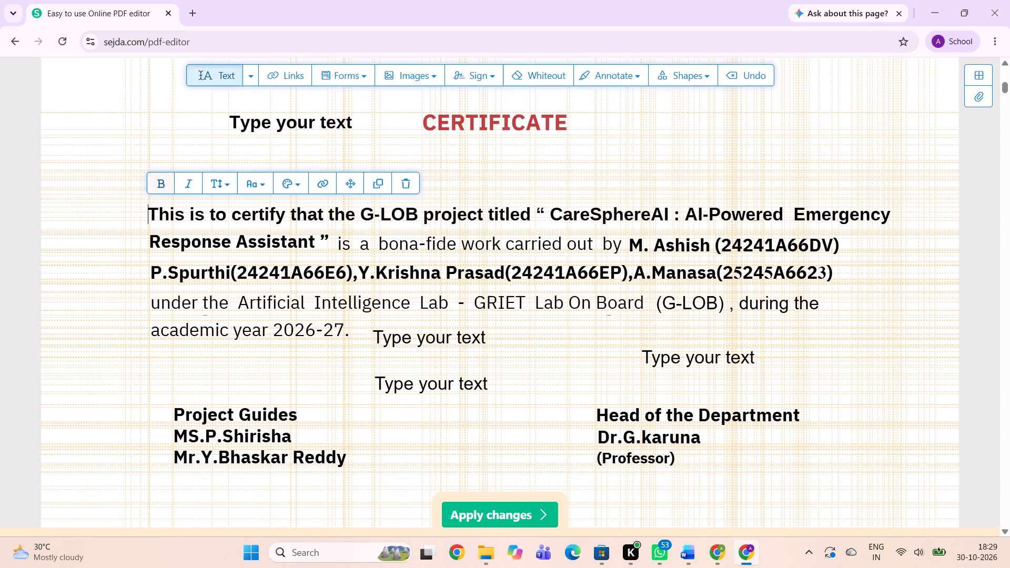
left_click(161, 181)
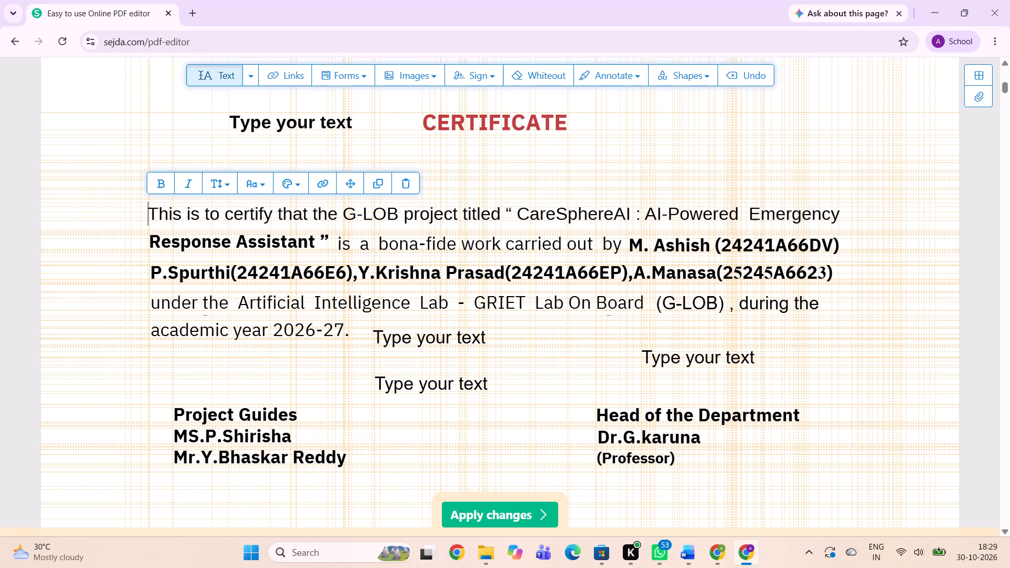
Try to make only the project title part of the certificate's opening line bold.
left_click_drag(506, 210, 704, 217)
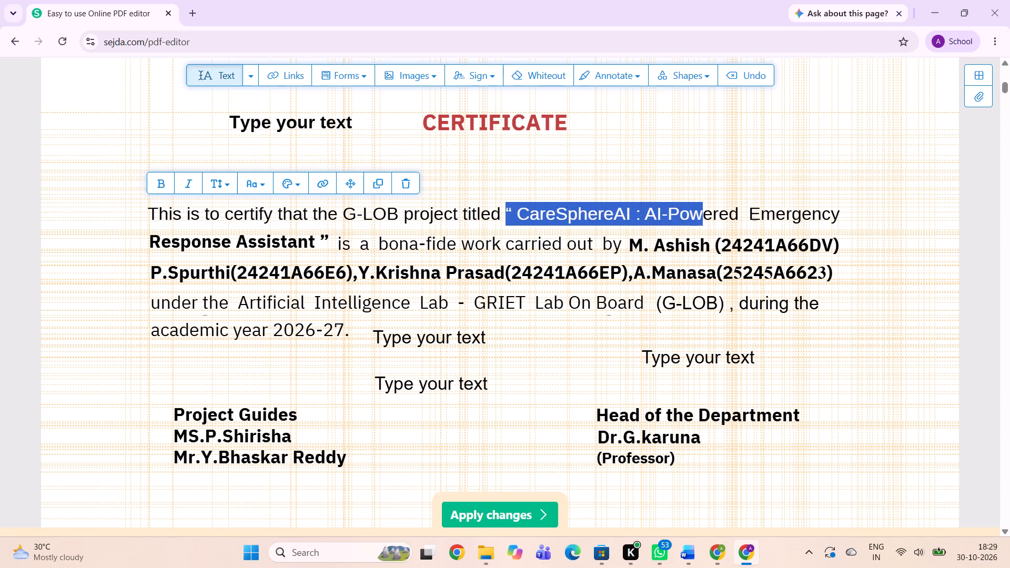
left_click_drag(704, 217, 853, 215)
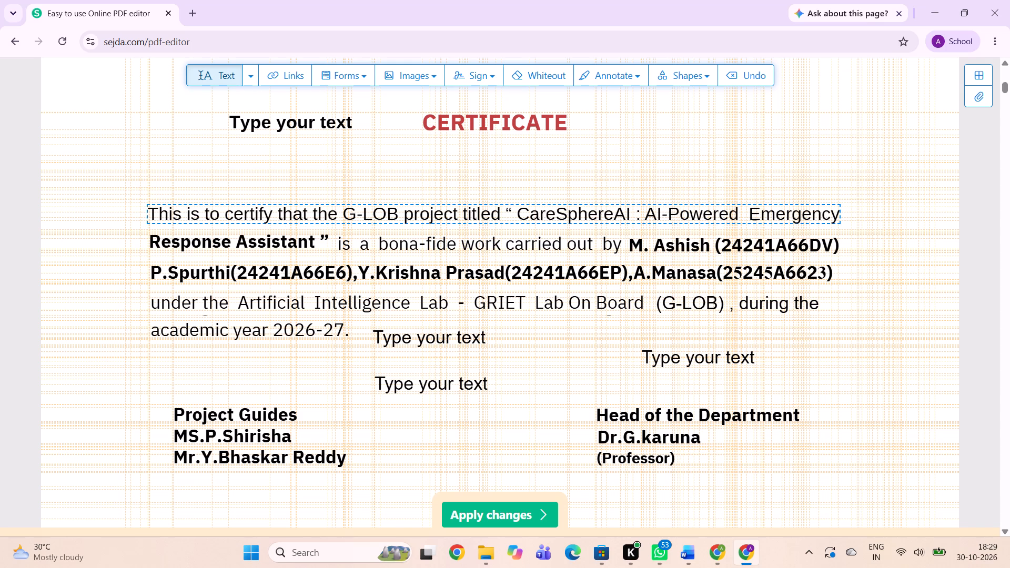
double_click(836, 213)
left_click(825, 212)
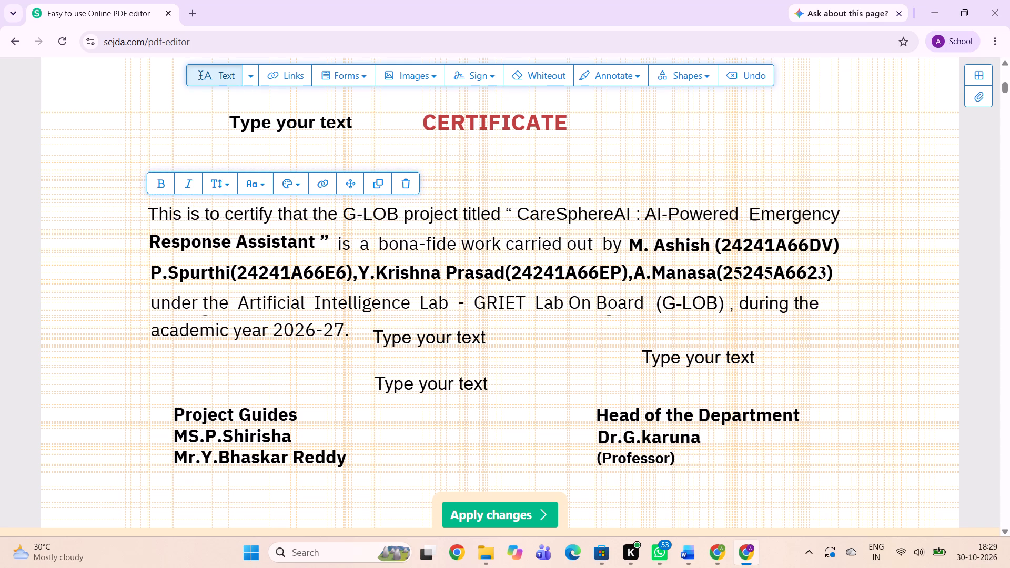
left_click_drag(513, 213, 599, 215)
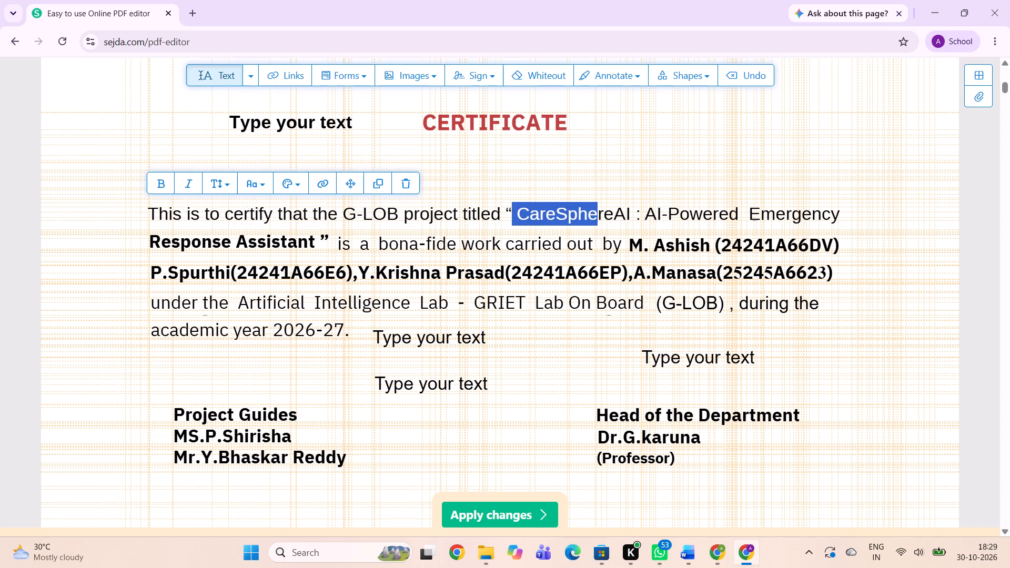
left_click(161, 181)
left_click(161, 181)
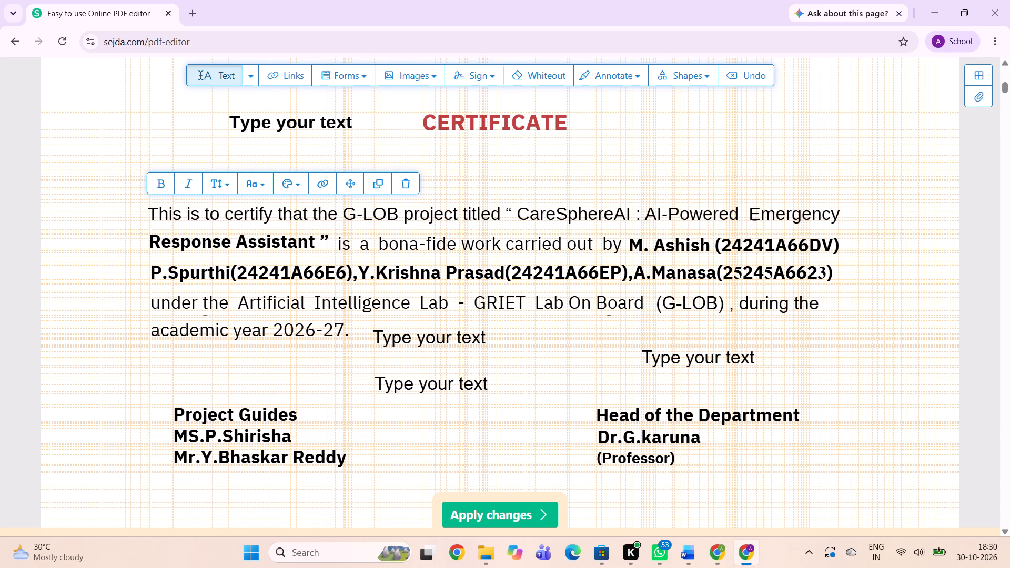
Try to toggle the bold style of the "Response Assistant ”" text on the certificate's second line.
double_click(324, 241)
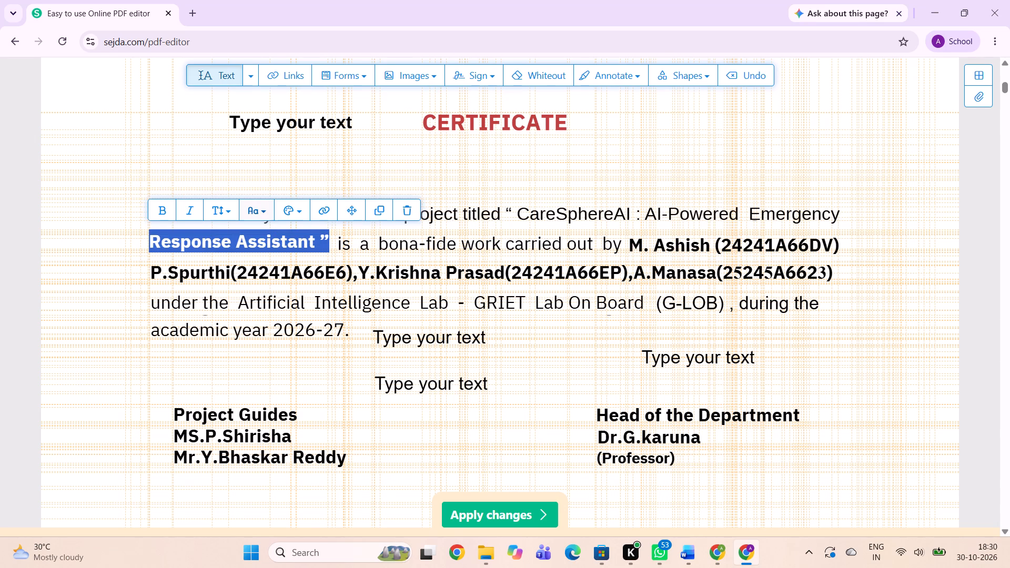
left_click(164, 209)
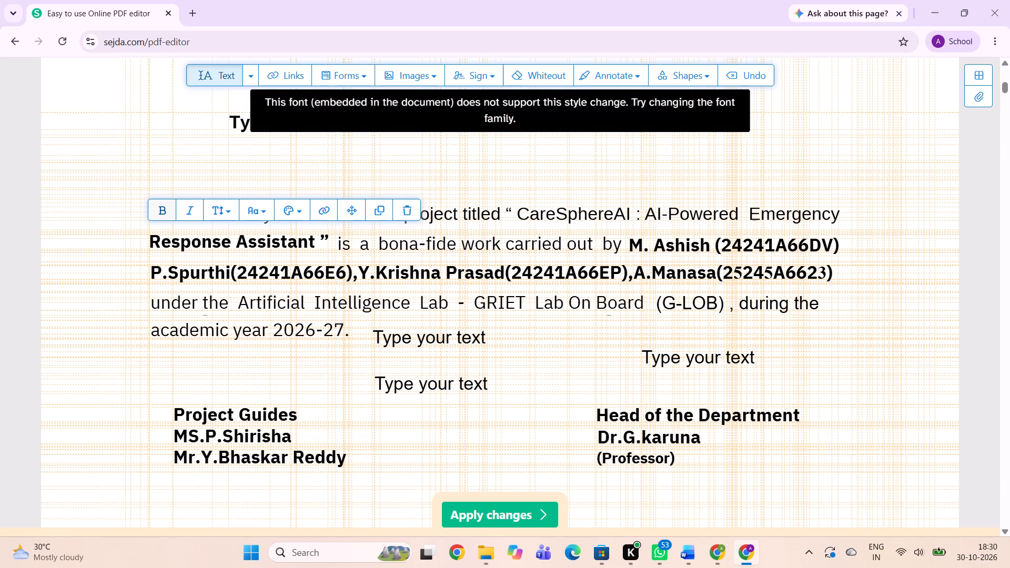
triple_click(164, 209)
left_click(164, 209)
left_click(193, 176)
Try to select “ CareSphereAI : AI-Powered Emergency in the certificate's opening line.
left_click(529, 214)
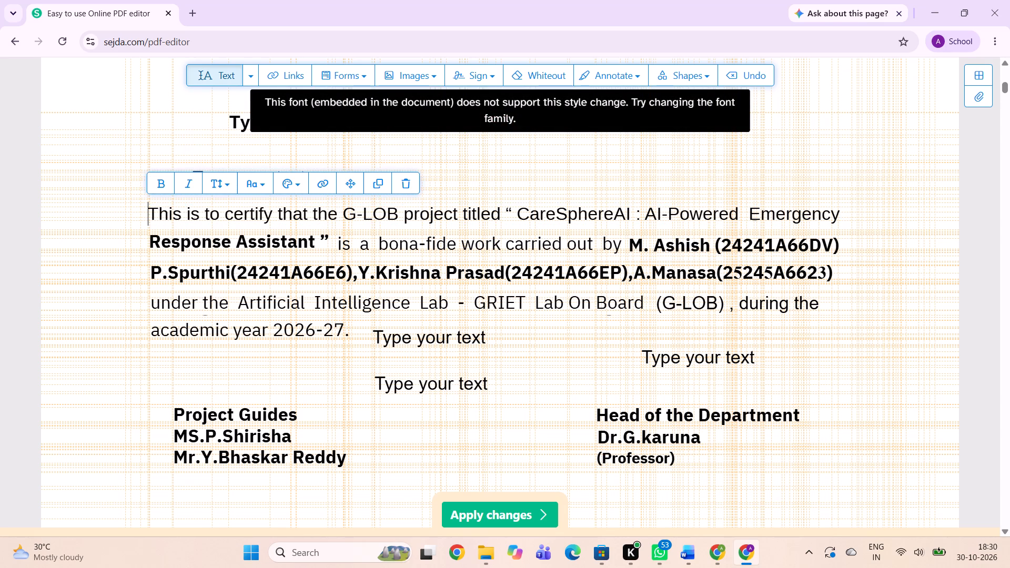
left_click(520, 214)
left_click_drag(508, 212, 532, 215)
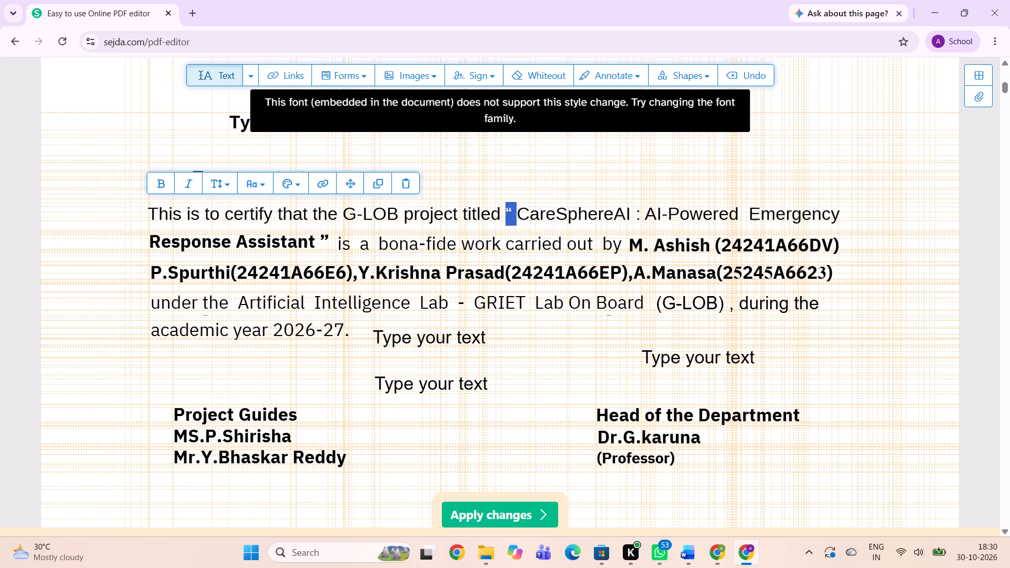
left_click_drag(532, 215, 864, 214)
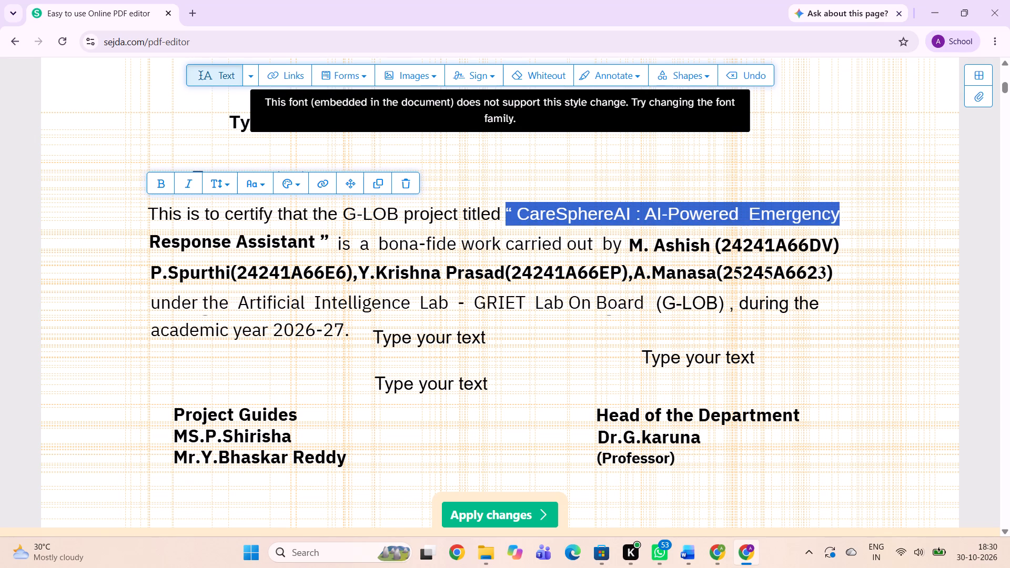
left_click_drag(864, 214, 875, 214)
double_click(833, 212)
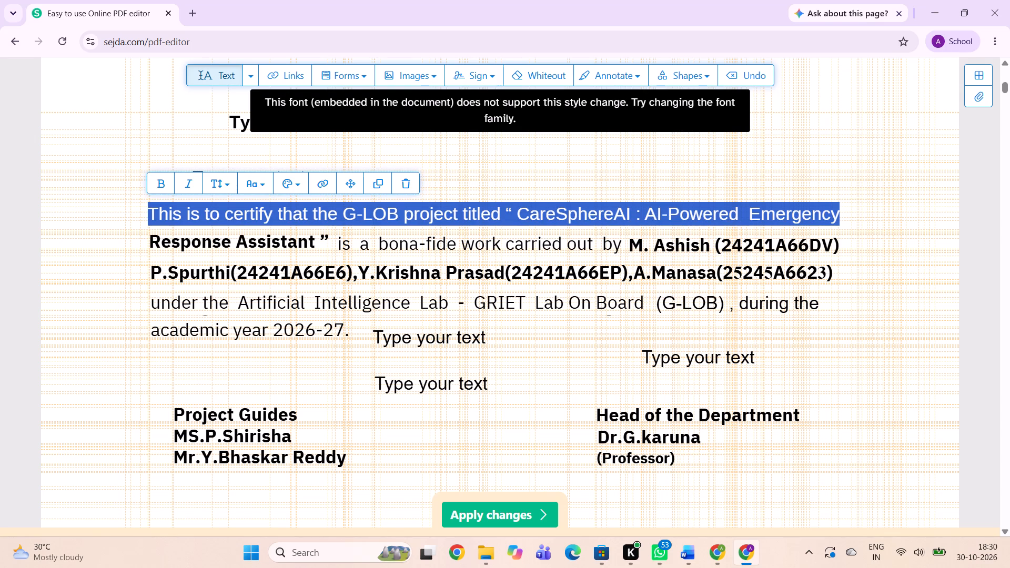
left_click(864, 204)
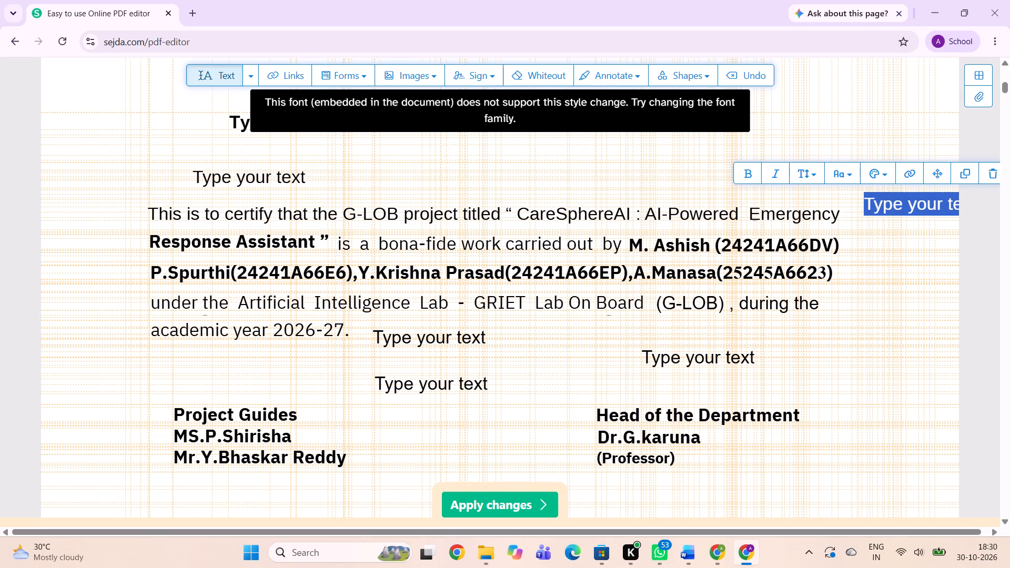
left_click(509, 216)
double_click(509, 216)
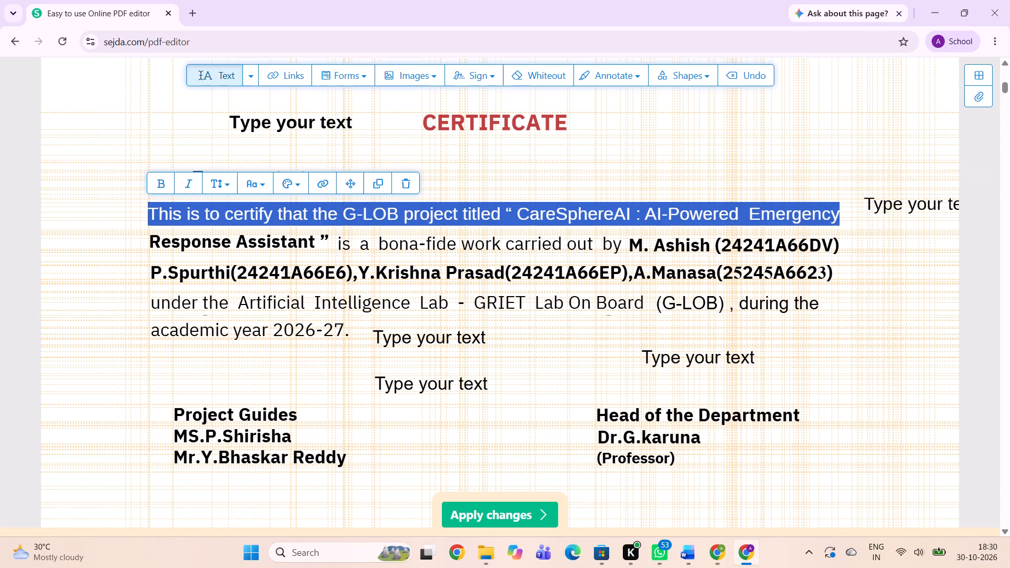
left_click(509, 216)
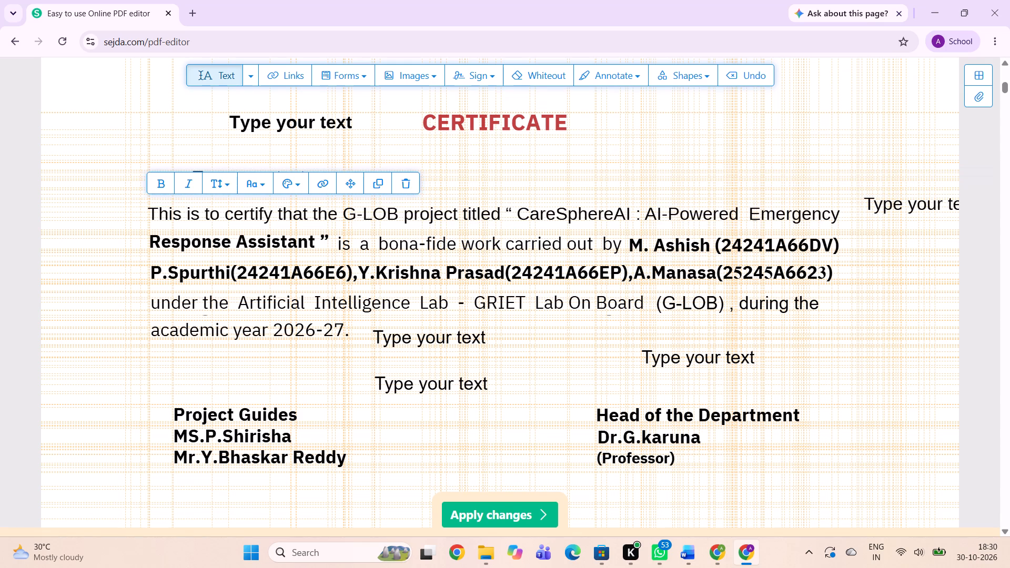
Clear the extra “Type your text” placeholder above the start of the certificate's opening line.
left_click(507, 178)
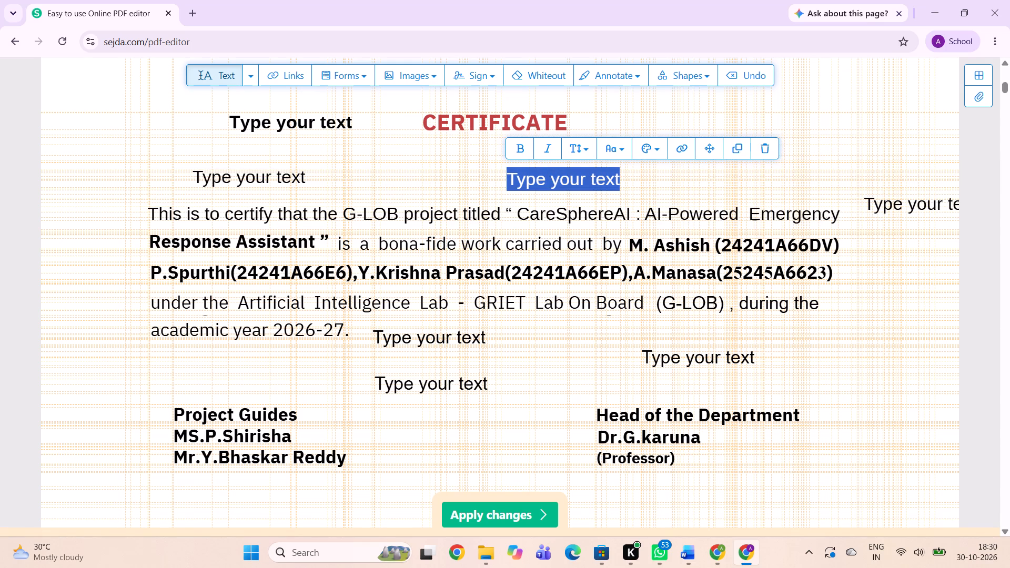
double_click(302, 176)
key("BackSpace")
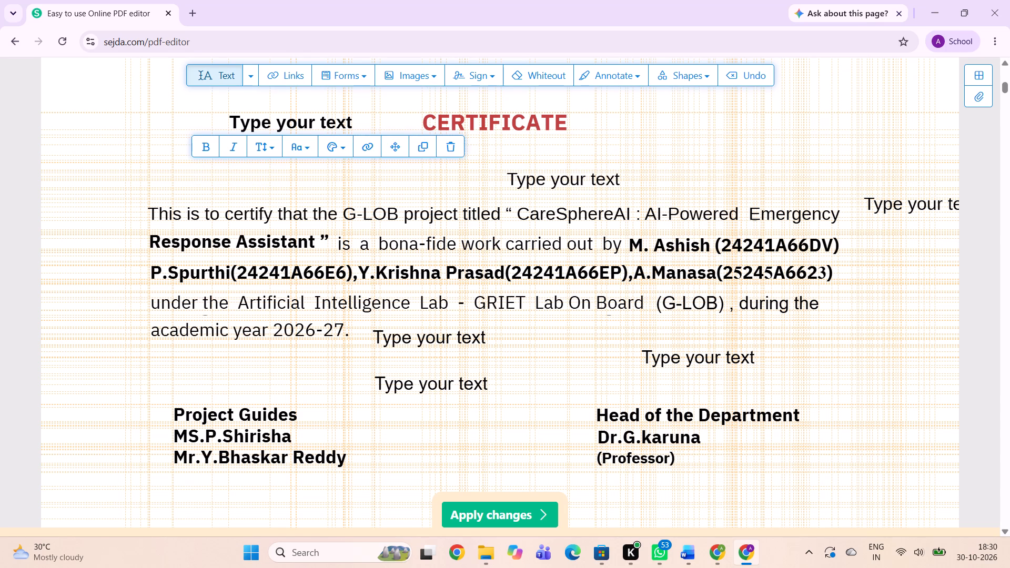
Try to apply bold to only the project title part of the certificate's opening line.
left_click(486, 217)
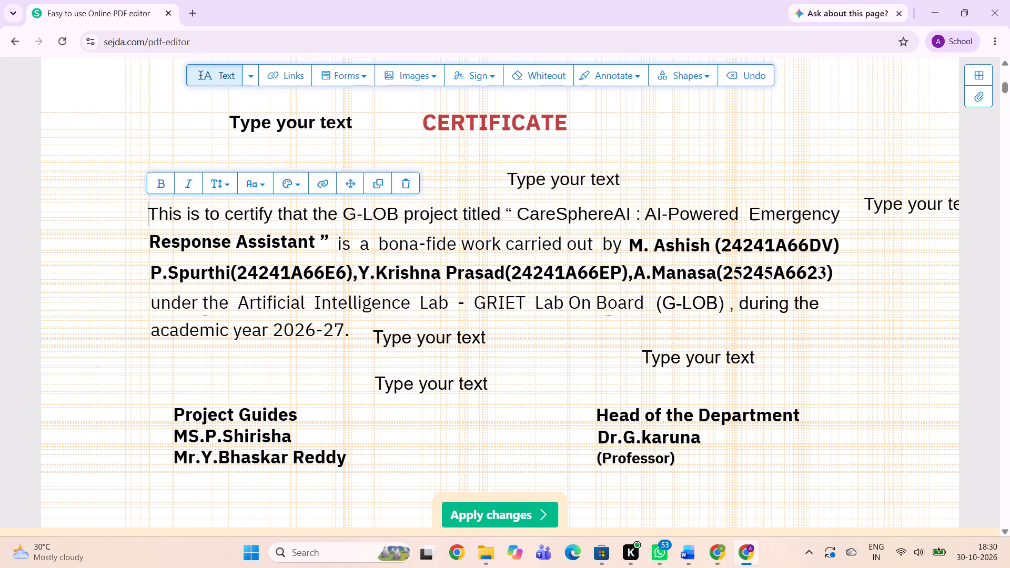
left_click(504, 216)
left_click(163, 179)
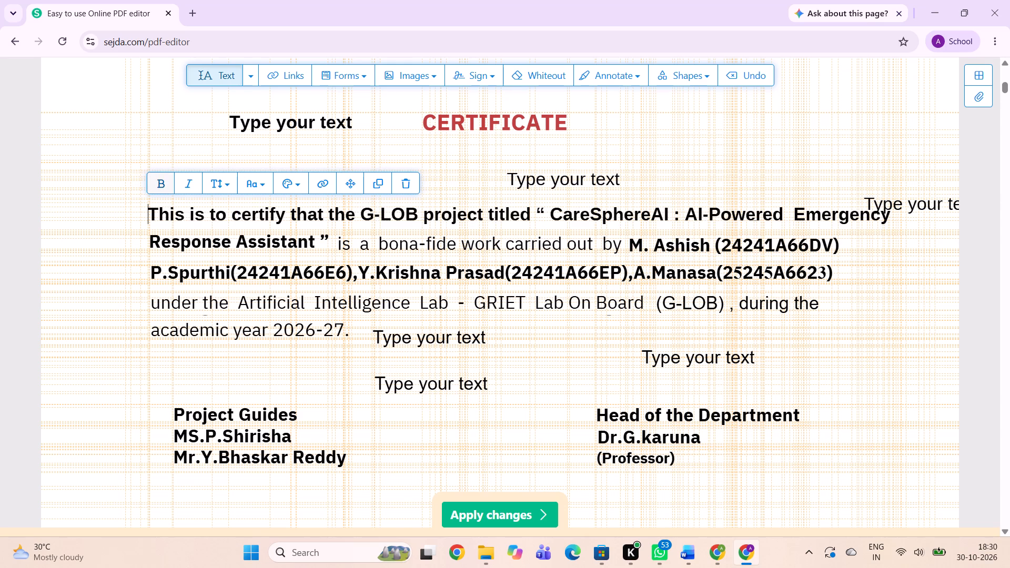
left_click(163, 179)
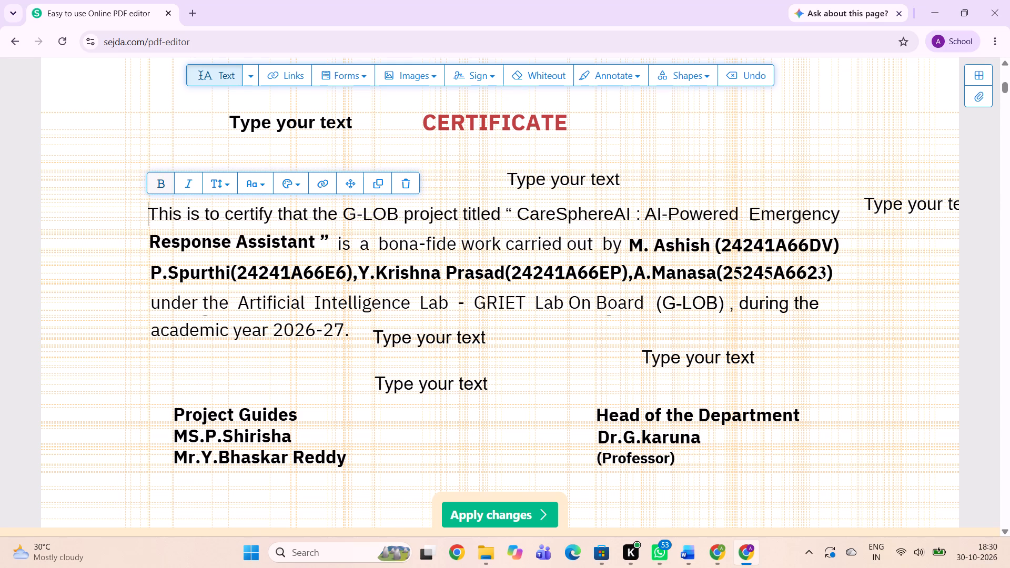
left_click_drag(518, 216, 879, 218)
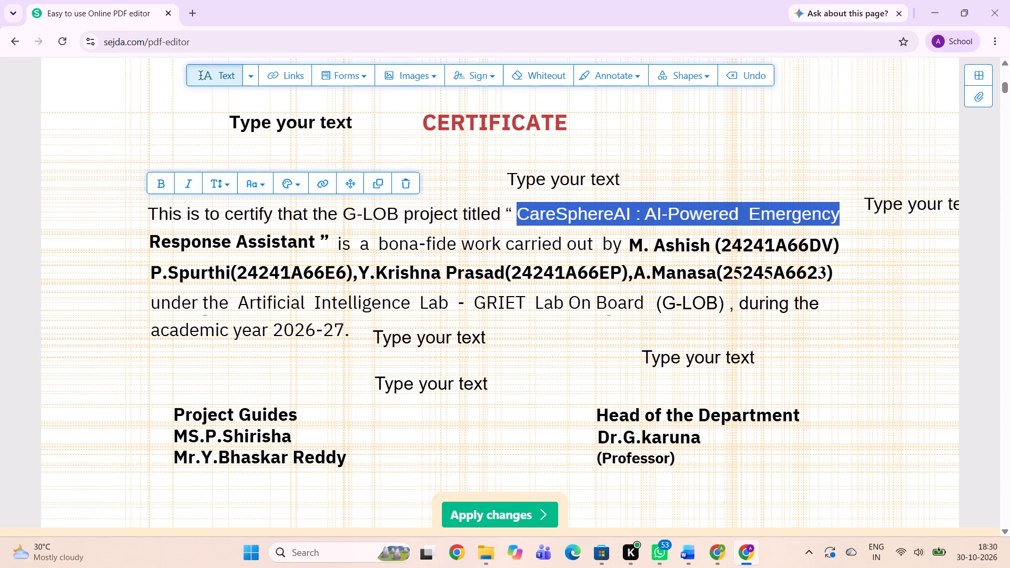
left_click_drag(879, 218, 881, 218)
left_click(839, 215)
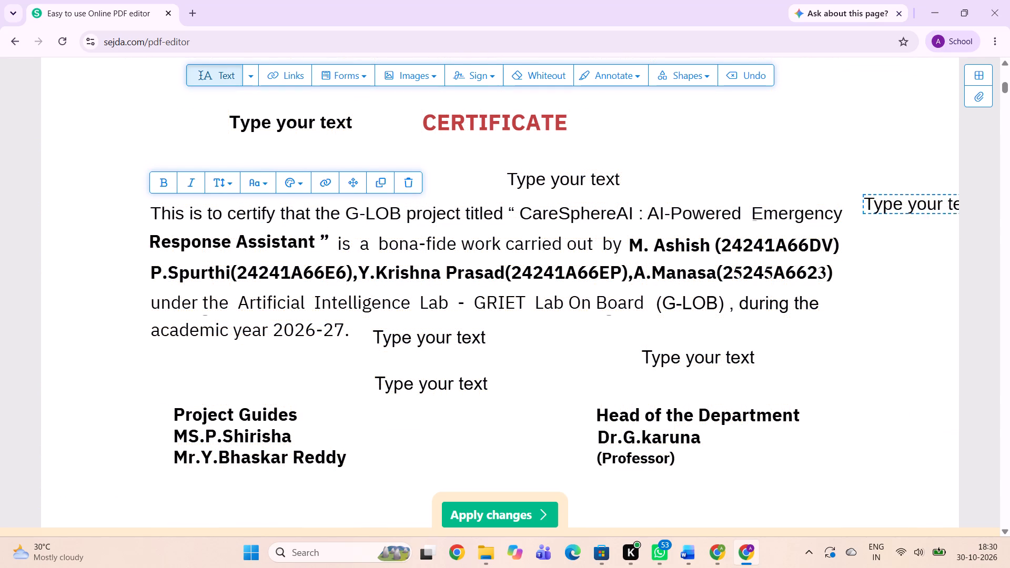
Clear the extra “Type your text” placeholders beyond the end of the opening line and above its middle.
double_click(918, 205)
key("BackSpace")
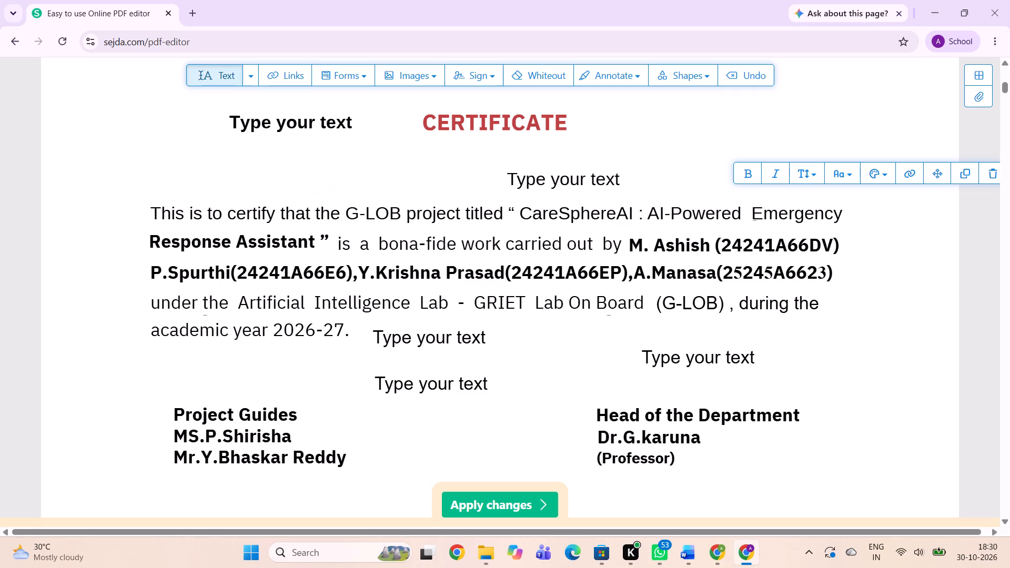
double_click(596, 177)
key("BackSpace")
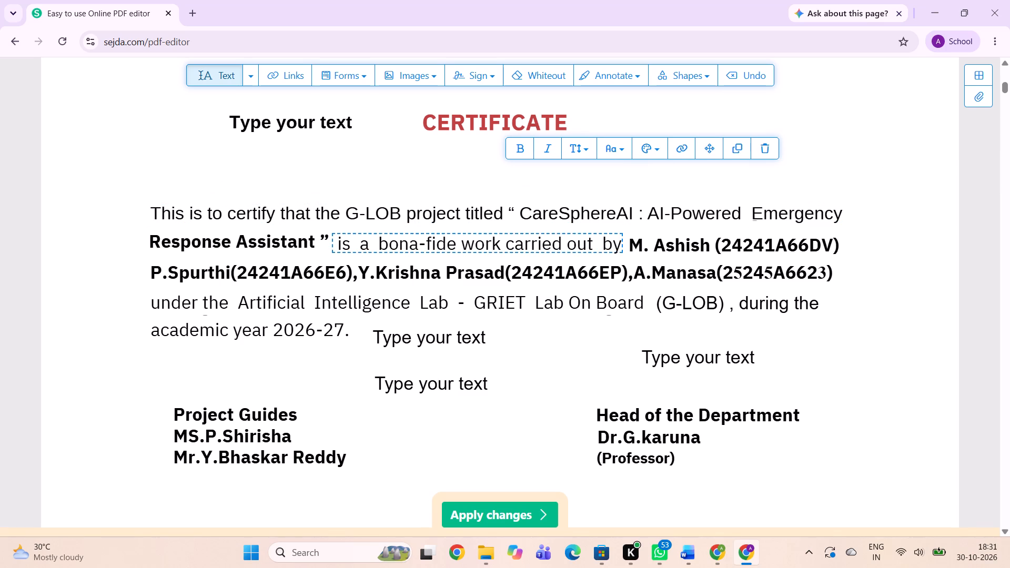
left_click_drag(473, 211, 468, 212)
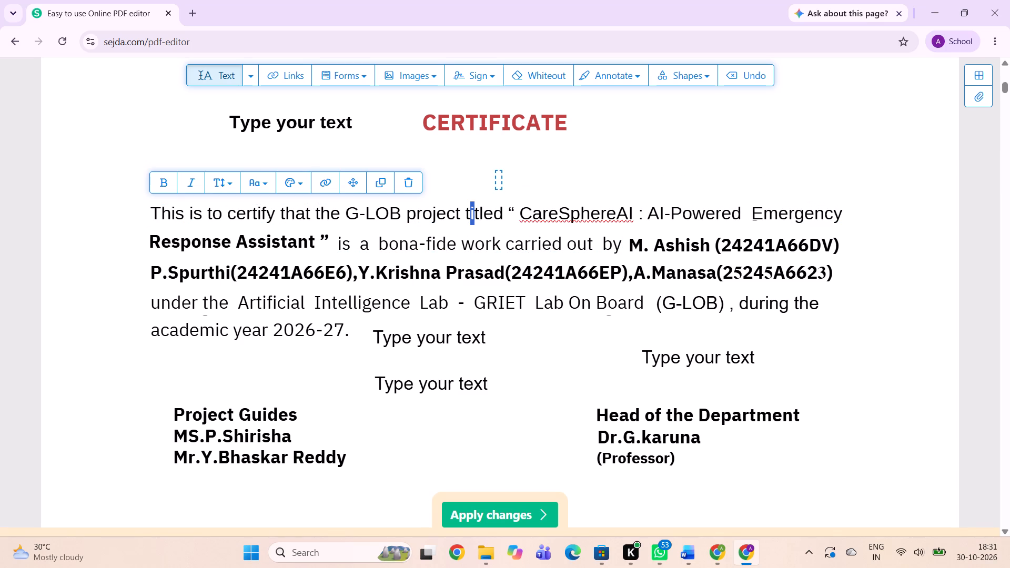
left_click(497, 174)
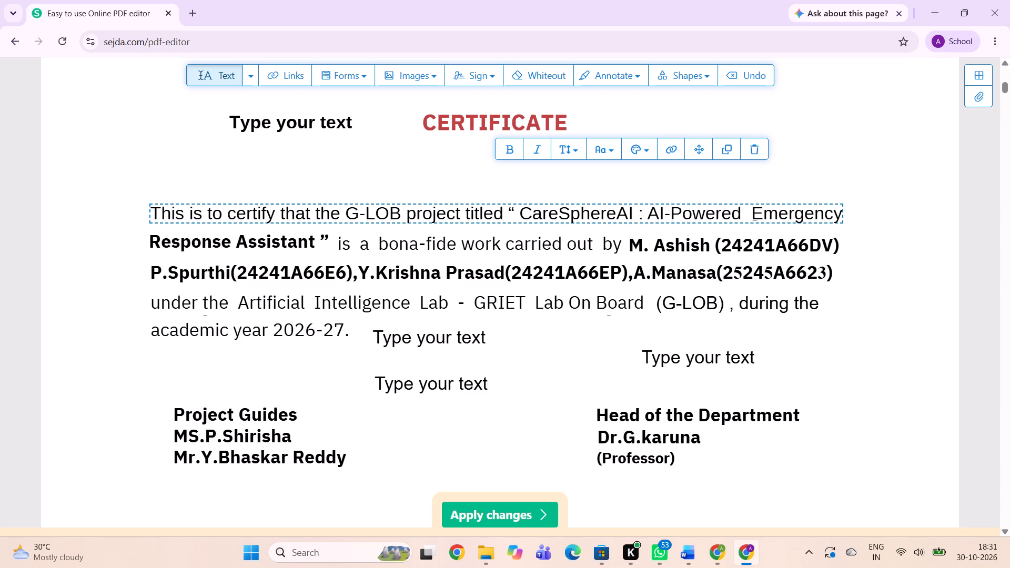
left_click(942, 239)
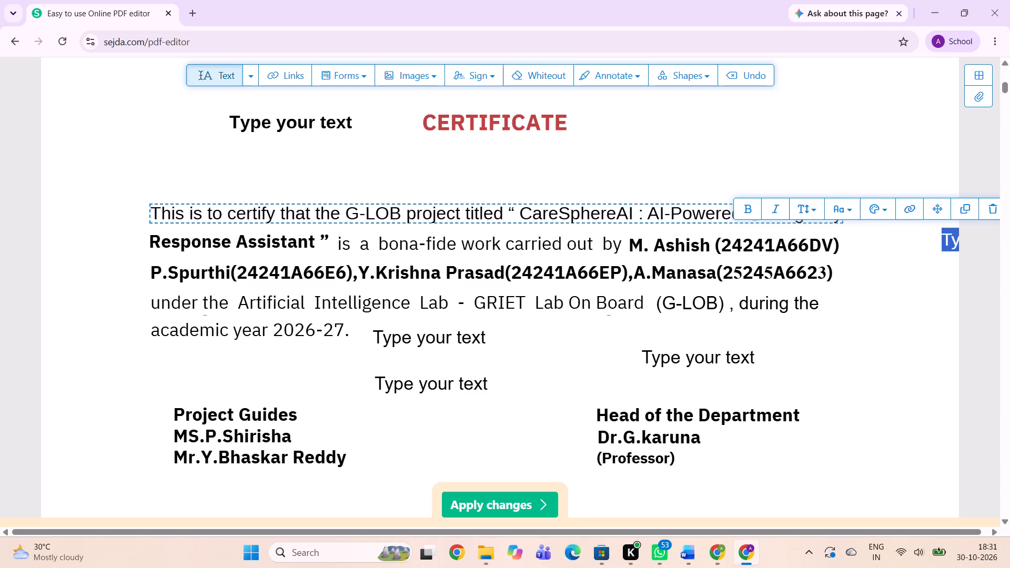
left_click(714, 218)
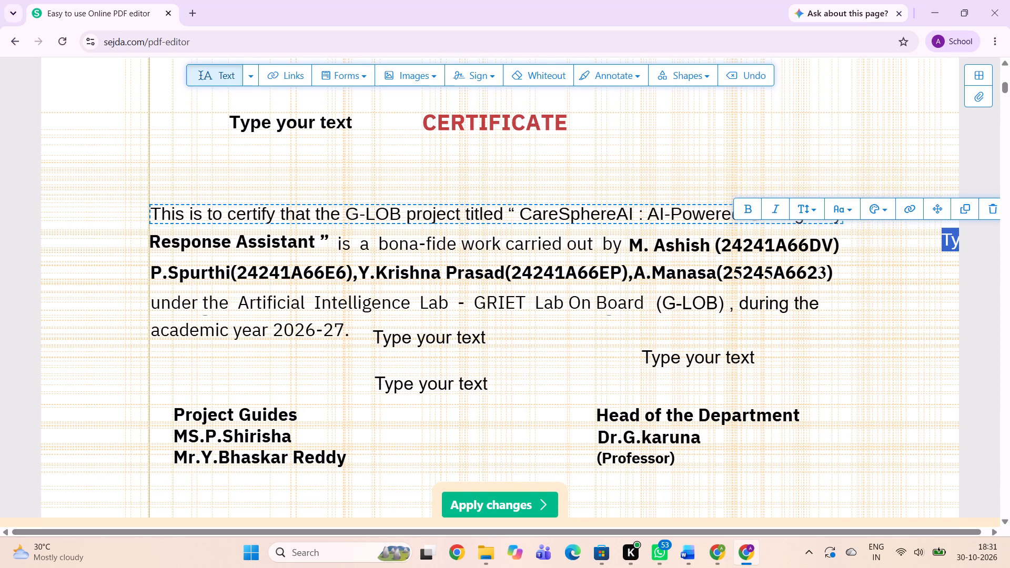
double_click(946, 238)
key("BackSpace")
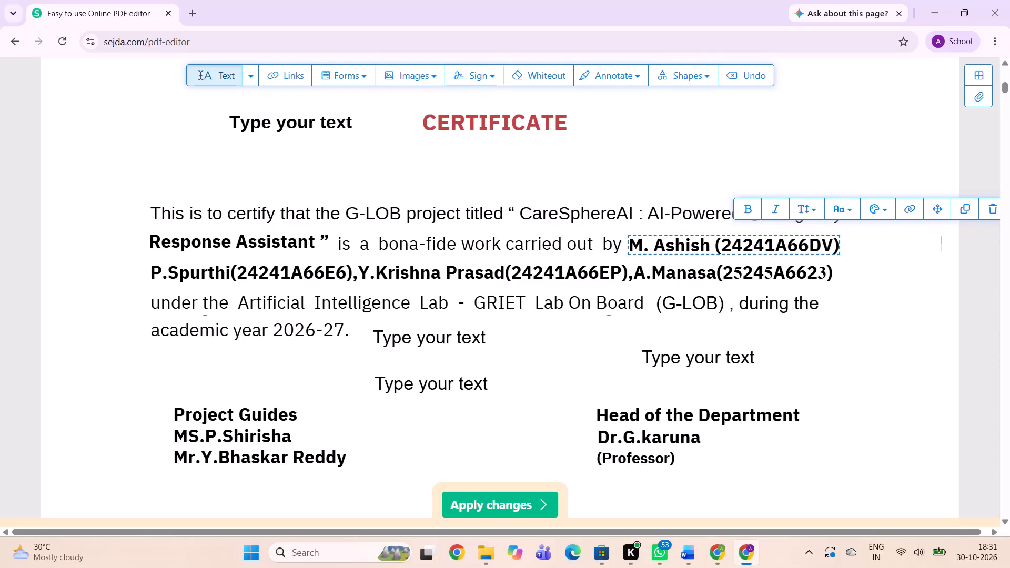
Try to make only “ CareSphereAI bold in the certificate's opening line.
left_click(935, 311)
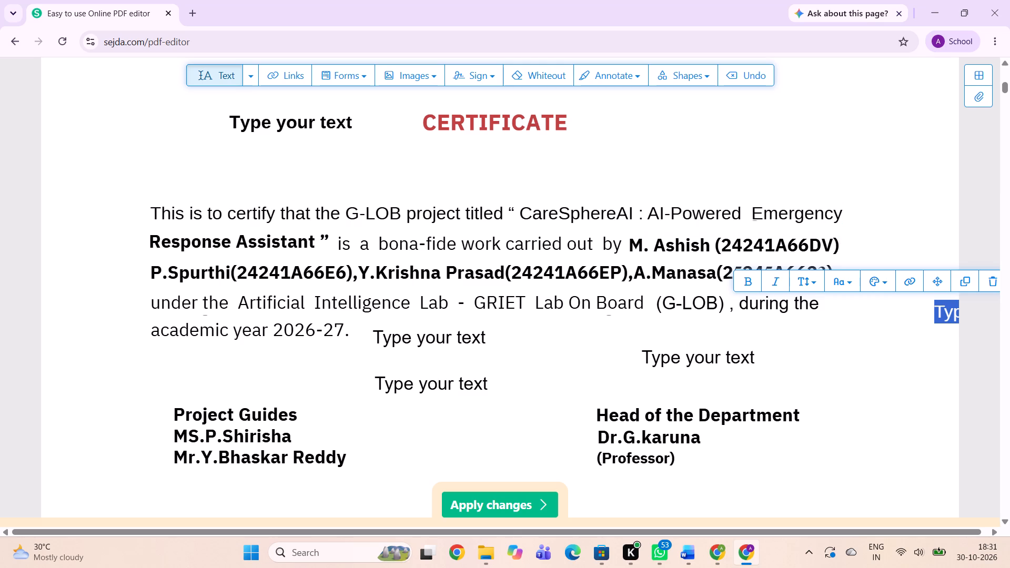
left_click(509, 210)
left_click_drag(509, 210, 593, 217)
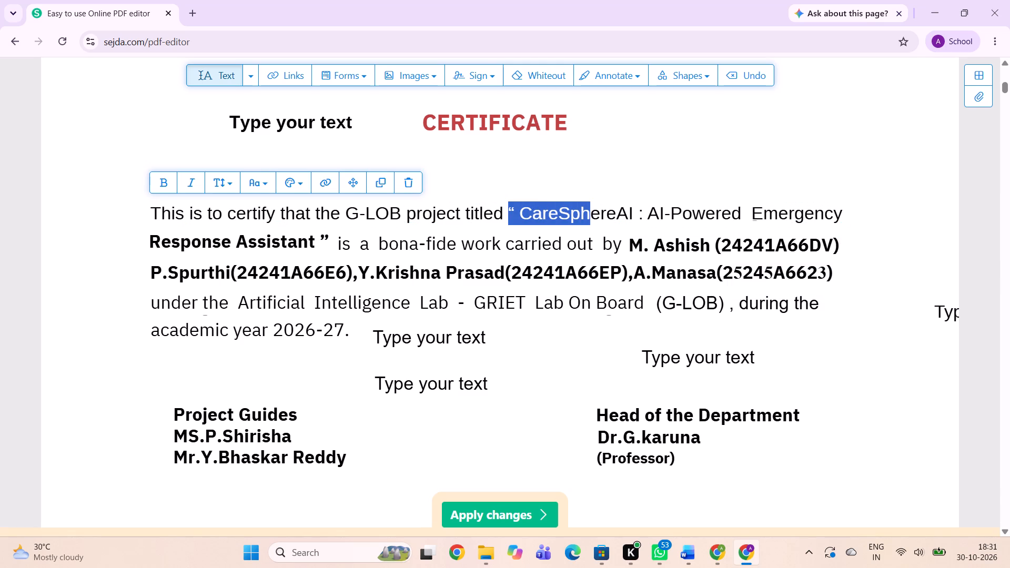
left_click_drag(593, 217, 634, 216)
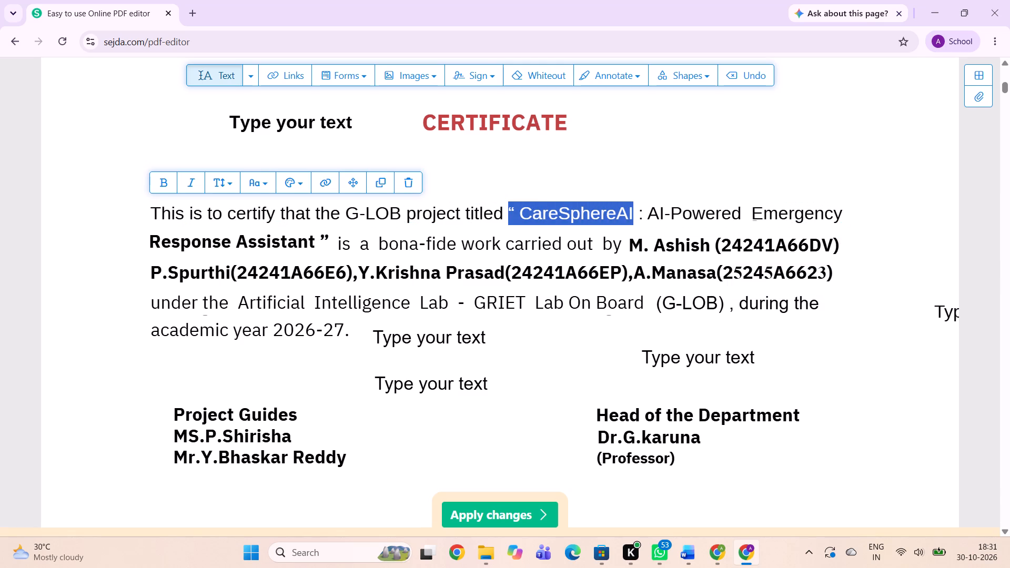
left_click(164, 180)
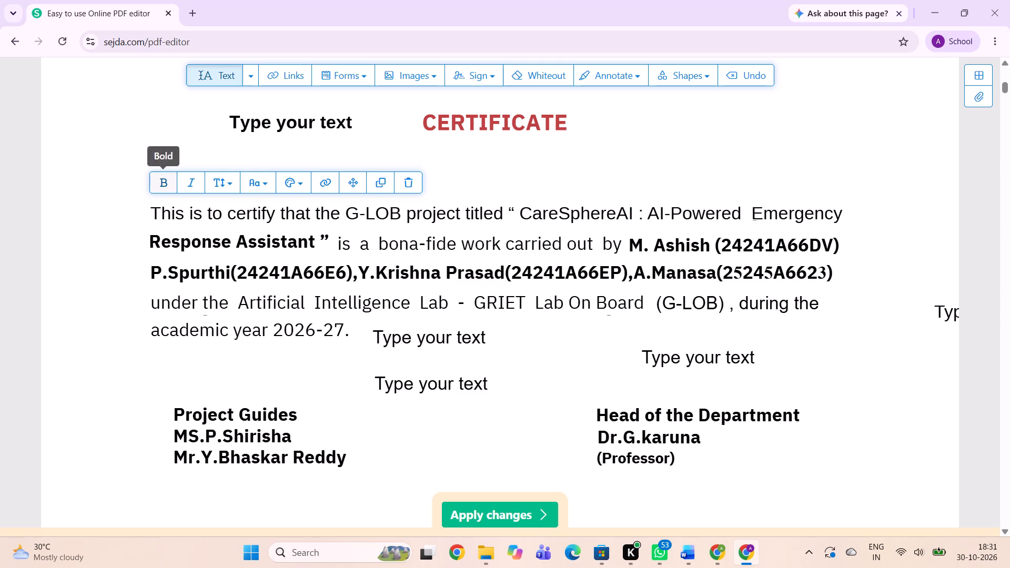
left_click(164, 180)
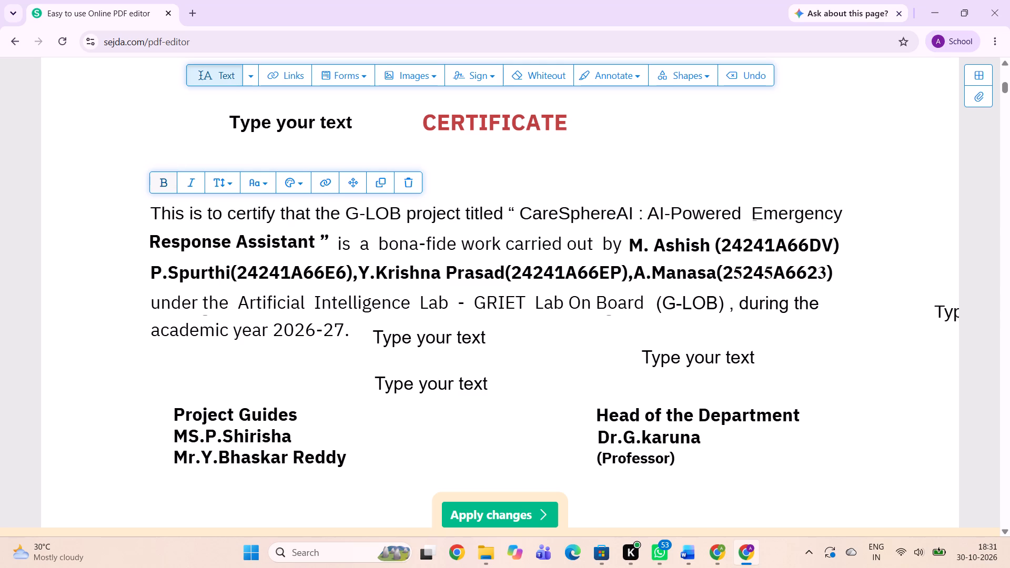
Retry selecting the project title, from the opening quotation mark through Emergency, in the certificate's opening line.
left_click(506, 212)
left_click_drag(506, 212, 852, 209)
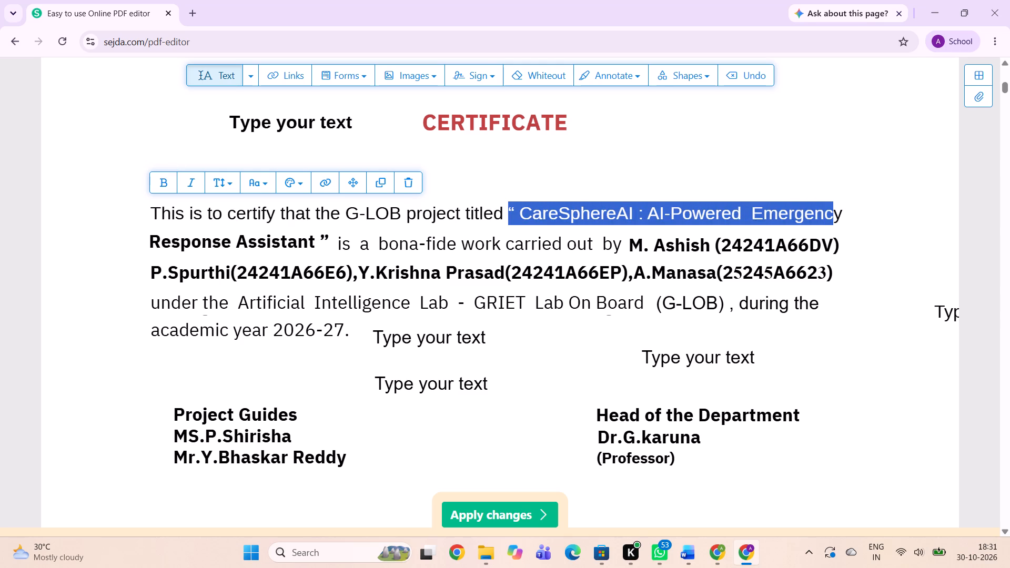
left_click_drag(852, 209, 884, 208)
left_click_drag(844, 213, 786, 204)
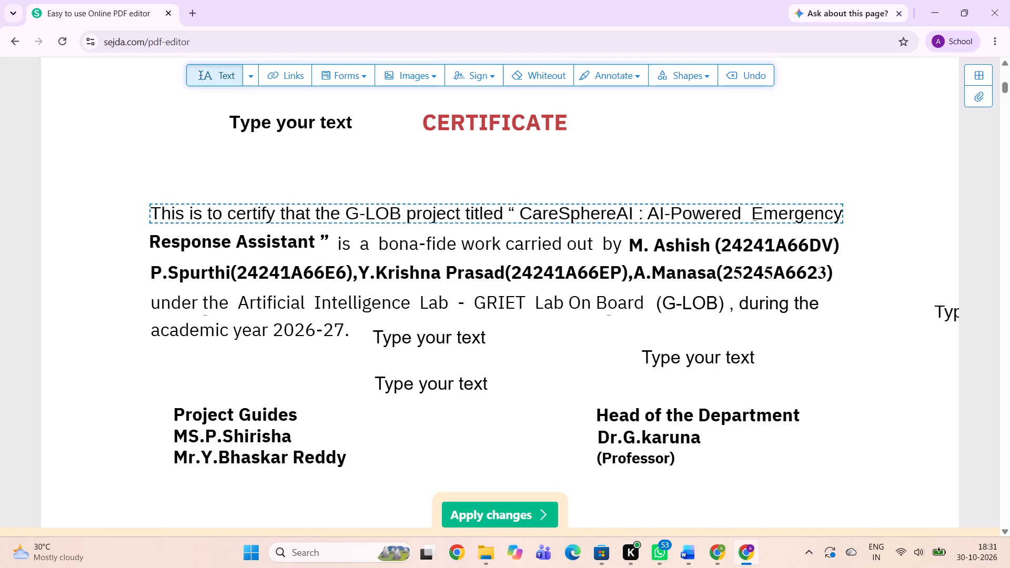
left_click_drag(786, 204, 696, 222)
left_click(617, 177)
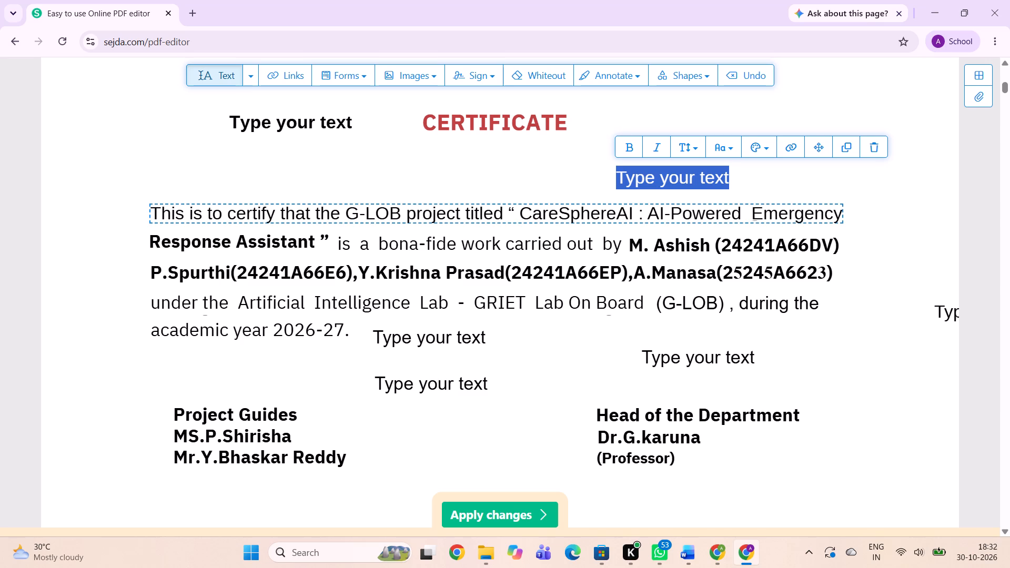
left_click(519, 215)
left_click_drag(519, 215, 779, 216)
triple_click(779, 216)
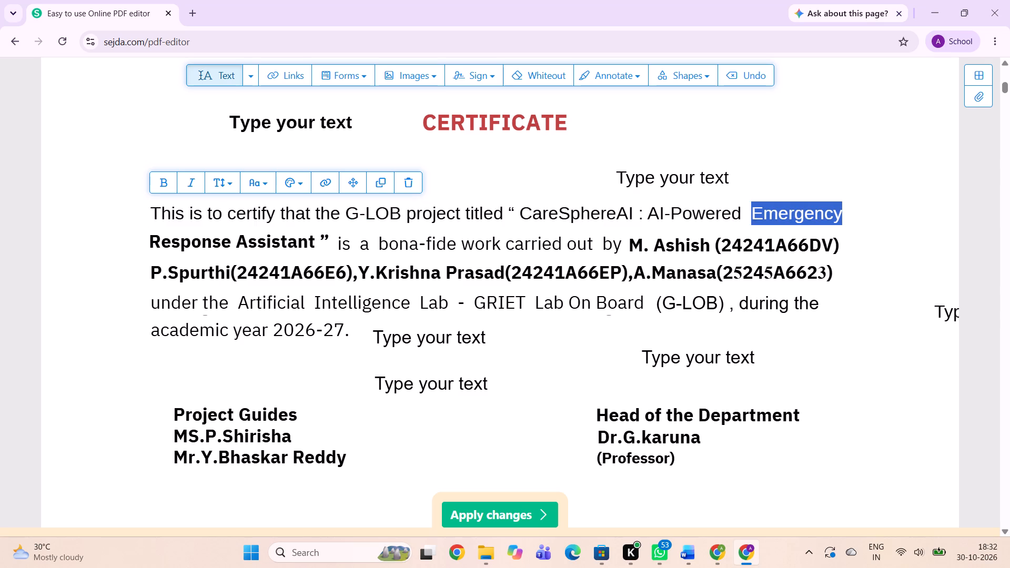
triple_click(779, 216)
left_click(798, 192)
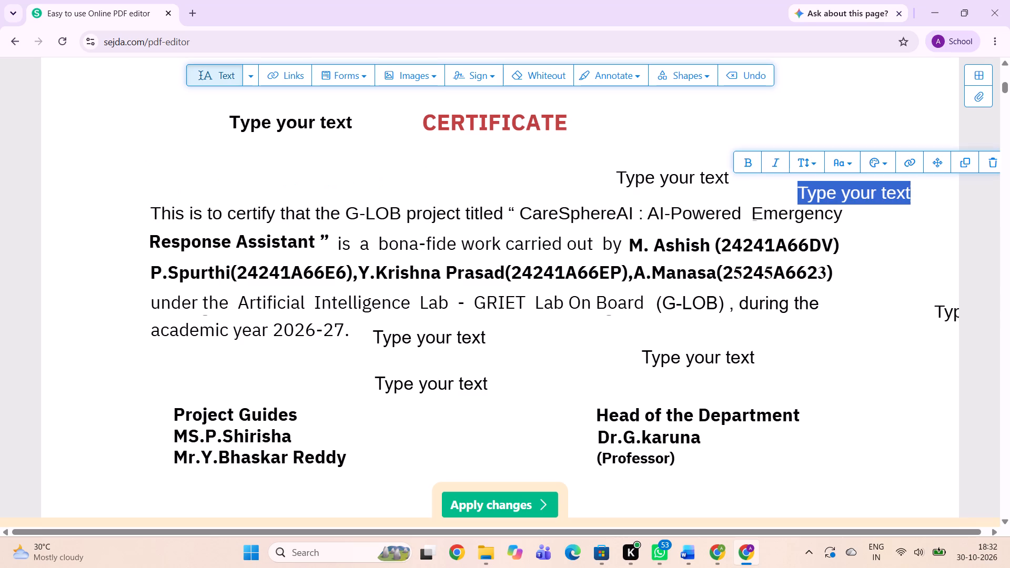
Clear the extra “Type your text” placeholder above AI-Powered in the certificate's opening line.
double_click(685, 176)
key("BackSpace")
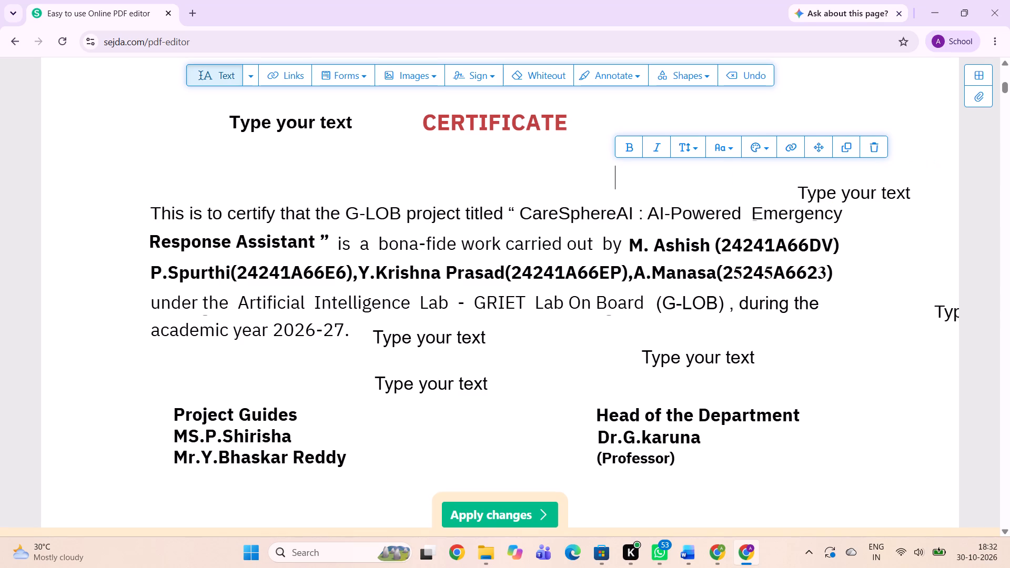
Clear the extra “Type your text” placeholder above Emergency in the certificate's opening line.
double_click(870, 191)
key("BackSpace")
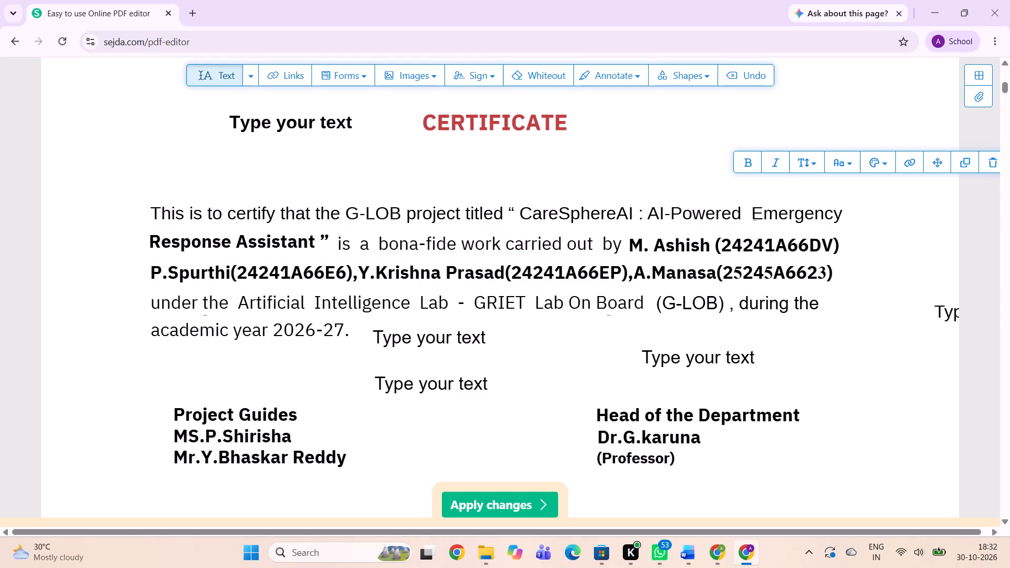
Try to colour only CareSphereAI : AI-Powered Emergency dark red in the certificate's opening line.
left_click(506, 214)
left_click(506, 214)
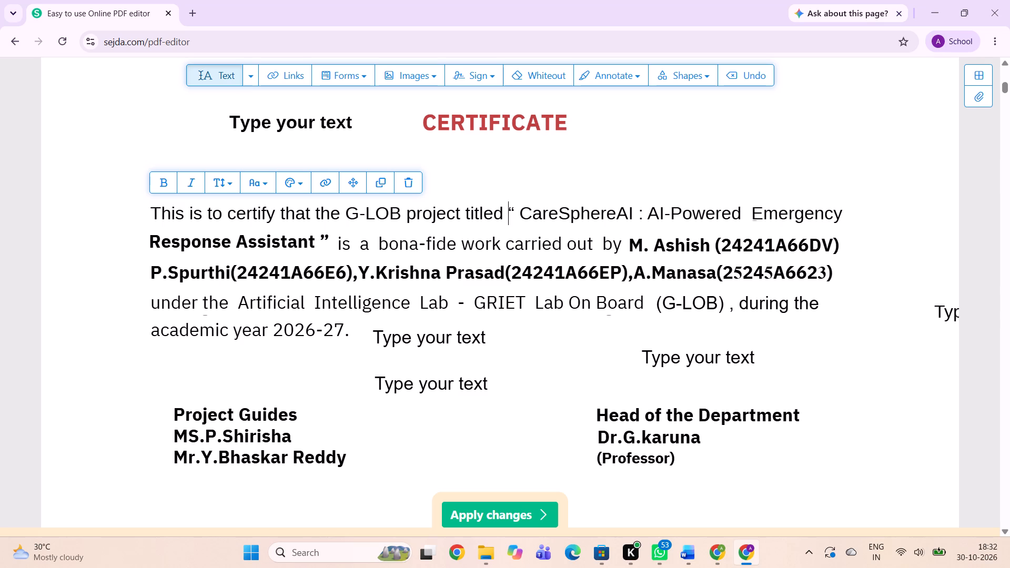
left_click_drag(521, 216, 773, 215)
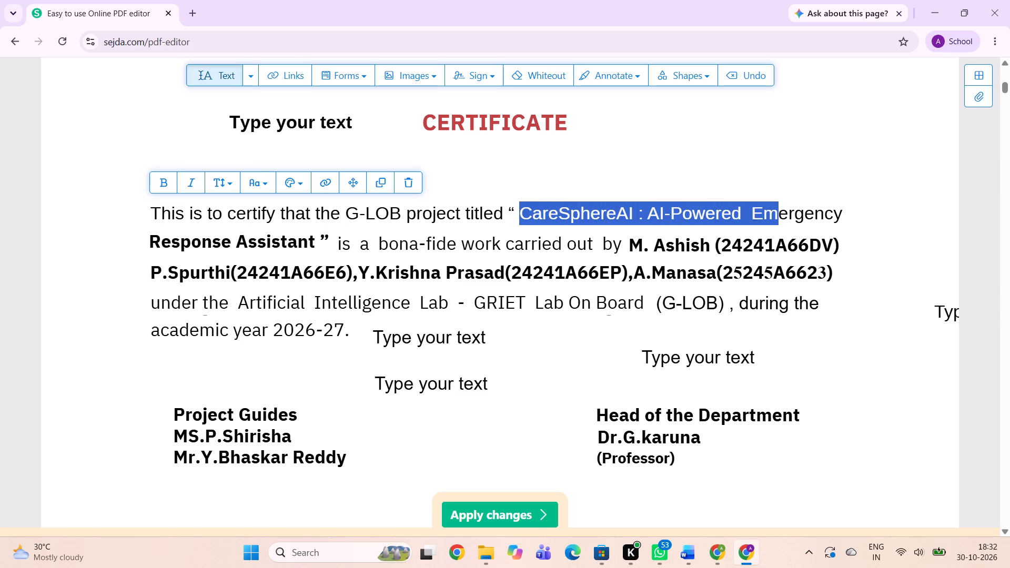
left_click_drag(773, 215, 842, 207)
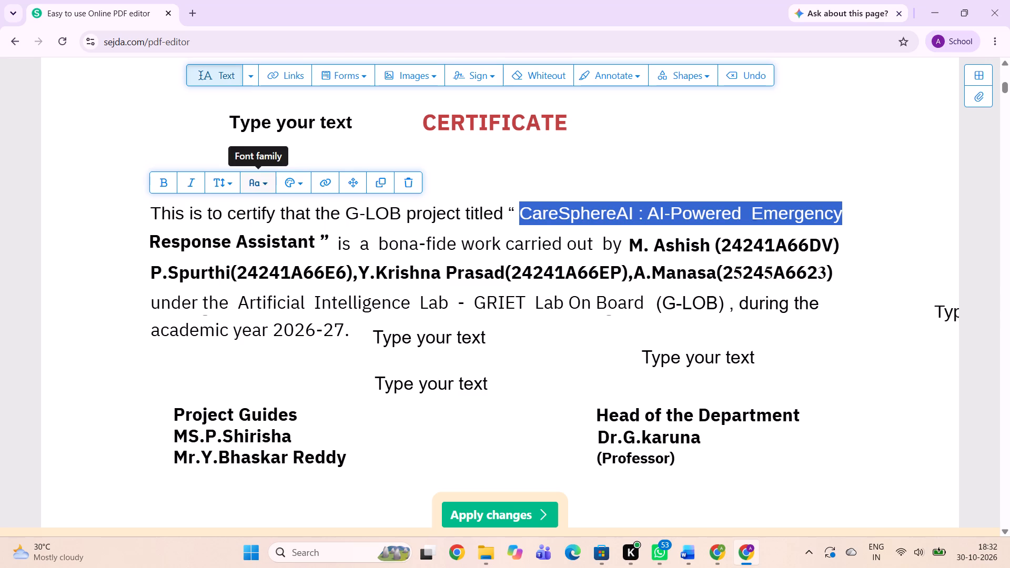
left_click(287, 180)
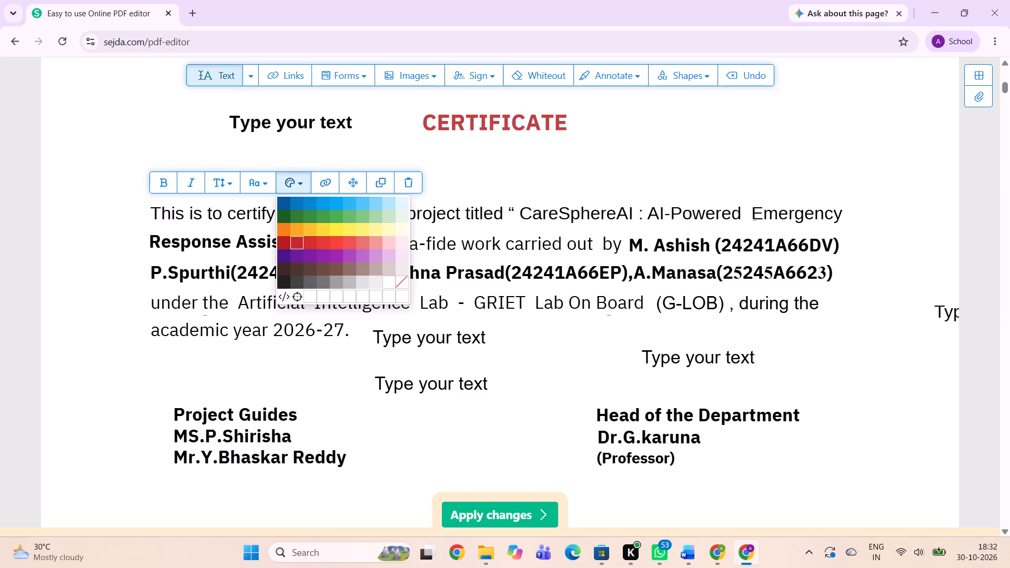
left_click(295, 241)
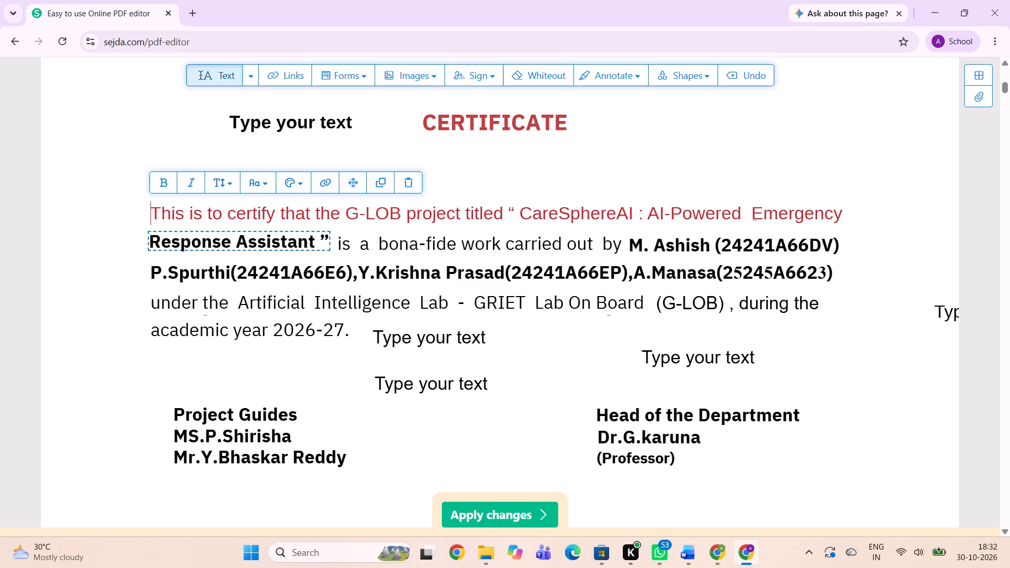
Colour Response Assistant ” dark red in the certificate's second line.
double_click(325, 242)
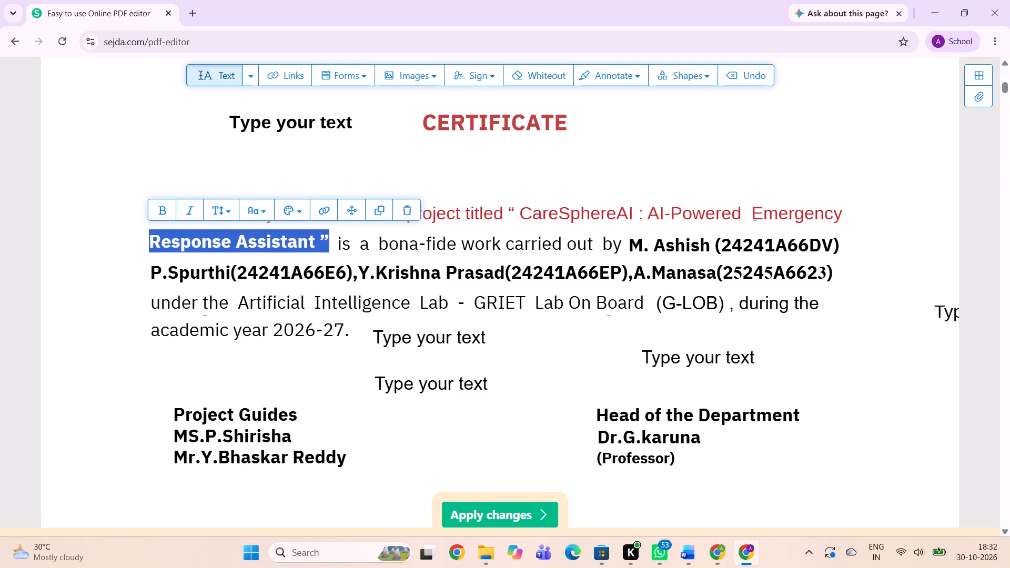
left_click(291, 210)
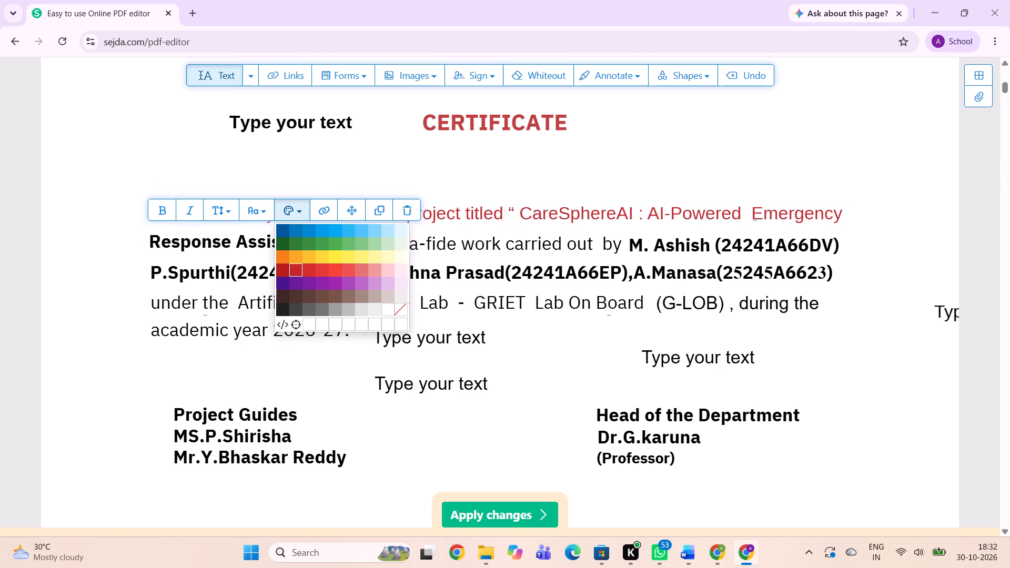
left_click(293, 269)
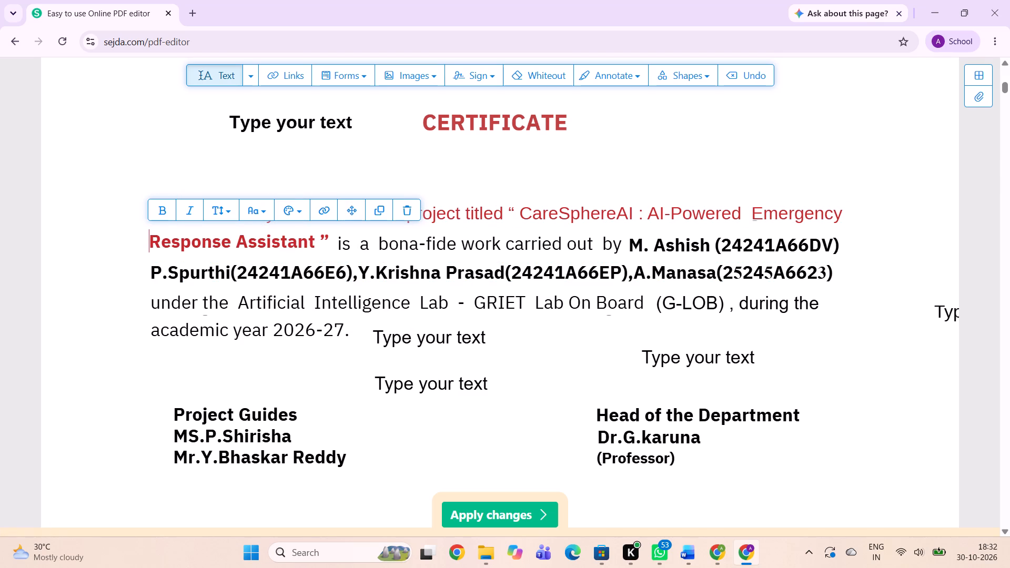
Change the font of Response Assistant ” to Arial and remove its bold styling.
double_click(312, 241)
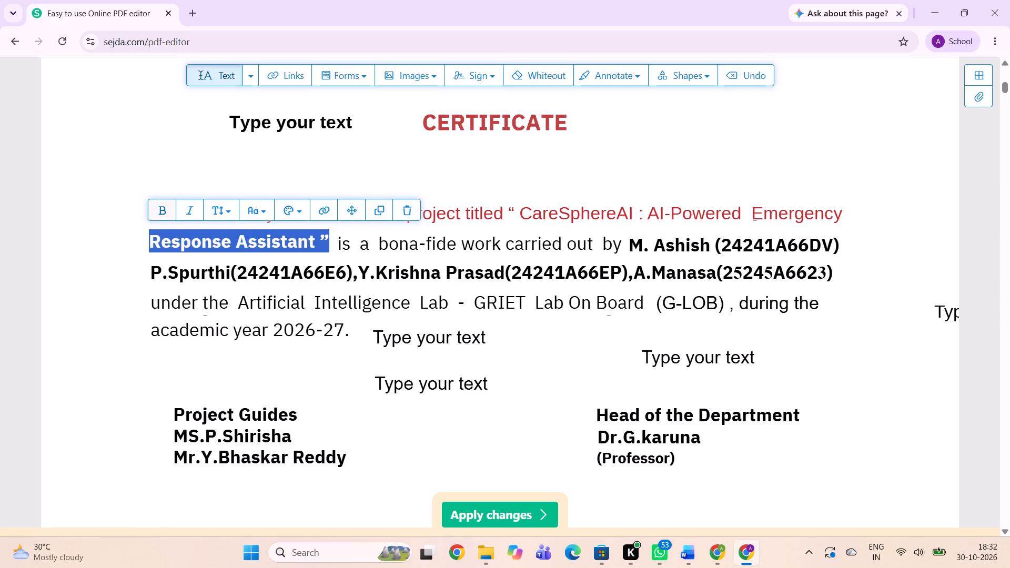
left_click(157, 217)
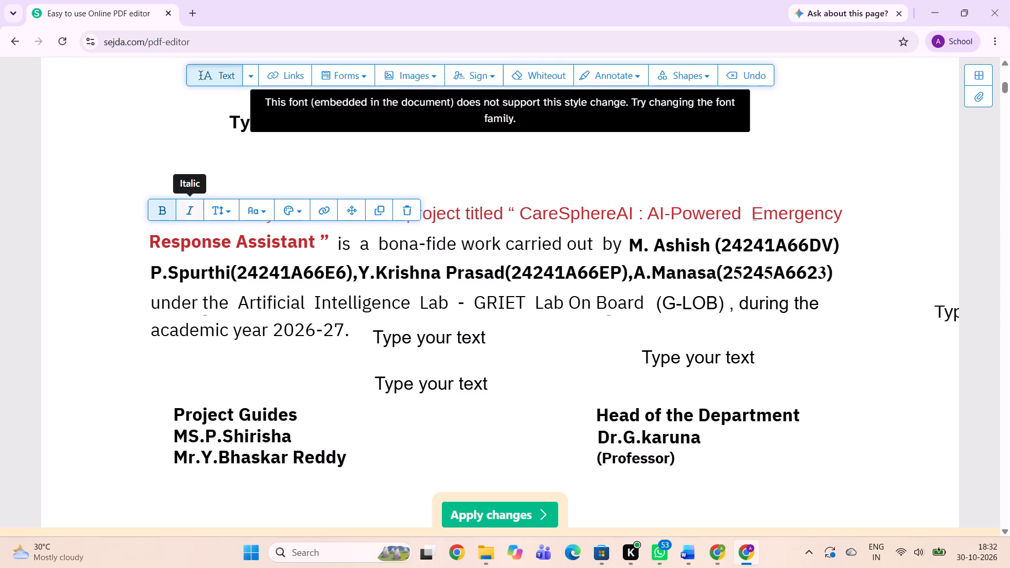
left_click(254, 210)
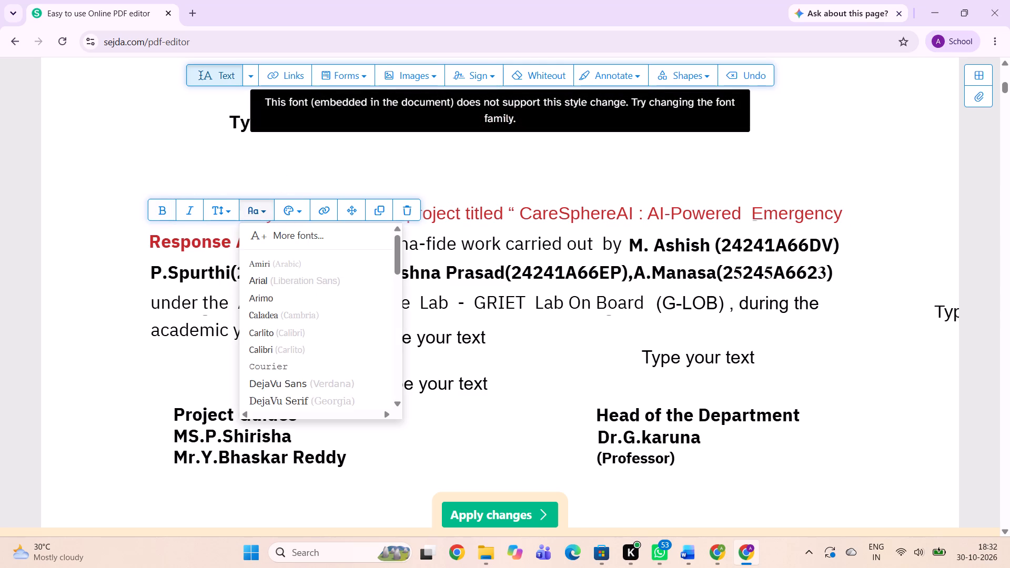
left_click(263, 278)
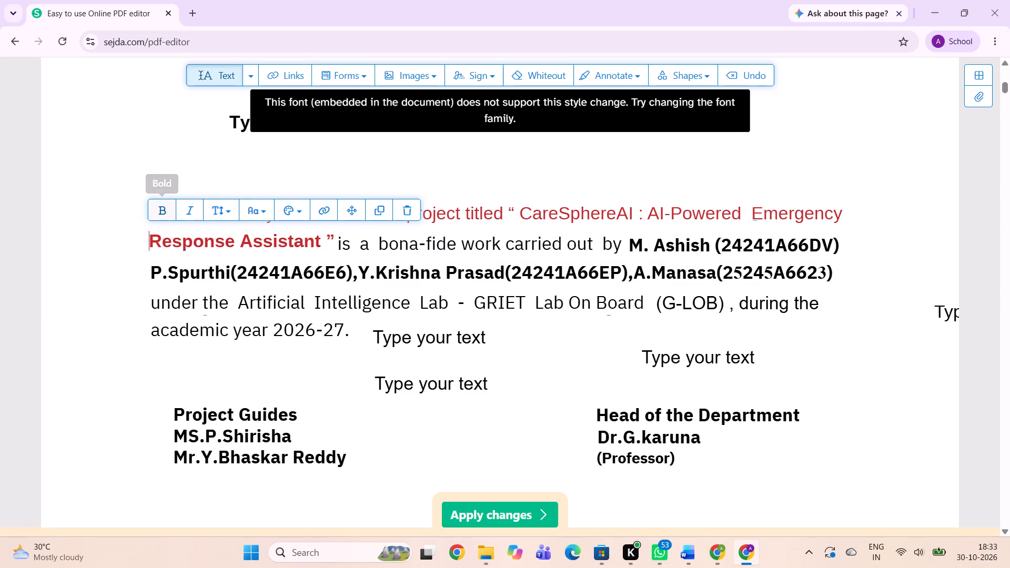
left_click(164, 206)
left_click(275, 180)
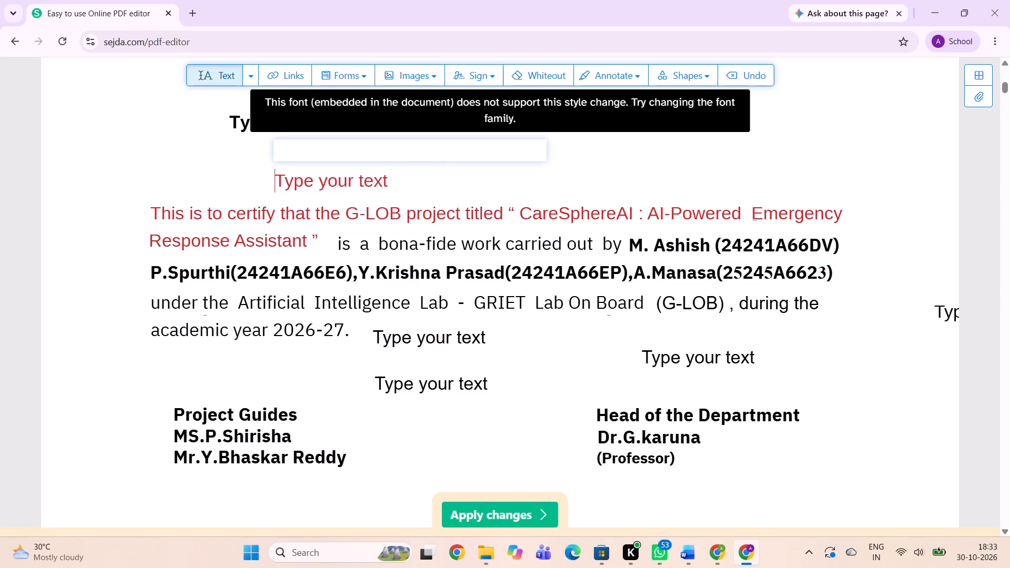
Recolour This is to certify that the G-LOB project titled in the certificate's opening line near-black.
left_click(507, 212)
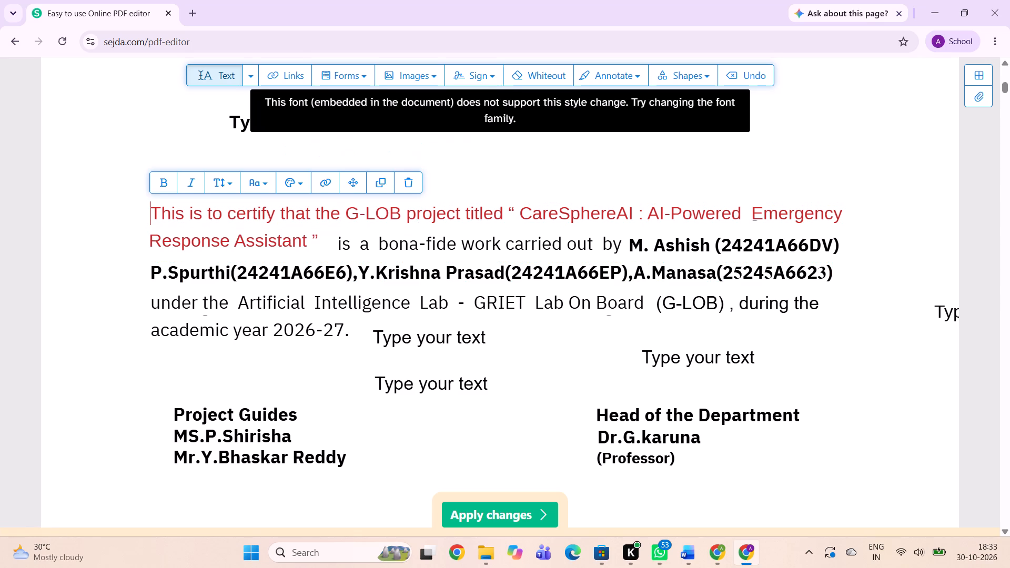
left_click(507, 212)
left_click_drag(507, 212, 281, 207)
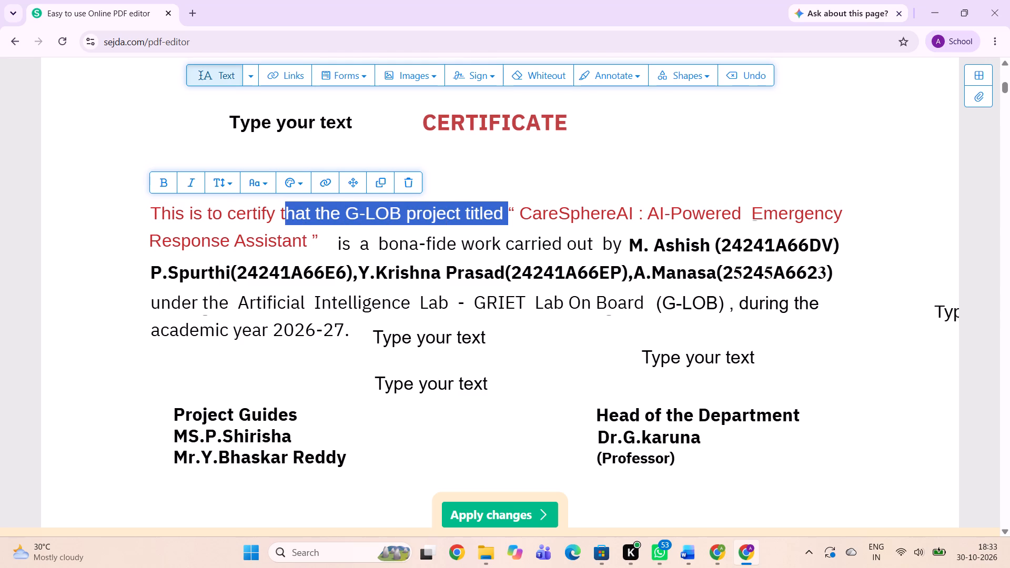
left_click_drag(281, 207, 150, 207)
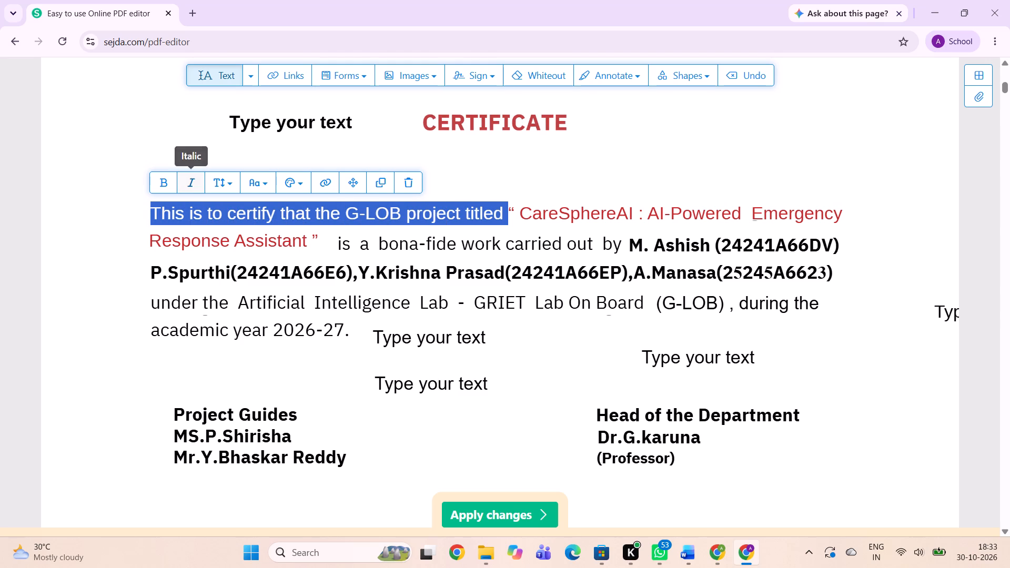
left_click(289, 184)
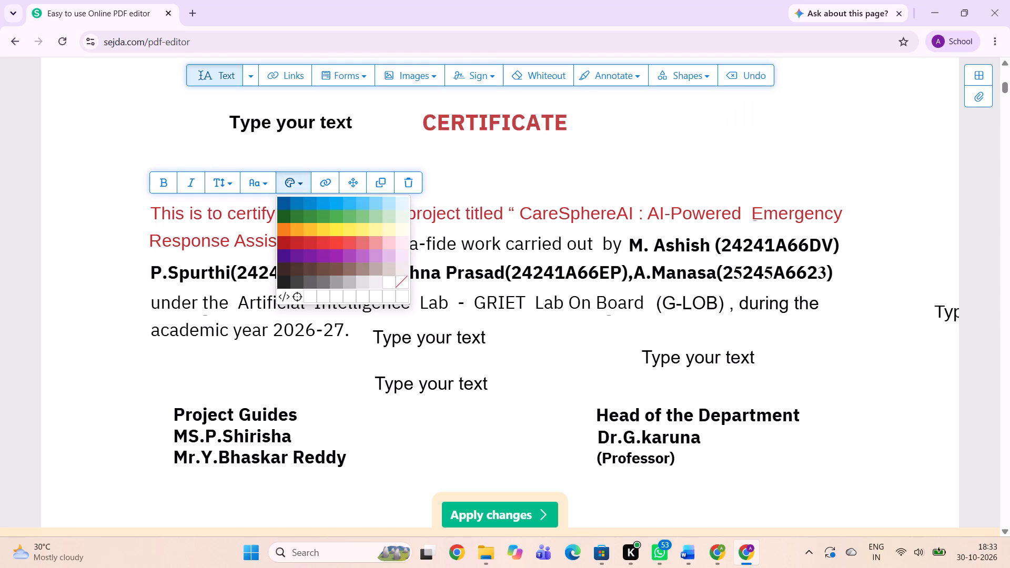
left_click(281, 281)
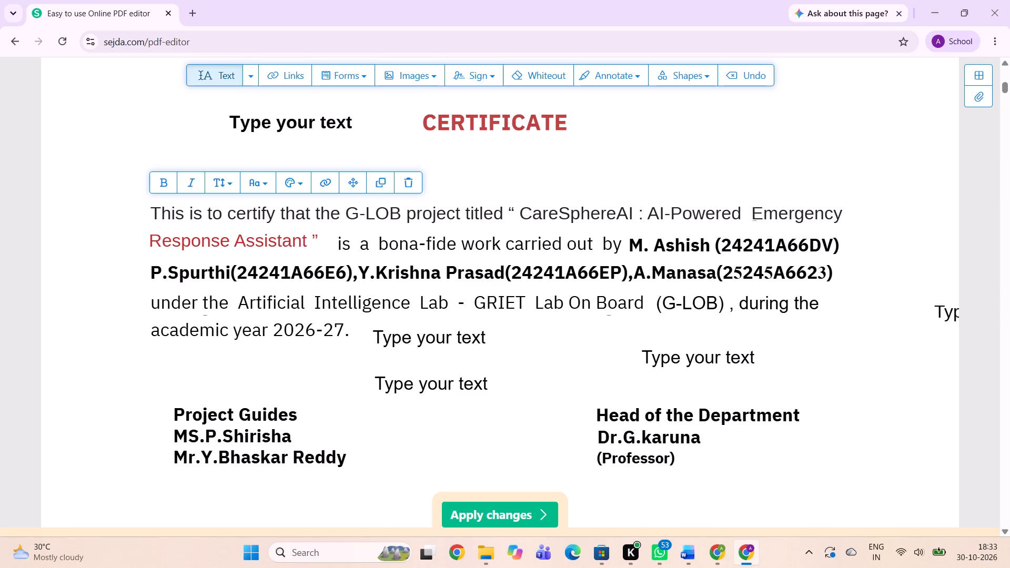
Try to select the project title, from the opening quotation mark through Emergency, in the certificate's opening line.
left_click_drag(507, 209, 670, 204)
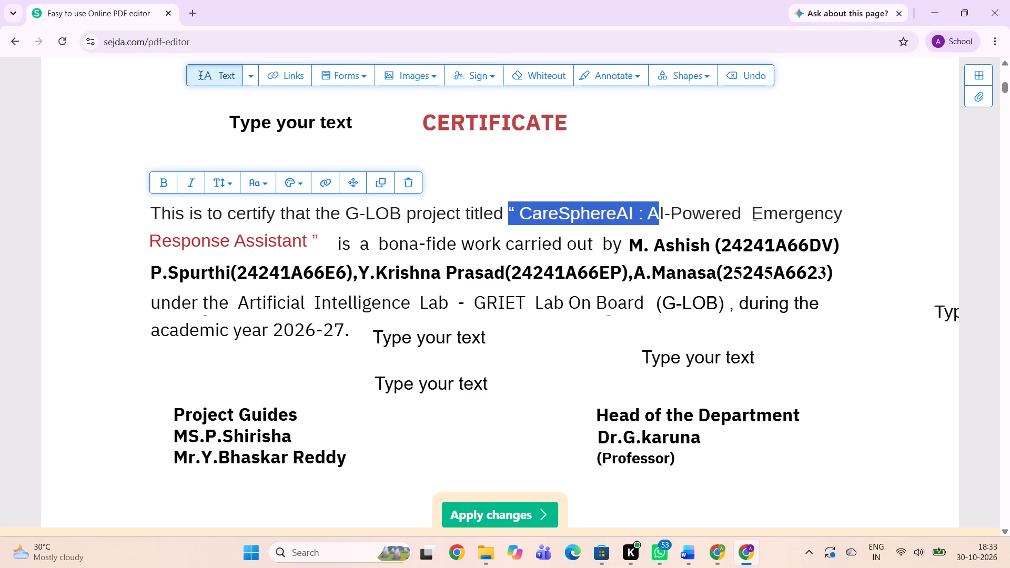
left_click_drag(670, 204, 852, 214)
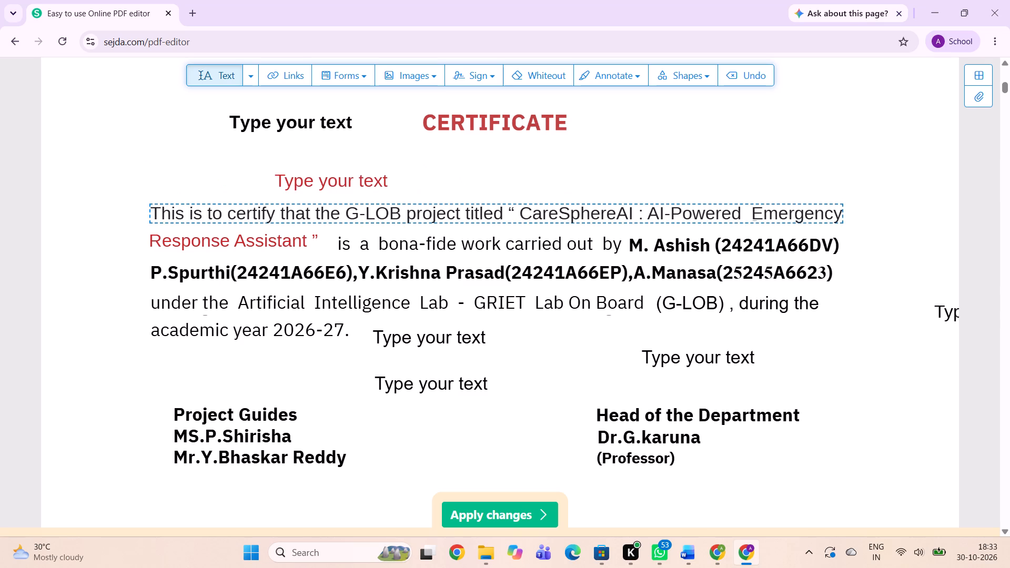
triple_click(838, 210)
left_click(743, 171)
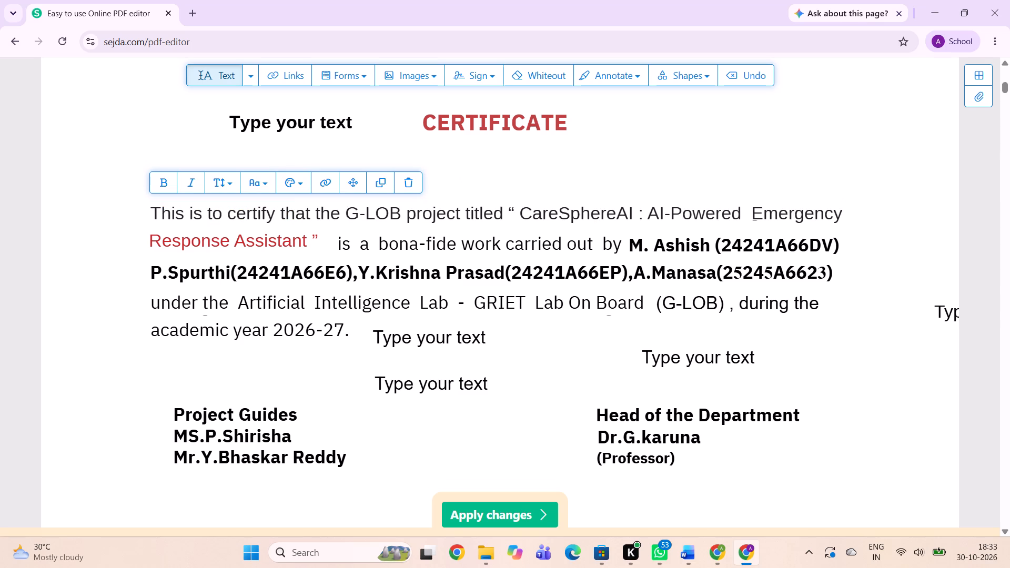
Clear the red “Type your text” placeholder above the certificate's opening line.
double_click(373, 180)
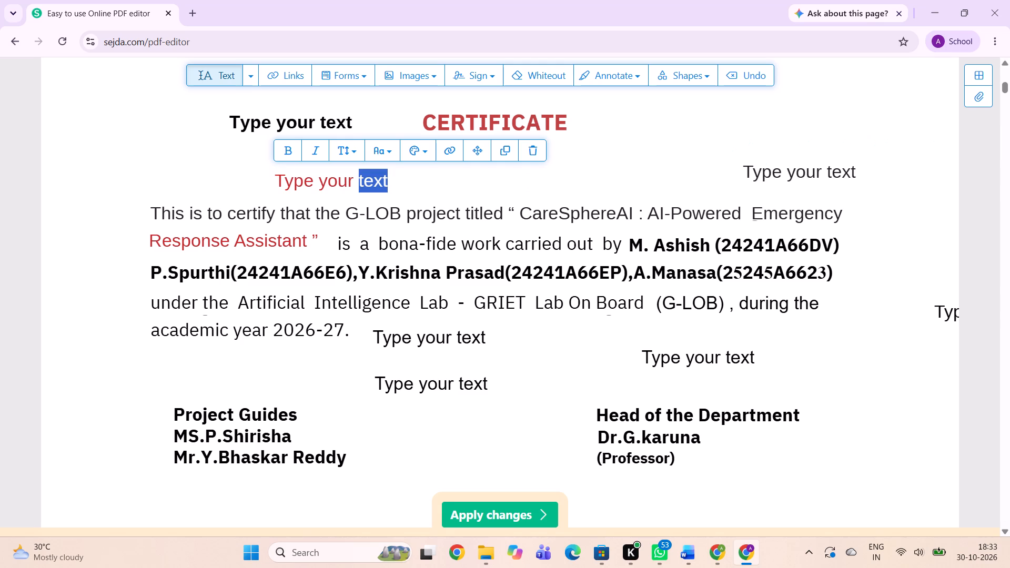
key("BackSpace")
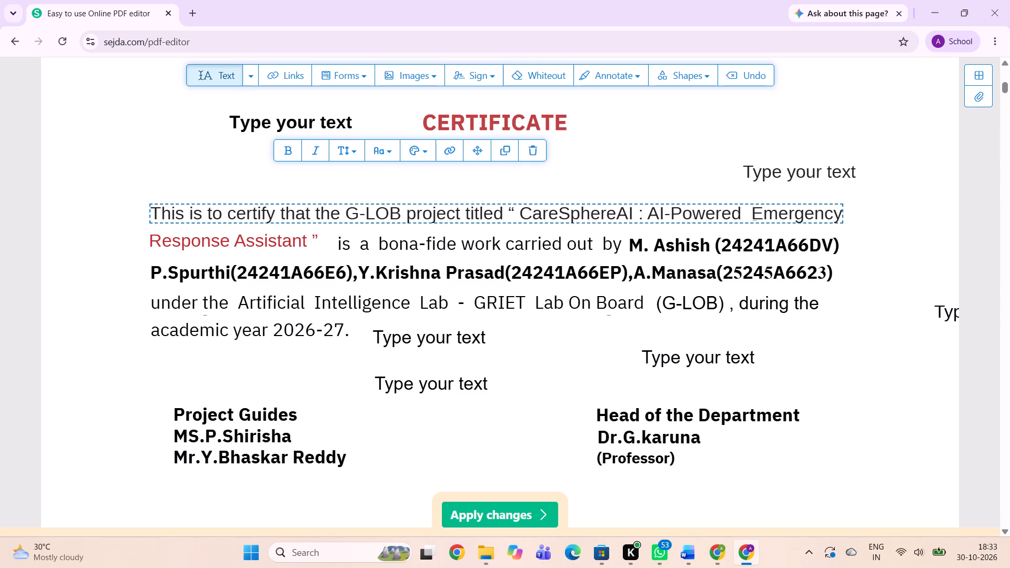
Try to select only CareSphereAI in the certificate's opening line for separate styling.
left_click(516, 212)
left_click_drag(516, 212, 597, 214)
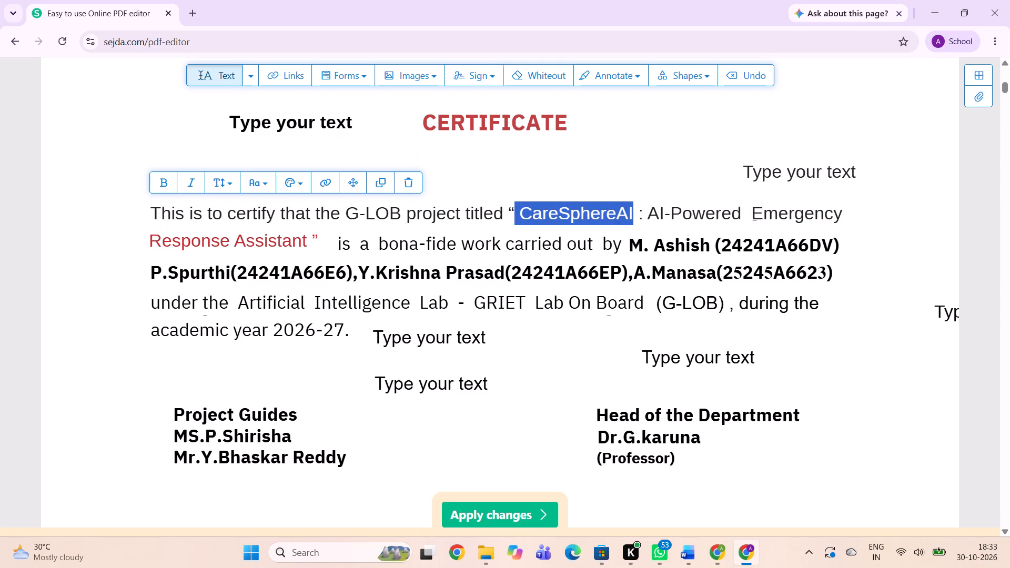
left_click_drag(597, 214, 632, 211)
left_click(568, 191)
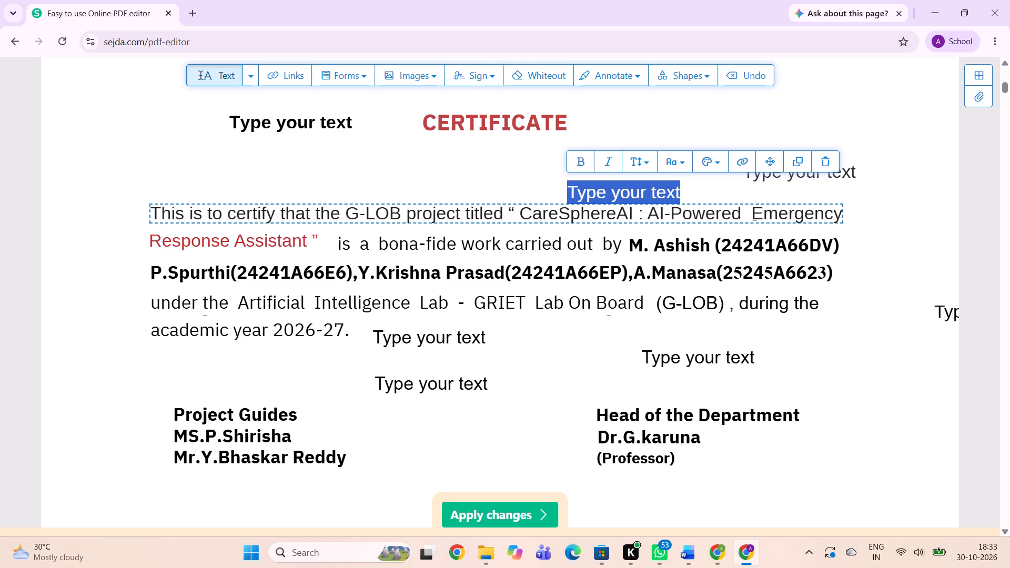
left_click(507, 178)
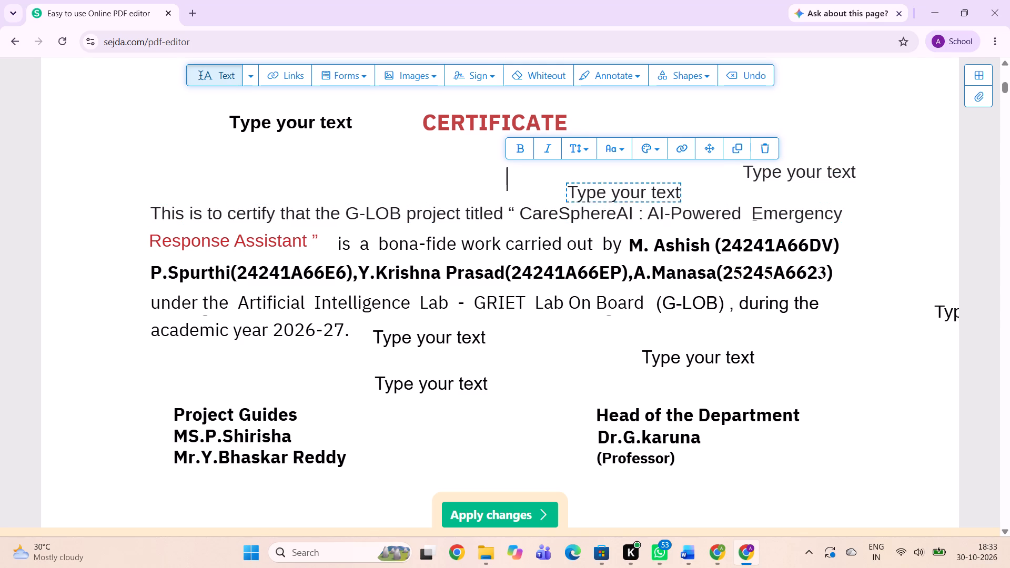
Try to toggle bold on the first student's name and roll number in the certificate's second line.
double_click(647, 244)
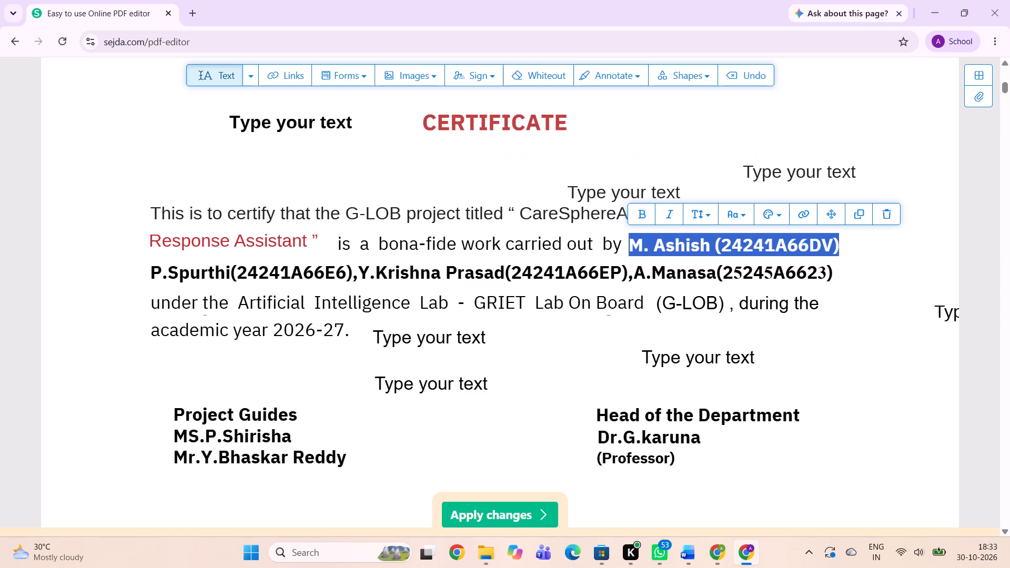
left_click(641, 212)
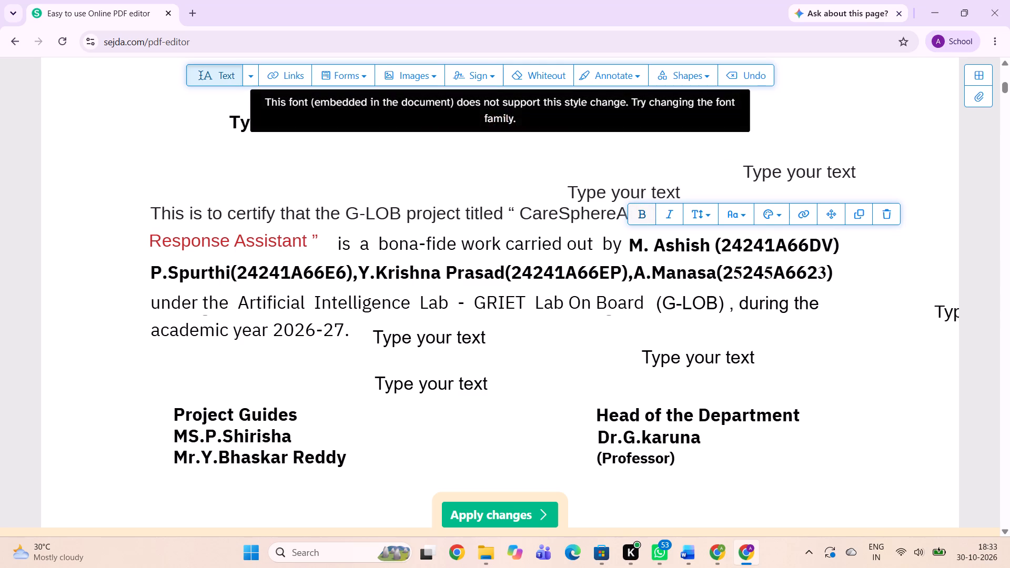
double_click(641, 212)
Clear the two extra “Type your text” placeholders above CareSphereAI and Emergency in the certificate's opening line.
double_click(618, 192)
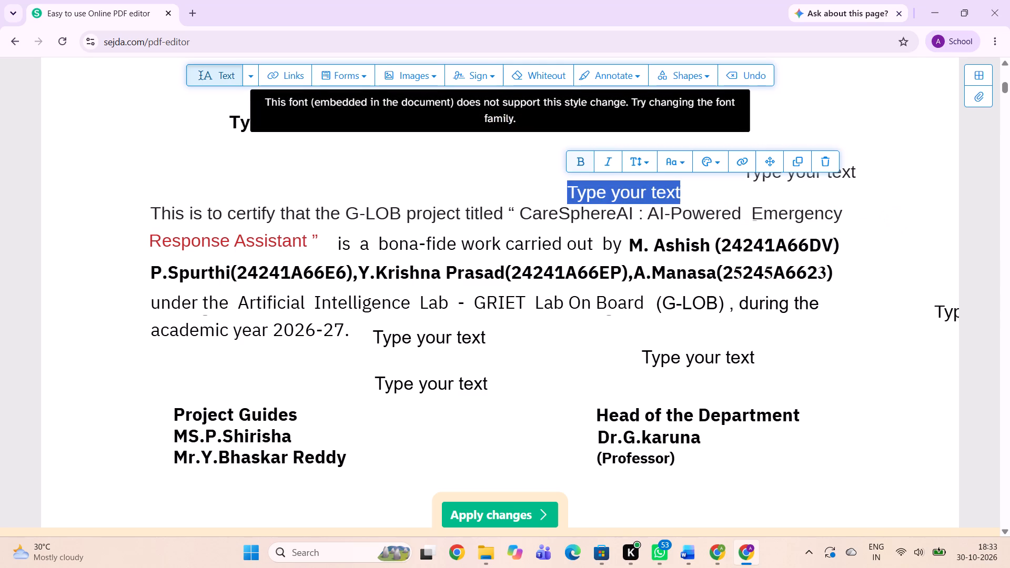
key("BackSpace")
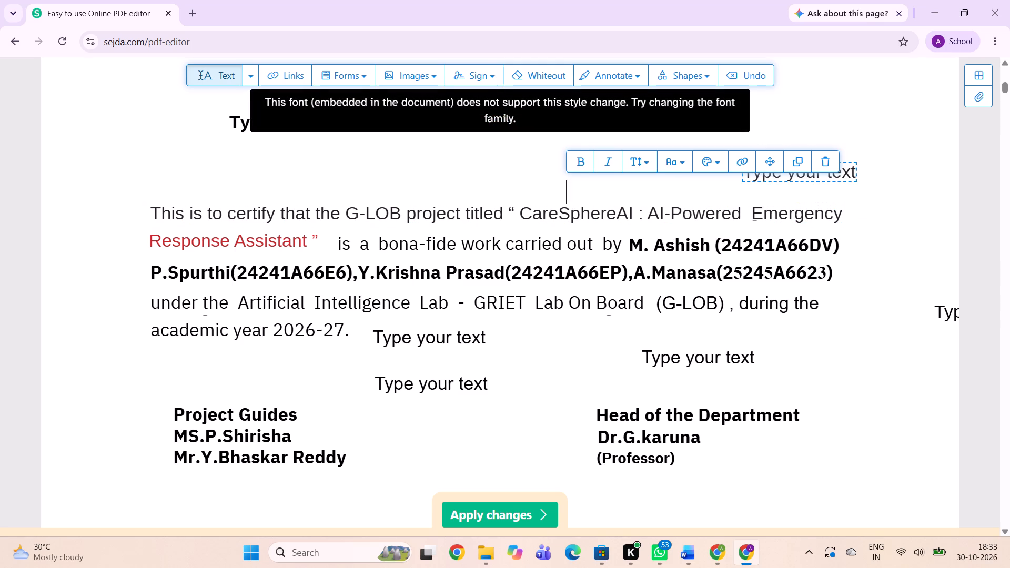
double_click(786, 176)
key("BackSpace")
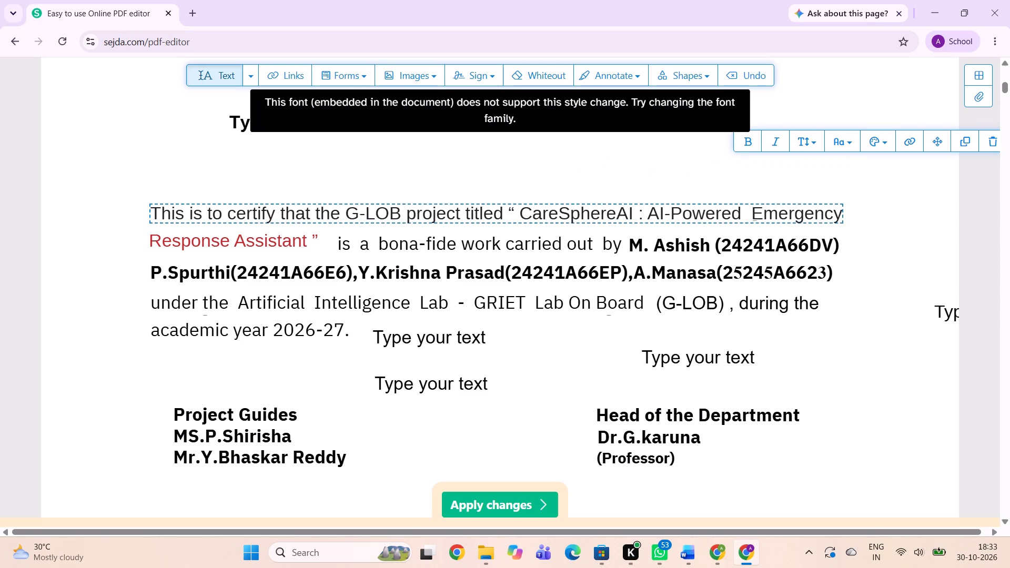
Recolour the red “Response Assistant ”” text in the certificate to the near-black shade used in the opening line.
double_click(274, 246)
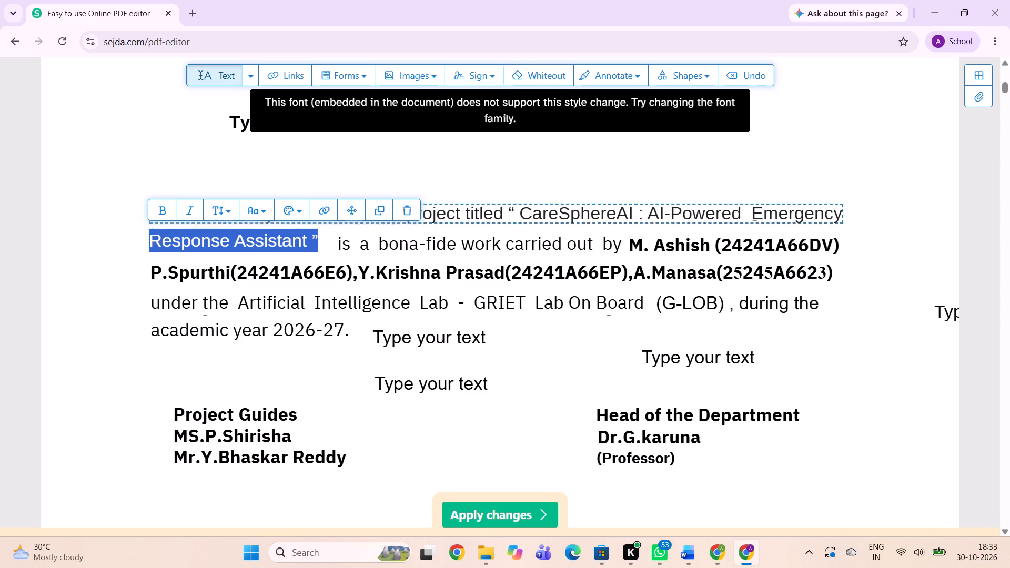
left_click(288, 216)
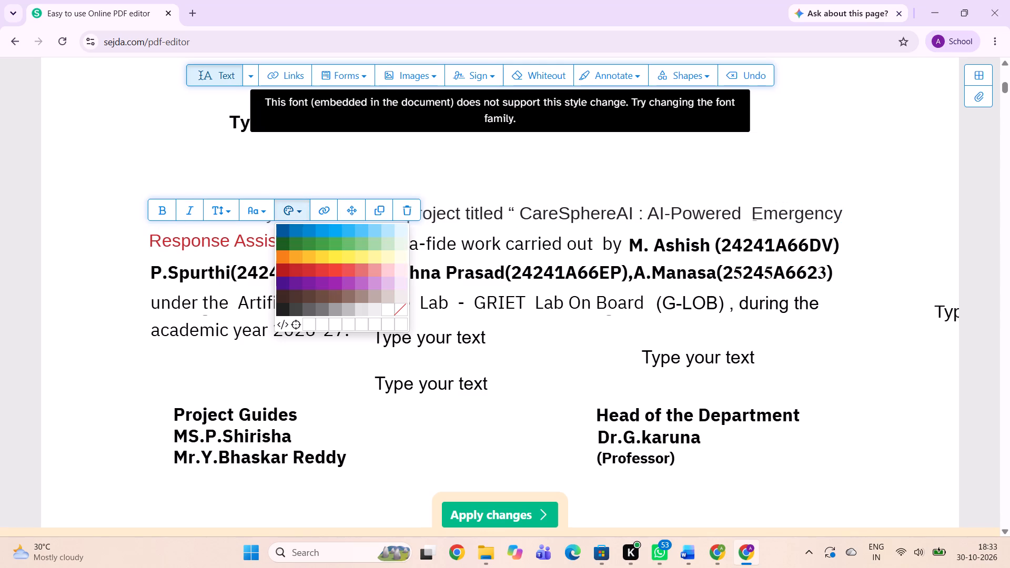
left_click(281, 310)
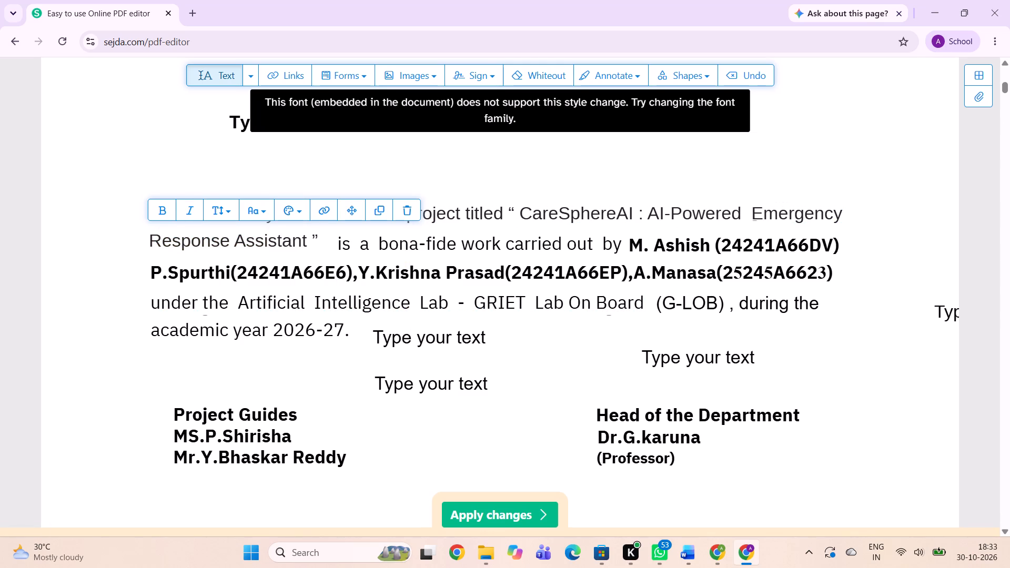
left_click(173, 178)
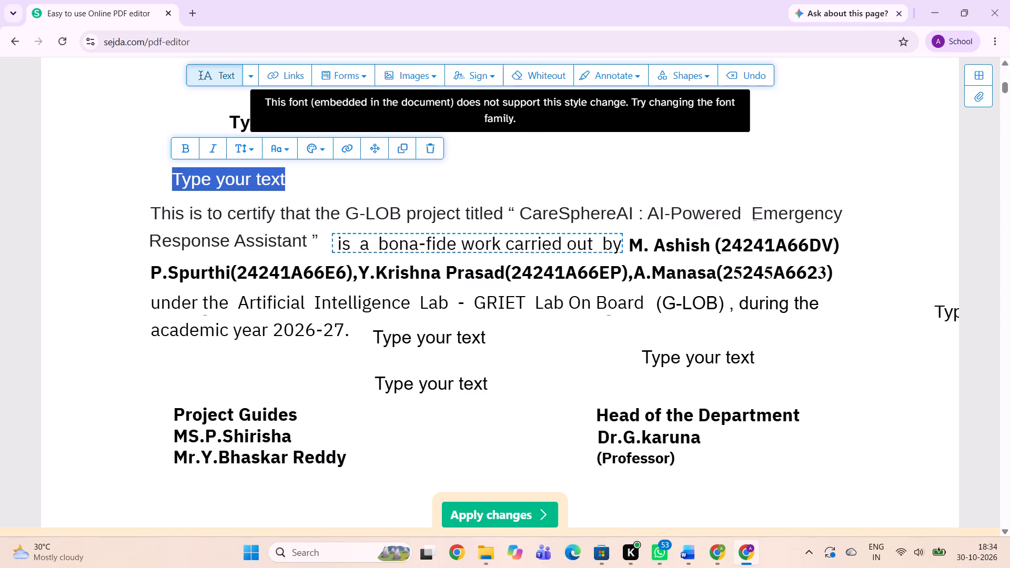
Move “is a bona-fide work carried out by” closer to “Response Assistant ”” and clear the stray placeholder over the first student's name.
left_click_drag(584, 249, 573, 248)
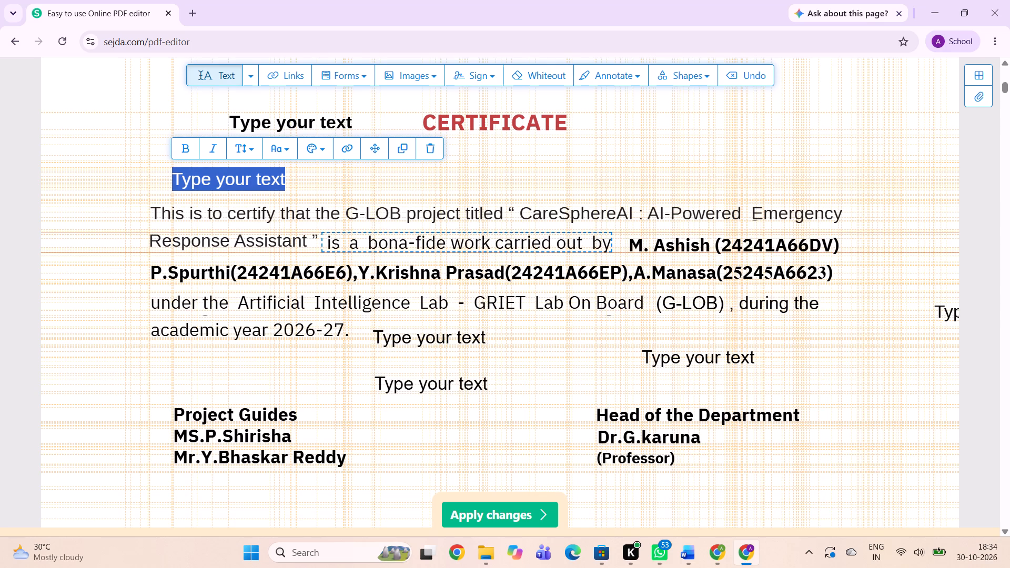
left_click_drag(573, 248, 574, 250)
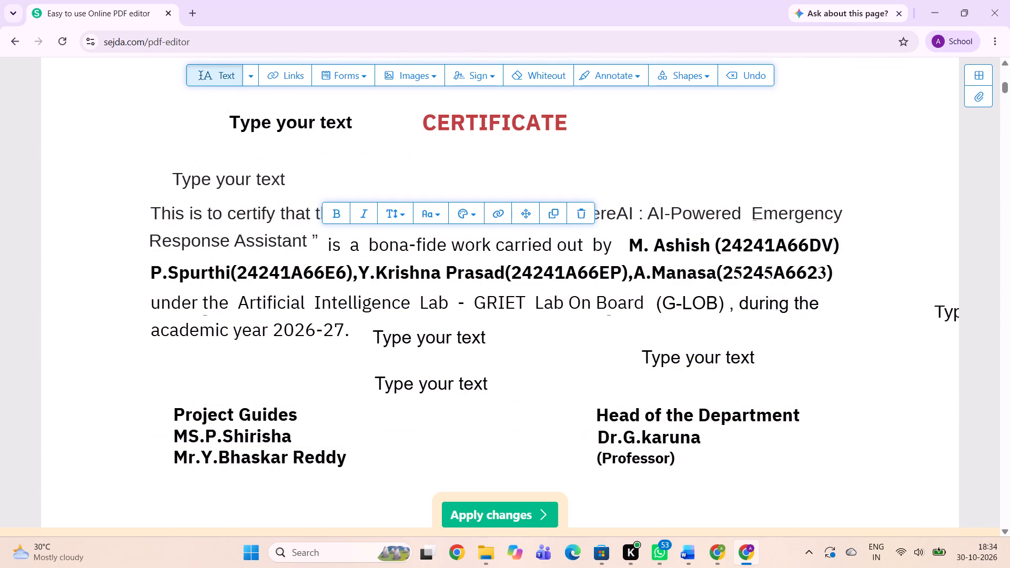
left_click(535, 249)
left_click(624, 252)
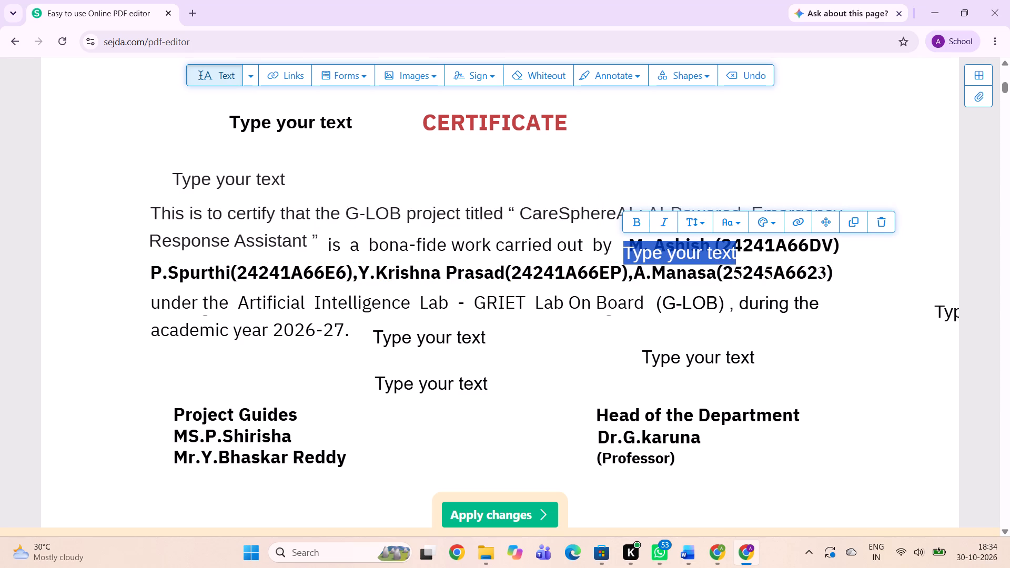
left_click(602, 247)
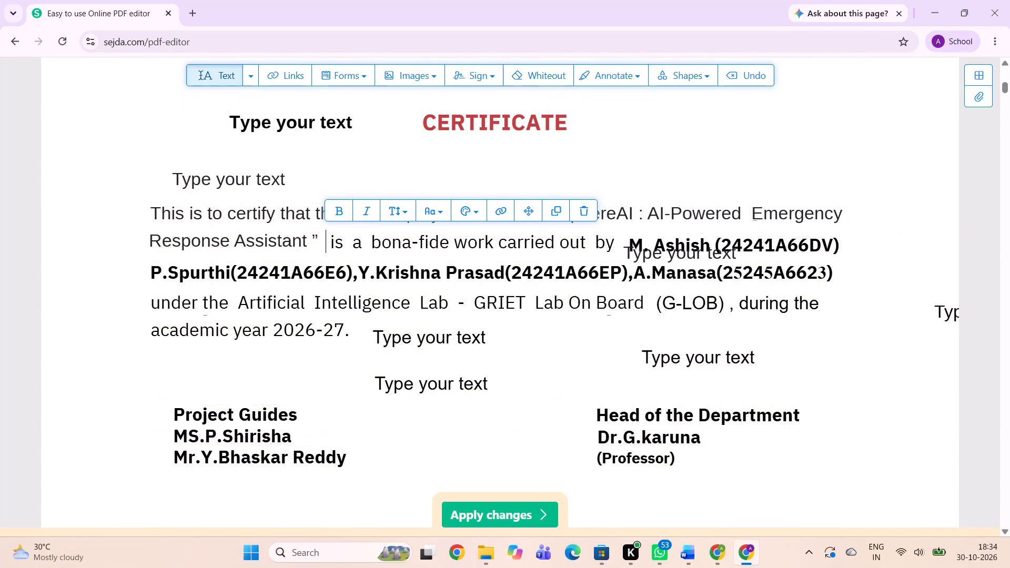
double_click(663, 250)
key("BackSpace")
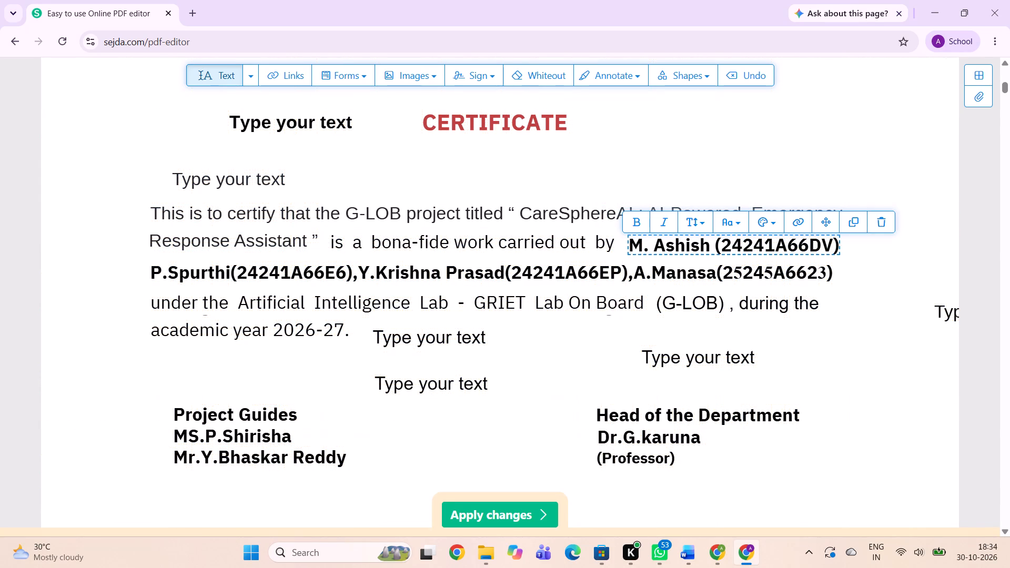
Move the first student's name and roll number closer to “by” on the certificate's second line.
left_click_drag(666, 245, 661, 244)
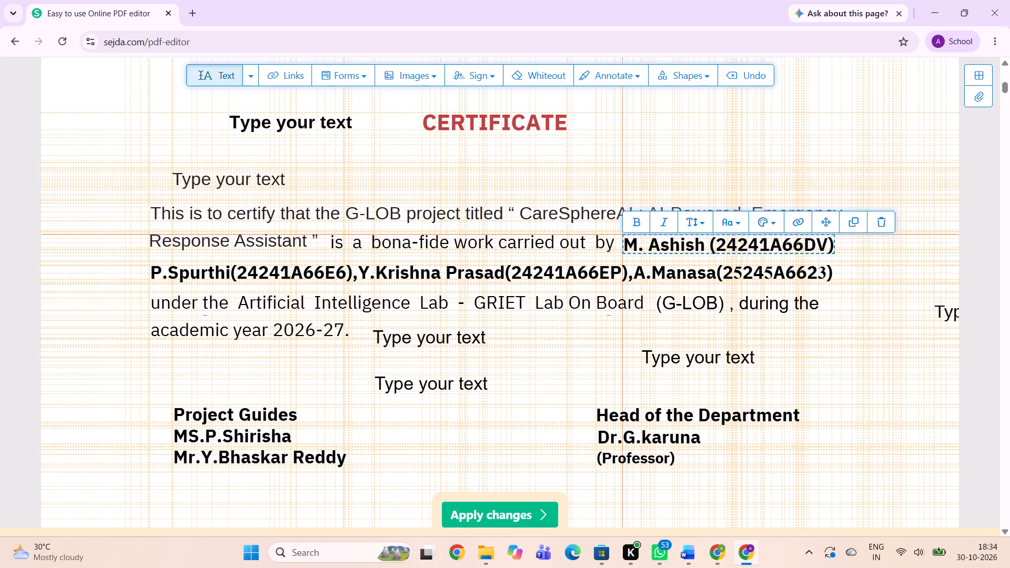
left_click_drag(661, 244, 662, 244)
left_click(861, 242)
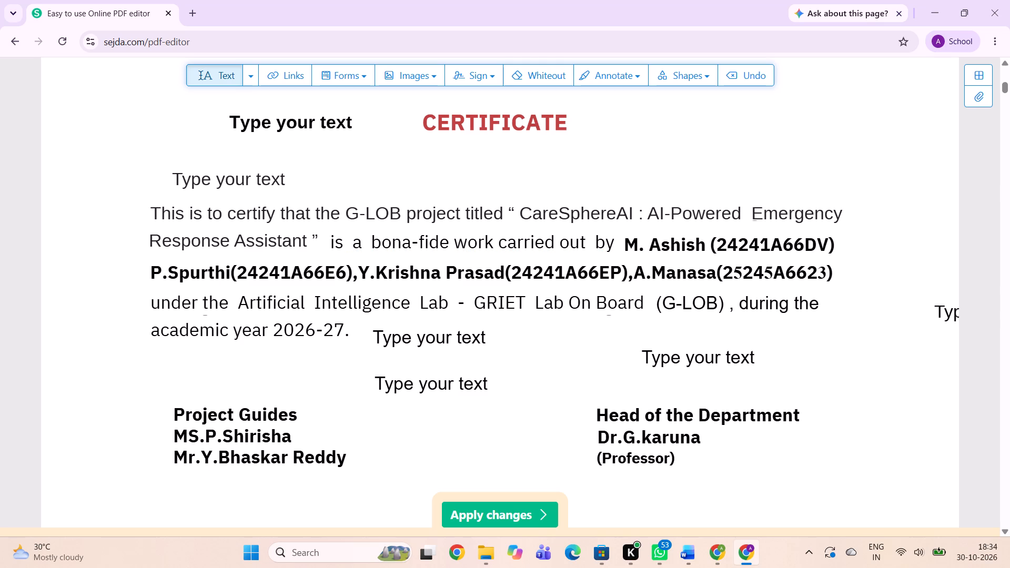
Remove the extra spaces before CareSphereAI and before Emergency in the certificate's opening line.
left_click(523, 211)
left_click(523, 211)
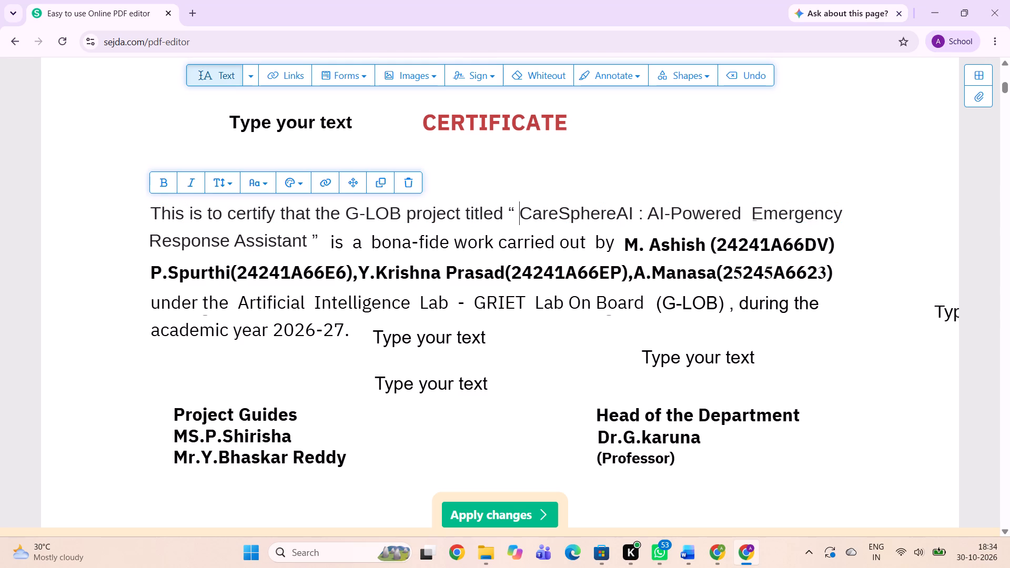
key("BackSpace")
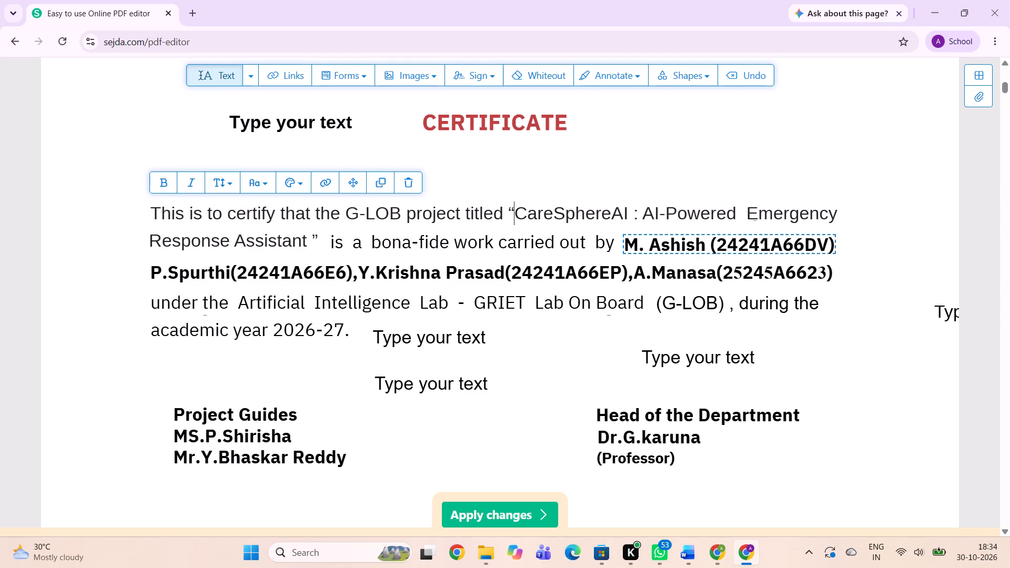
left_click(745, 218)
key("BackSpace")
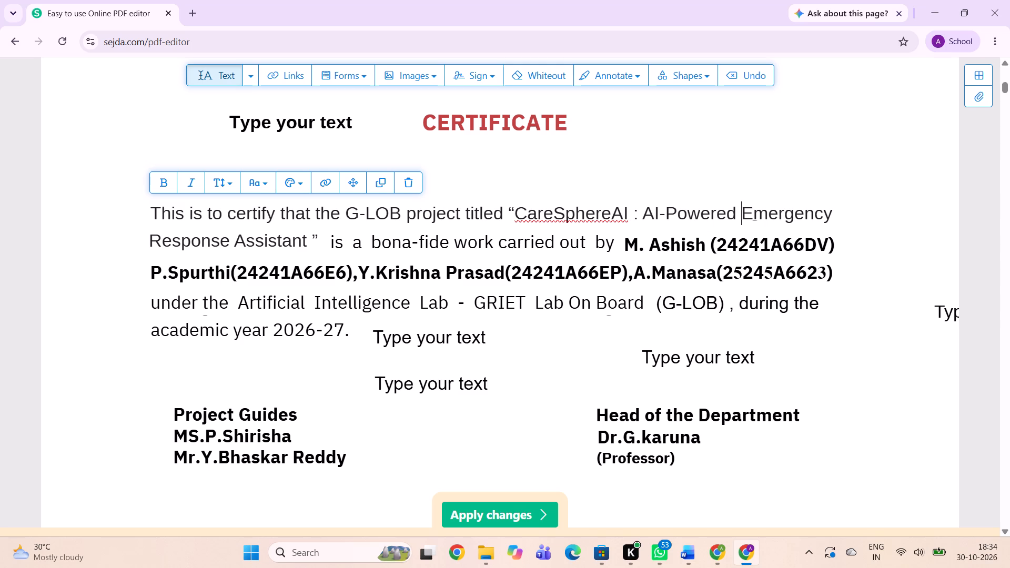
Nudge the first student's name and roll number slightly closer to “by” and level with that line.
left_click(777, 247)
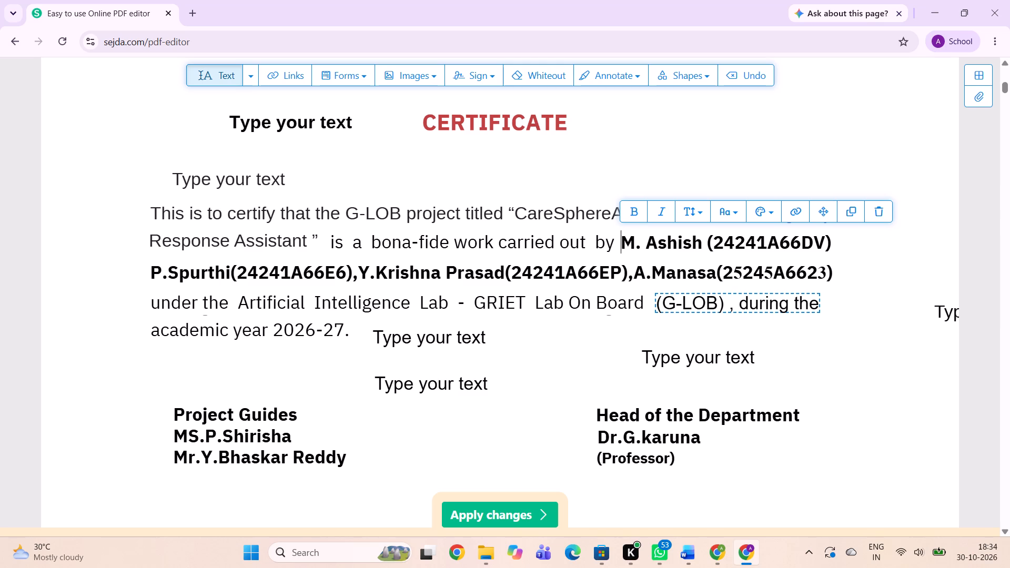
Clear the three “Type your text” placeholders between the certificate paragraph and the signature blocks.
double_click(467, 343)
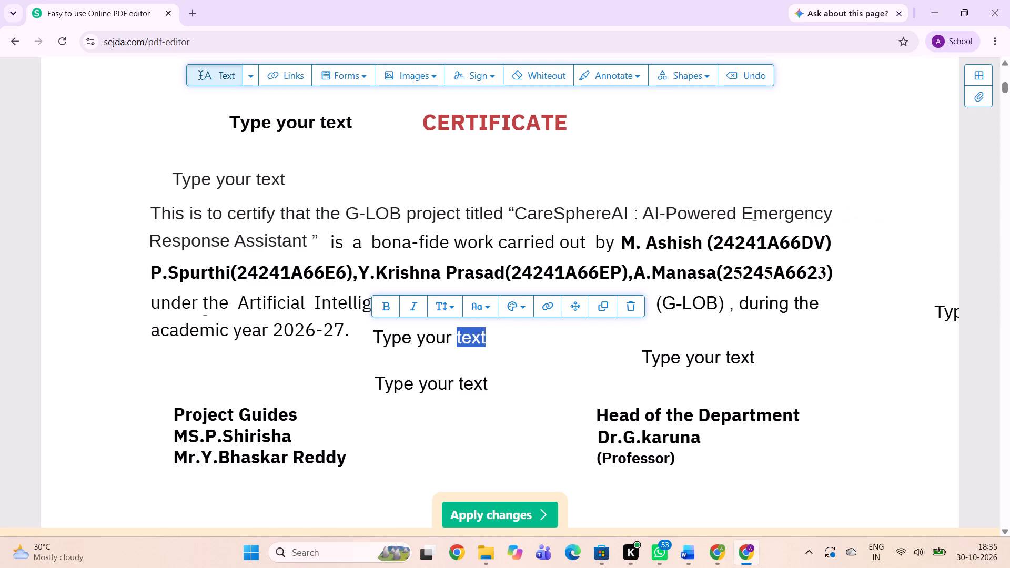
key("BackSpace")
double_click(460, 382)
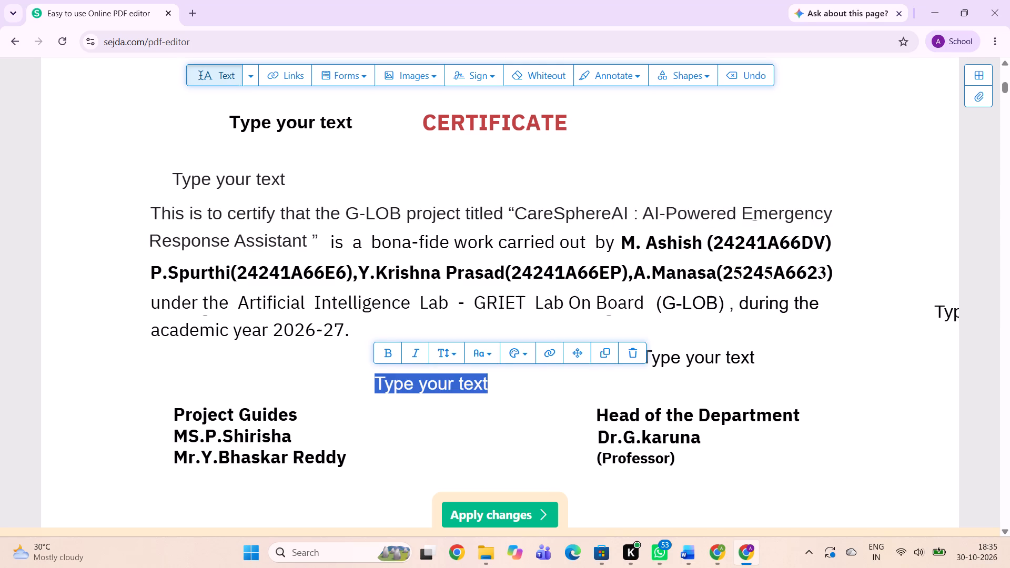
key("BackSpace")
double_click(703, 362)
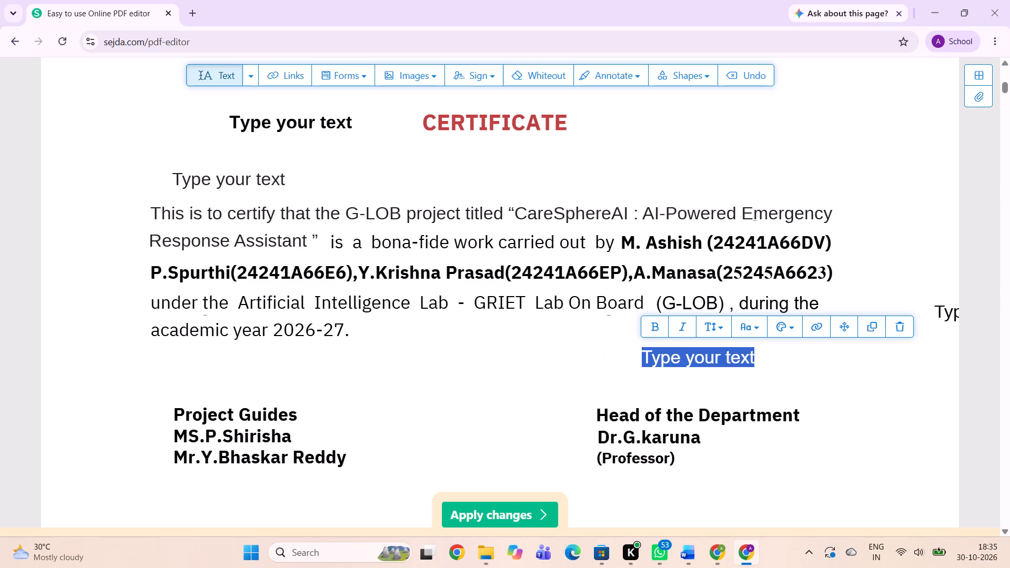
key("BackSpace")
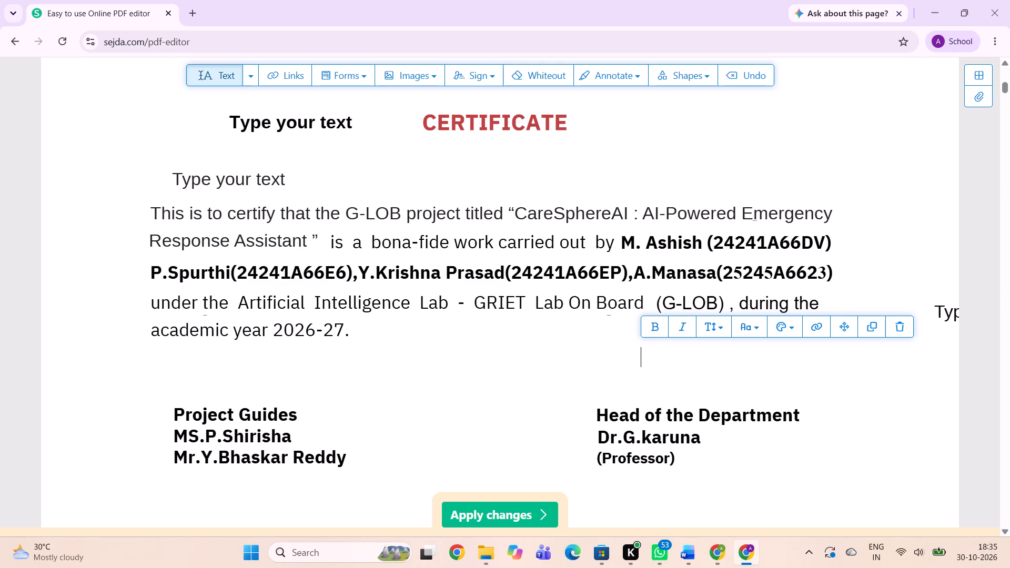
Look through the certificate page and the cover page for leftover placeholders and layout problems.
scroll(469, 378, "down", 3)
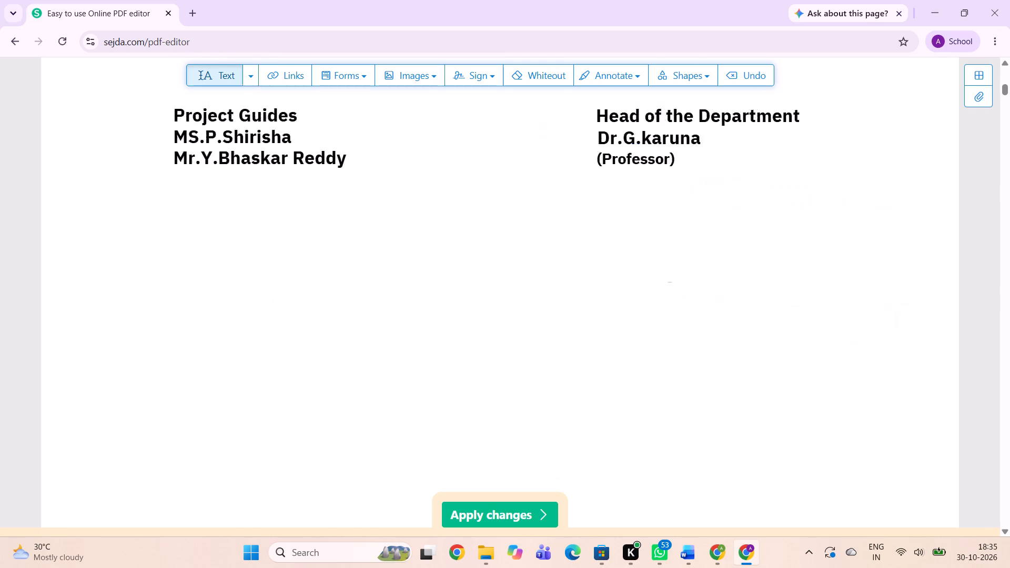
scroll(469, 378, "down", 8)
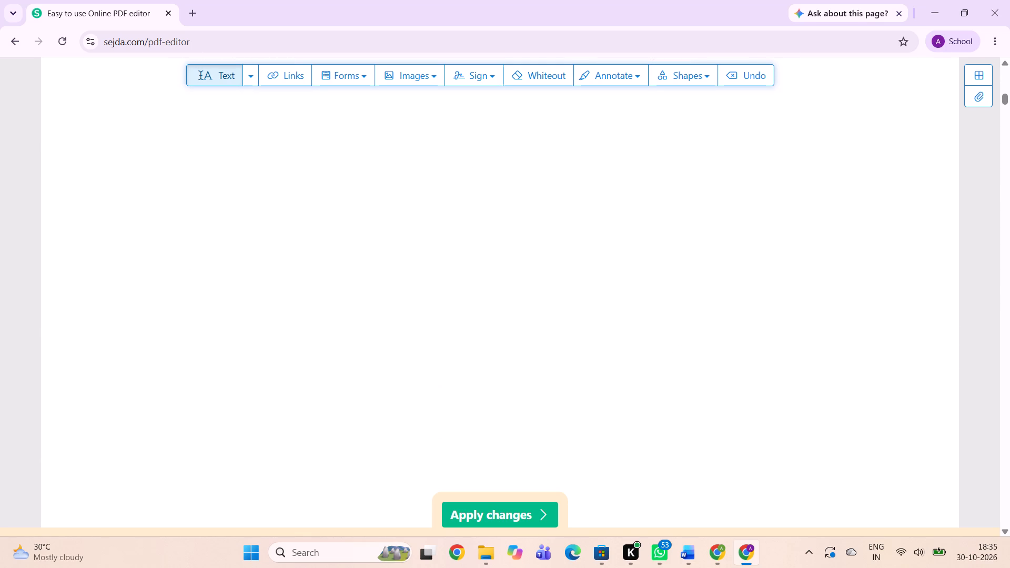
scroll(469, 378, "up", 7)
scroll(469, 269, "up", 12)
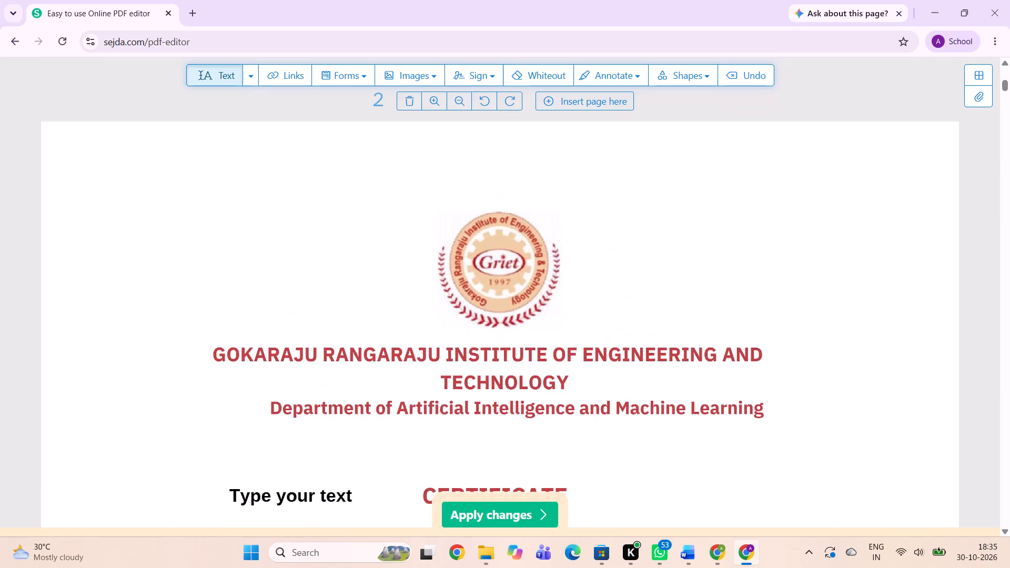
scroll(469, 269, "down", 7)
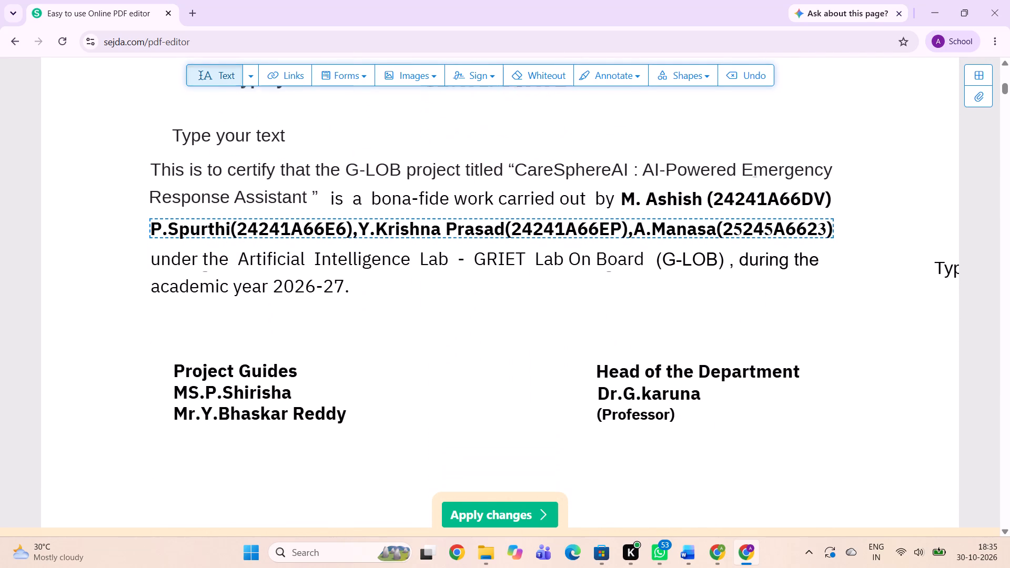
scroll(469, 269, "down", 5)
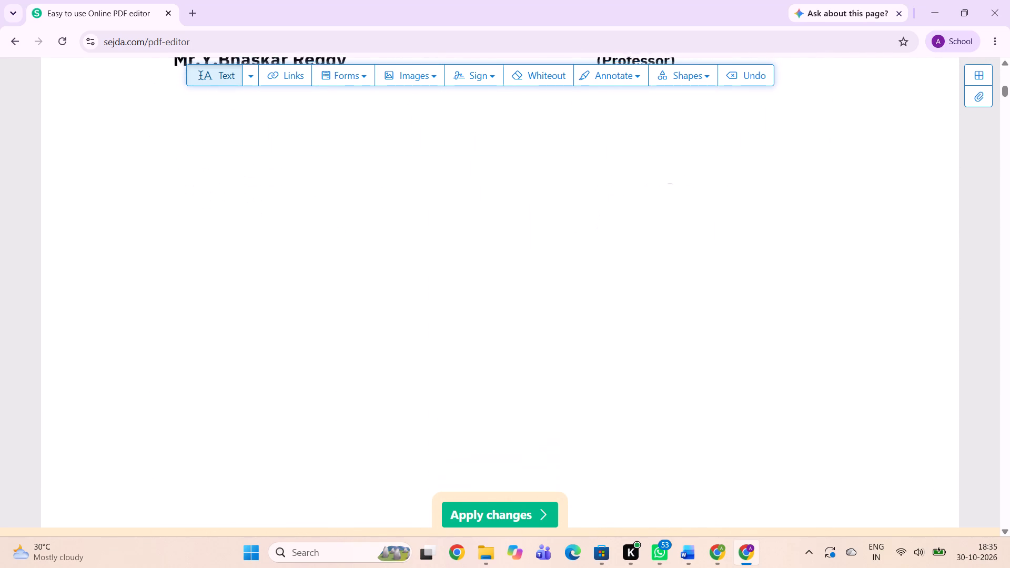
scroll(469, 269, "down", 2)
scroll(469, 269, "up", 6)
scroll(469, 269, "down", 2)
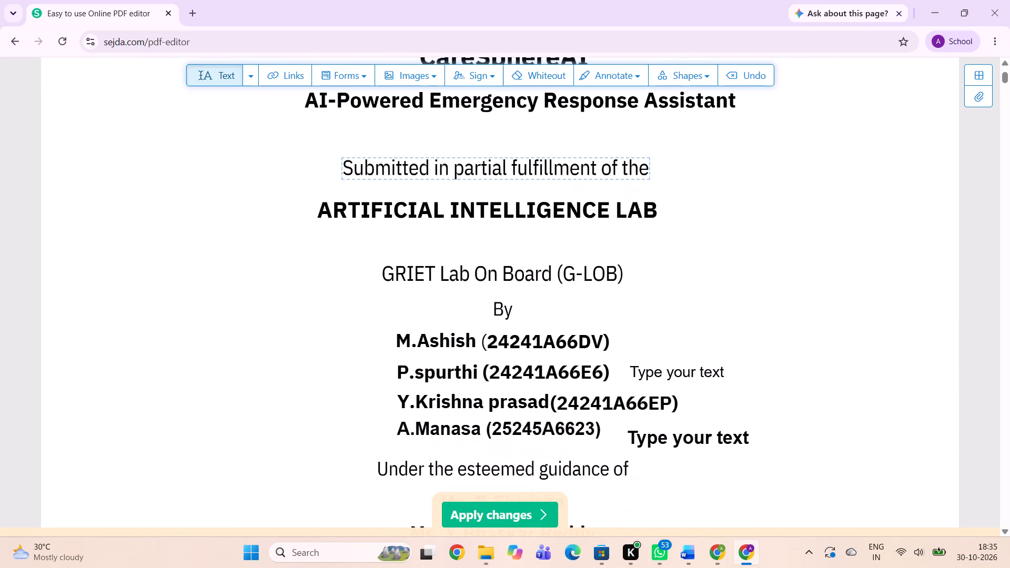
Clear the two “Type your text” placeholders beside the student list on the cover page.
scroll(469, 269, "down", 1)
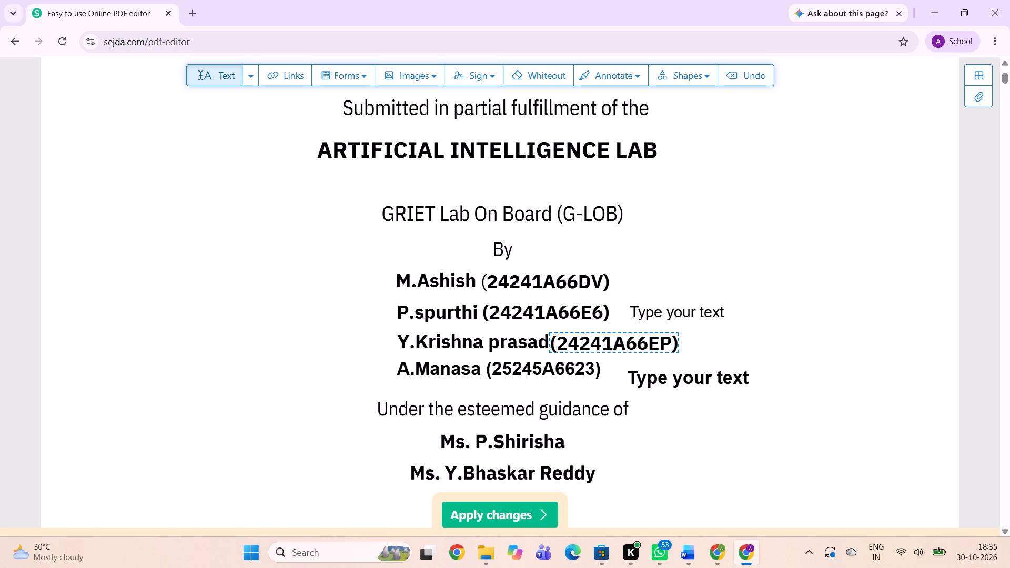
double_click(655, 311)
key("BackSpace")
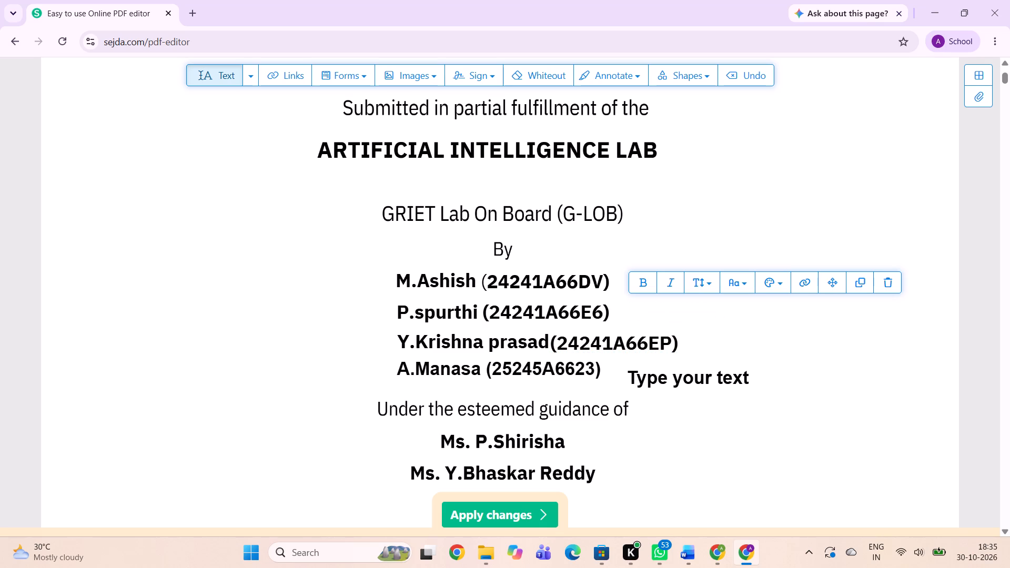
double_click(700, 381)
key("BackSpace")
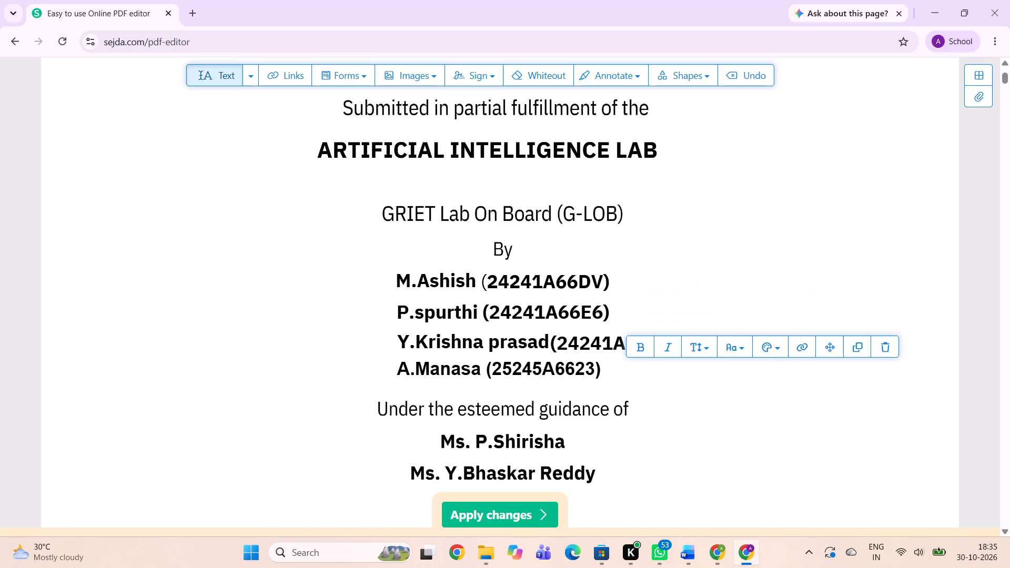
Apply all changes to generate the edited PDF.
scroll(700, 381, "down", 1)
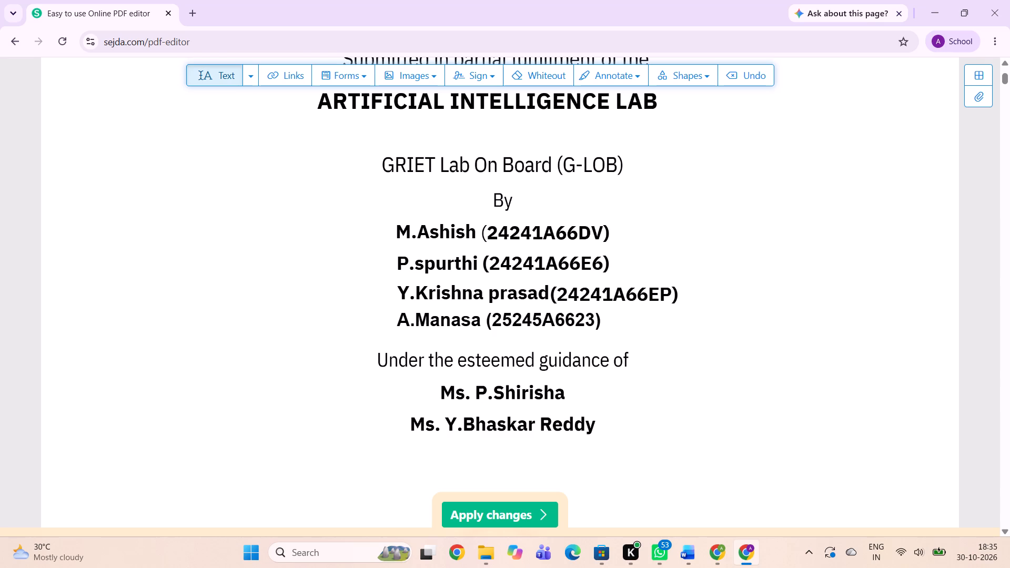
left_click(500, 520)
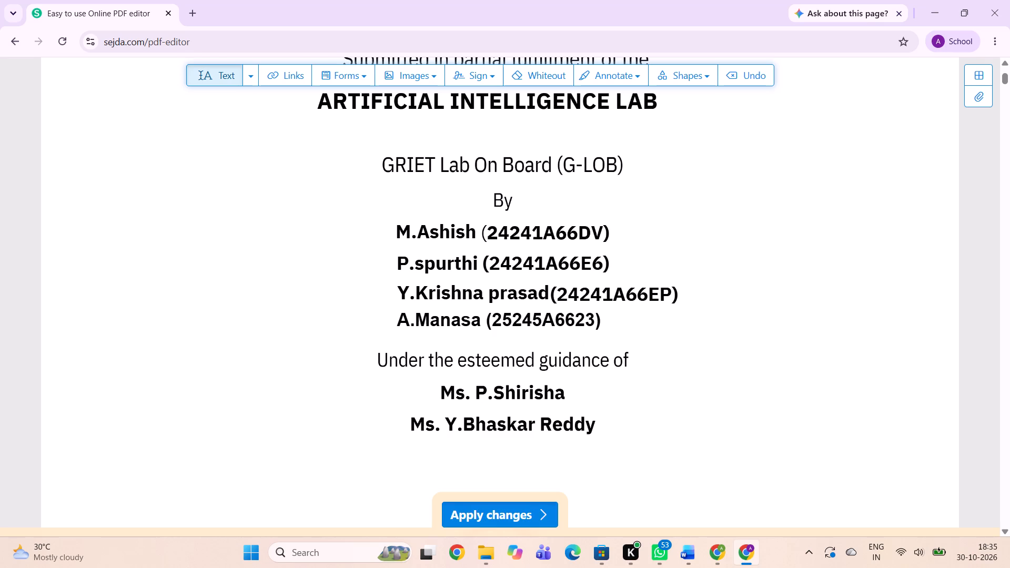
left_click(653, 190)
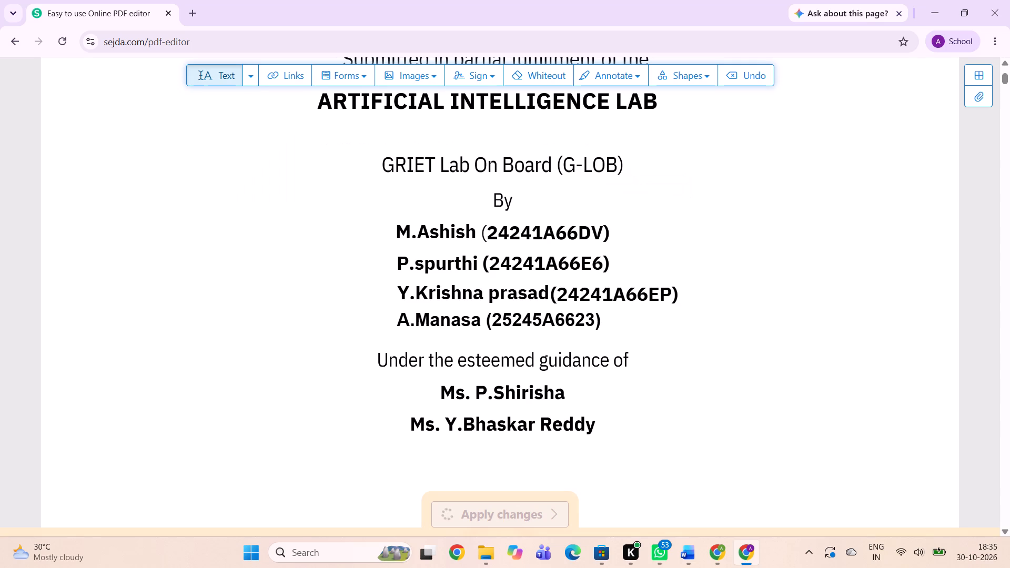
scroll(735, 209, "down", 3)
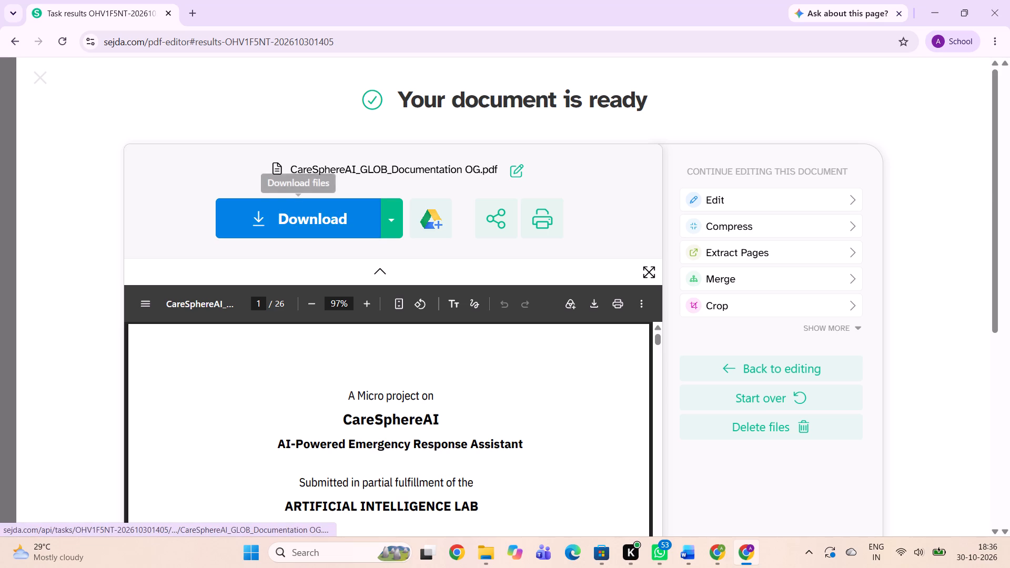
Rename the generated PDF file as AI Glob Final.
left_click(512, 167)
key("BackSpace")
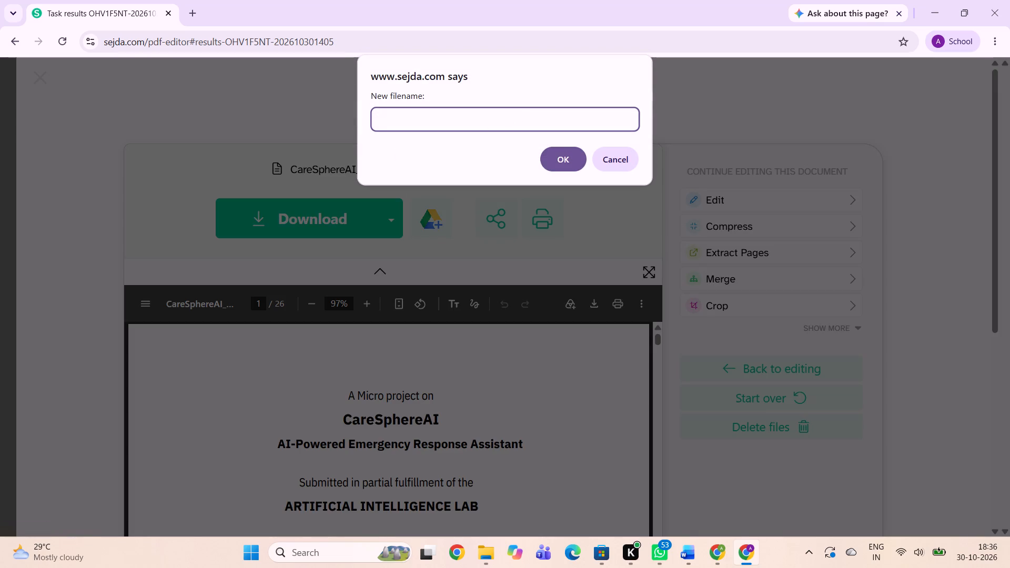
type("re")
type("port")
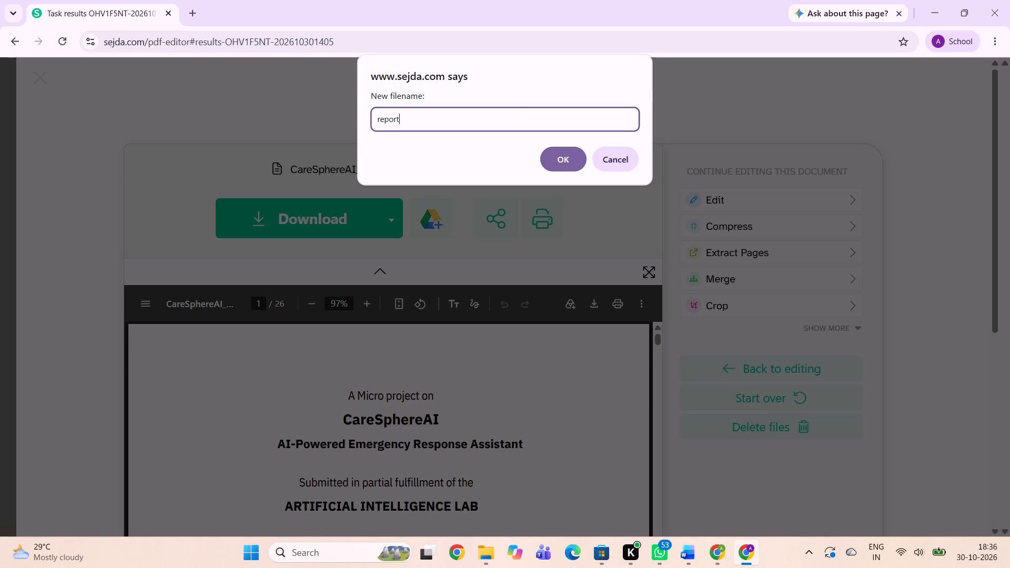
left_click(382, 118)
key("BackSpace")
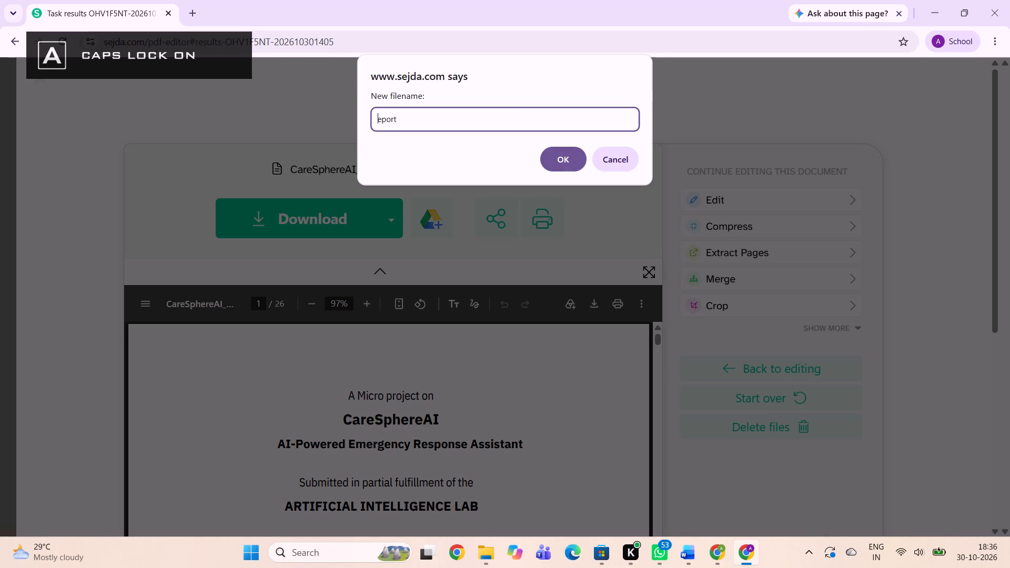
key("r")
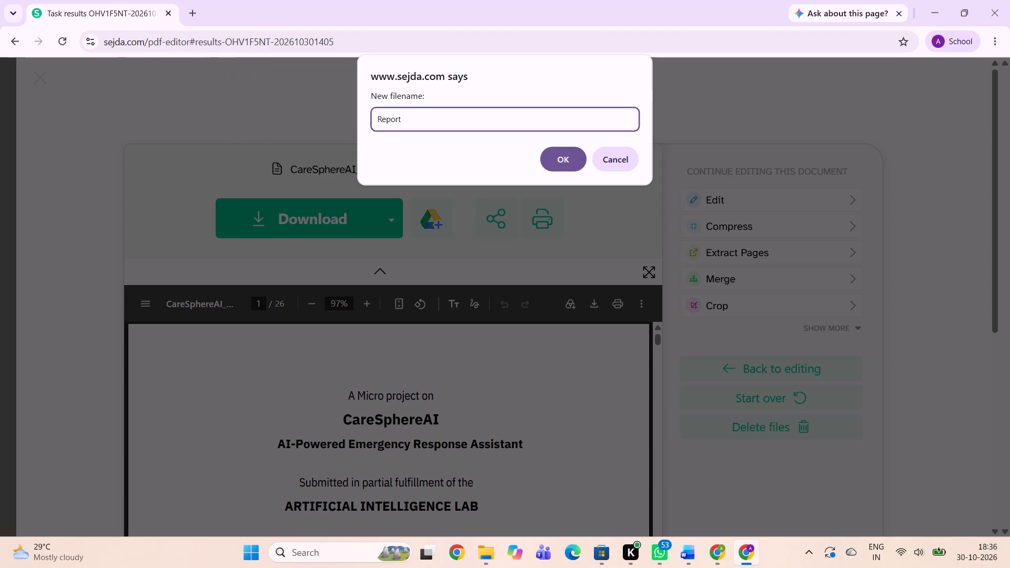
left_click(407, 114)
key("BackSpace")
key("BackSpace")
key("BackSpace")
key("BackSpace")
key("BackSpace")
key("BackSpace")
key("BackSpace")
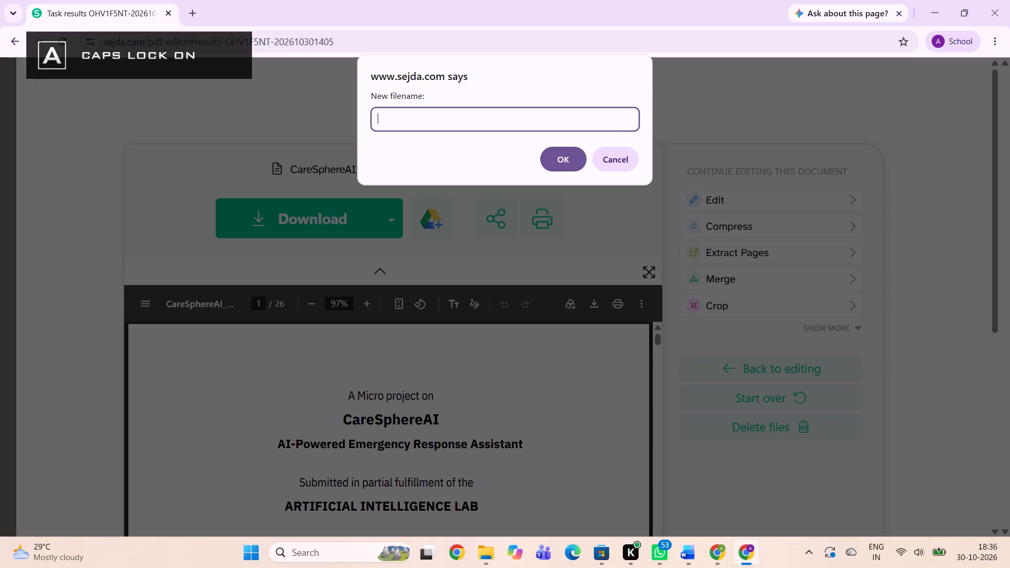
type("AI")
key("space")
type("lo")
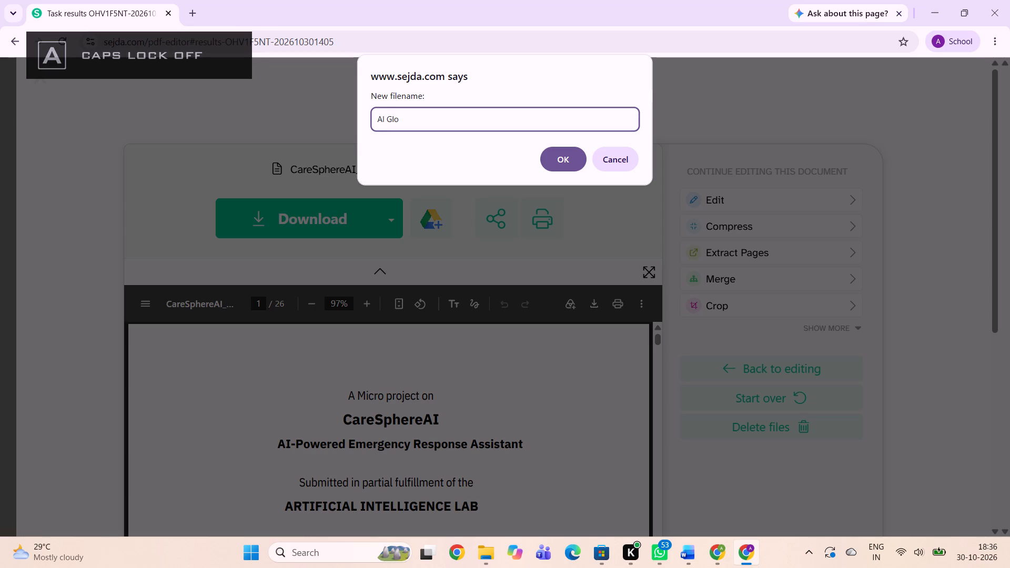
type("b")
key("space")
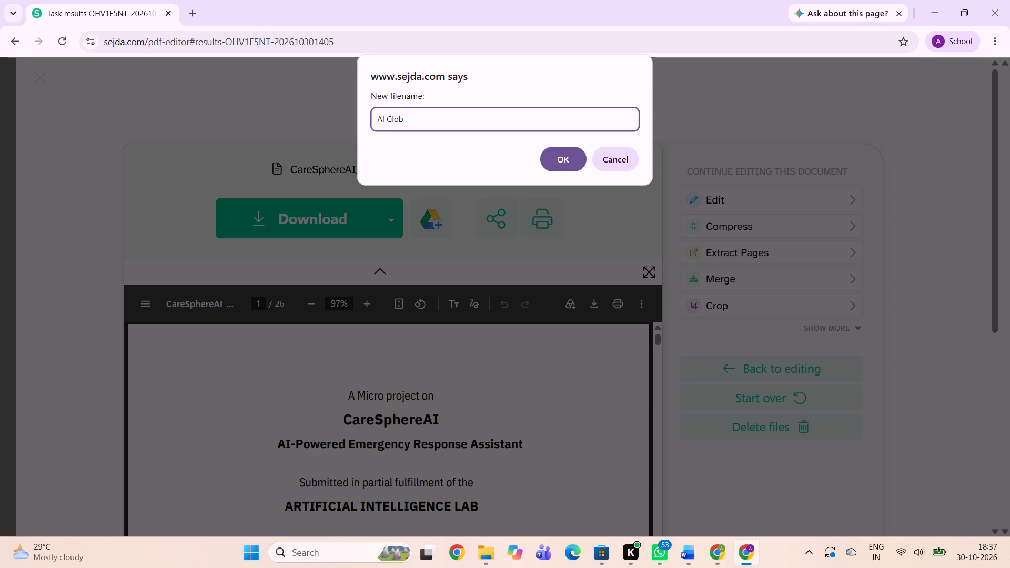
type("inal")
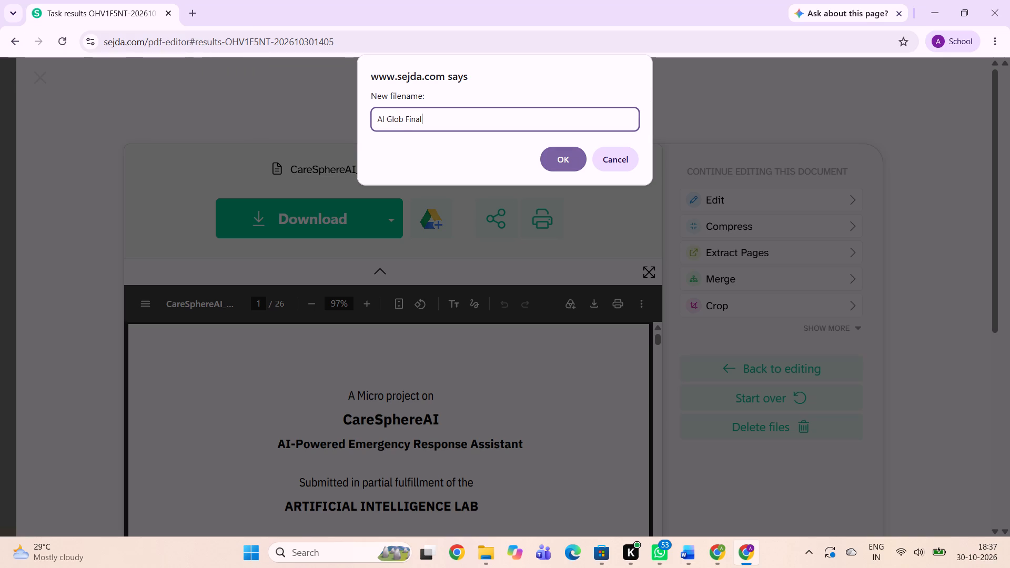
left_click(564, 164)
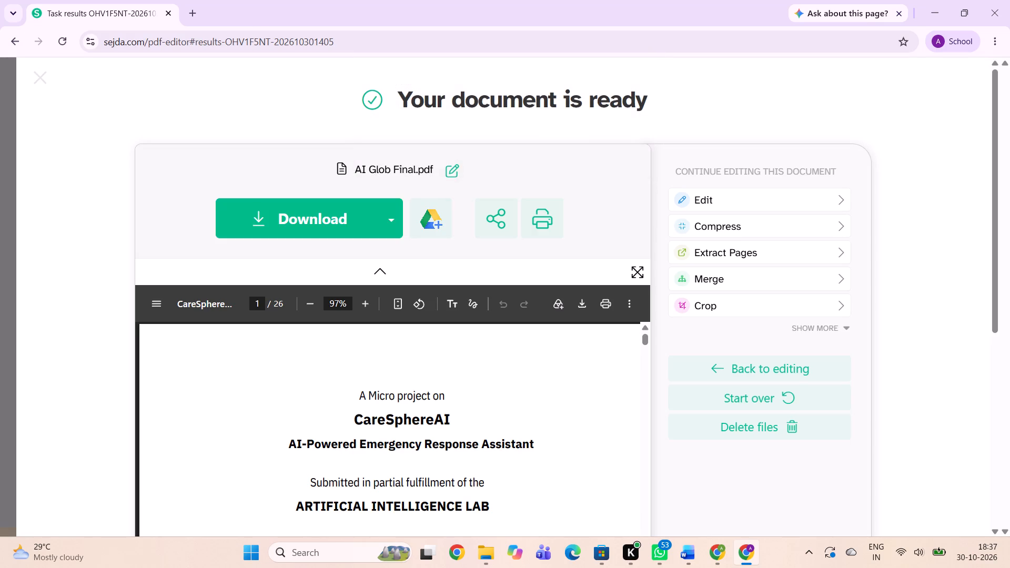
Download the renamed PDF, AI Glob Final.pdf, to the computer.
left_click(335, 224)
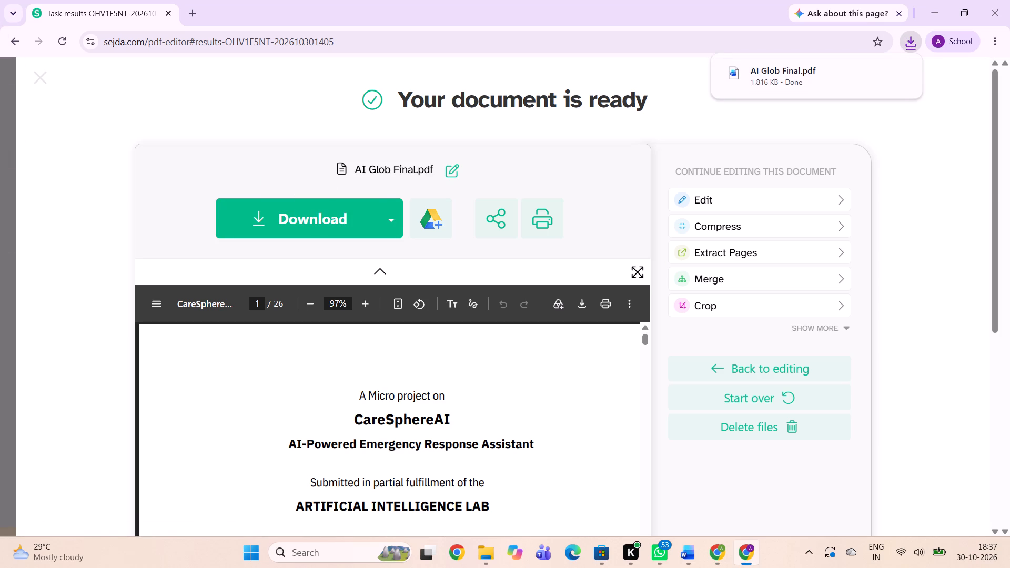
Switch to File Explorer and copy the AI Glob Final PDF from the Downloads folder.
left_click(481, 551)
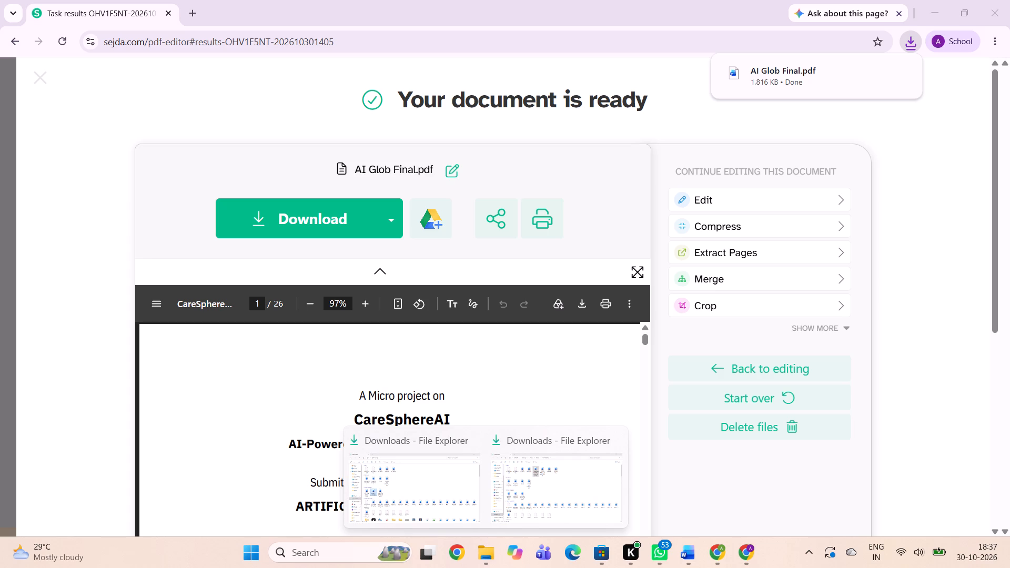
left_click(538, 474)
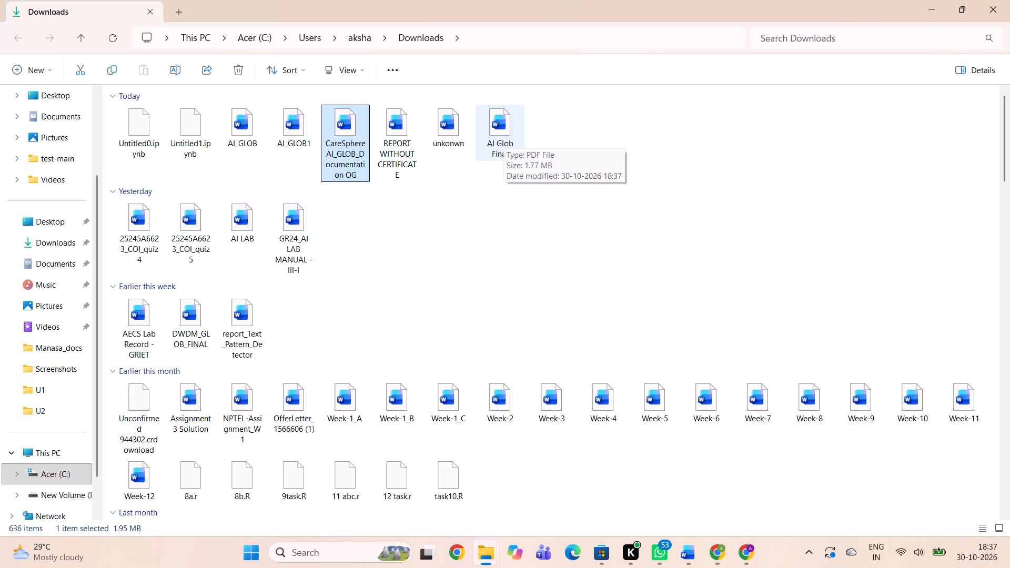
left_click_drag(502, 135, 497, 159)
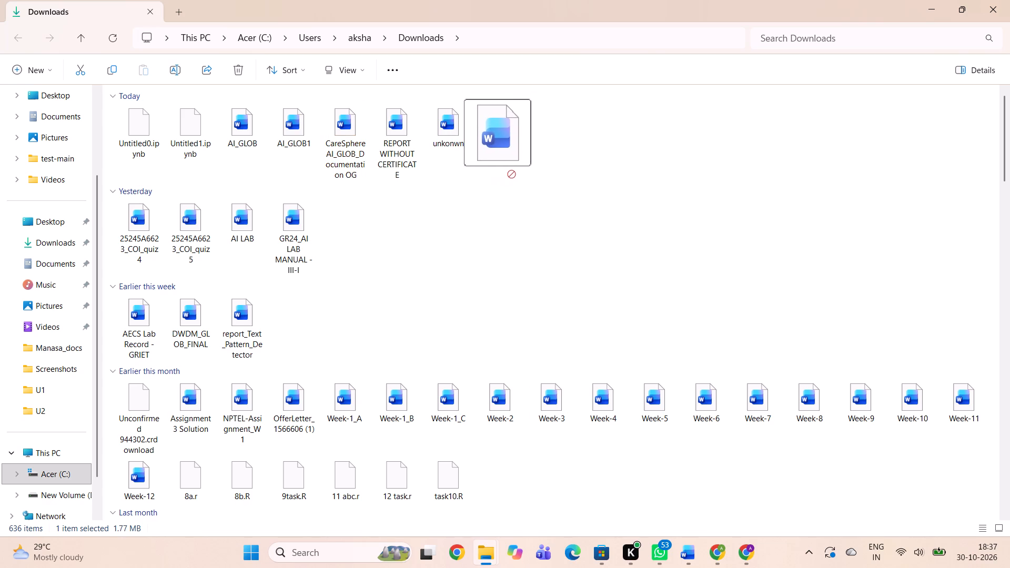
left_click_drag(497, 159, 498, 159)
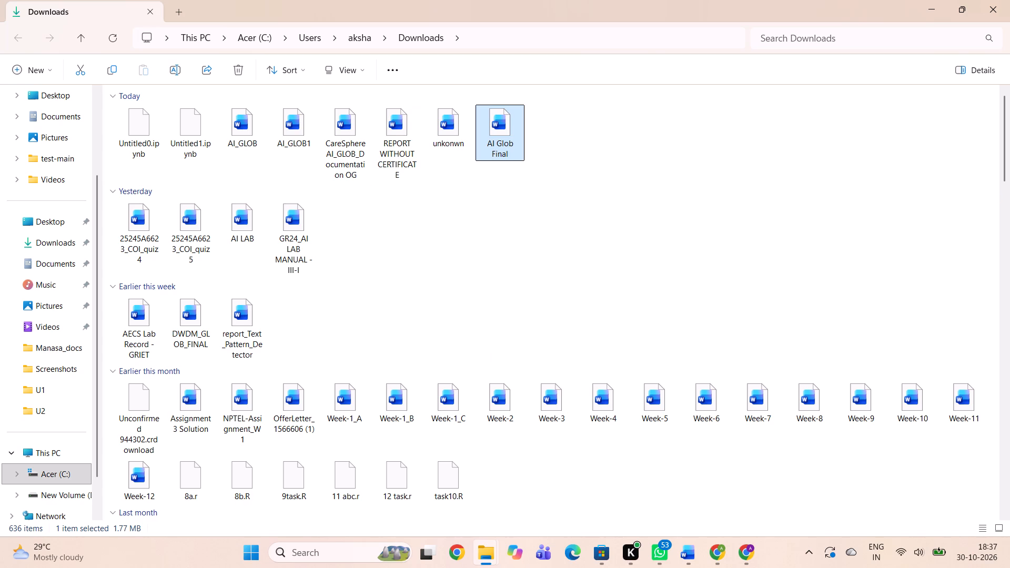
left_click(112, 71)
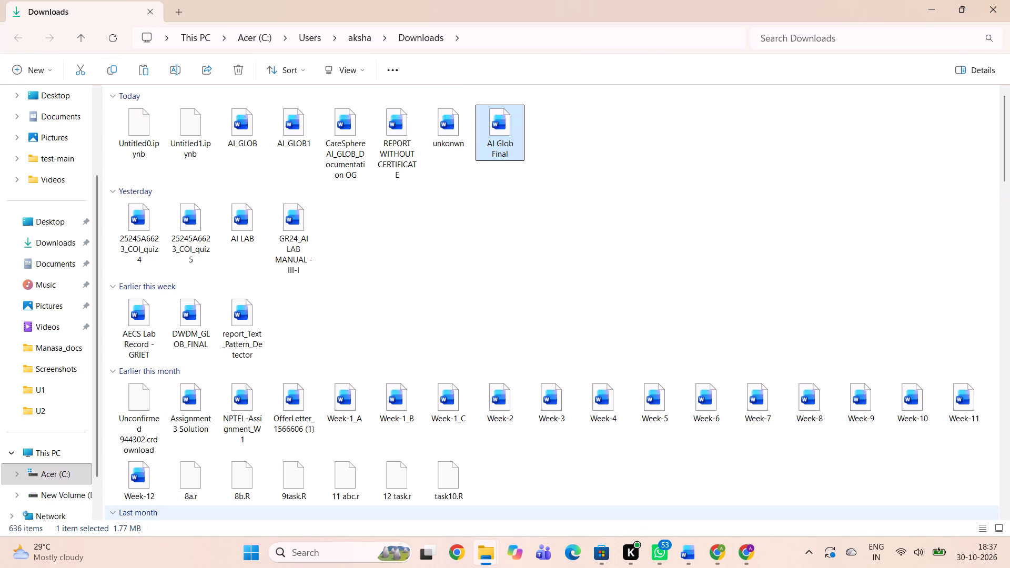
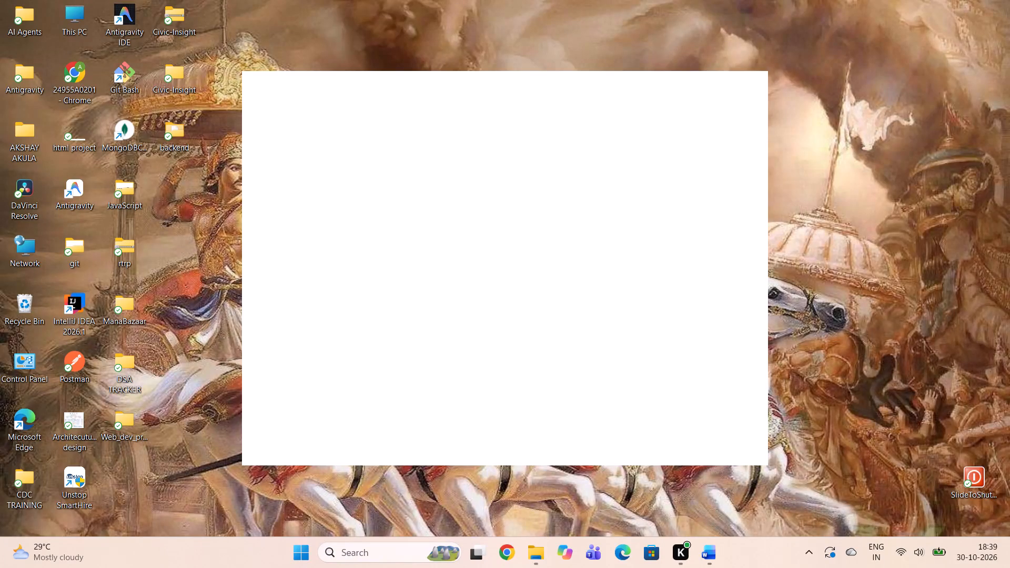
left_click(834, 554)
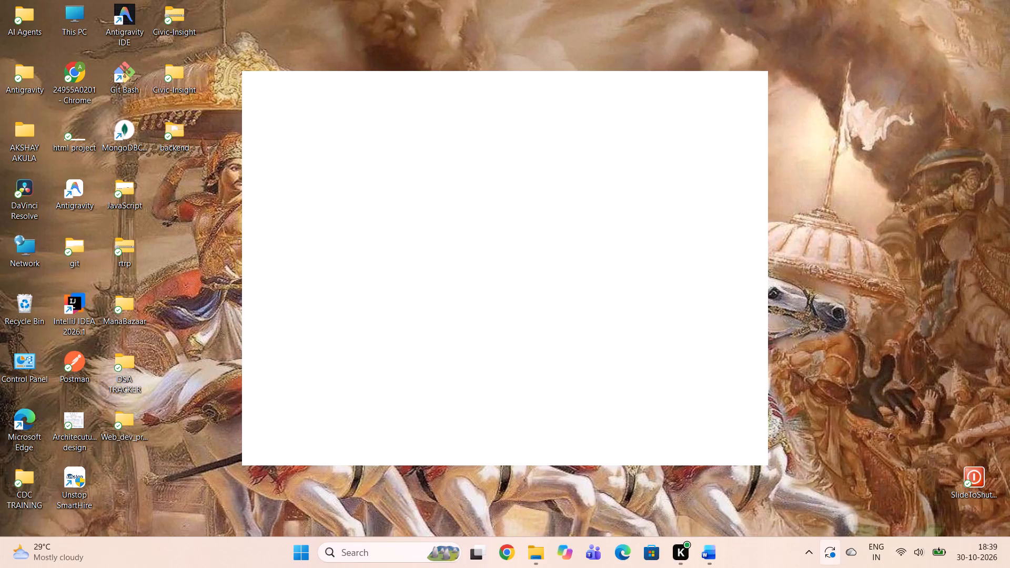
Open the Windows Update settings, start a check for updates, and close the Settings window.
left_click(834, 554)
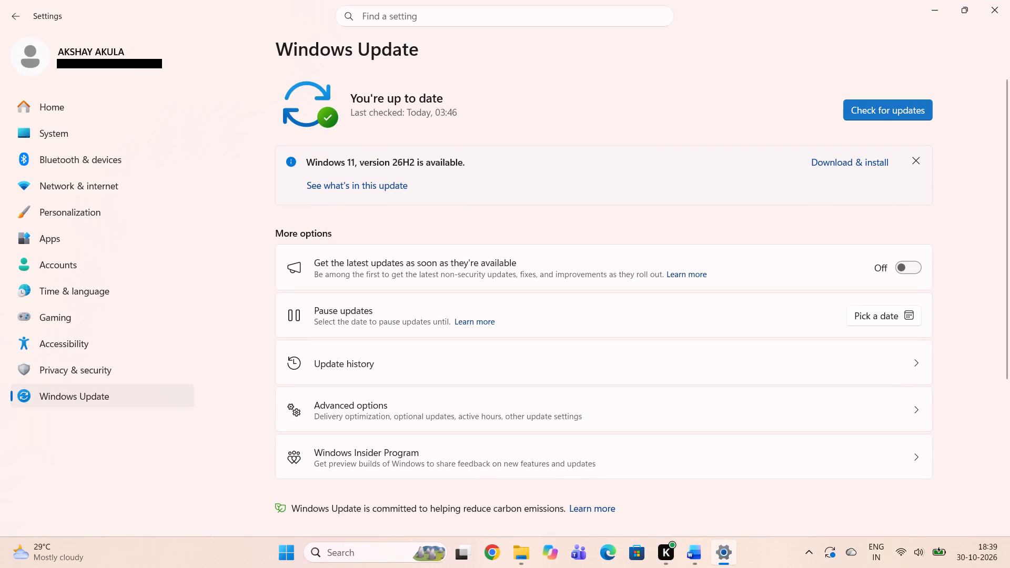
left_click(873, 115)
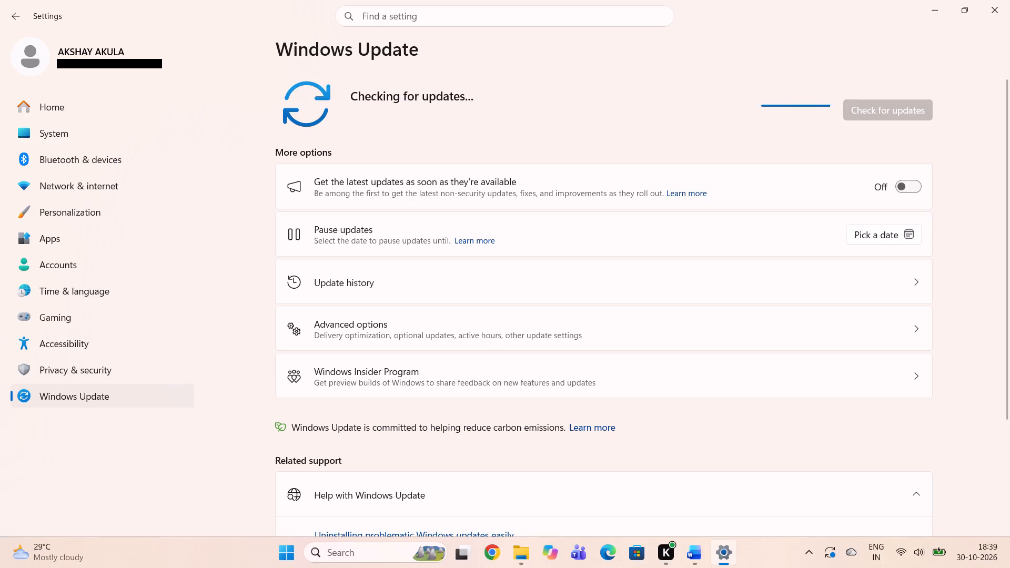
triple_click(995, 12)
double_click(995, 12)
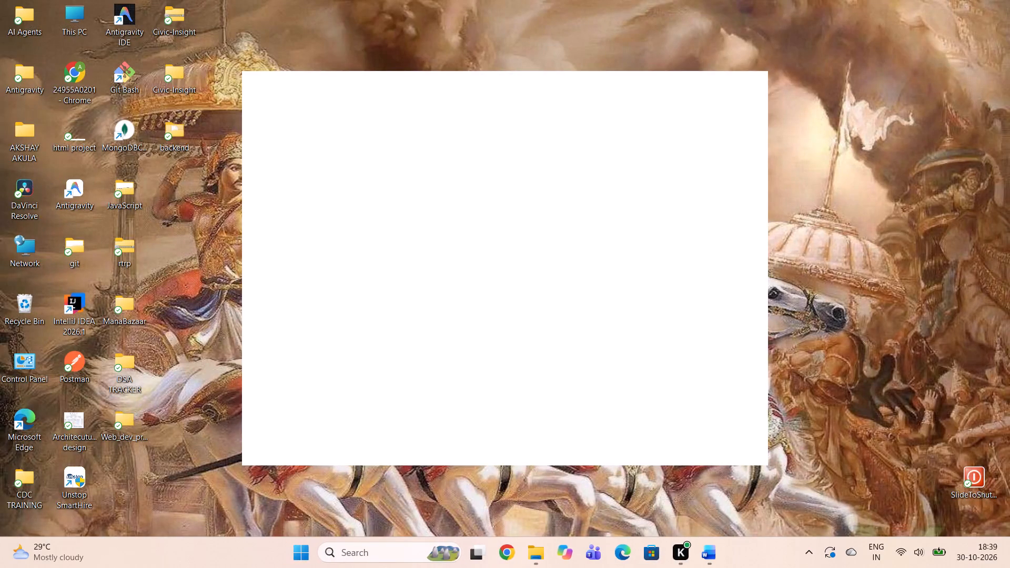
Bring up the computer's power options.
left_click(294, 551)
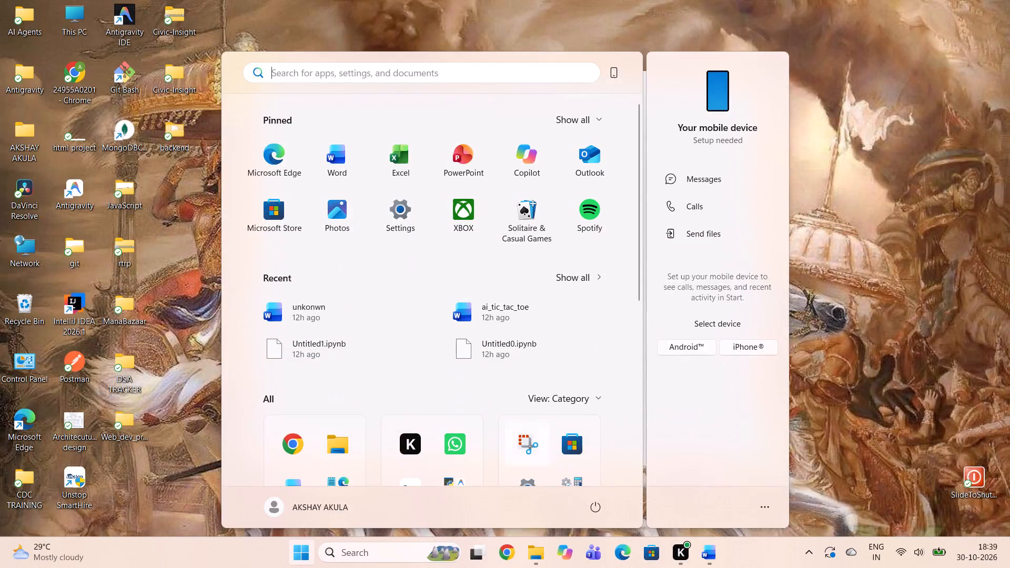
left_click(597, 506)
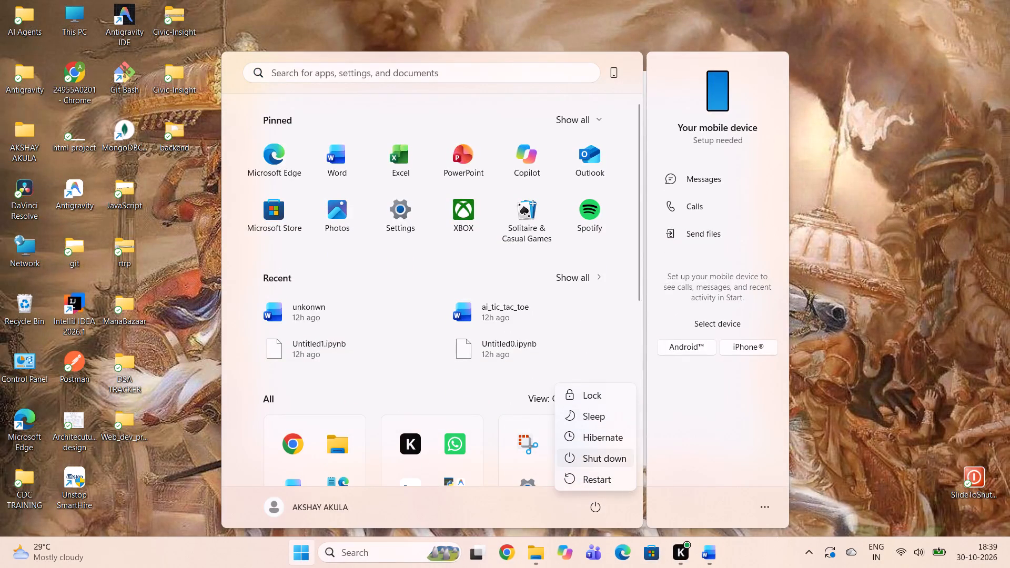